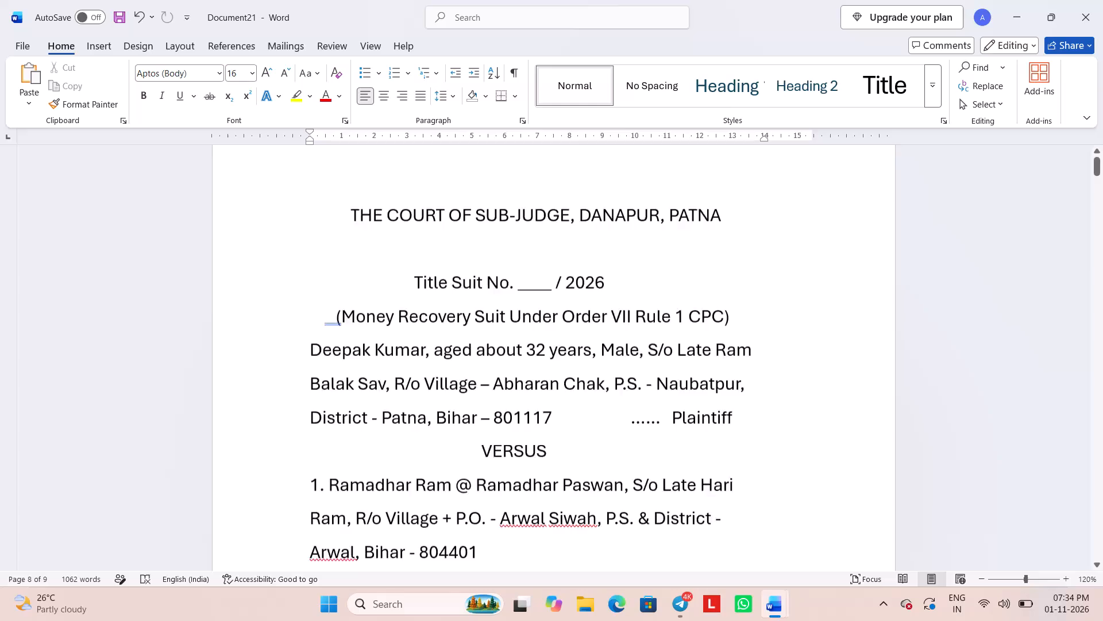
Start a new Word window and open the most recently modified document from the recent files.
left_click(333, 607)
left_click(397, 481)
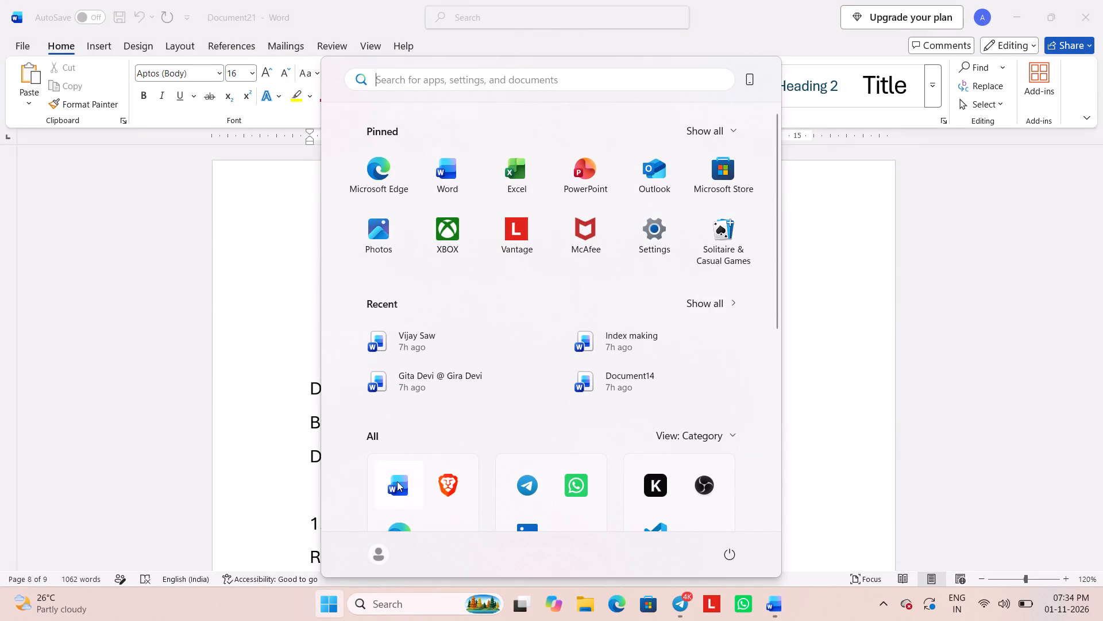
left_click(17, 46)
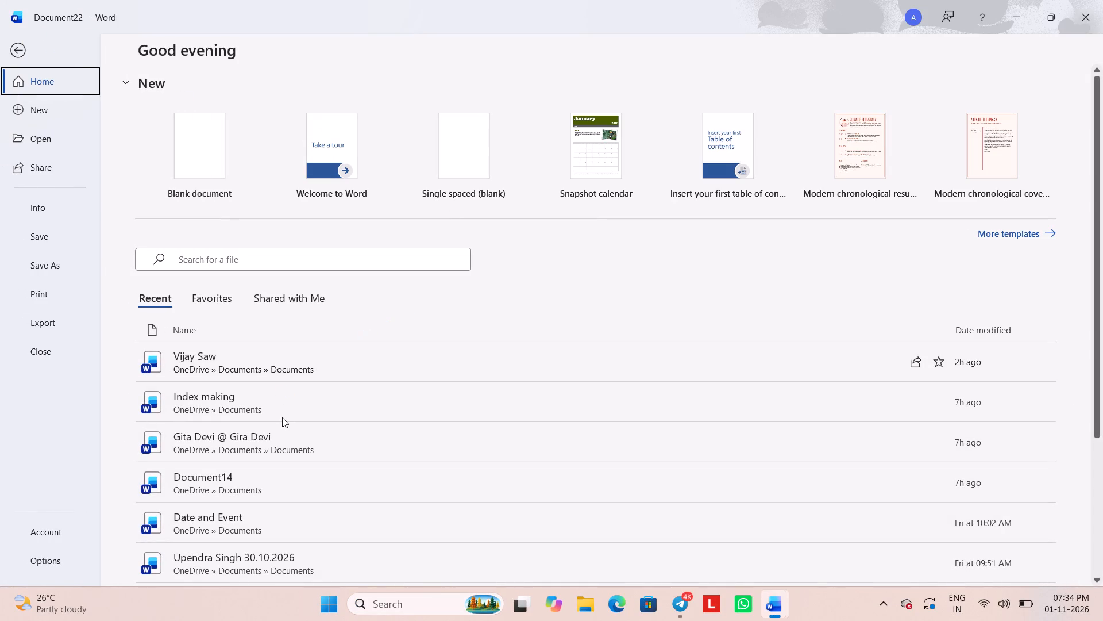
left_click(279, 371)
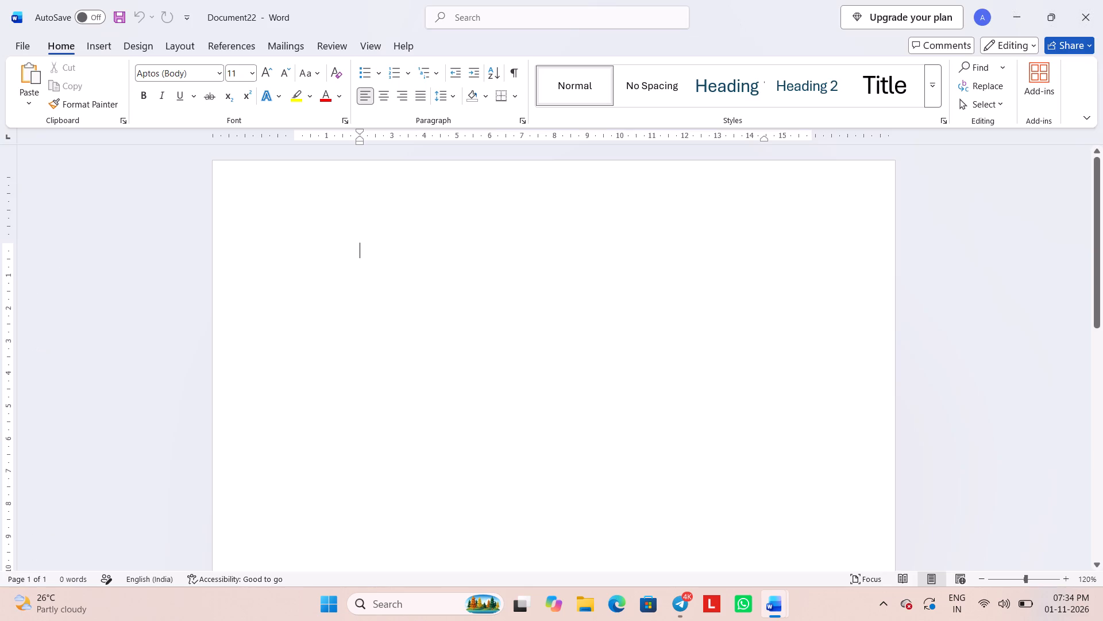
scroll(419, 323, "down", 12)
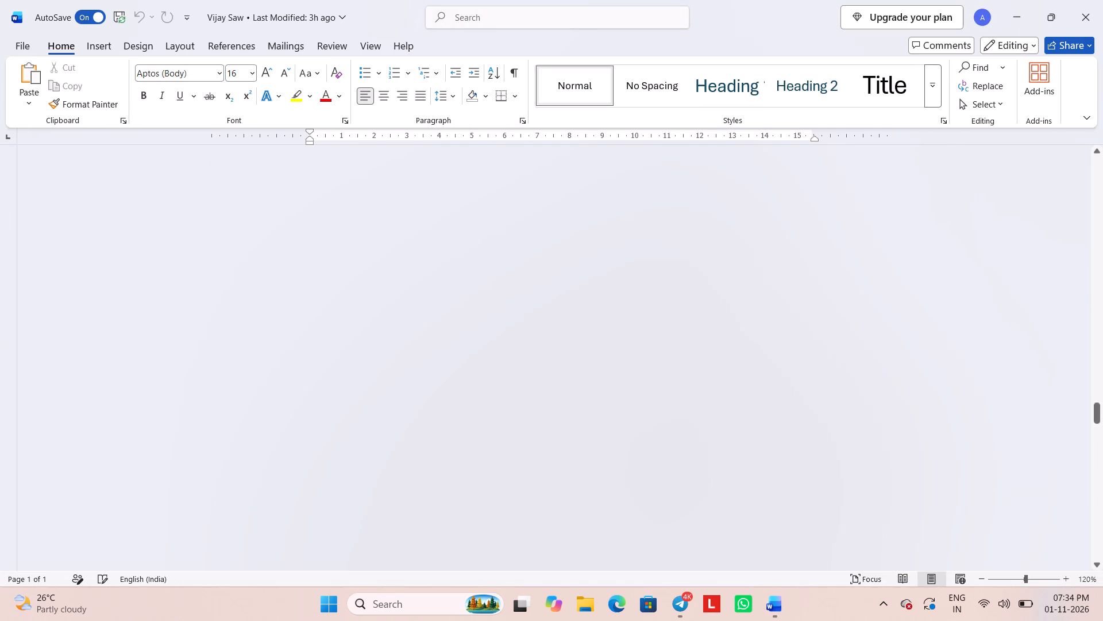
scroll(419, 323, "down", 5)
scroll(419, 323, "up", 19)
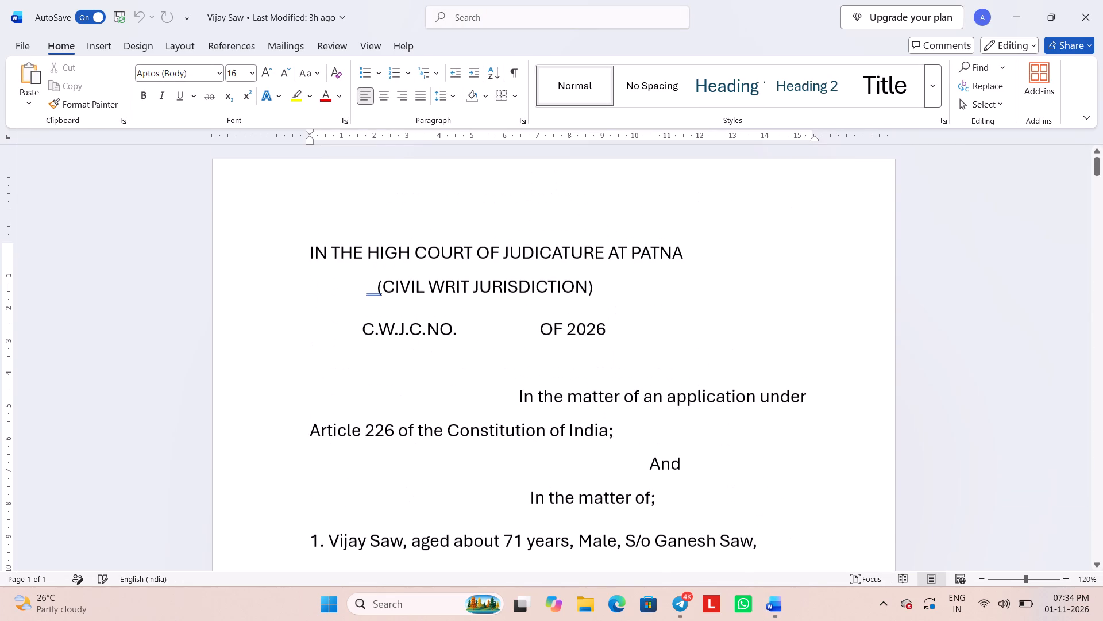
Indent the first line of the heading "IN THE HIGH COURT OF JUDICATURE AT PATNA" to about 1.5 on the ruler.
key("BackSpace")
key("BackSpace")
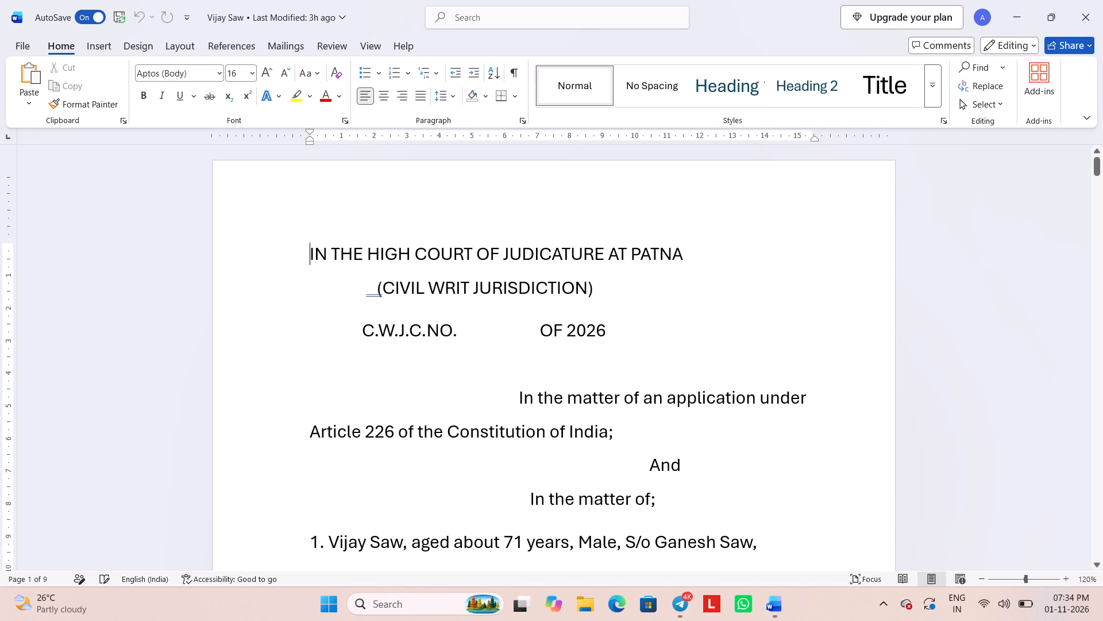
key("BackSpace")
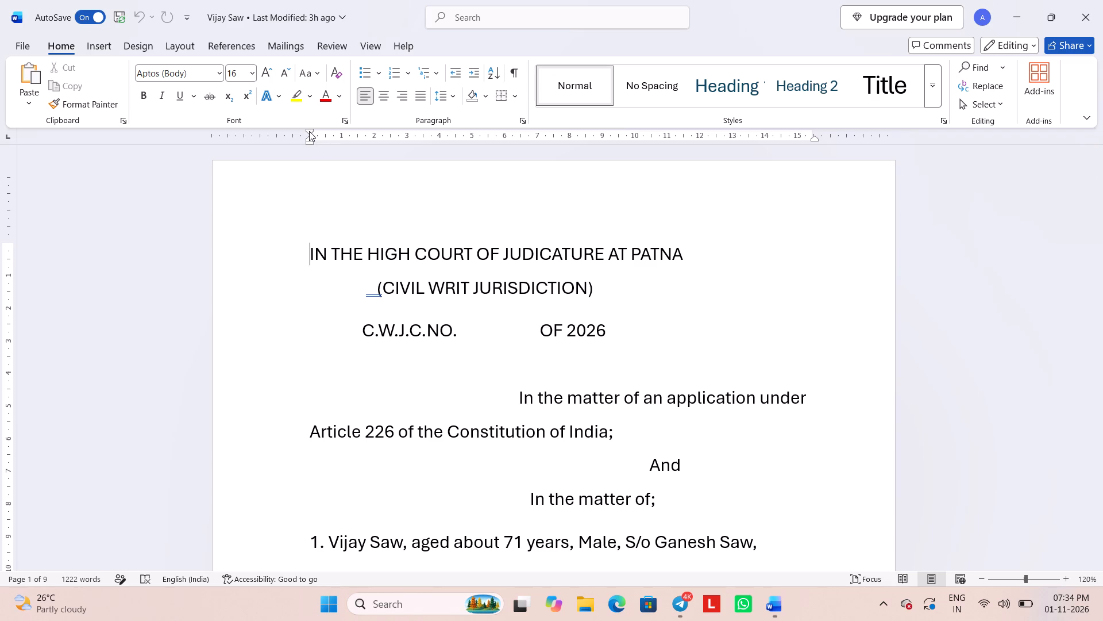
left_click_drag(309, 131, 361, 158)
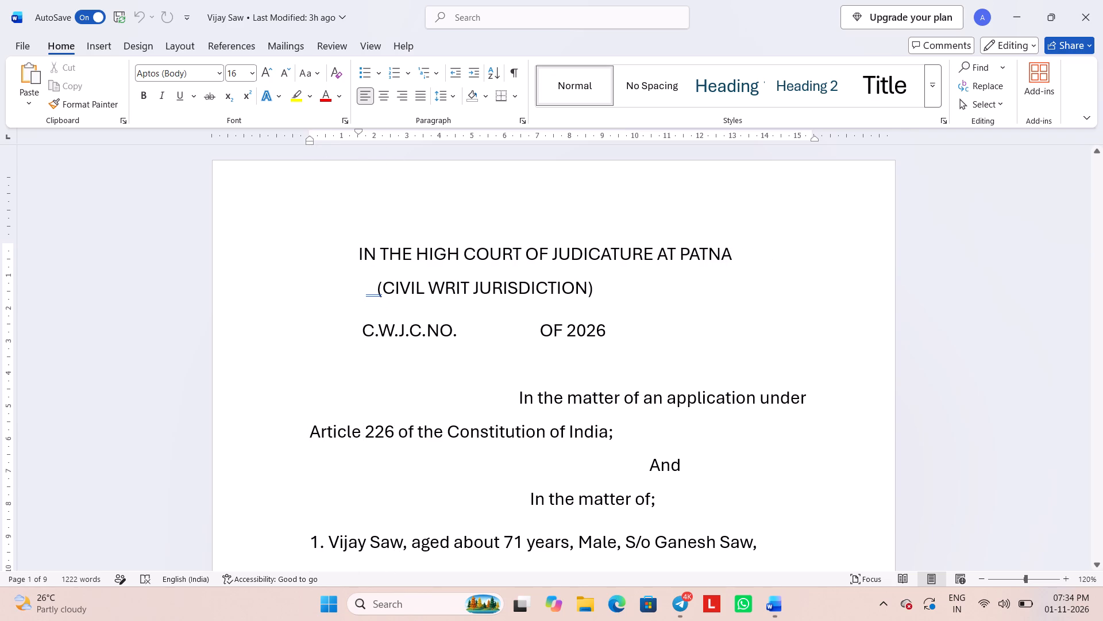
Replace the spacing before "(CIVIL WRIT JURISDICTION)" with a paragraph break and set its first-line indent to about 3 on the ruler.
left_click_drag(377, 296, 475, 248)
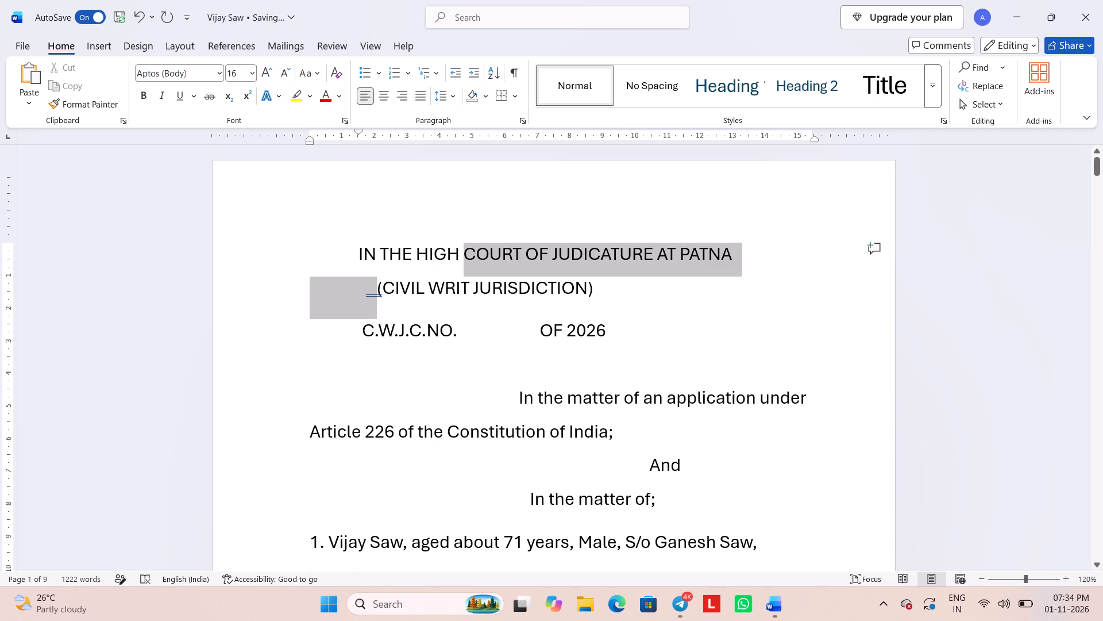
left_click_drag(475, 248, 754, 259)
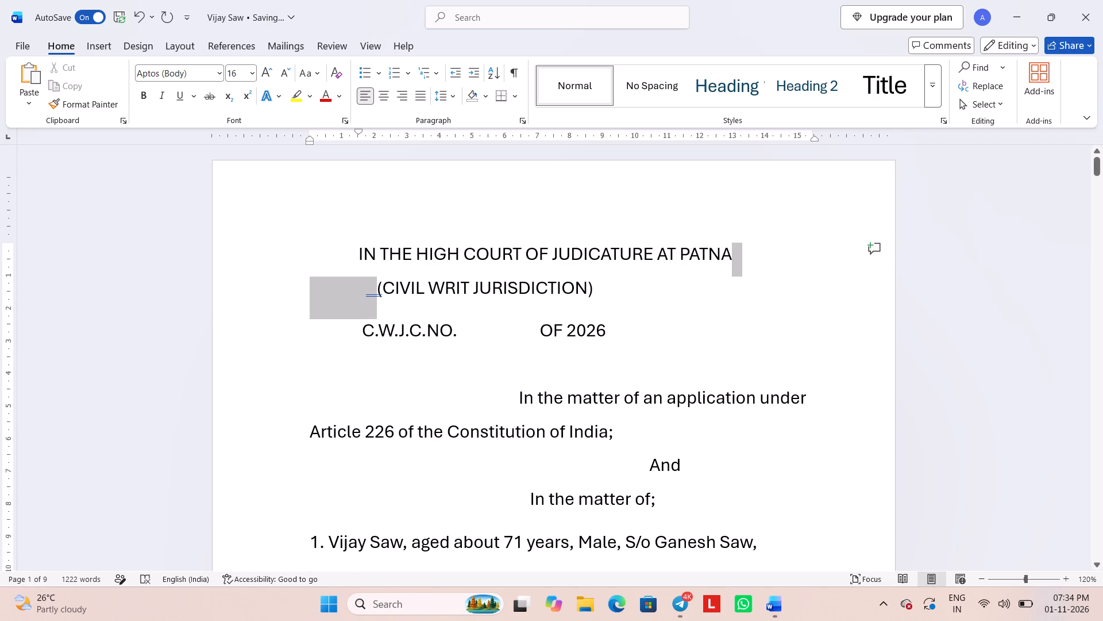
left_click_drag(754, 259, 793, 258)
key("BackSpace")
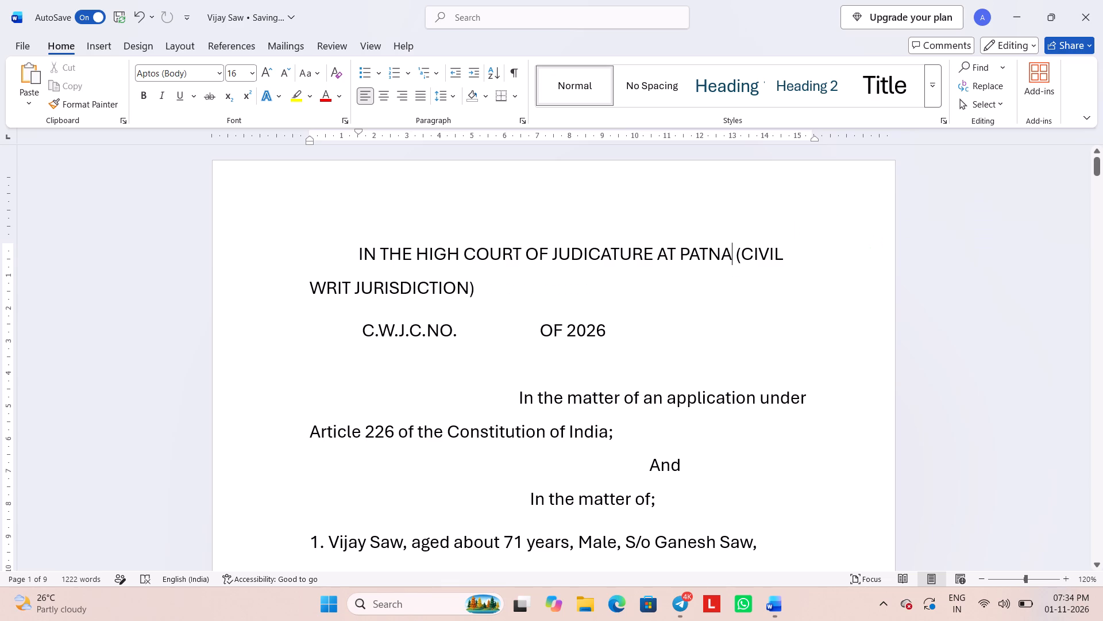
key("Delete")
key("Return")
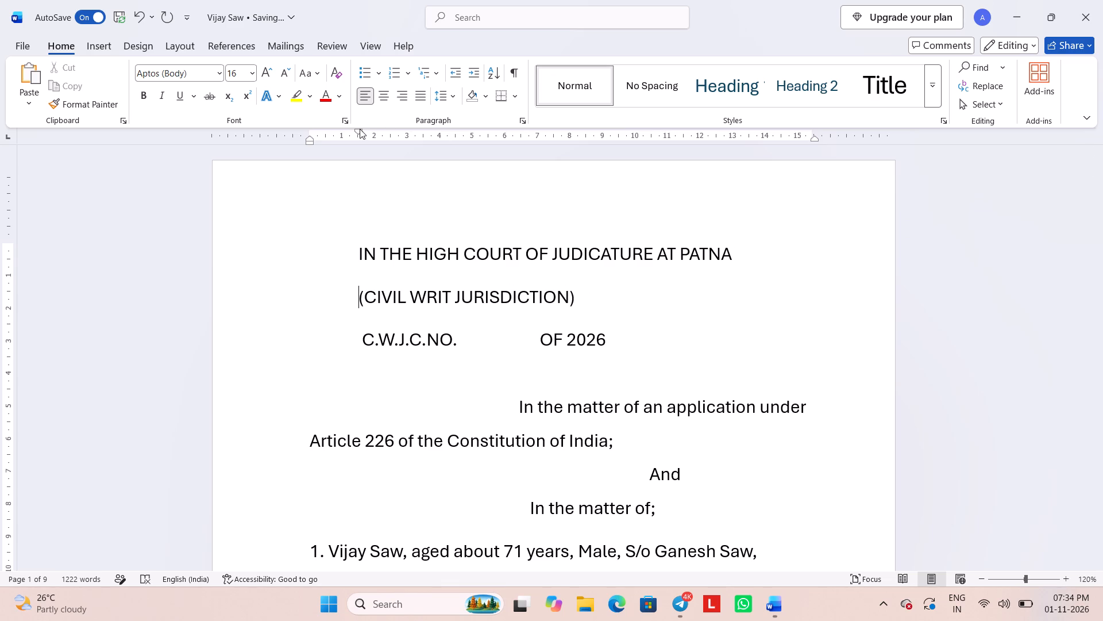
left_click_drag(358, 129, 406, 152)
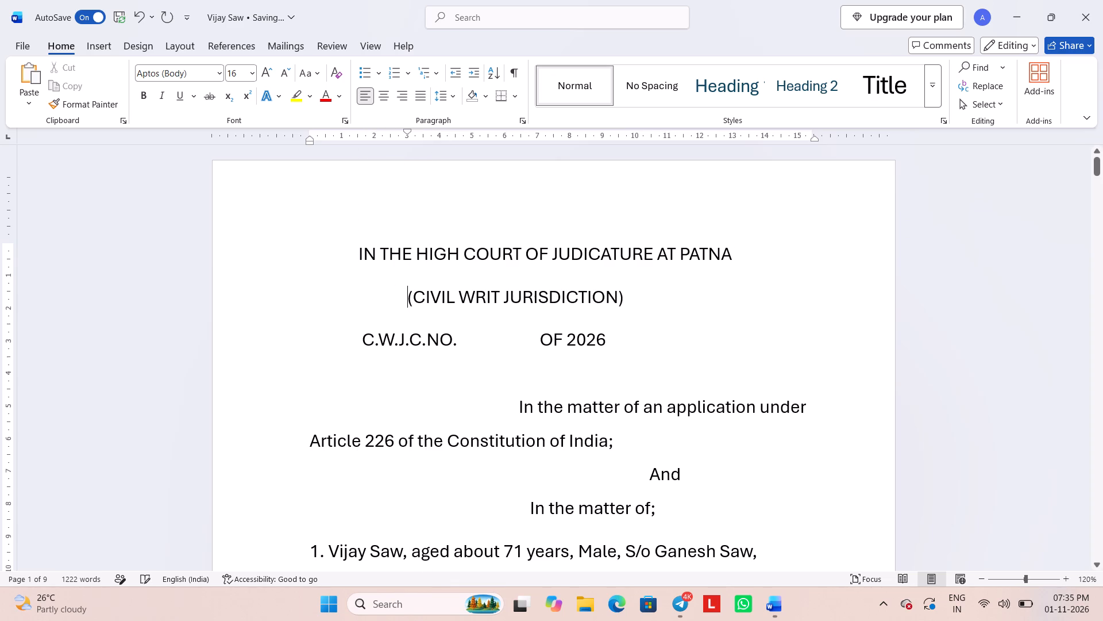
Replace the spacing before "C.W.J.C.NO." with a paragraph break and set its first-line indent to about 2.25 on the ruler.
left_click_drag(360, 354, 610, 274)
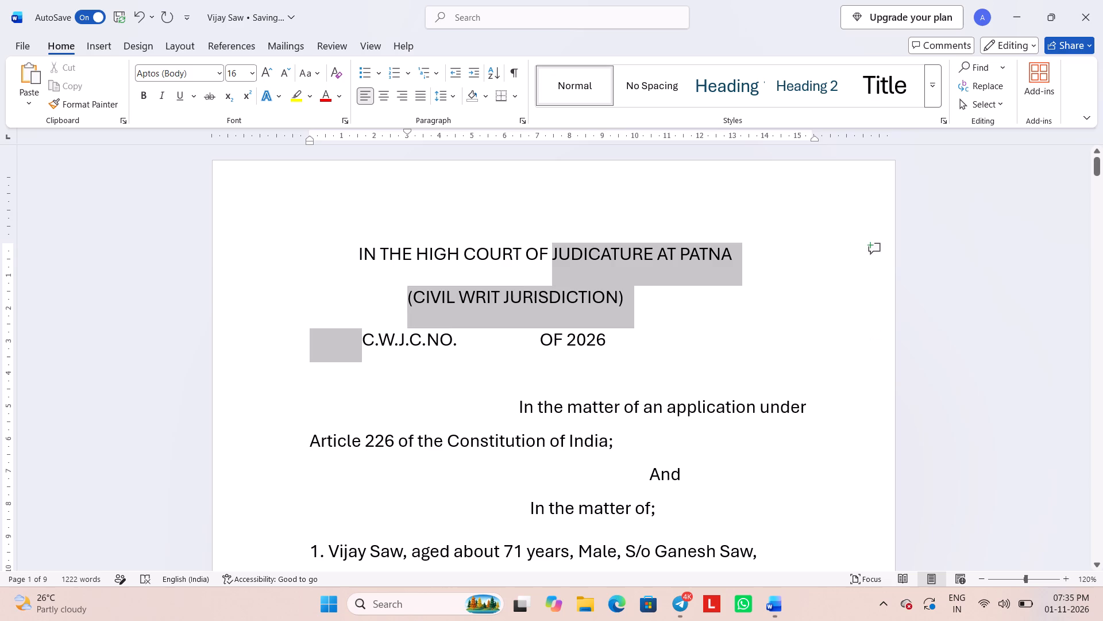
left_click_drag(610, 274, 693, 309)
key("BackSpace")
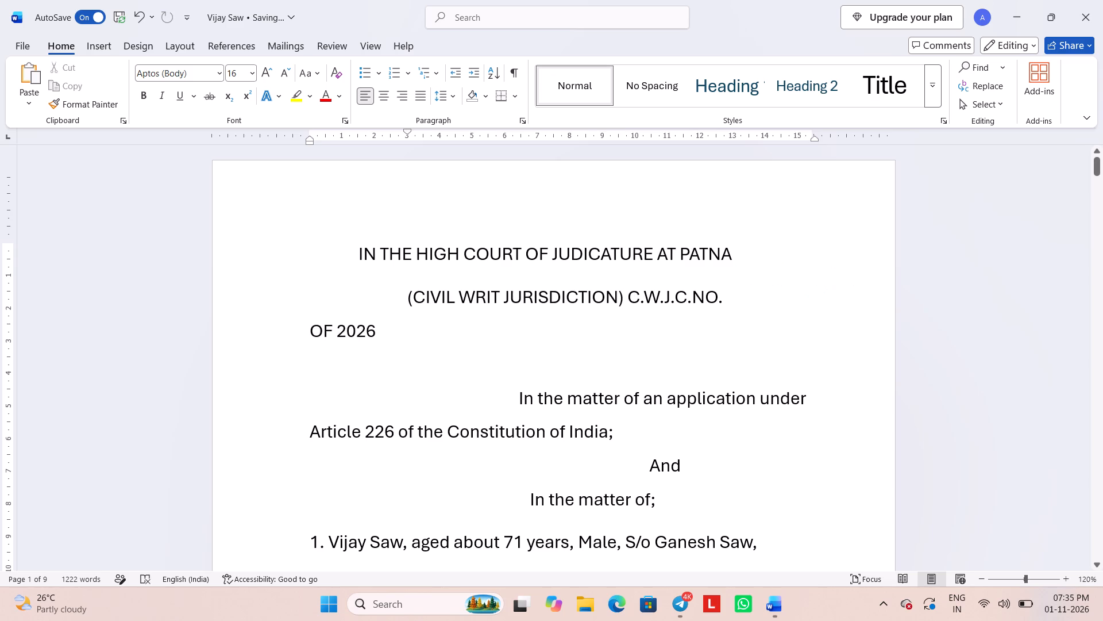
key("Delete")
key("Return")
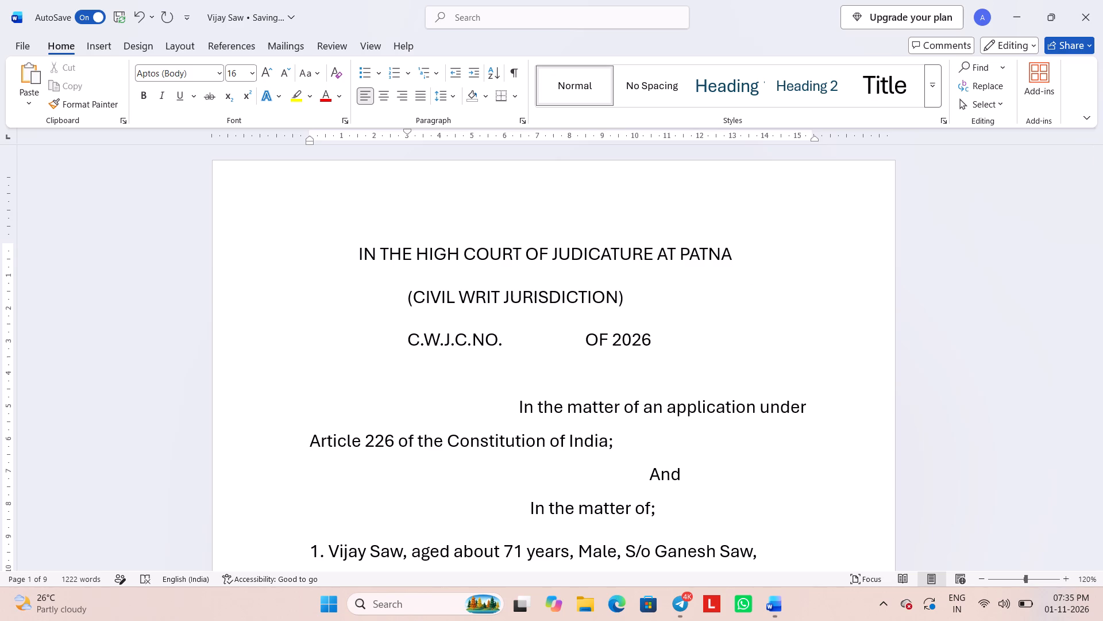
key("BackSpace")
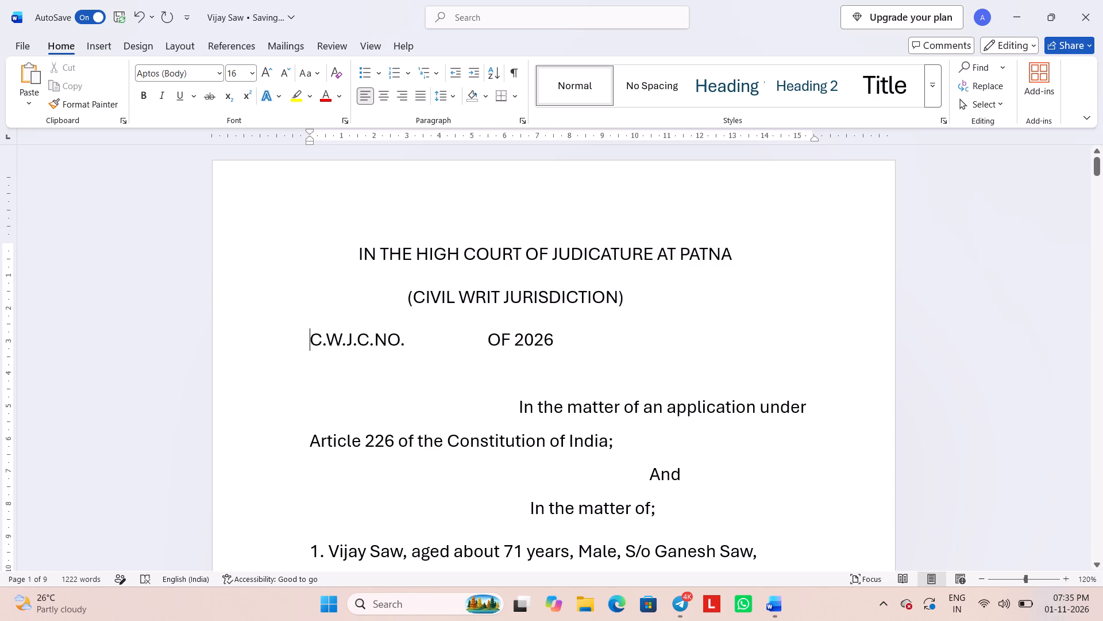
left_click_drag(310, 129, 372, 139)
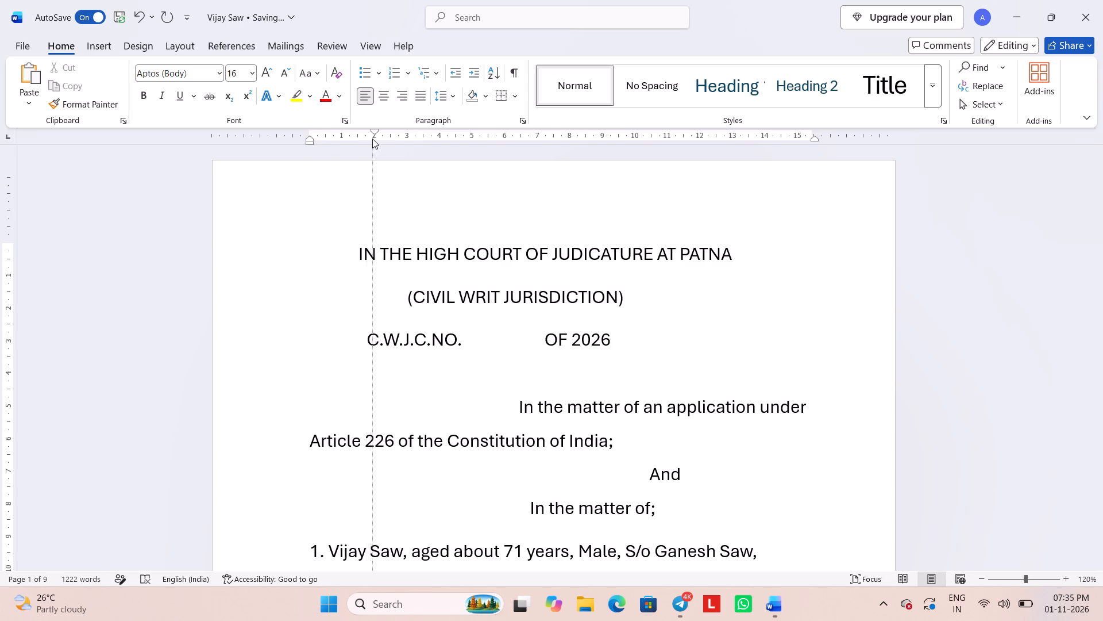
left_click_drag(372, 139, 383, 140)
scroll(529, 434, "down", 1)
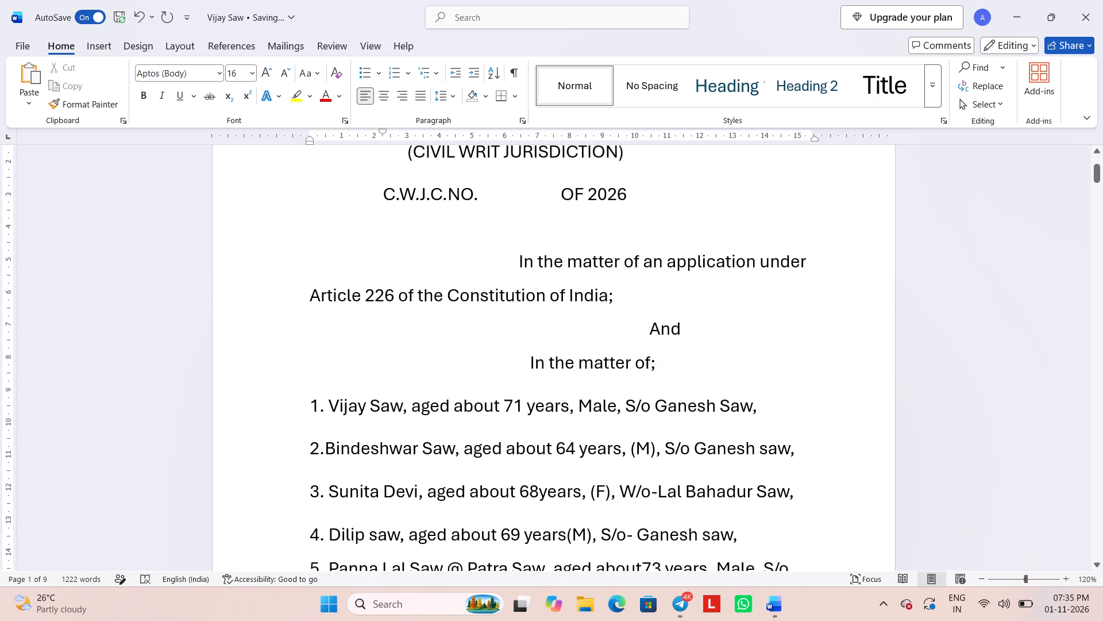
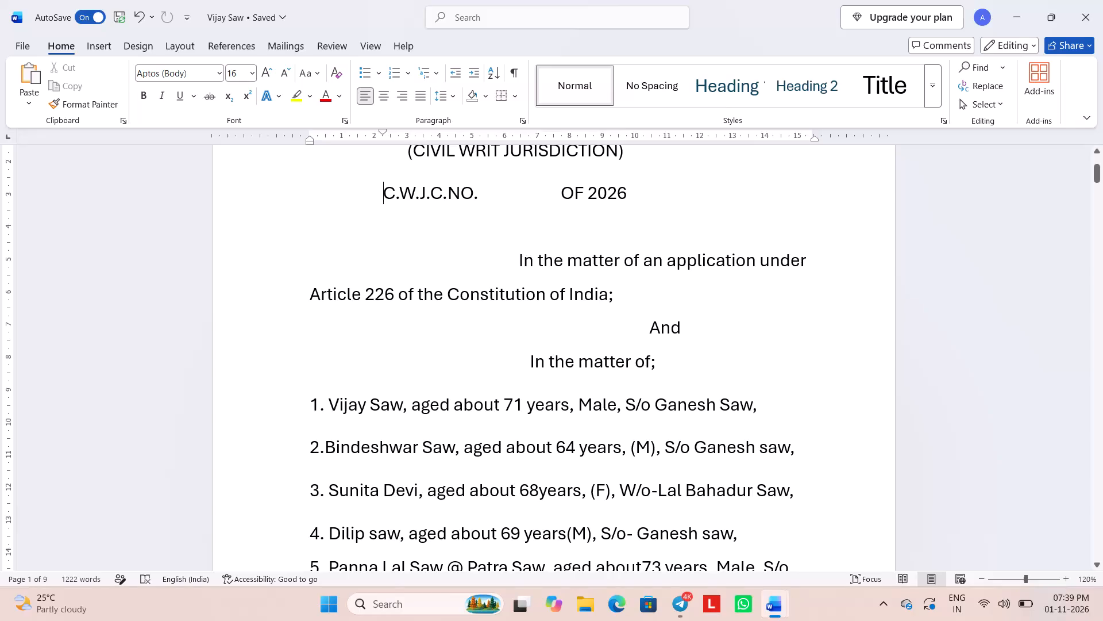
Redo the paragraph break after "In the matter of;" and leave a blank line before the unindented first petitioner entry.
left_click(657, 371)
scroll(657, 371, "down", 1)
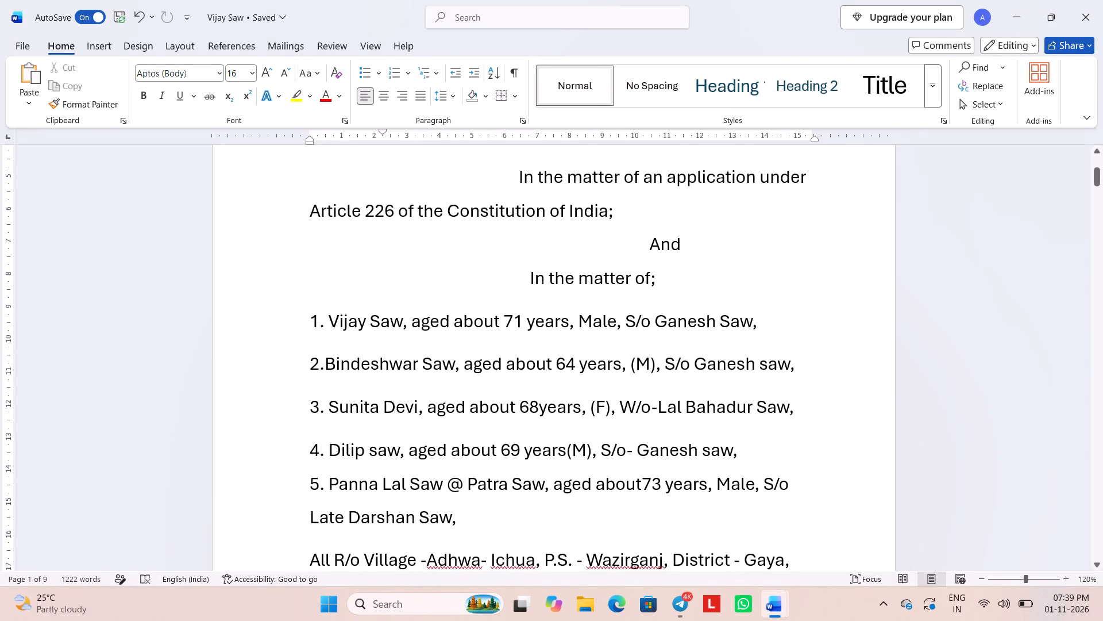
key("Delete")
key("Return")
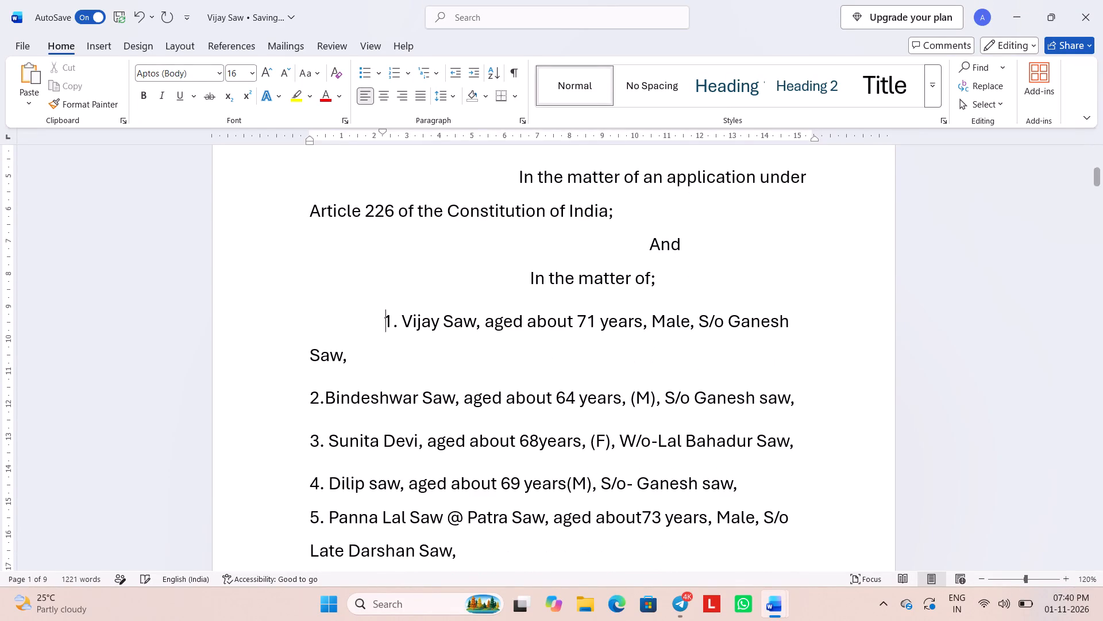
key("BackSpace")
key("Return")
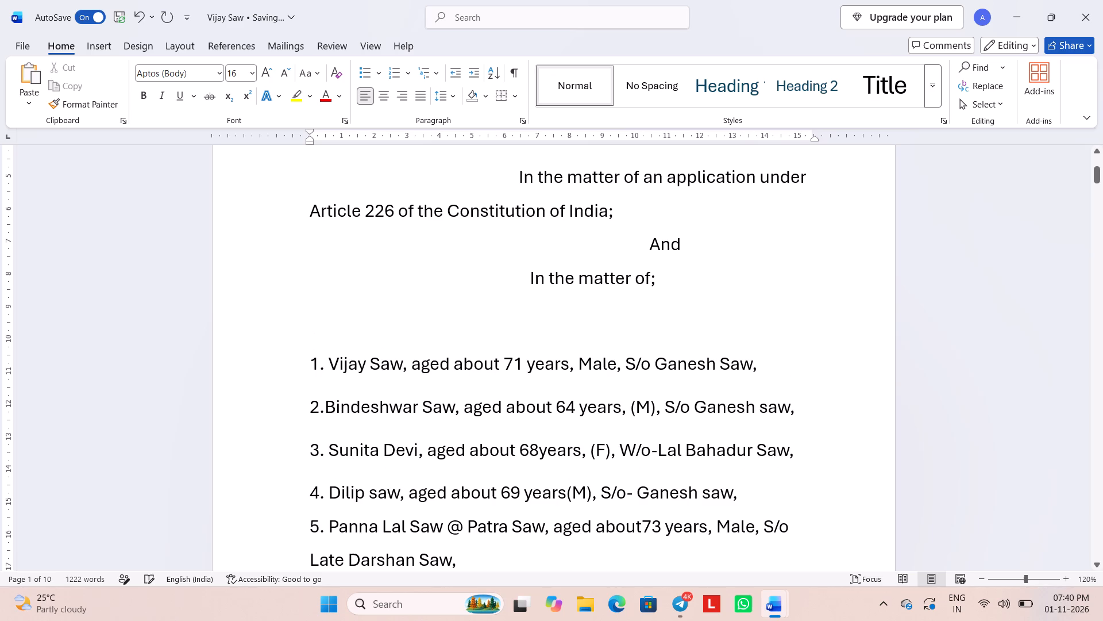
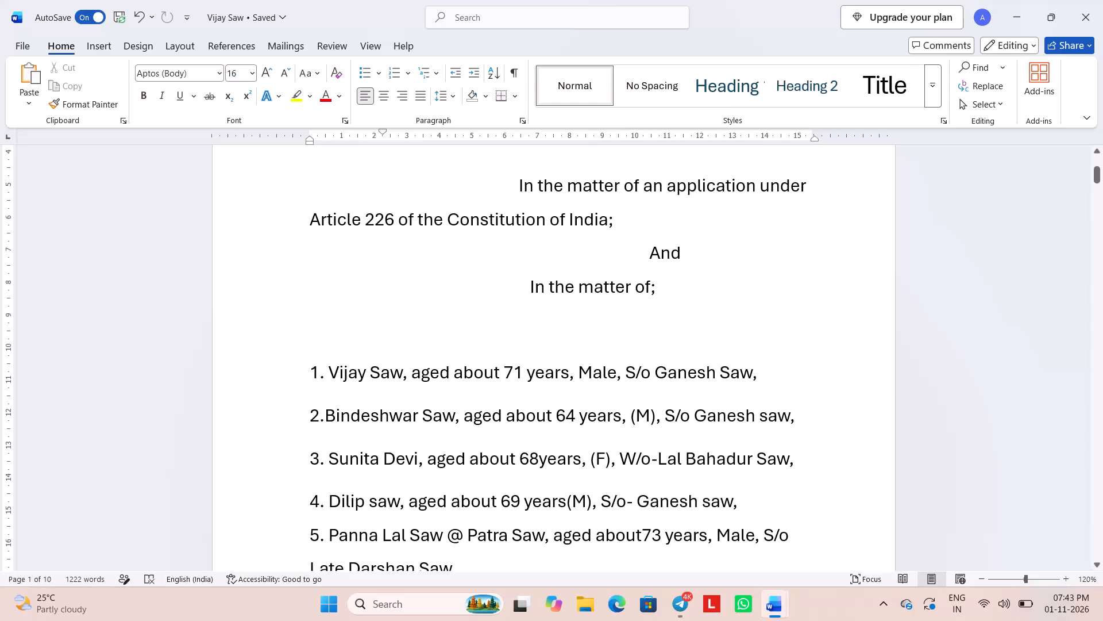
Remove the manual spacing before "In the matter of;" and "And" so both run on after "Constitution of India;", separated by single spaces.
left_click_drag(531, 292, 523, 275)
left_click_drag(523, 275, 738, 261)
key("BackSpace")
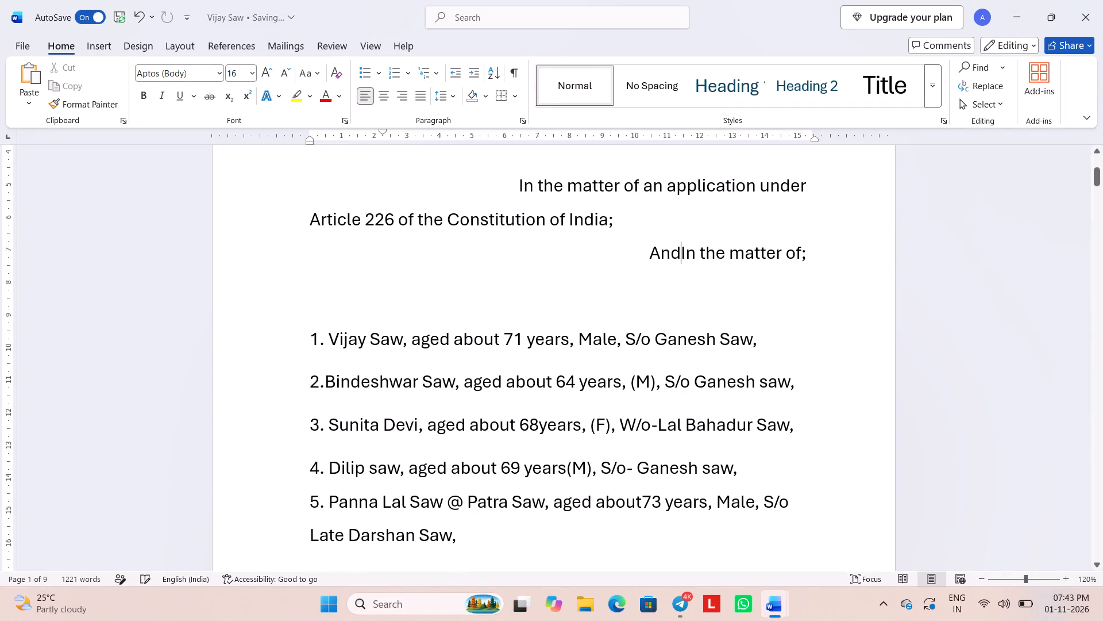
key("space")
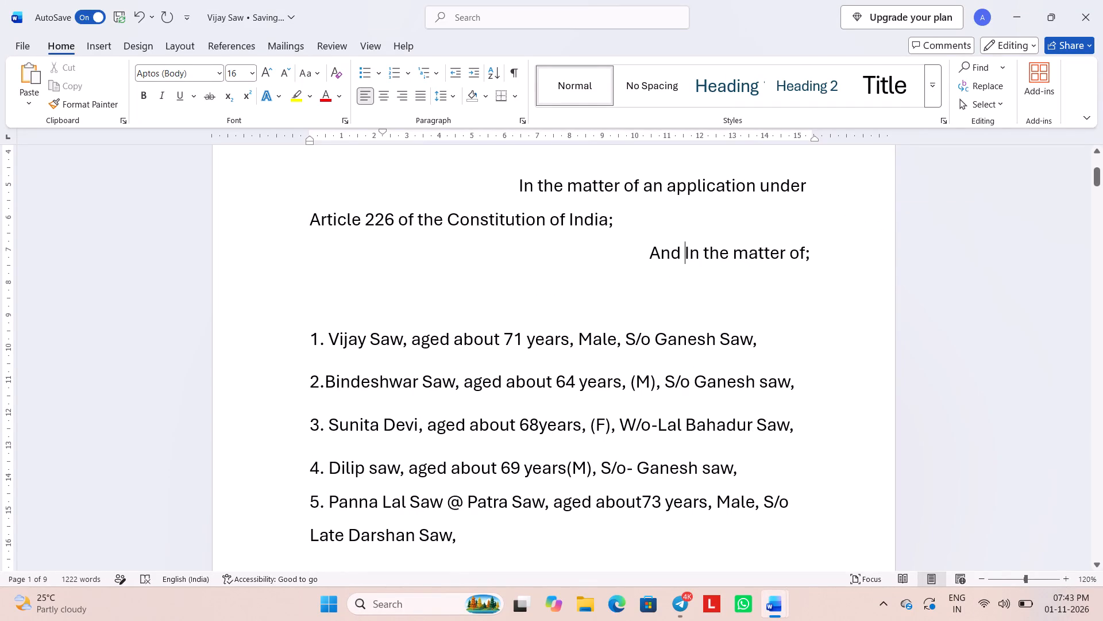
left_click_drag(649, 259, 635, 220)
key("BackSpace")
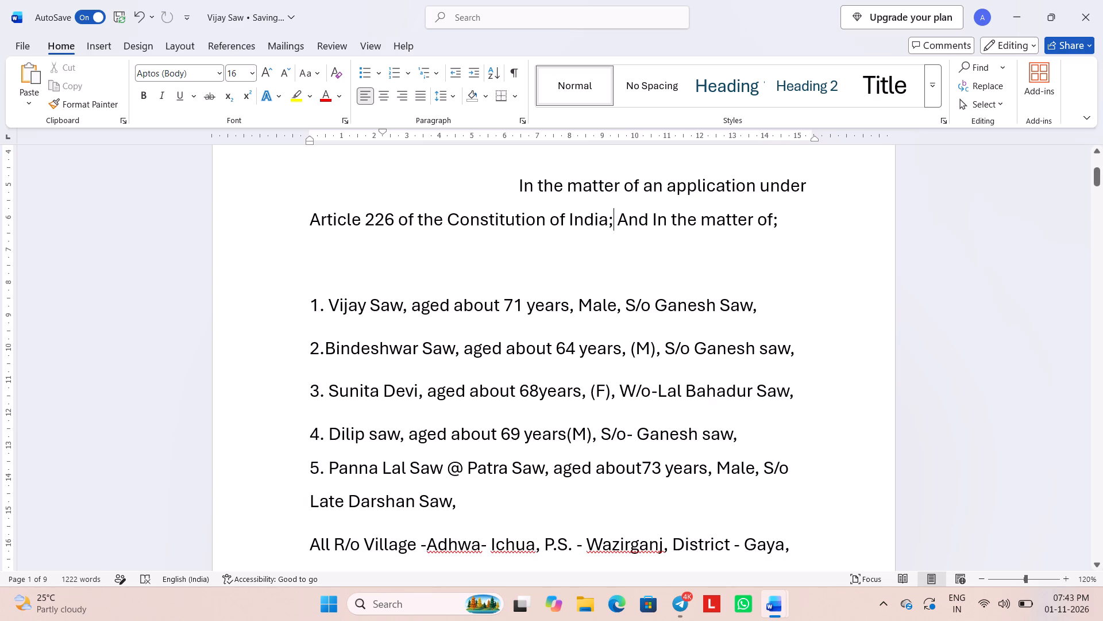
Replace the spacing before "In the matter of an application" with a paragraph break and remove that paragraph's first-line indent.
scroll(500, 198, "up", 1)
left_click_drag(518, 352, 501, 338)
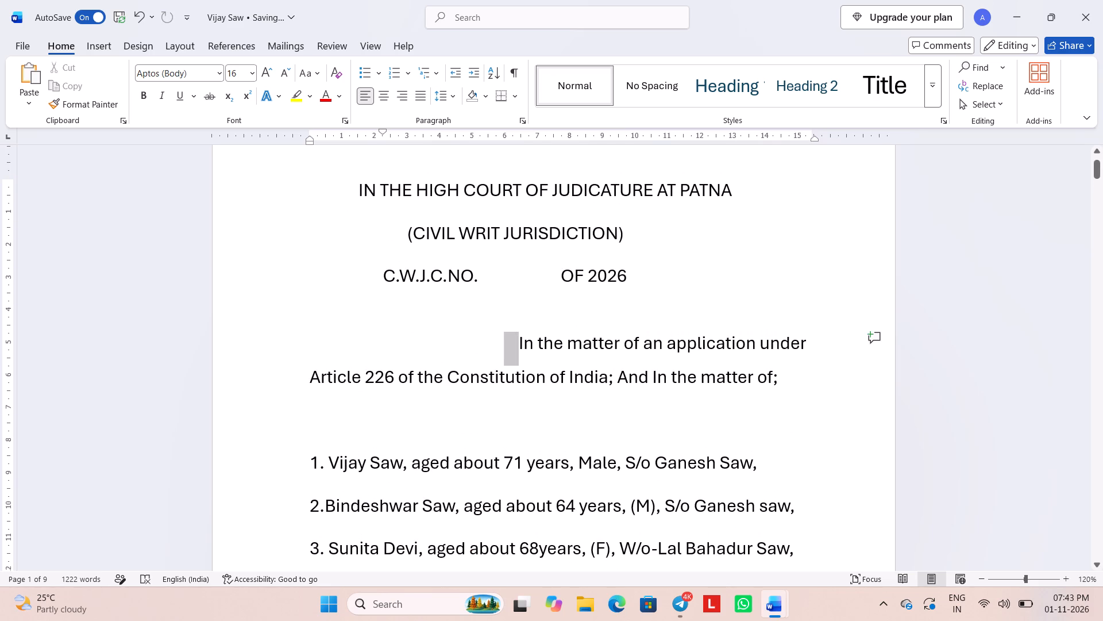
left_click_drag(501, 338, 560, 308)
key("BackSpace")
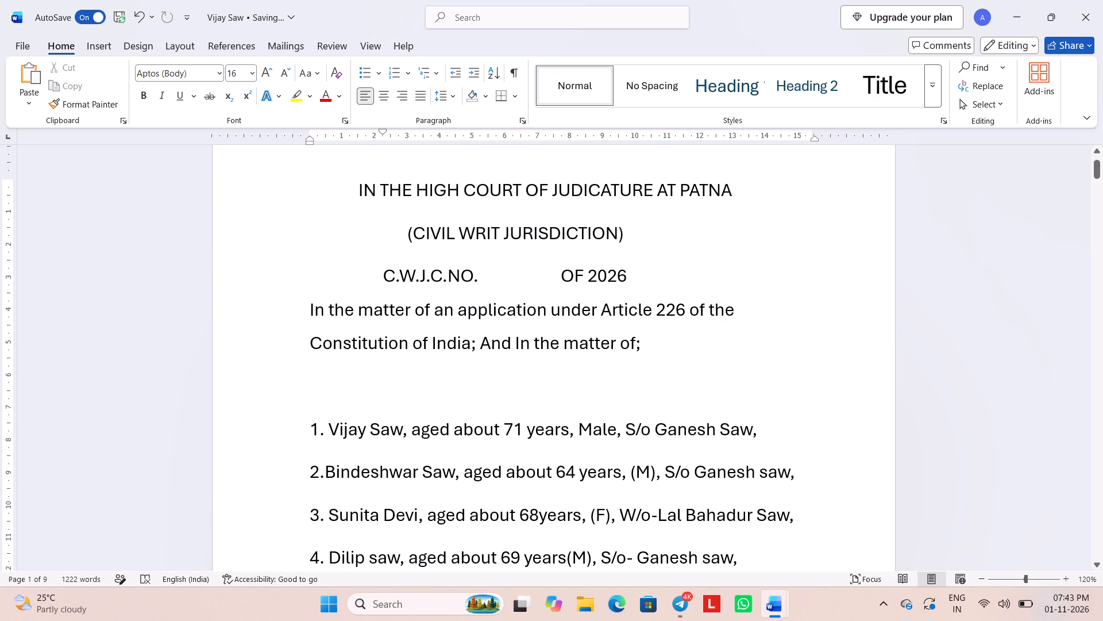
key("Return")
key("BackSpace")
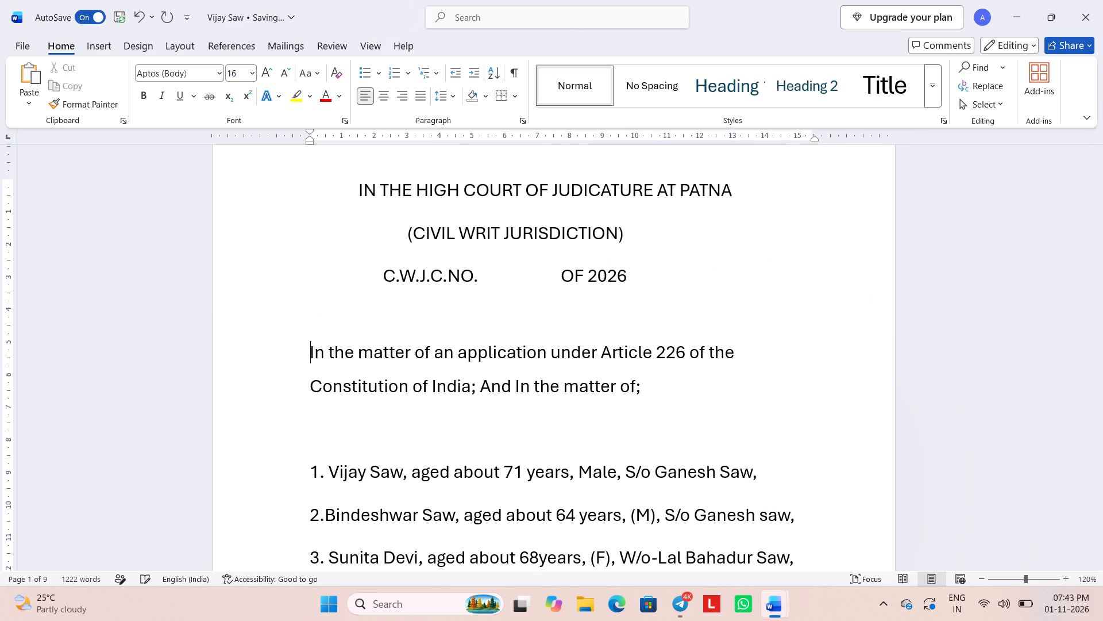
Increase the left indent of the "In the matter of an application" paragraph to about 7.6 cm.
triple_click(475, 72)
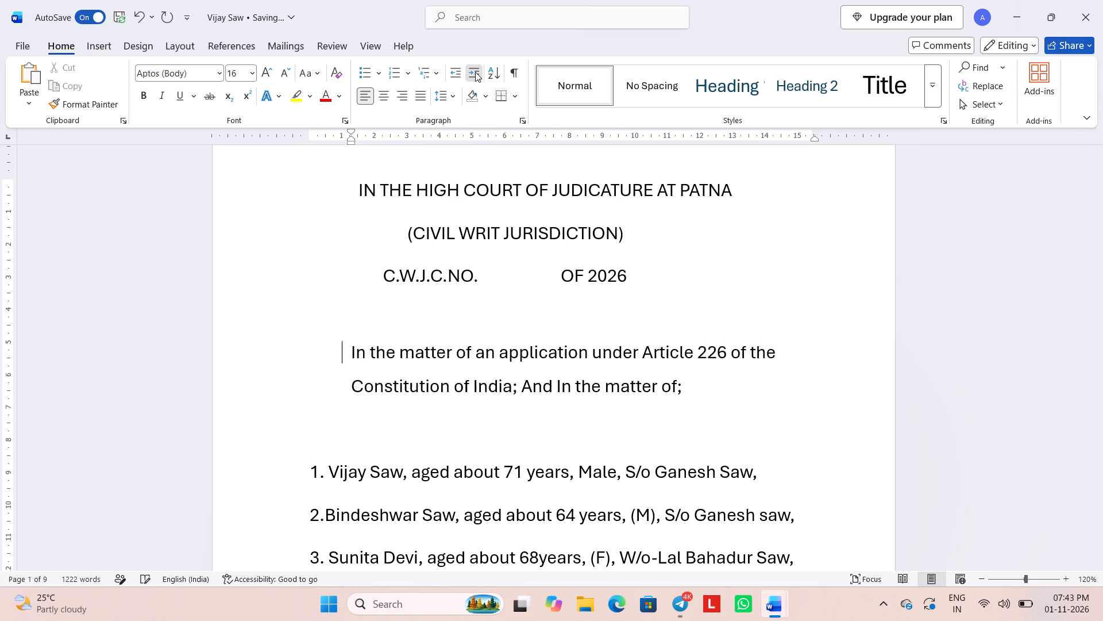
triple_click(475, 72)
left_click(475, 72)
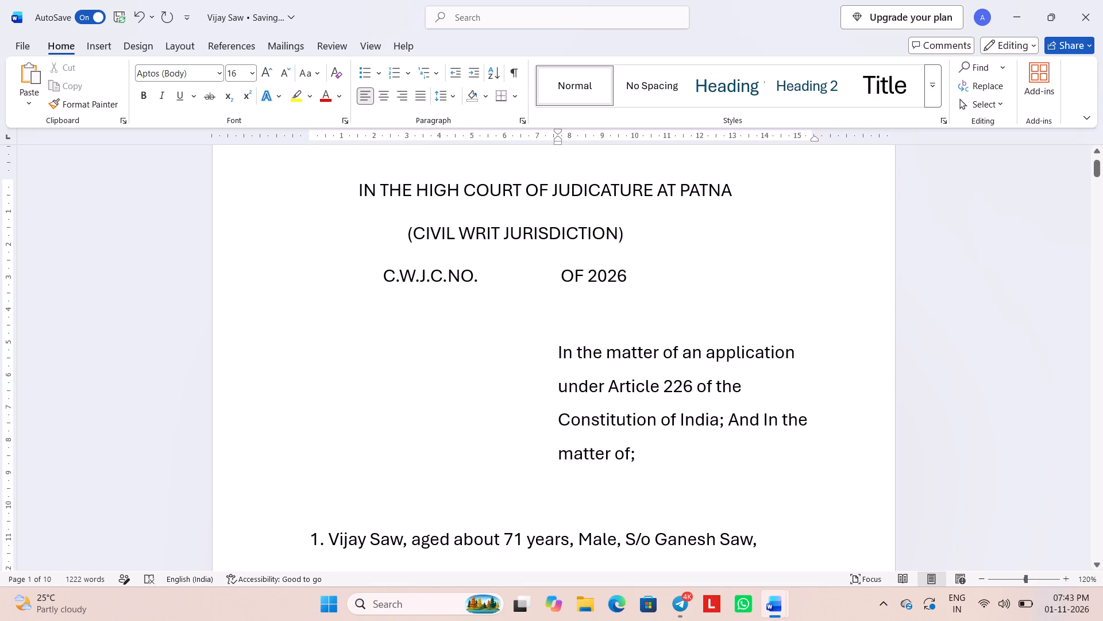
Split the indented text so "And" and "In the matter of;" each stand as a separate paragraph, replacing the spaces before them.
left_click(729, 425)
key("BackSpace")
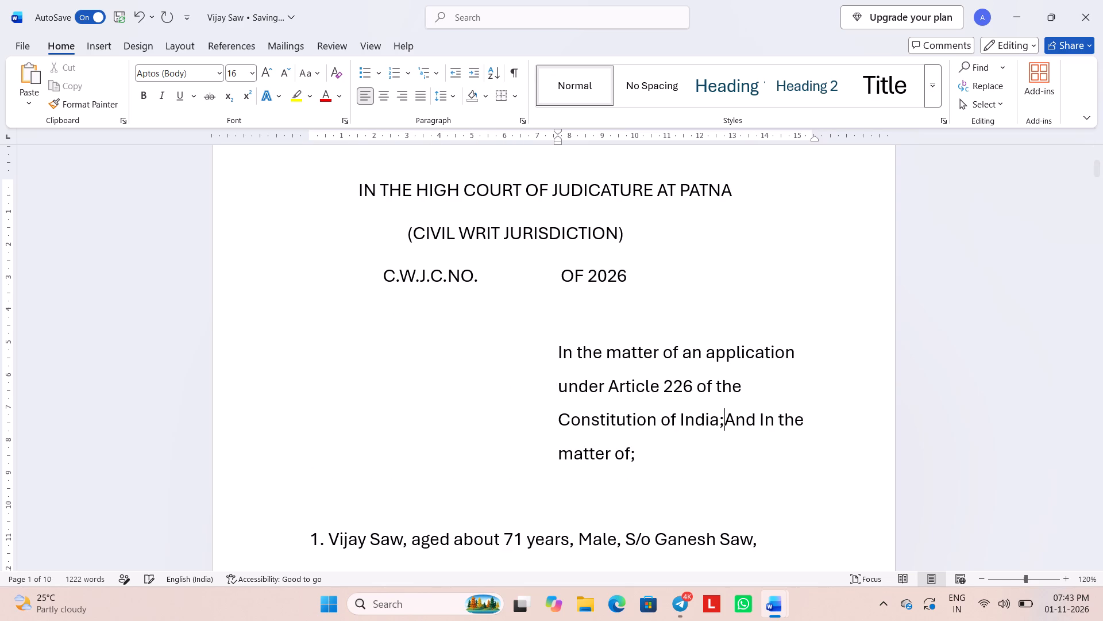
key("Return")
key("Right")
key("Right")
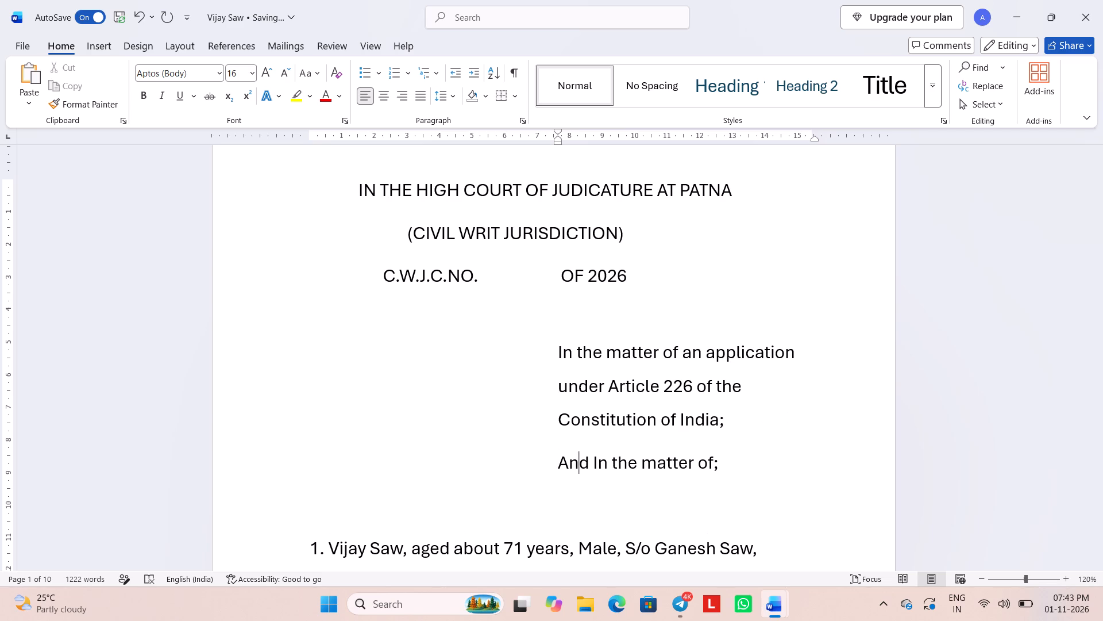
key("Right")
key("Right")
key("BackSpace")
key("Return")
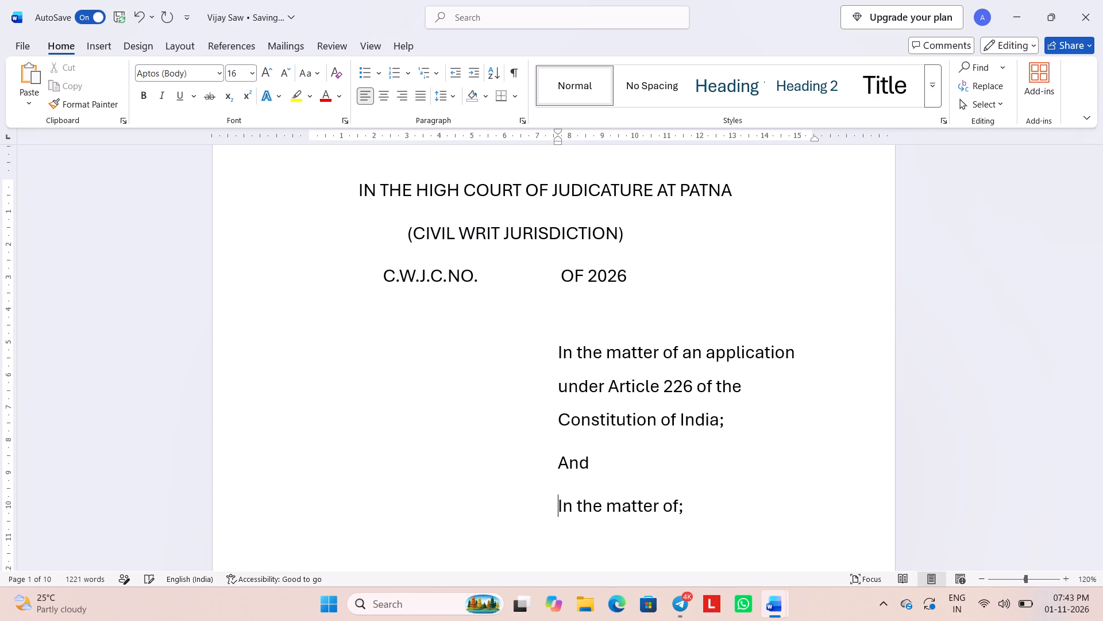
Delete the blank line between "In the matter of;" and the first petitioner entry.
scroll(717, 441, "down", 1)
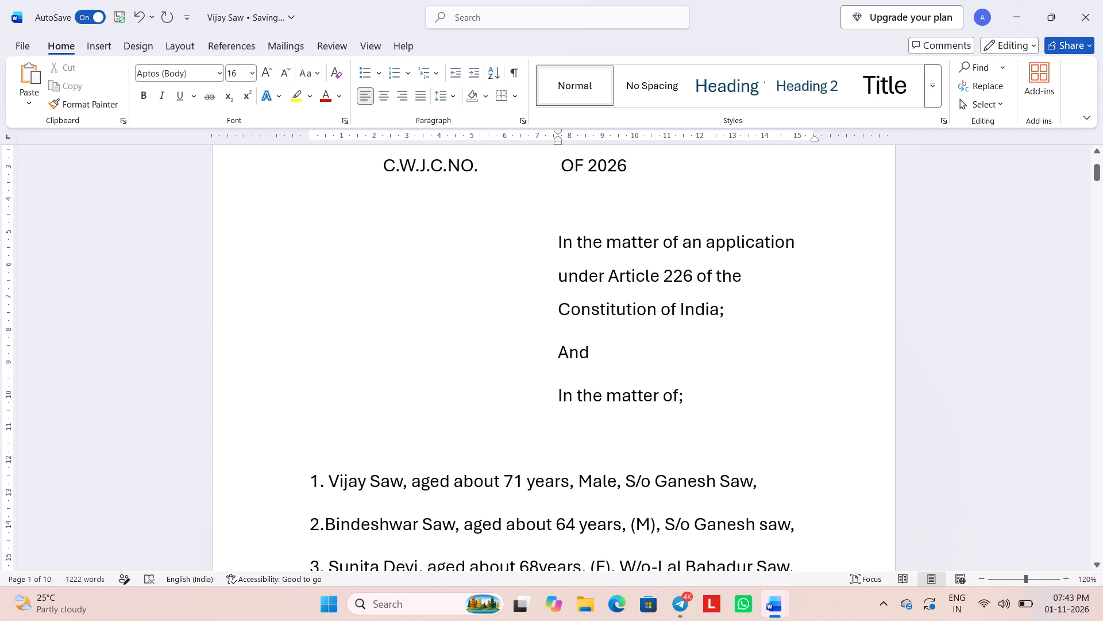
left_click(710, 402)
key("Delete")
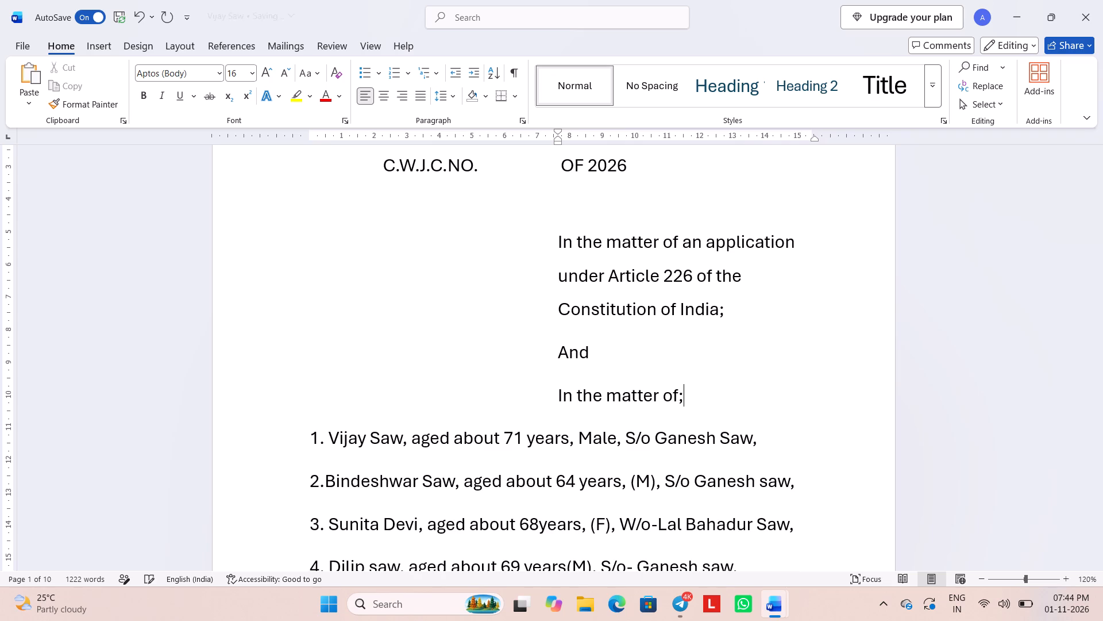
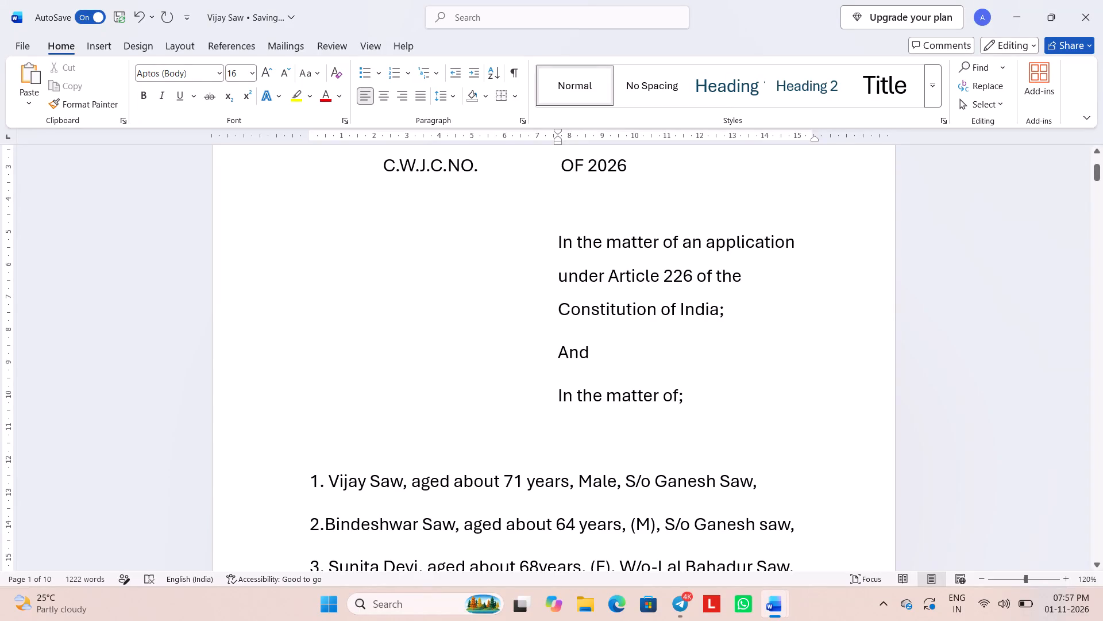
Replace the typed number of the first petitioner entry with automatic numbering and align the list number to the left margin.
left_click(331, 488)
key("BackSpace")
key("BackSpace")
key("BackSpace")
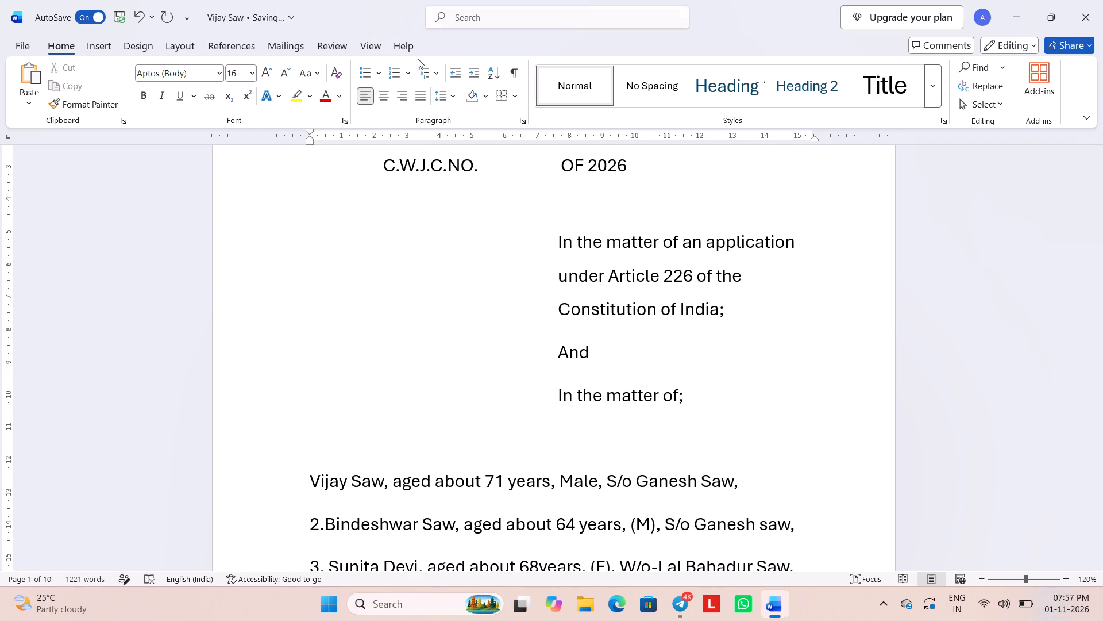
left_click(395, 72)
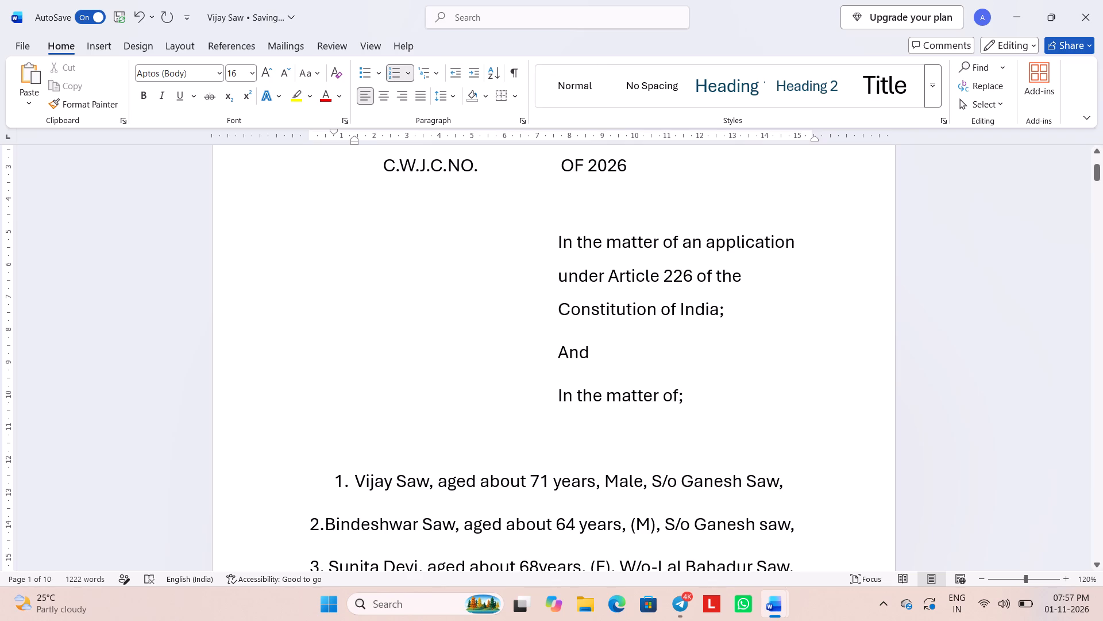
left_click(341, 484)
left_click_drag(341, 484, 298, 497)
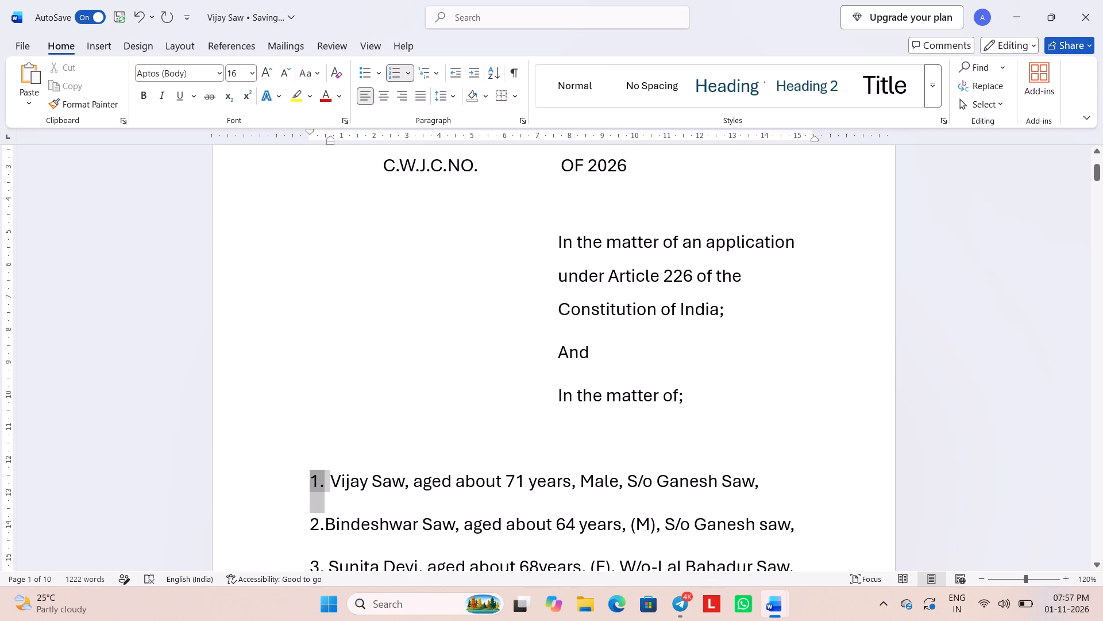
Delete the blank line between "In the matter of;" and the first petitioner entry.
left_click(350, 469)
key("BackSpace")
key("BackSpace")
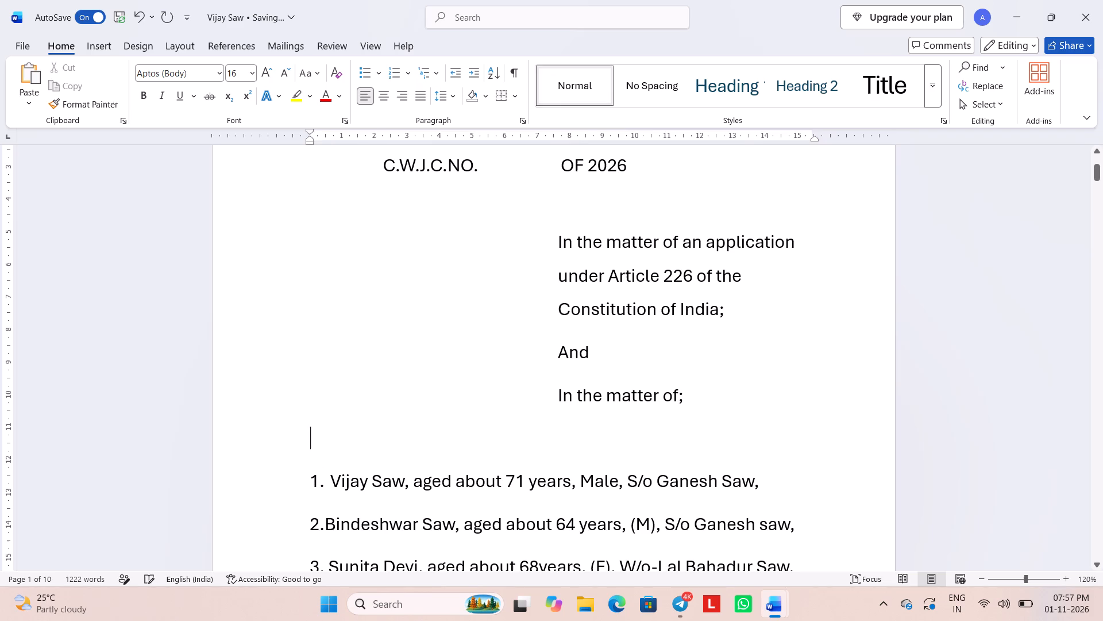
key("BackSpace")
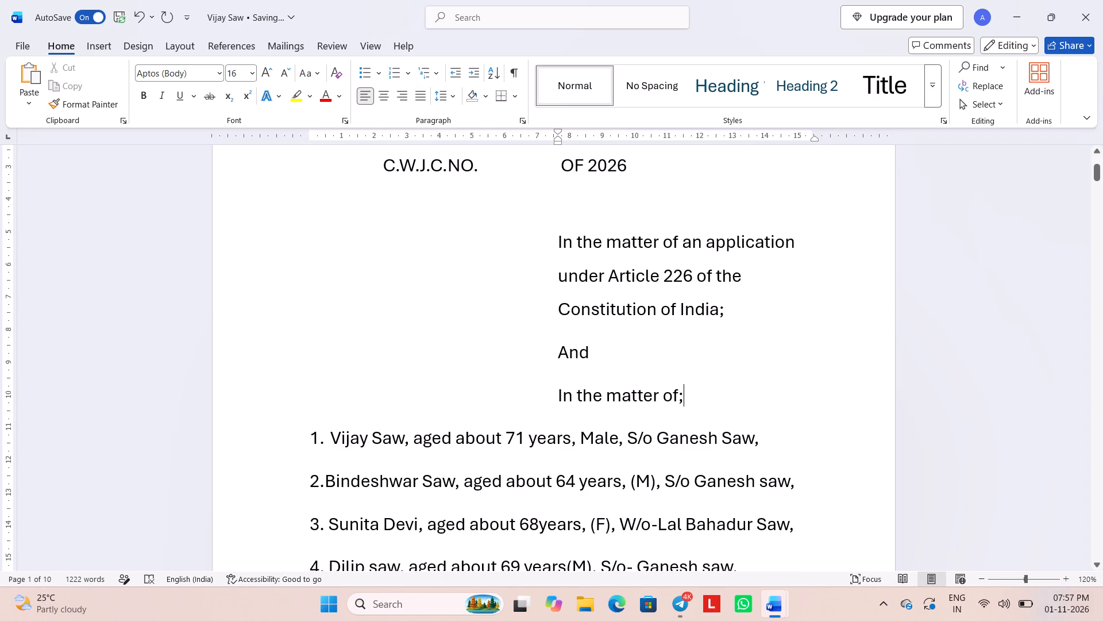
Remove the typed number of the second petitioner entry and make it item 2 of the automatic numbered list.
left_click(323, 493)
key("BackSpace")
key("BackSpace")
key("BackSpace")
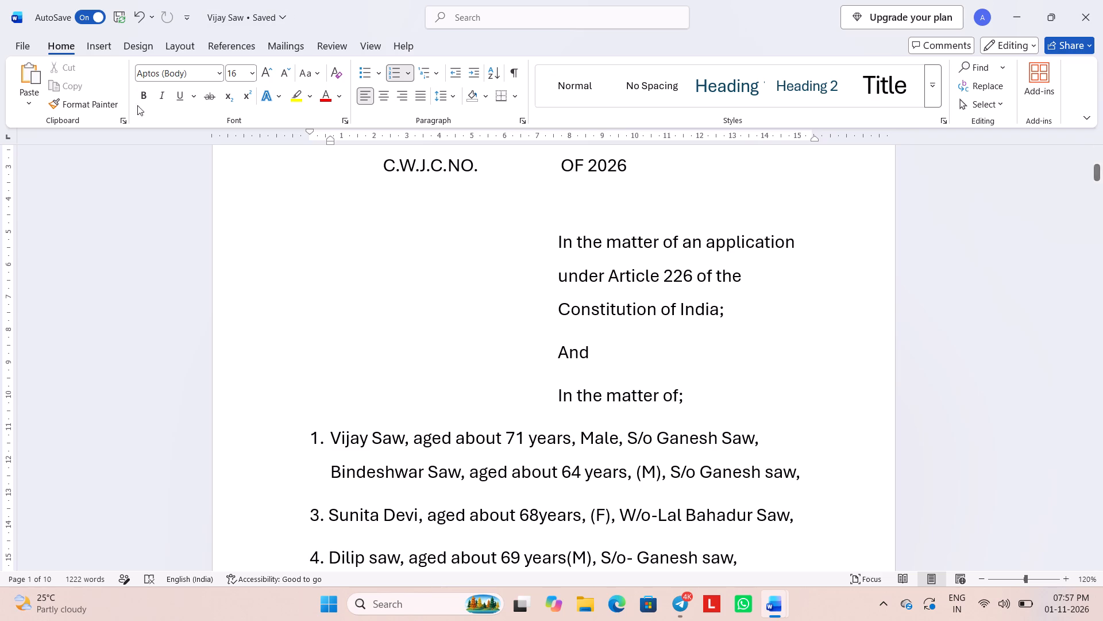
left_click(138, 22)
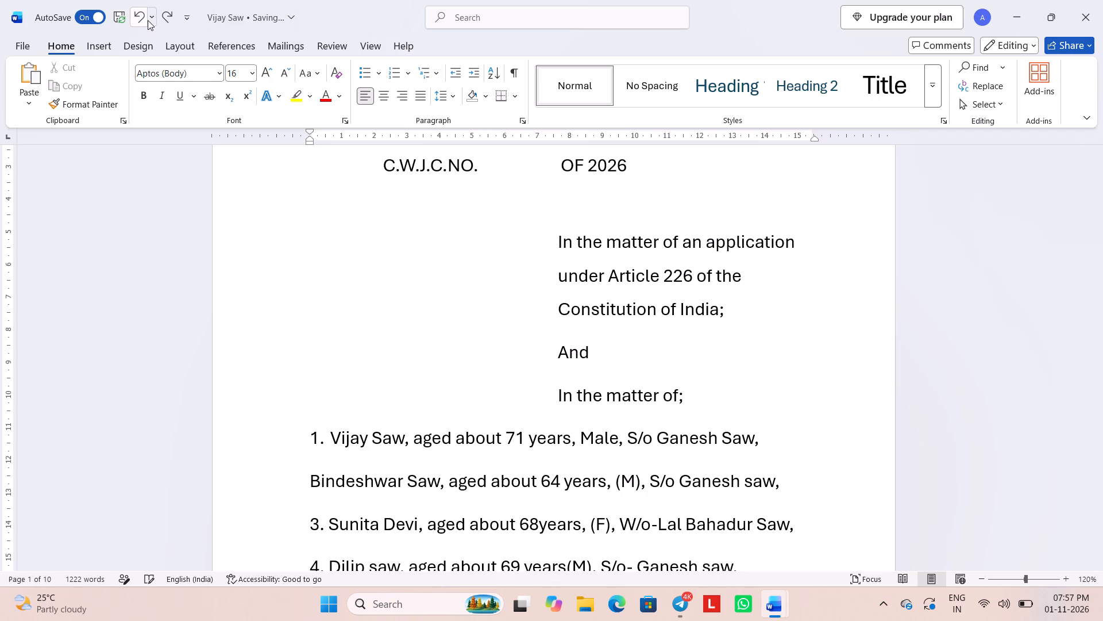
left_click(166, 18)
key("BackSpace")
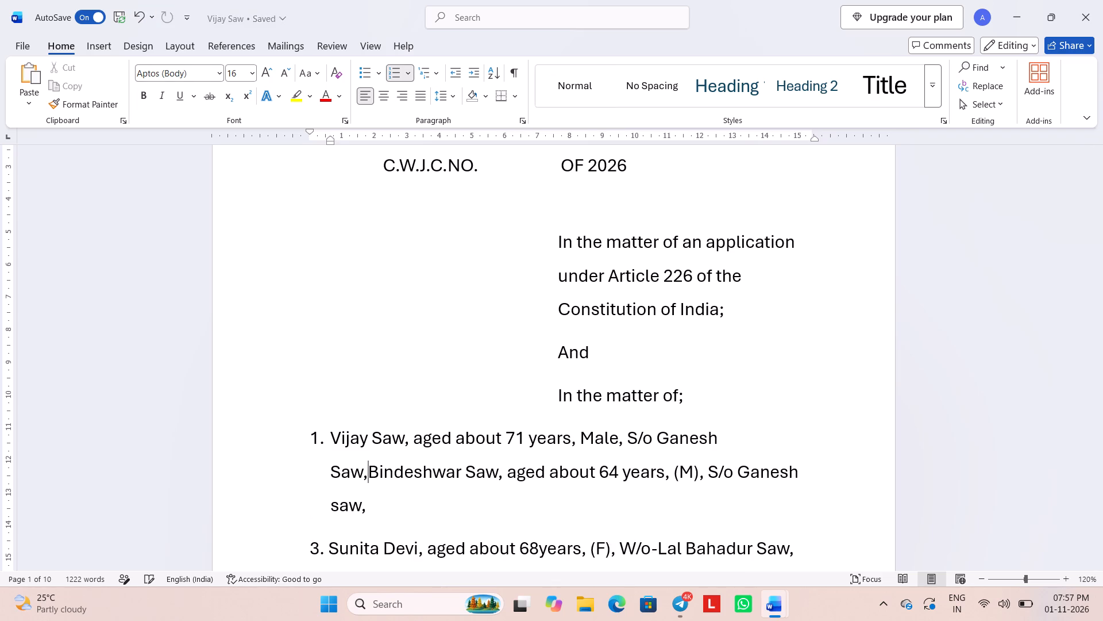
key("Return")
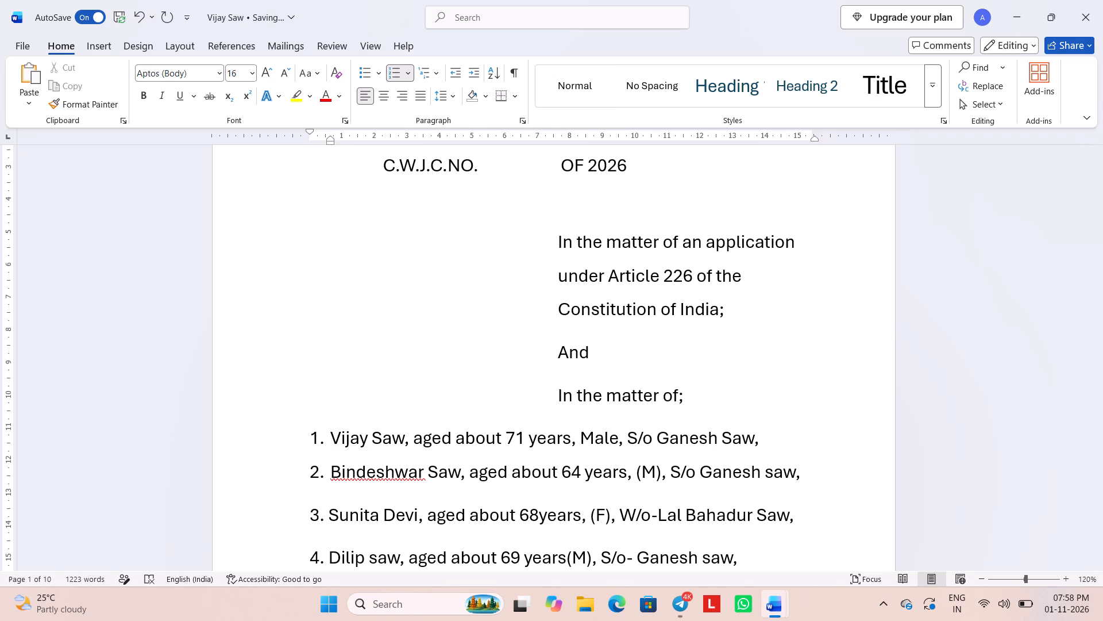
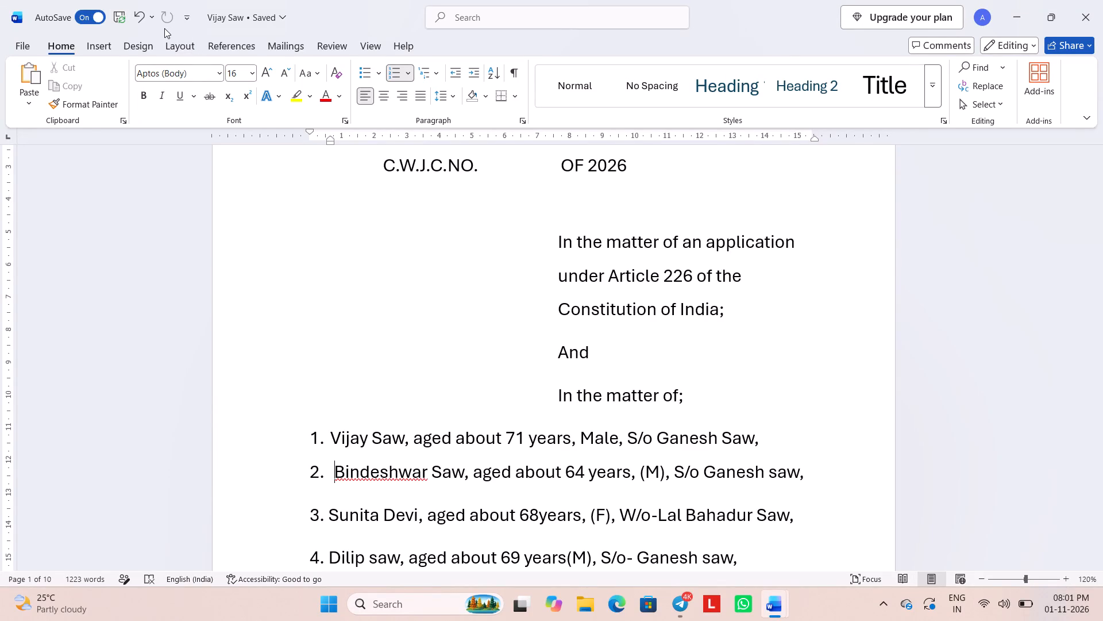
Remove the typed number of the third petitioner entry and make it item 3 of the automatic numbered list.
key("Down")
key("Left")
key("BackSpace")
key("BackSpace")
key("BackSpace")
key("BackSpace")
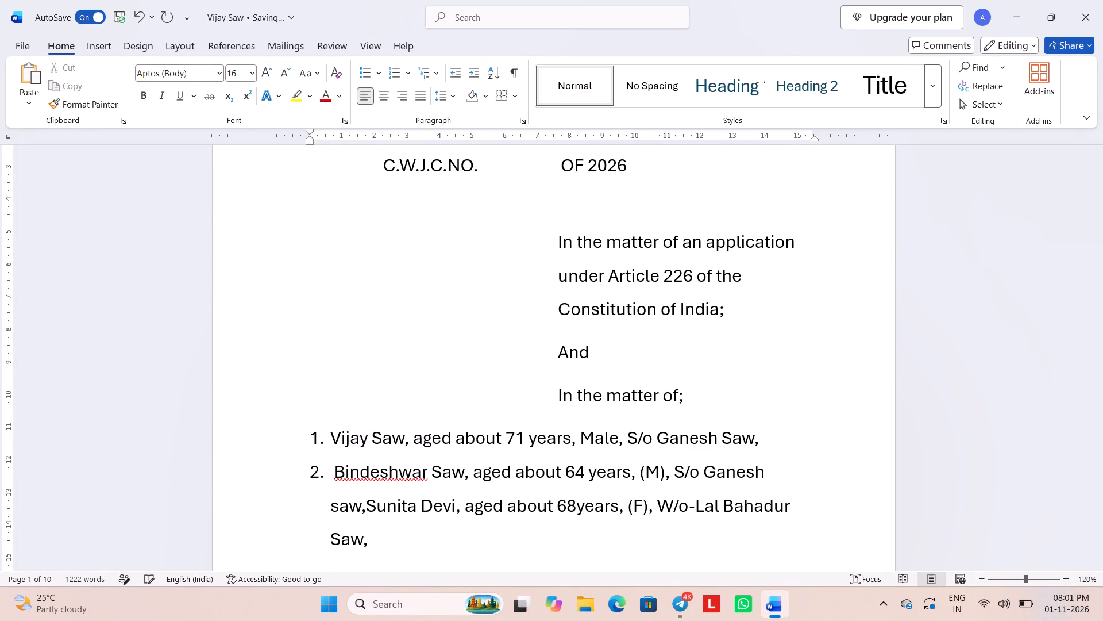
key("Return")
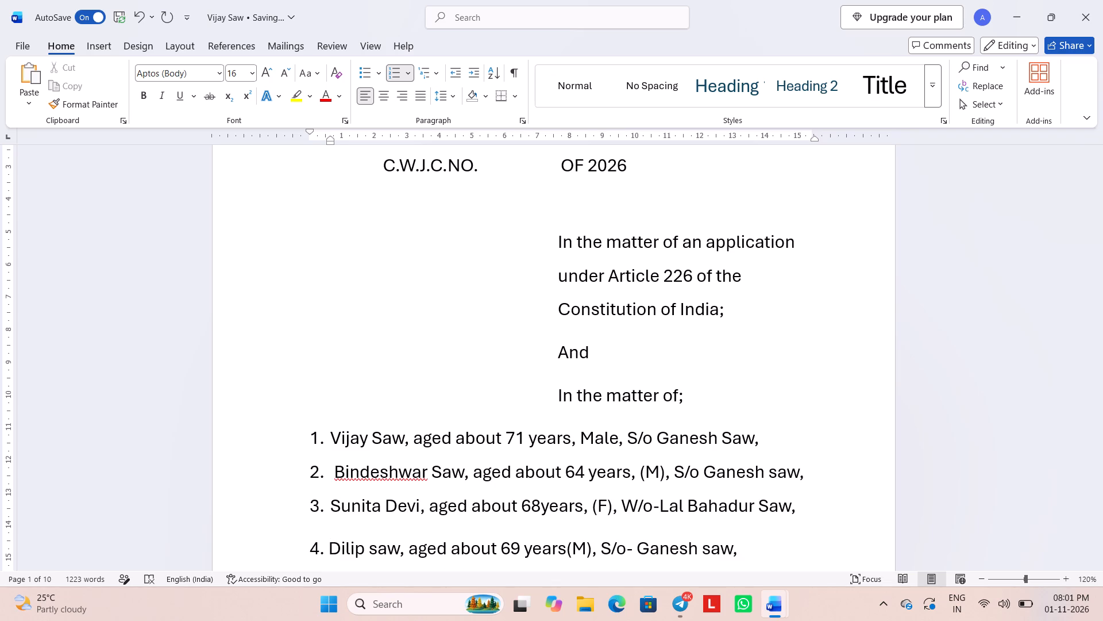
Remove the typed number of the fourth petitioner entry and make it item 4 of the automatic numbered list.
key("Down")
key("BackSpace")
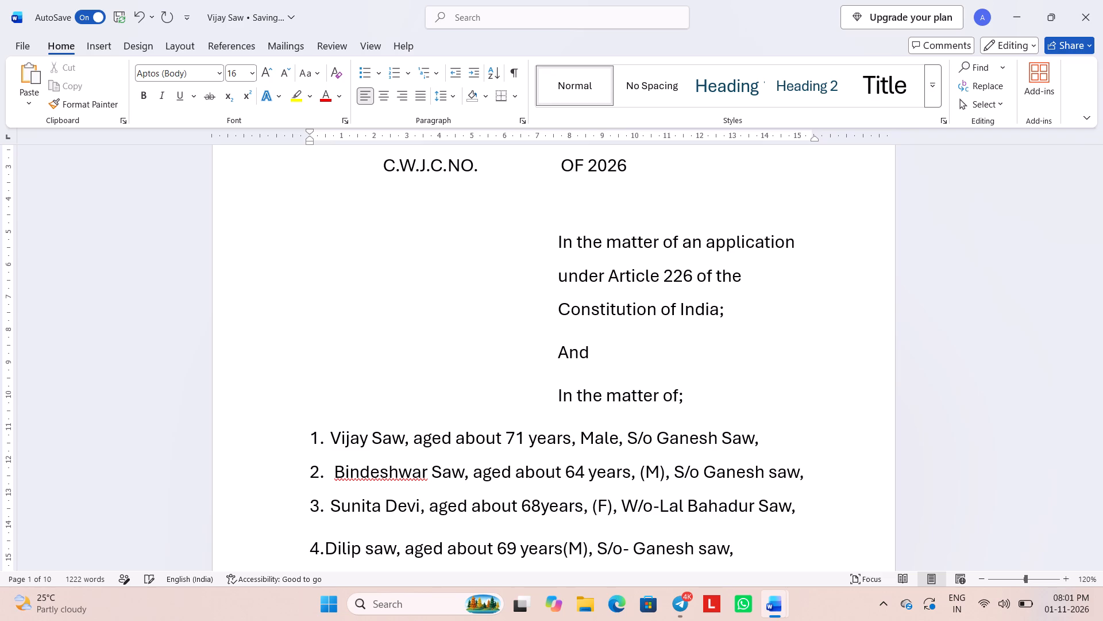
key("BackSpace")
key("BackSpace")
key("BackSpace")
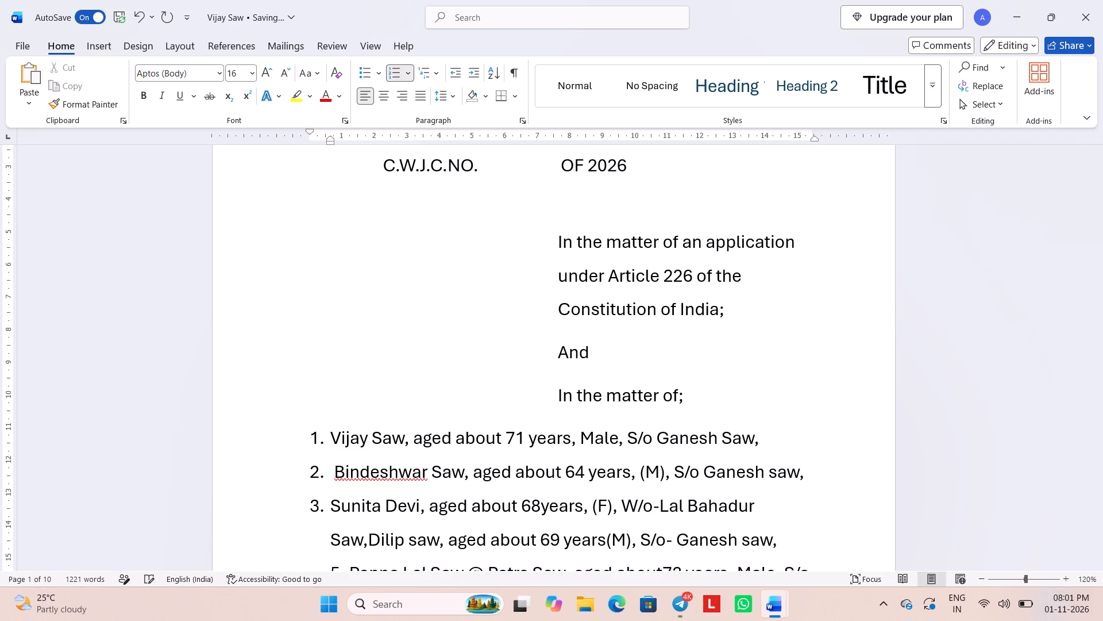
key("Return")
Remove the typed number of the fifth petitioner entry and make it item 5 of the automatic numbered list.
scroll(84, 124, "down", 1)
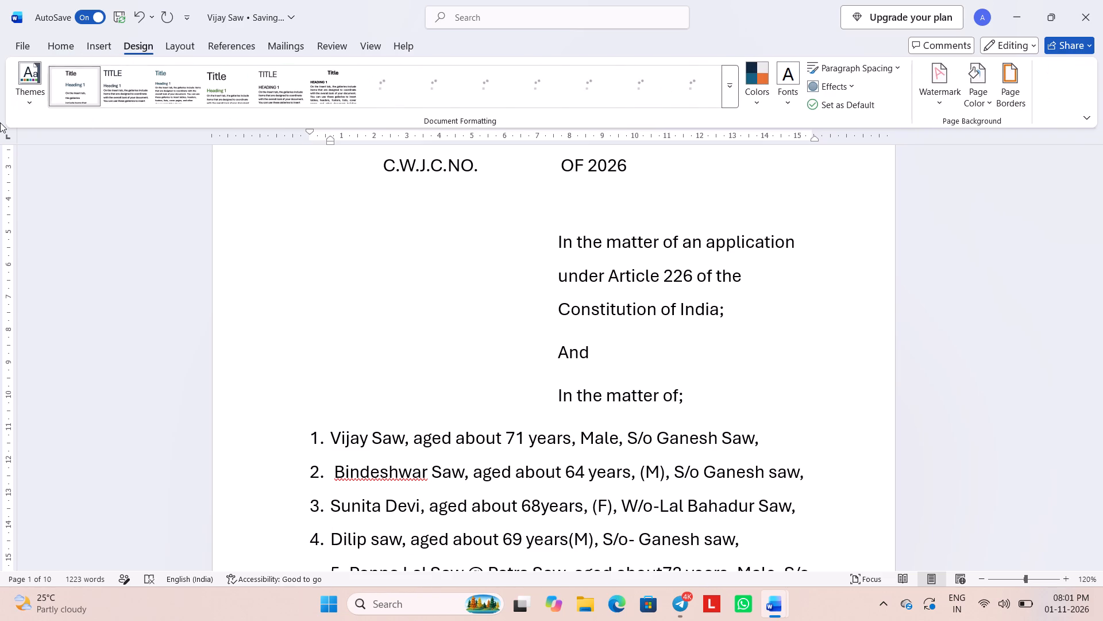
scroll(288, 308, "down", 1)
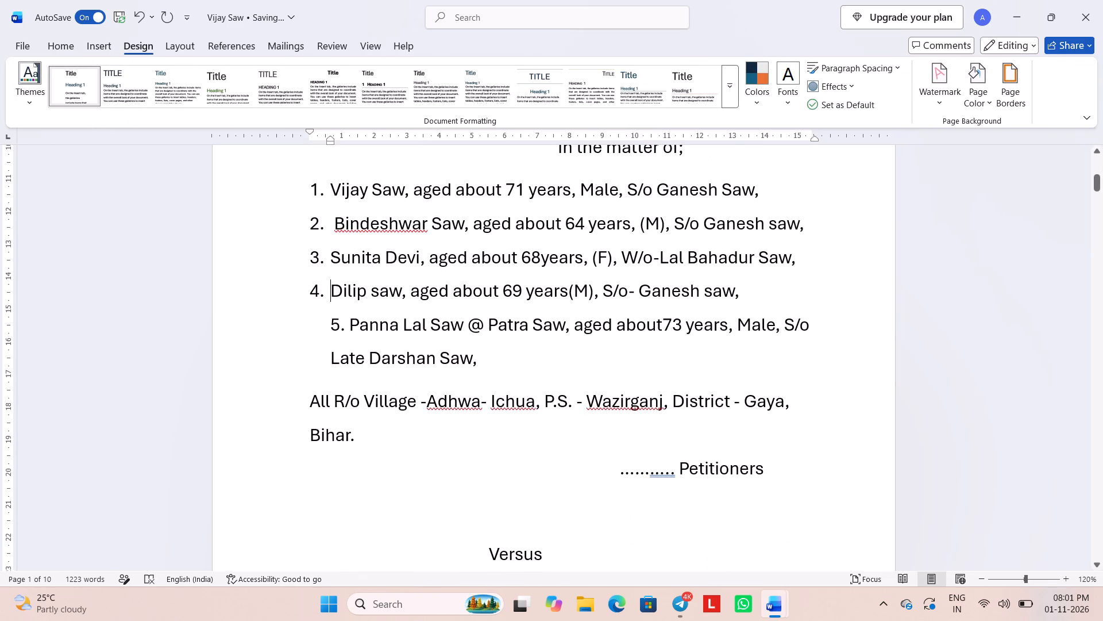
left_click(350, 332)
key("BackSpace")
key("BackSpace")
key("BackSpace")
key("BackSpace")
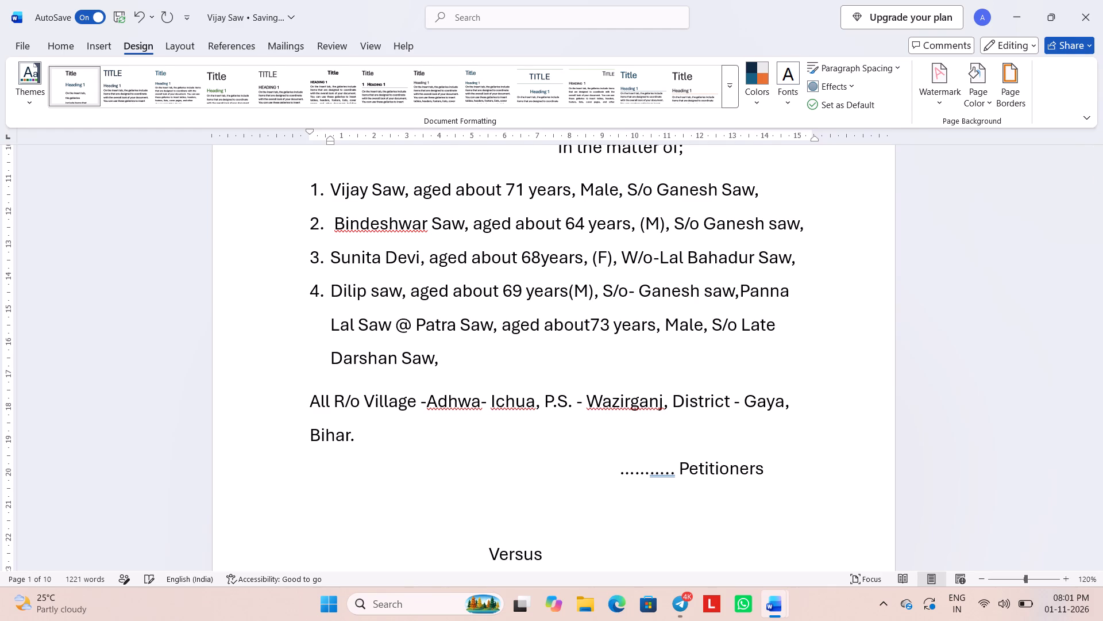
key("Return")
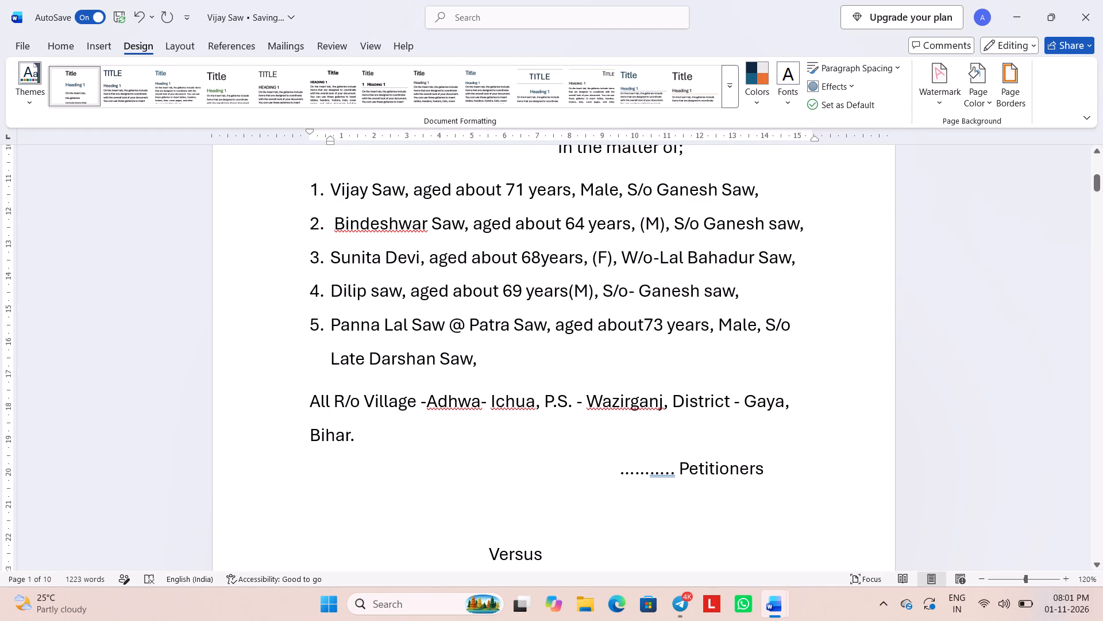
Delete the blank line between the "Petitioners" line and "Versus".
scroll(354, 379, "down", 1)
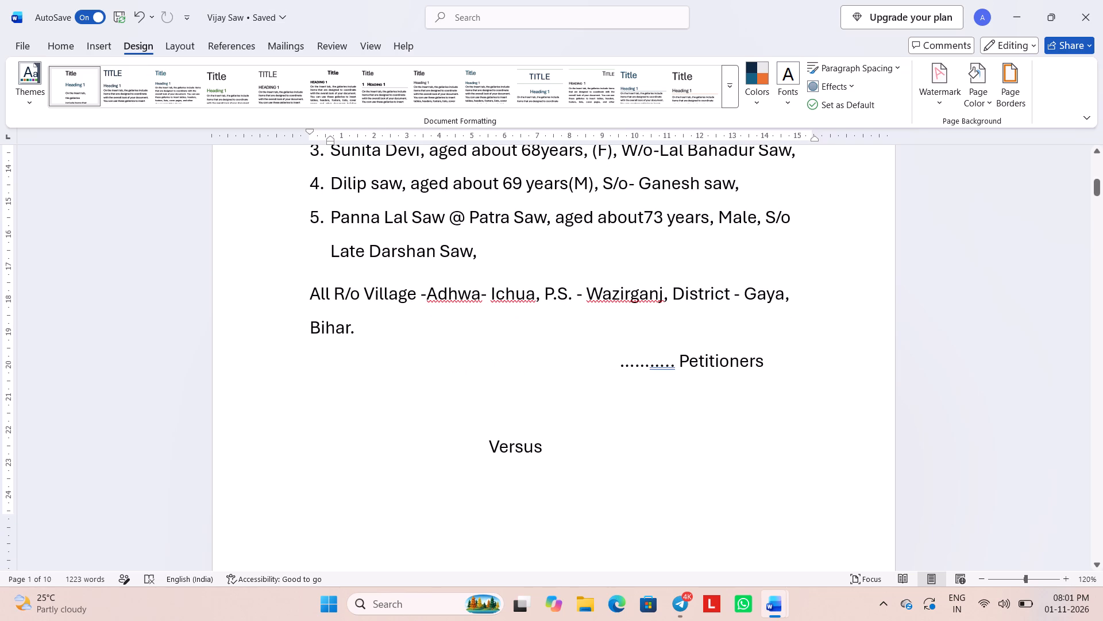
scroll(354, 379, "down", 1)
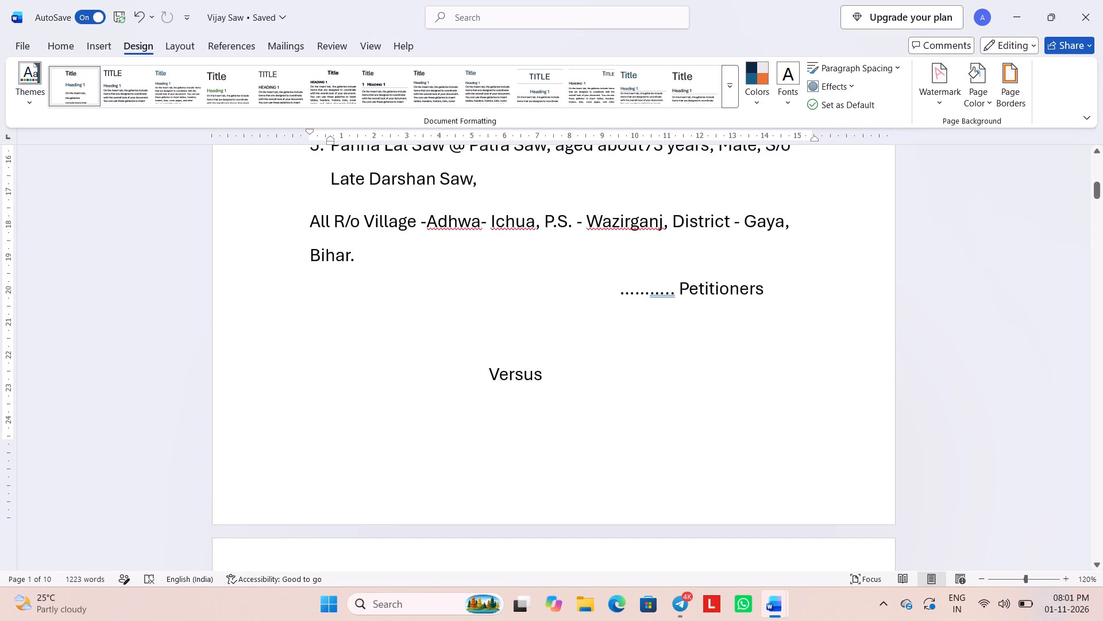
left_click(535, 347)
key("BackSpace")
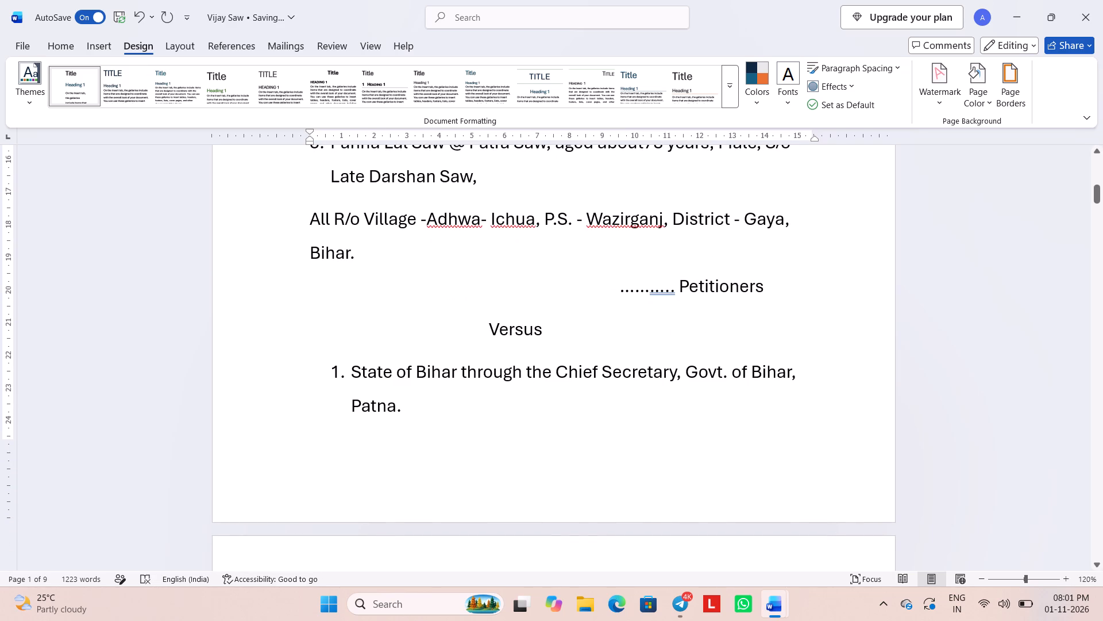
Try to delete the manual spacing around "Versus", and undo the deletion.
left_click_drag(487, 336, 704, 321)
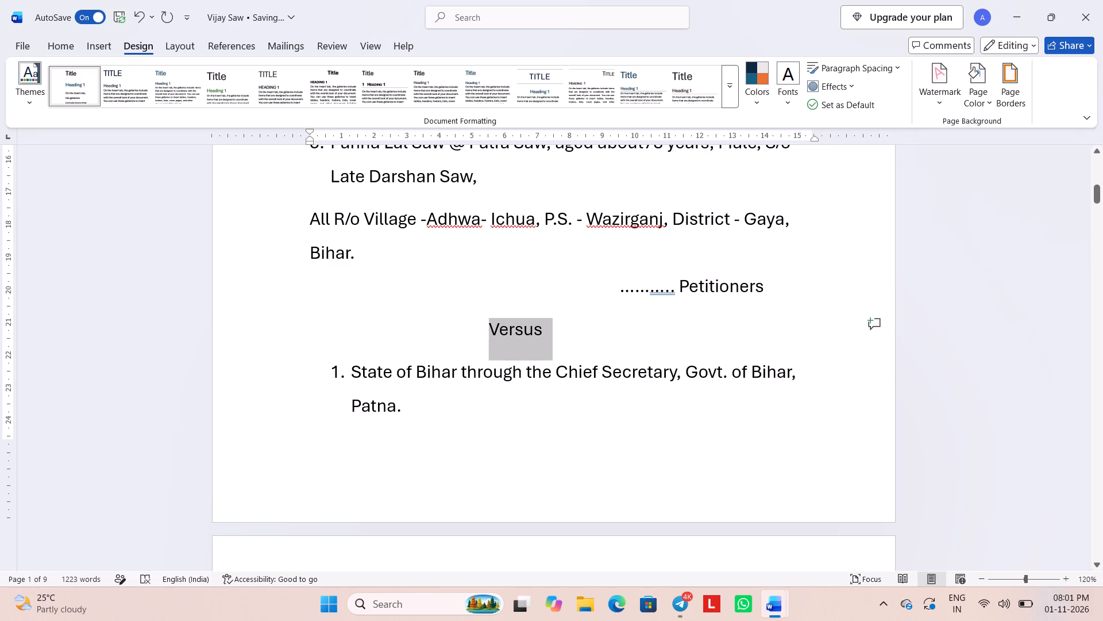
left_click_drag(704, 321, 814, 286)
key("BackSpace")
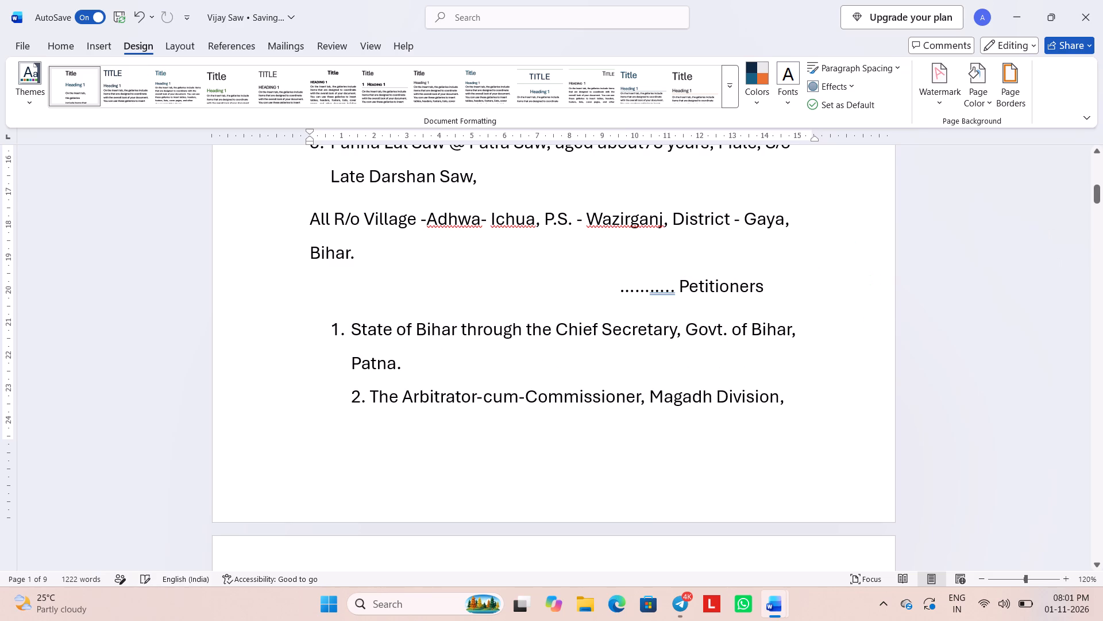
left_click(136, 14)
Replace the manual spacing before "Versus" with a first-line indent of about 5.5 cm, keeping it on its own line below "Petitioners".
scroll(186, 83, "up", 1)
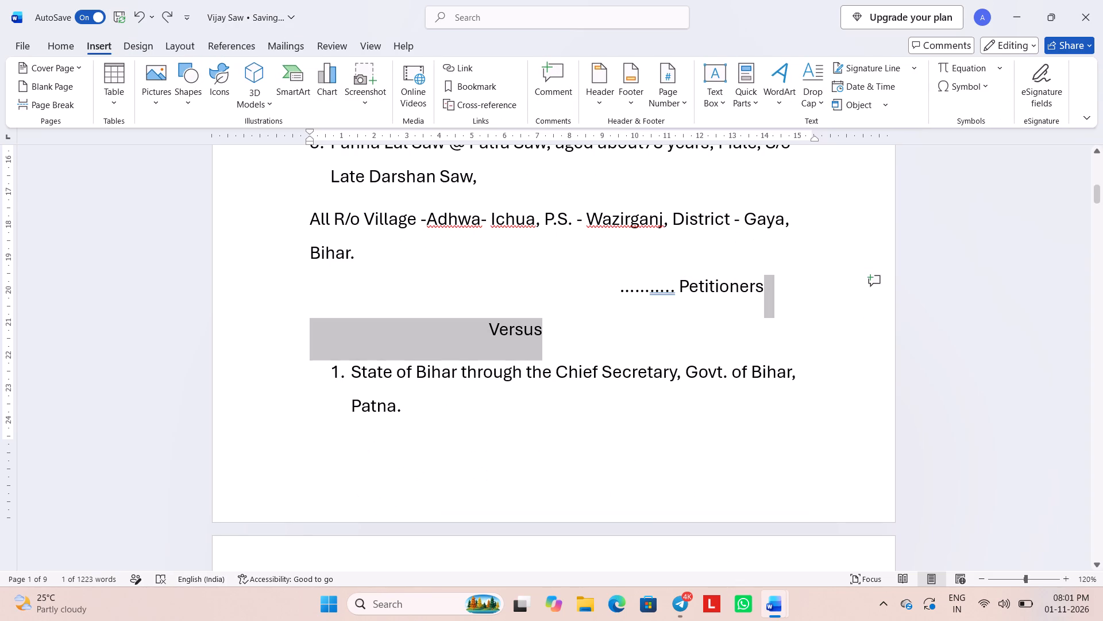
left_click(476, 336)
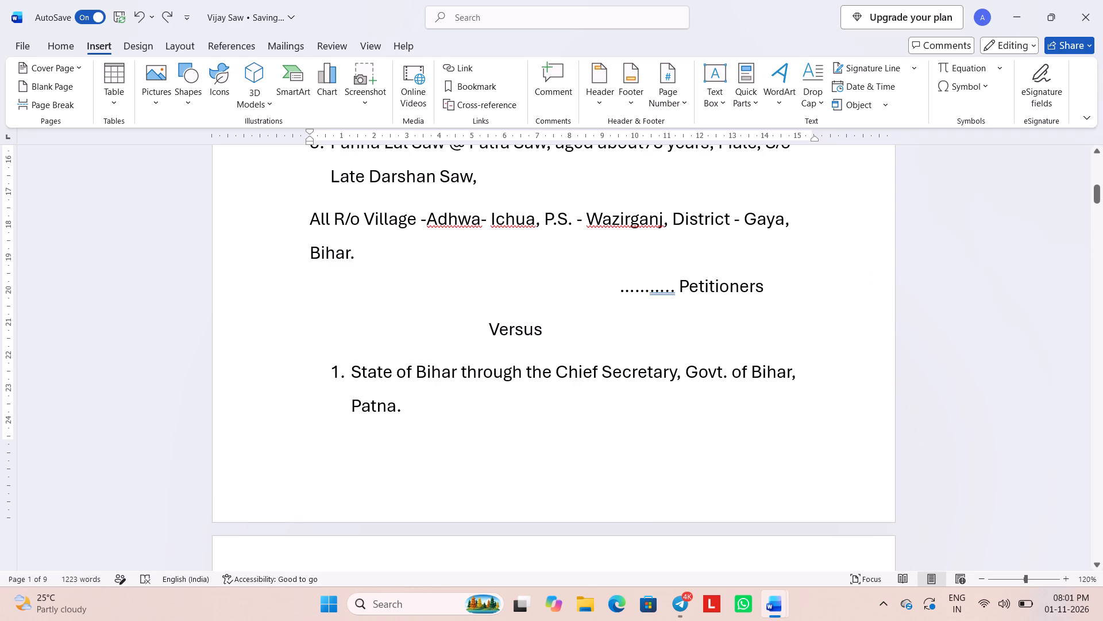
left_click(492, 336)
left_click_drag(492, 336, 787, 313)
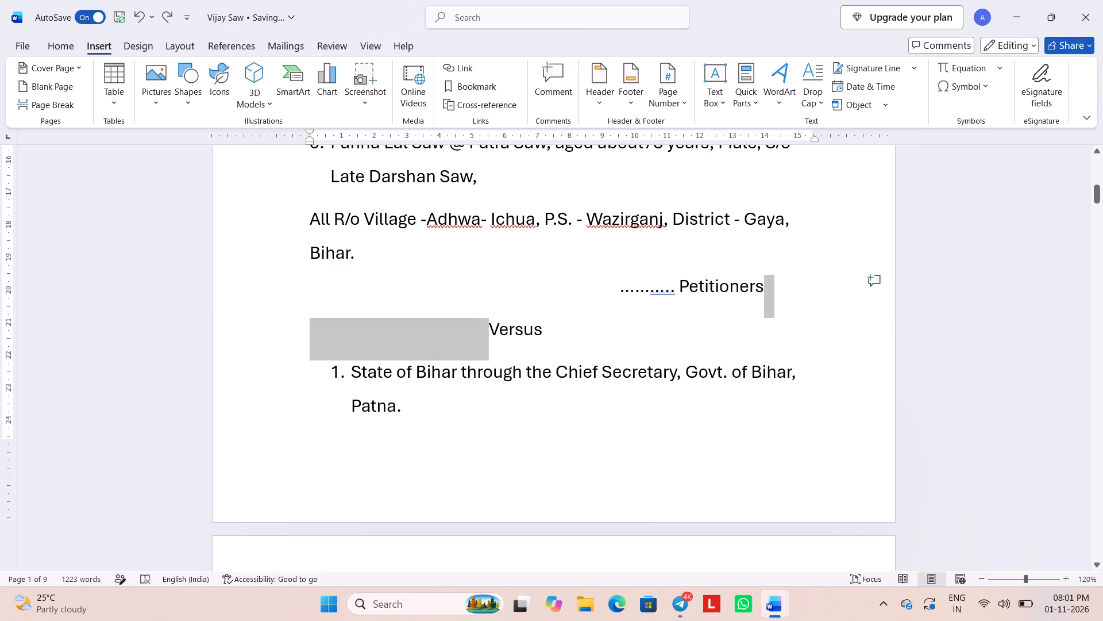
left_click_drag(787, 313, 822, 313)
key("BackSpace")
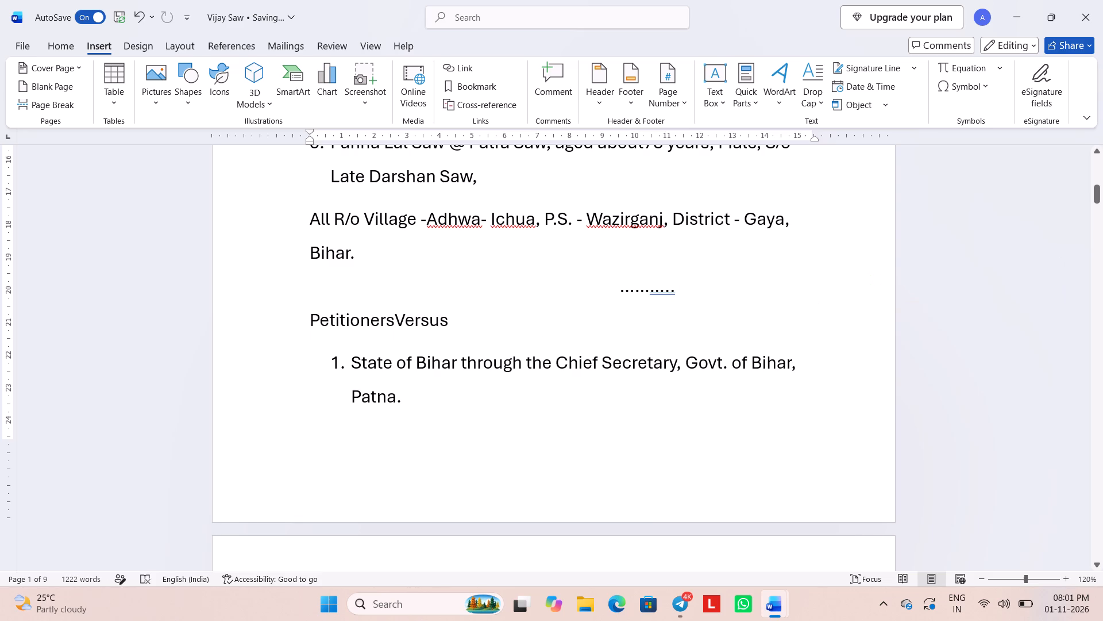
key("Return")
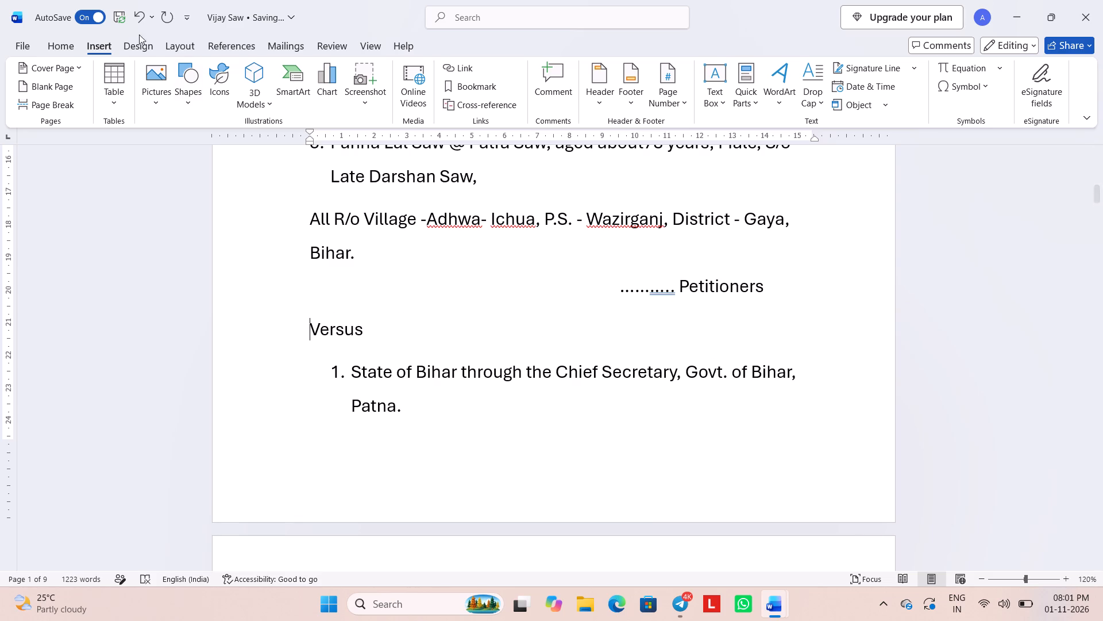
left_click(64, 37)
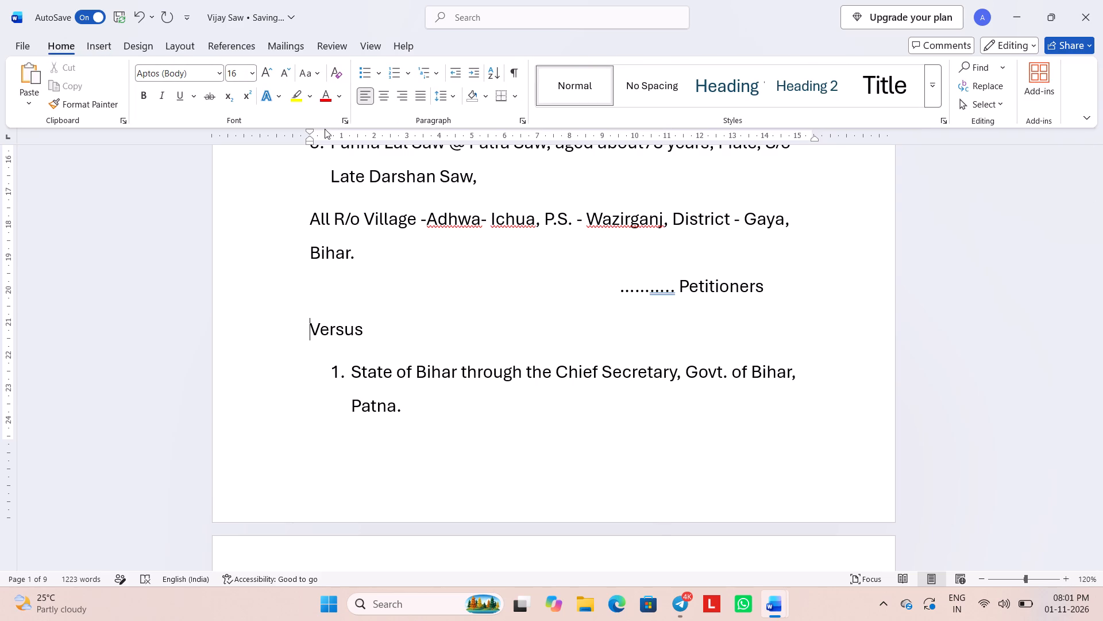
left_click_drag(307, 129, 479, 182)
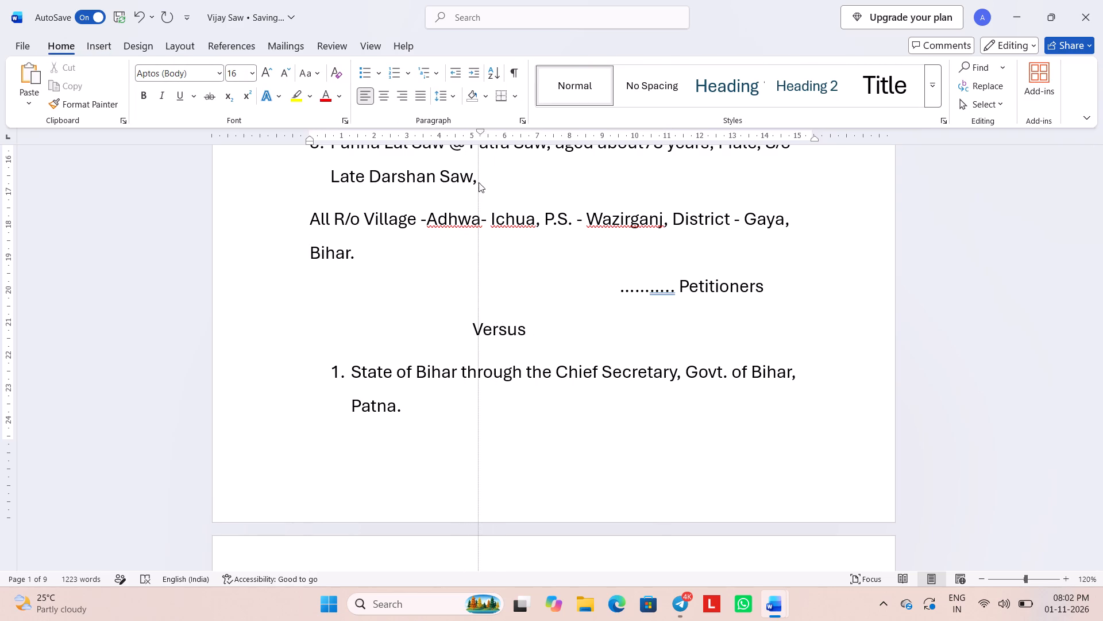
left_click_drag(479, 182, 489, 192)
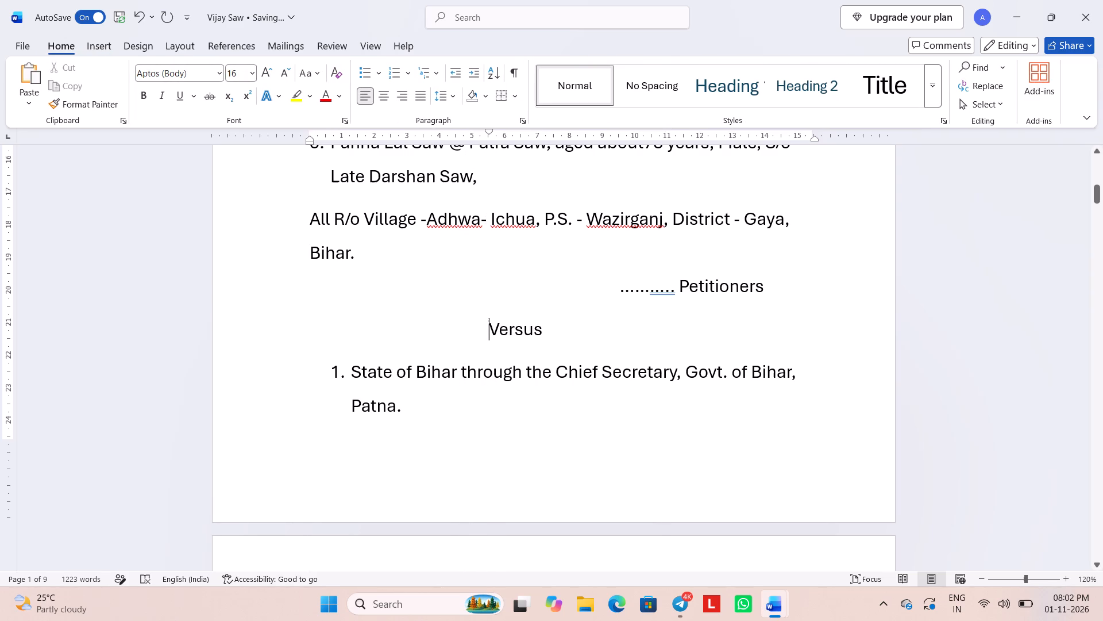
Reapply automatic numbering to the State of Bihar respondent entry and align the list number to the left margin.
left_click(351, 375)
key("BackSpace")
key("BackSpace")
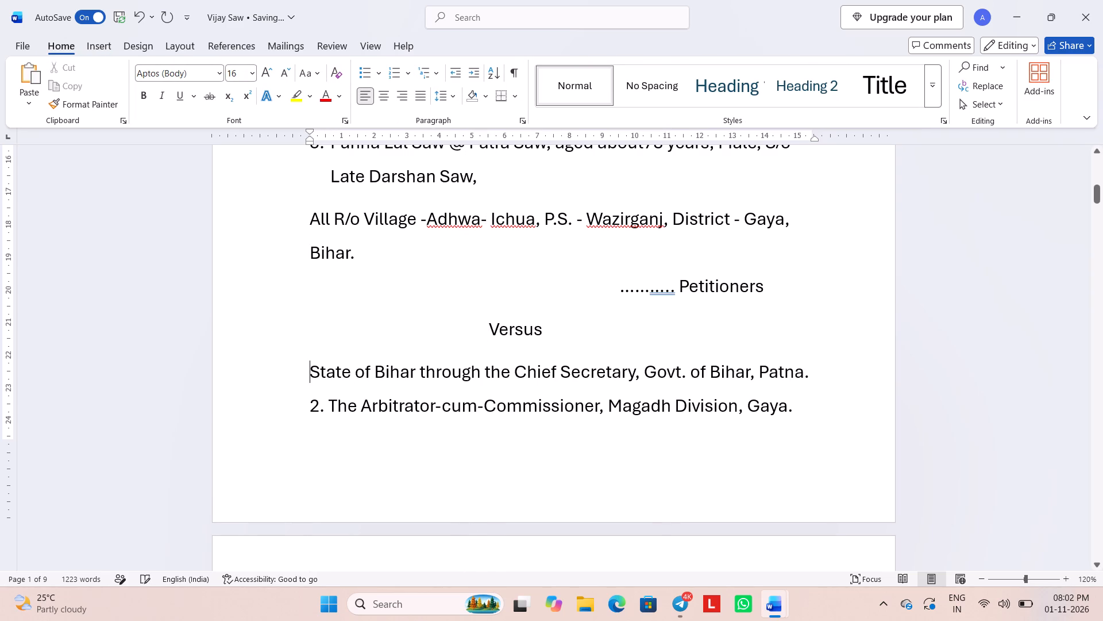
key("BackSpace")
key("Return")
key("BackSpace")
left_click(400, 79)
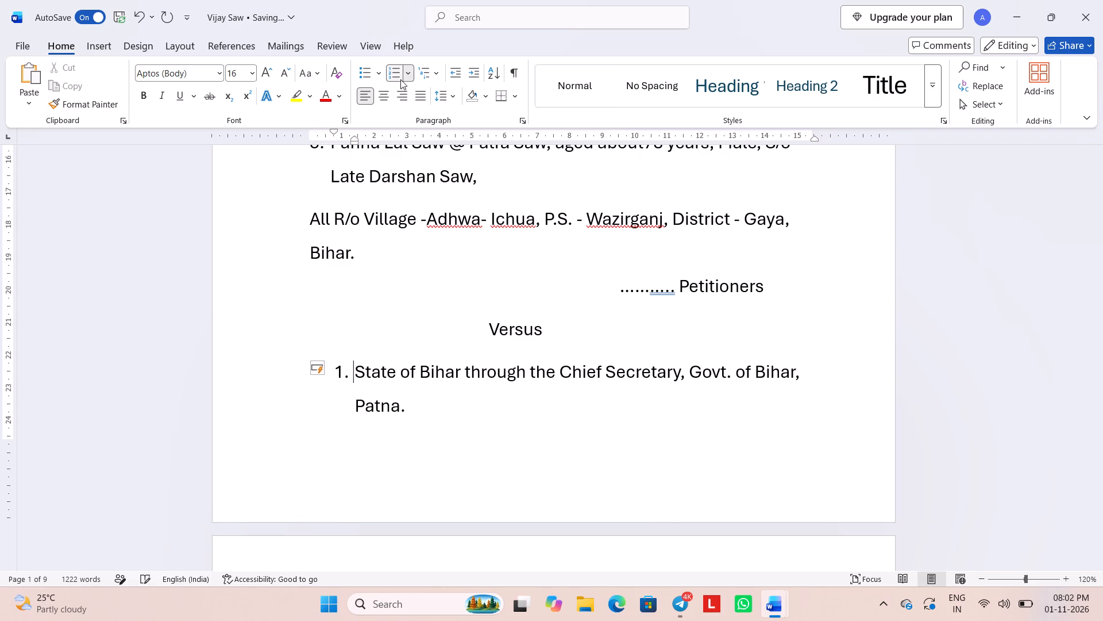
left_click(344, 375)
left_click_drag(344, 375, 262, 393)
Insert "The" before "State of Bihar" in the first respondent entry.
scroll(426, 420, "down", 1)
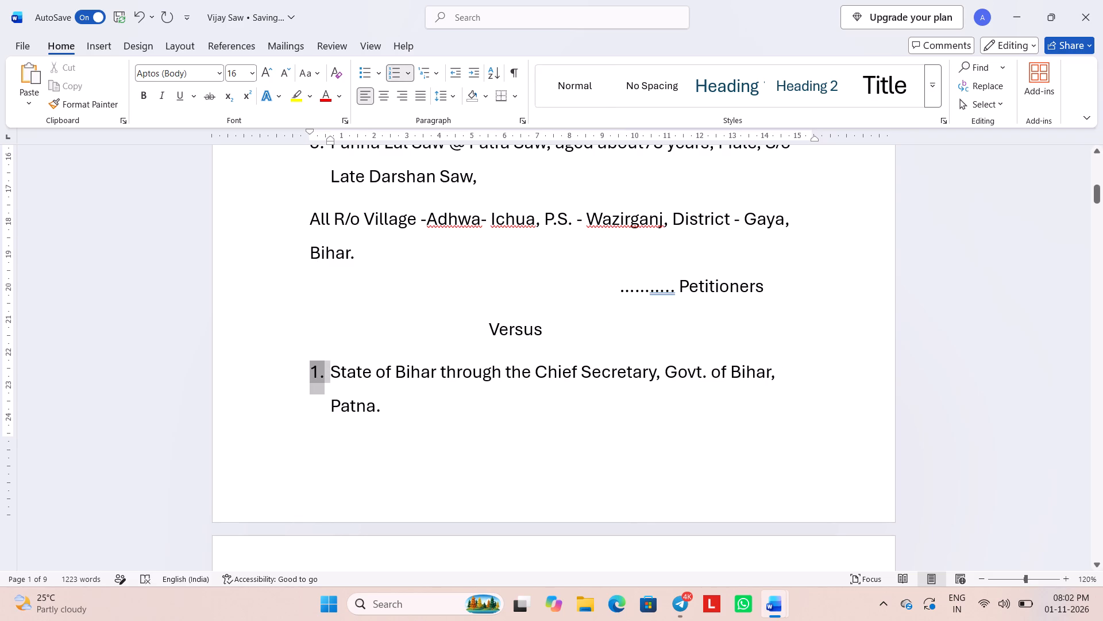
scroll(426, 420, "down", 1)
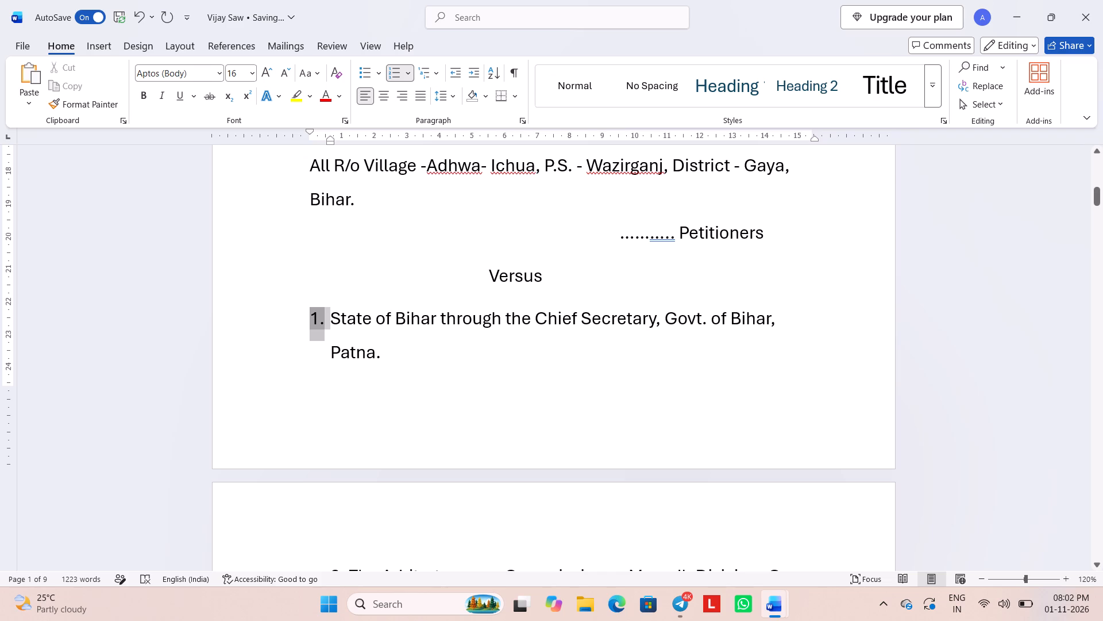
left_click(330, 322)
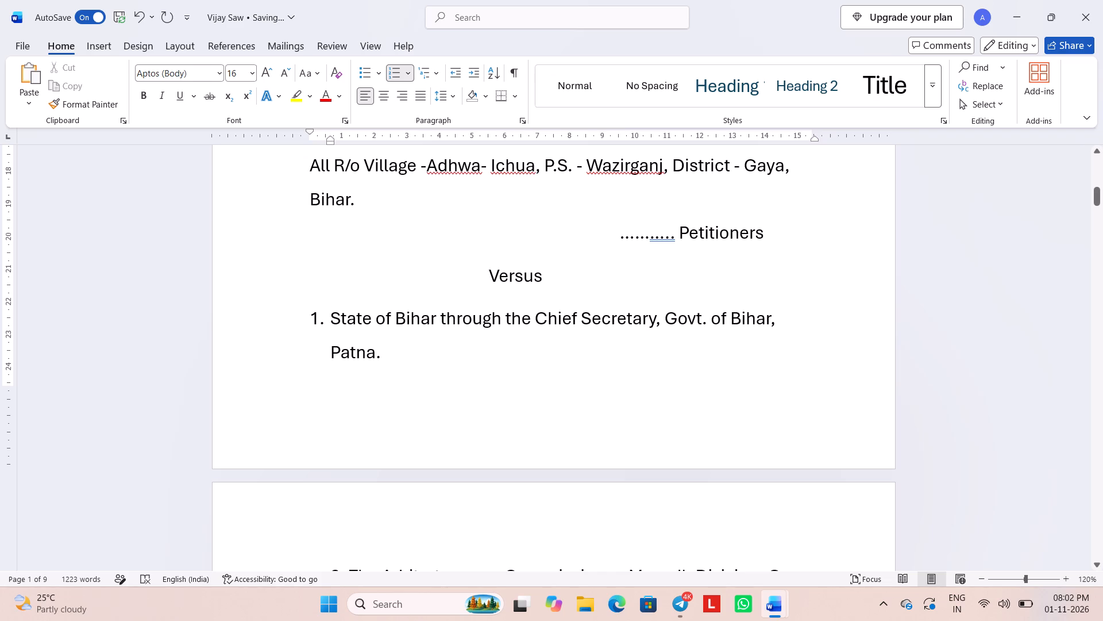
type("he")
key("space")
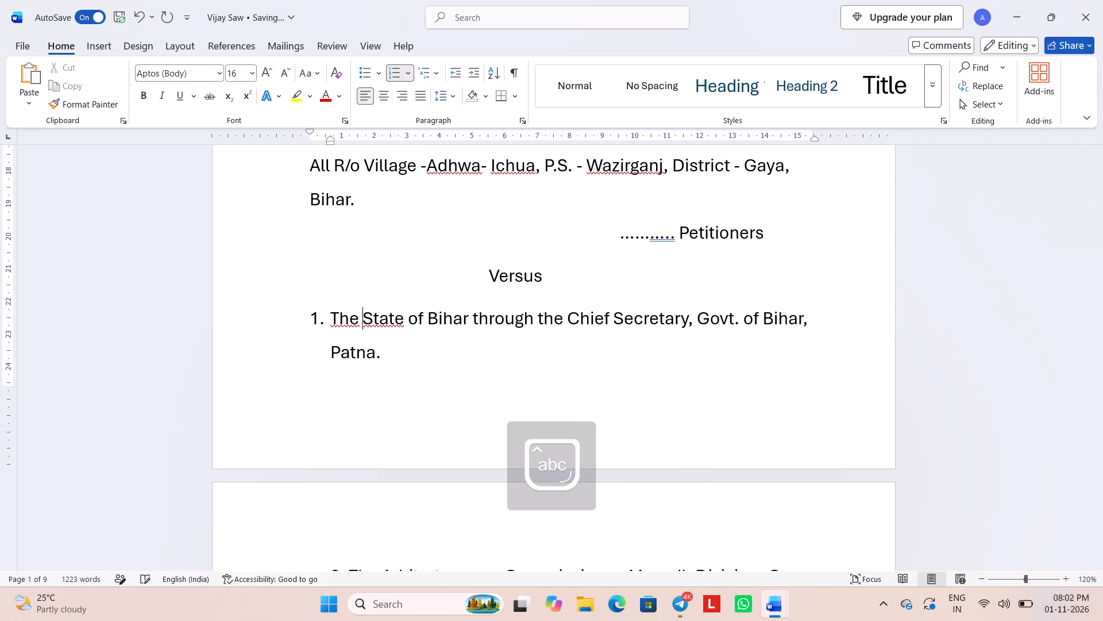
Replace the typed number of the Arbitrator-cum-Commissioner respondent entry with automatic number 2 in the respondents list.
scroll(345, 322, "down", 1)
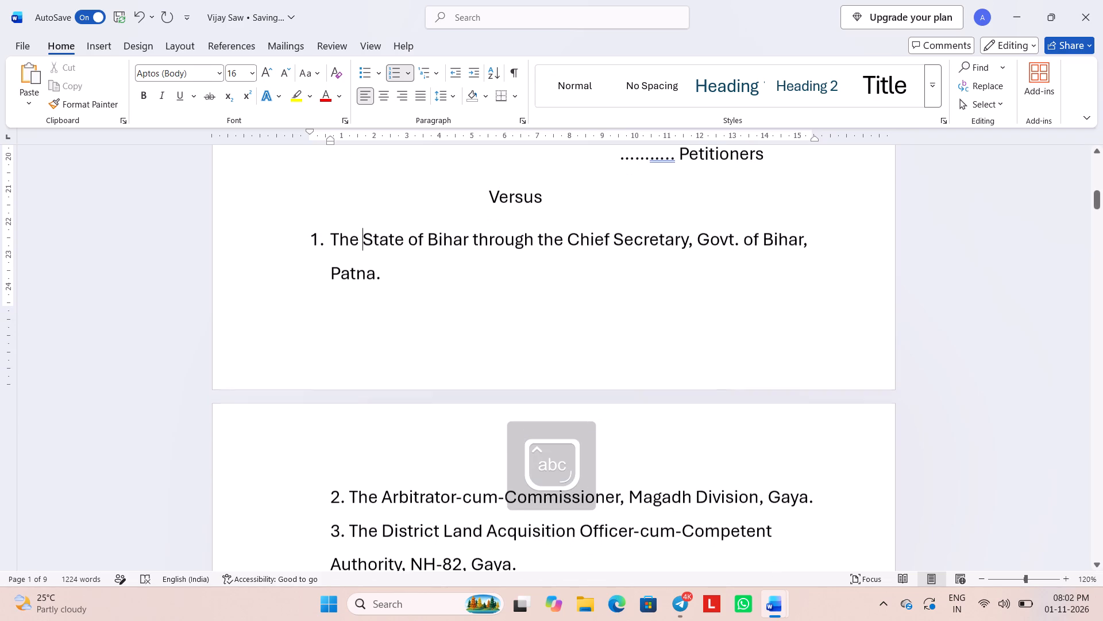
scroll(345, 322, "down", 1)
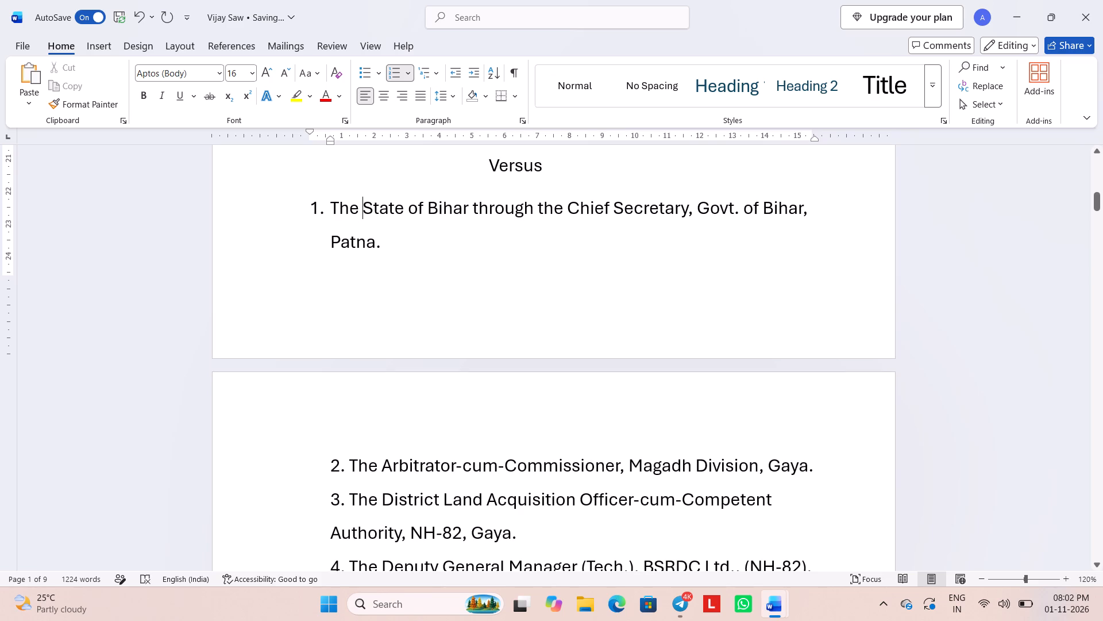
left_click(350, 471)
key("BackSpace")
key("BackSpace")
key("BackSpace")
key("BackSpace")
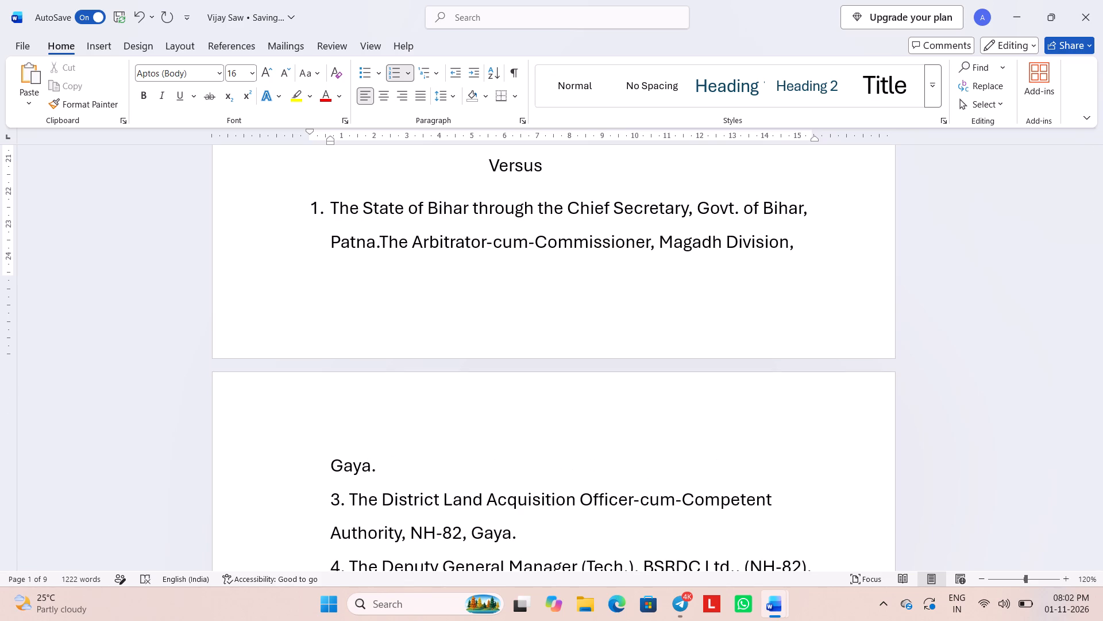
key("Return")
Replace the typed number of the District Land Acquisition Officer entry with automatic number 3 in the respondents list.
key("Down")
key("Right")
key("Right")
key("Right")
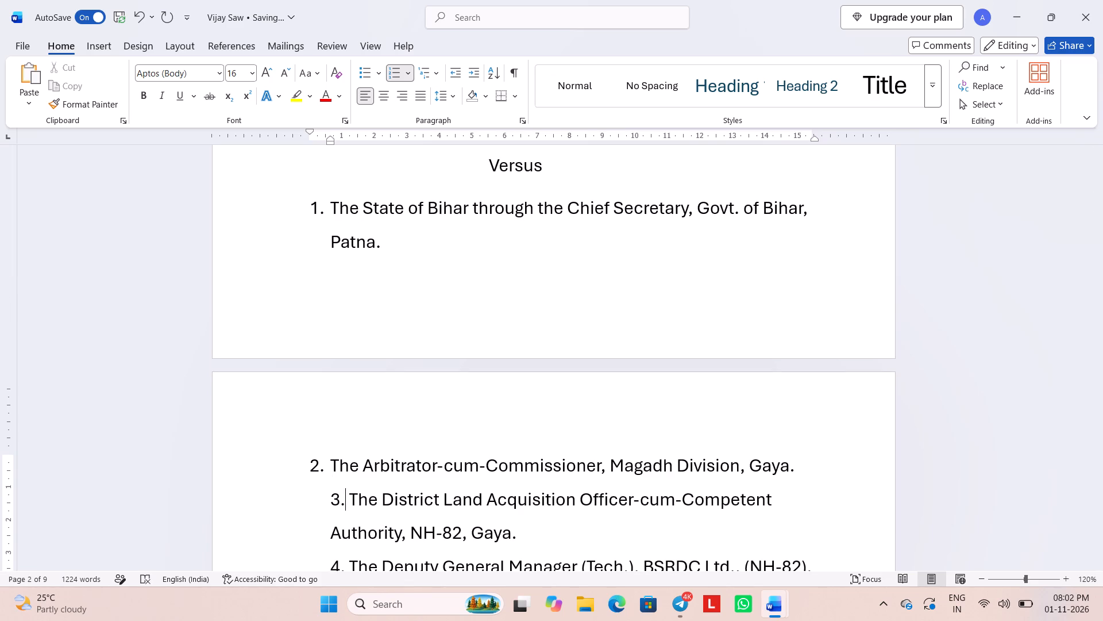
key("BackSpace")
key("BackSpace")
key("BackSpace")
key("BackSpace")
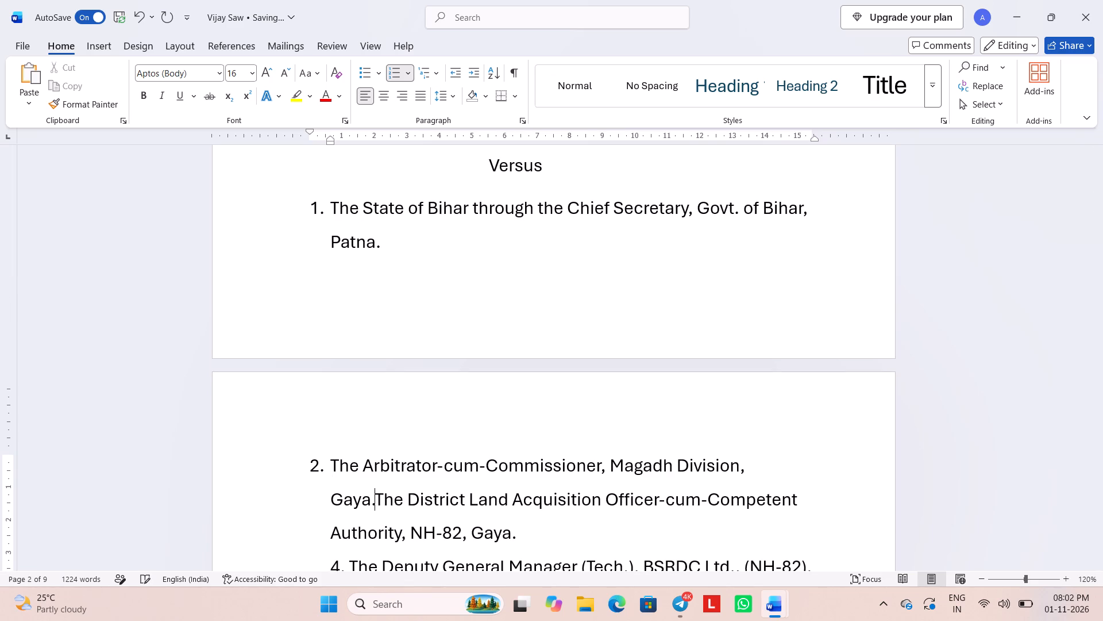
key("Return")
Replace the typed number of the Deputy General Manager (Tech.) entry with automatic number 4 in the respondents list.
scroll(350, 471, "down", 1)
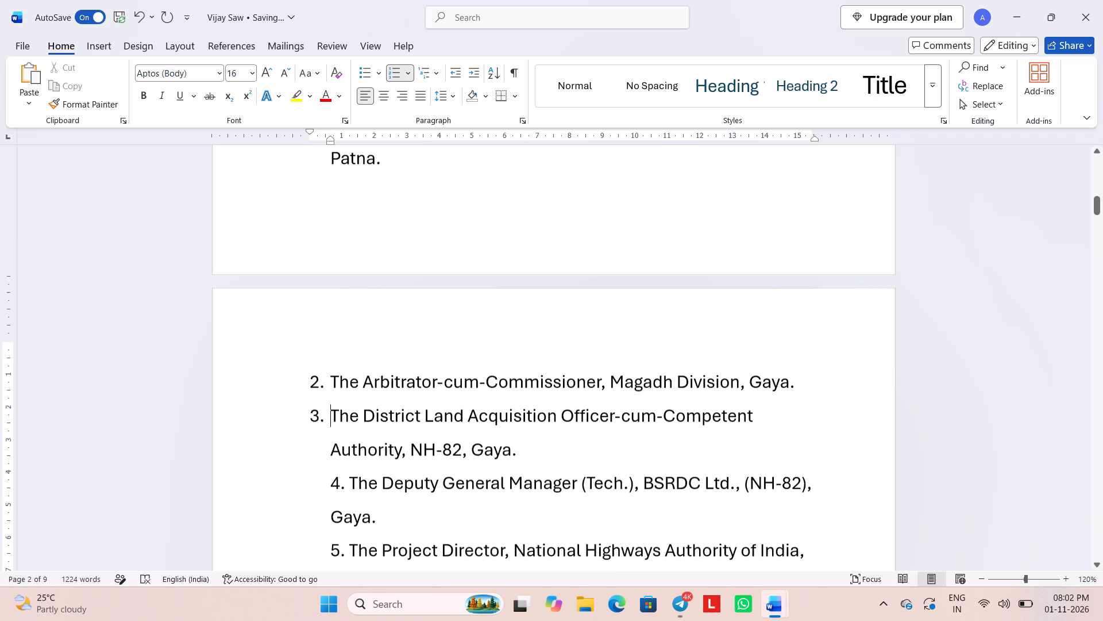
scroll(350, 471, "down", 1)
key("Down")
key("Down")
key("Right")
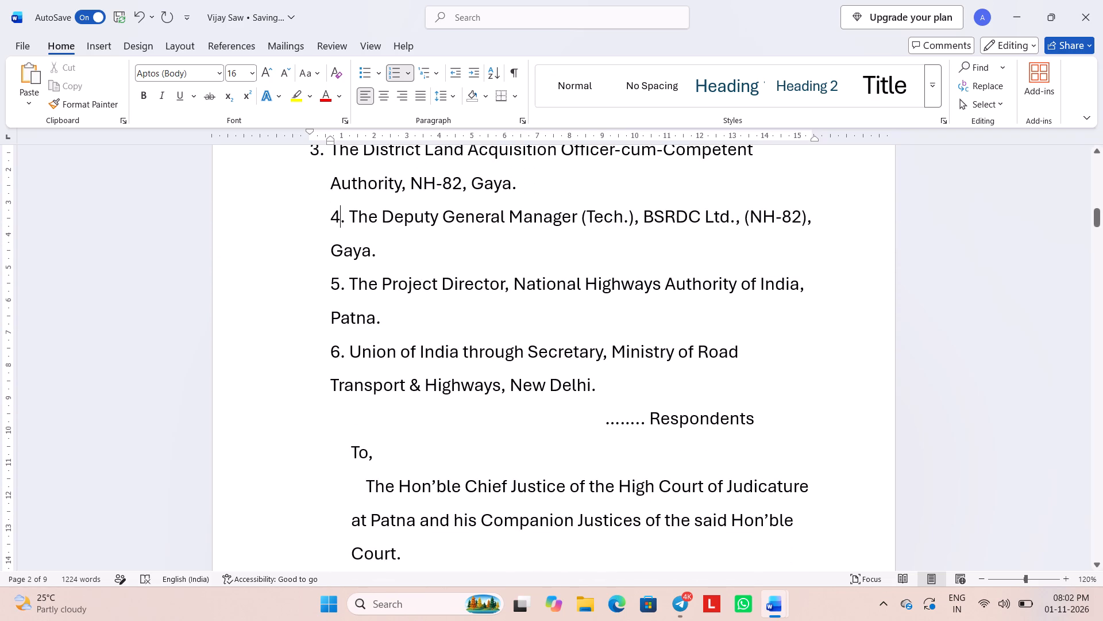
key("Right")
key("Right")
key("BackSpace")
key("BackSpace")
key("BackSpace")
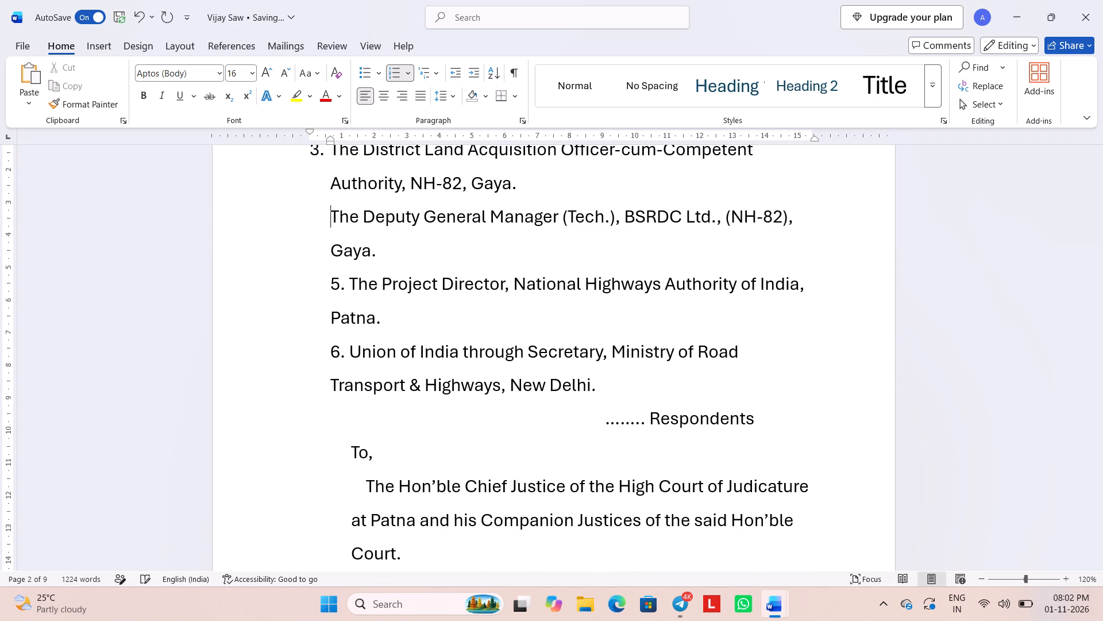
key("BackSpace")
key("Return")
Replace the typed number of the National Highways Authority Project Director entry with automatic number 5 in the respondents list.
key("Down")
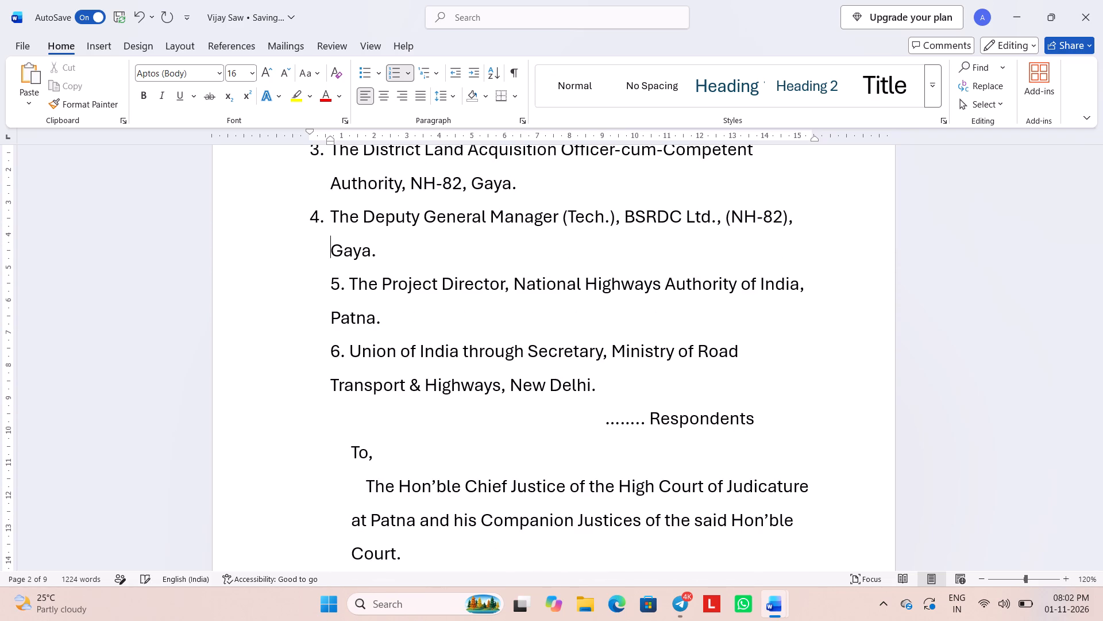
key("Down")
key("Right")
key("Right")
key("Right")
key("BackSpace")
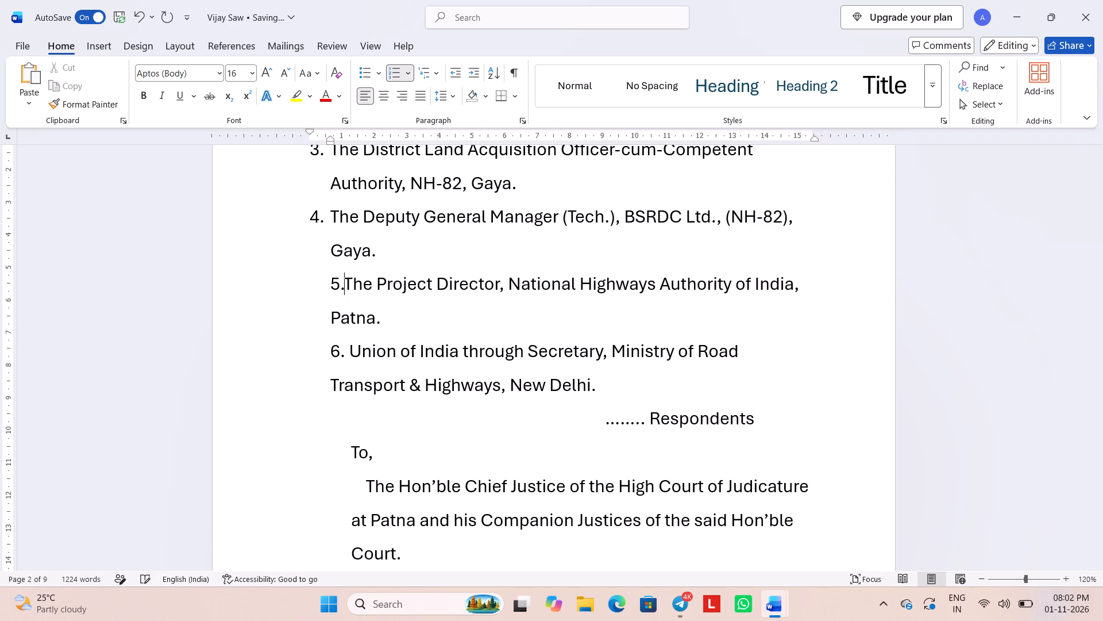
key("BackSpace")
key("BackSpace")
key("BackSpace")
key("Return")
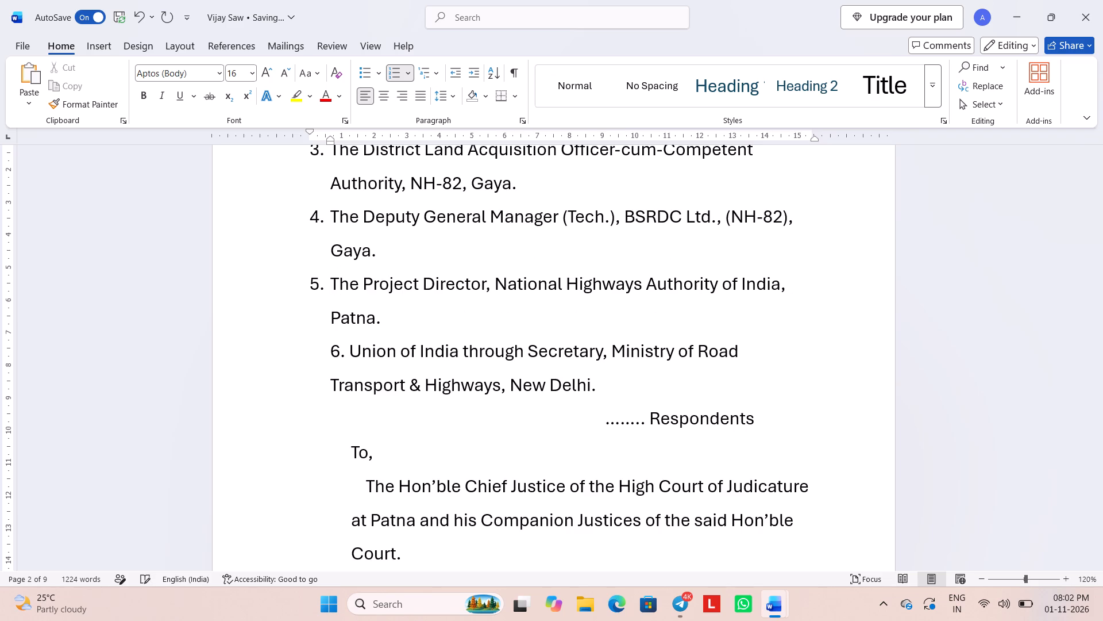
Replace the typed number of the Union of India entry with automatic number 6 in the respondents list.
key("Down")
key("Down")
key("Right")
key("Right")
key("Right")
key("BackSpace")
key("BackSpace")
key("BackSpace")
key("BackSpace")
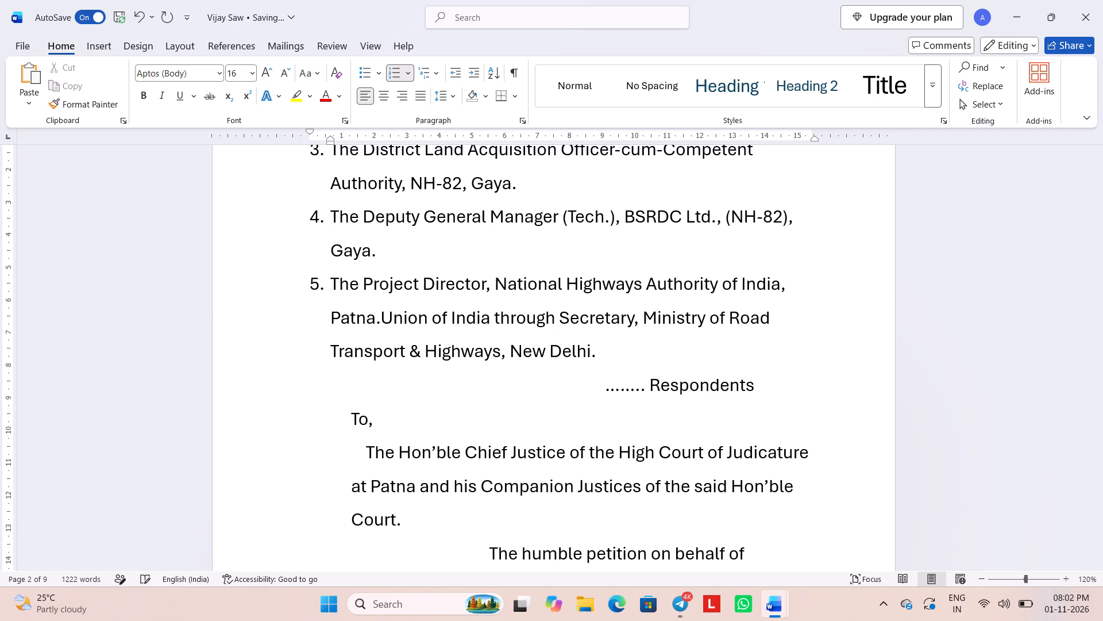
key("Return")
Put "To," in its own paragraph below "Respondents", flush with the left margin.
scroll(399, 441, "down", 1)
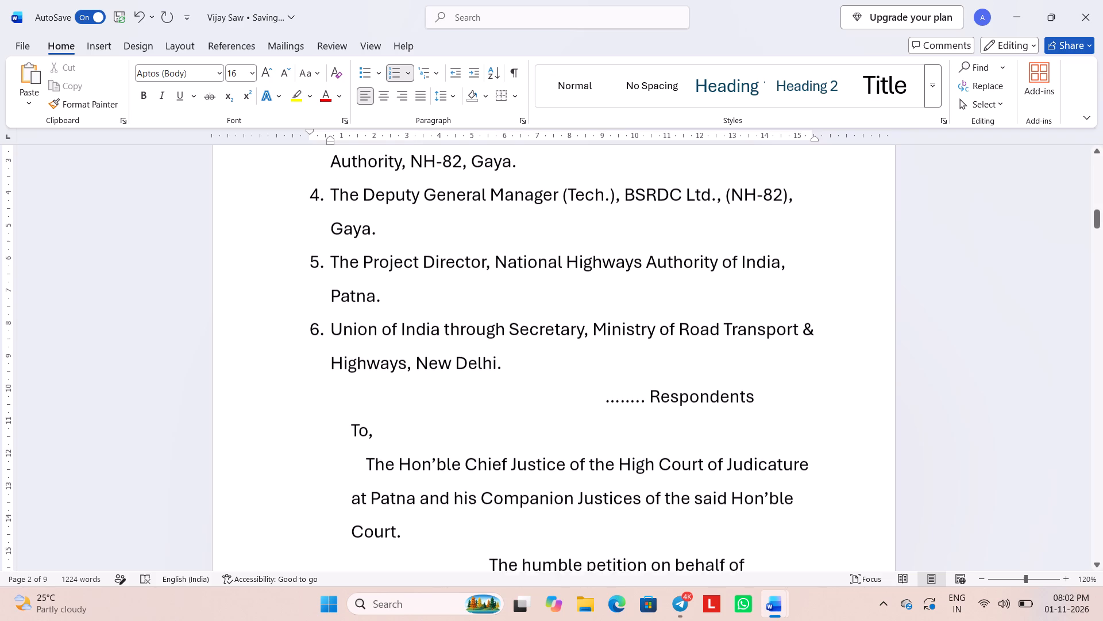
scroll(399, 441, "down", 1)
left_click(344, 400)
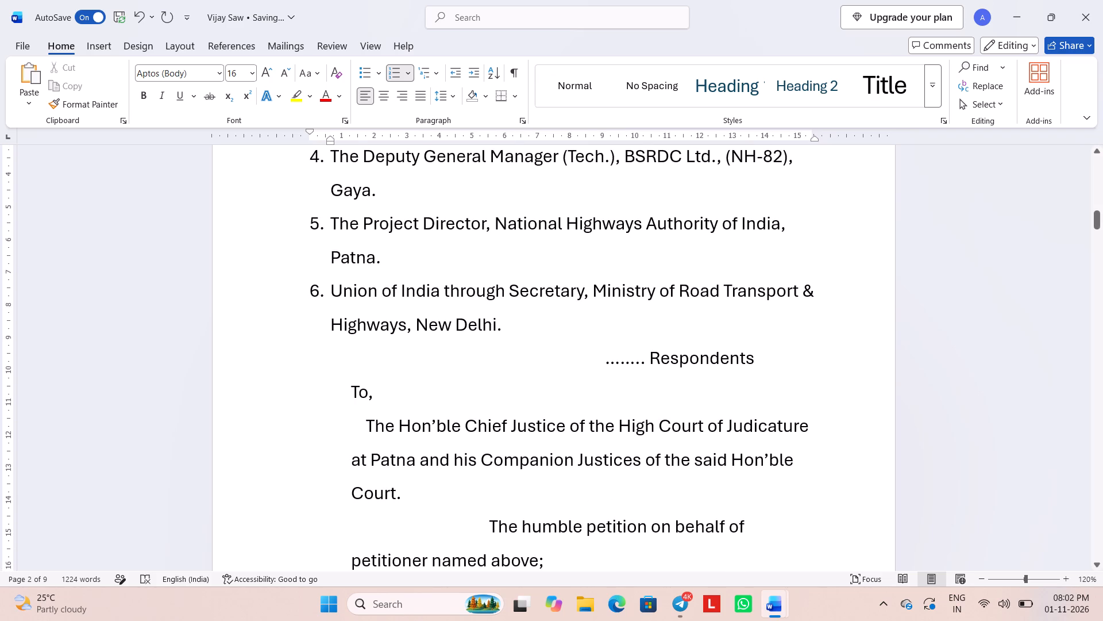
key("BackSpace")
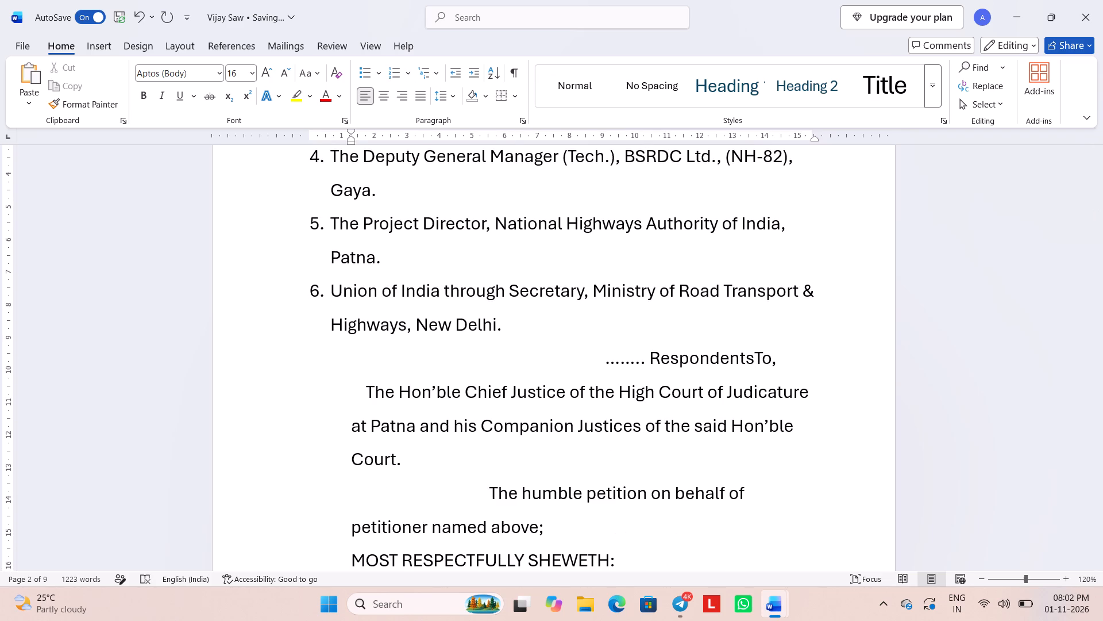
key("Return")
key("BackSpace")
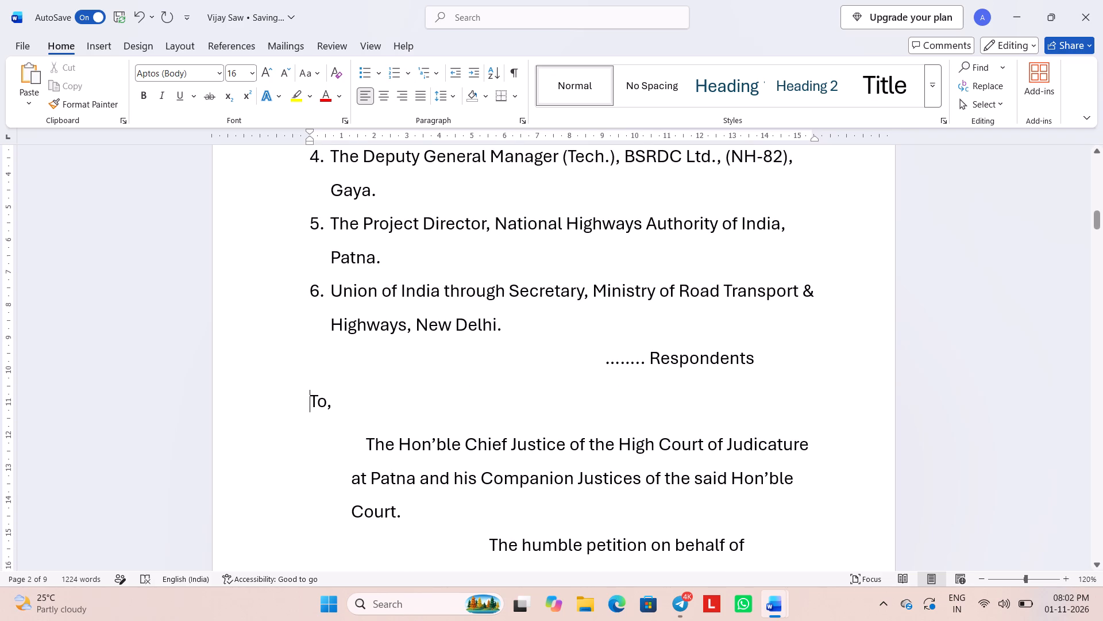
Replace the manual spacing before "The Hon'ble Chief Justice" with a first-line indent of about 0.75 cm, wrapping the paragraph to the left margin.
scroll(373, 428, "down", 1)
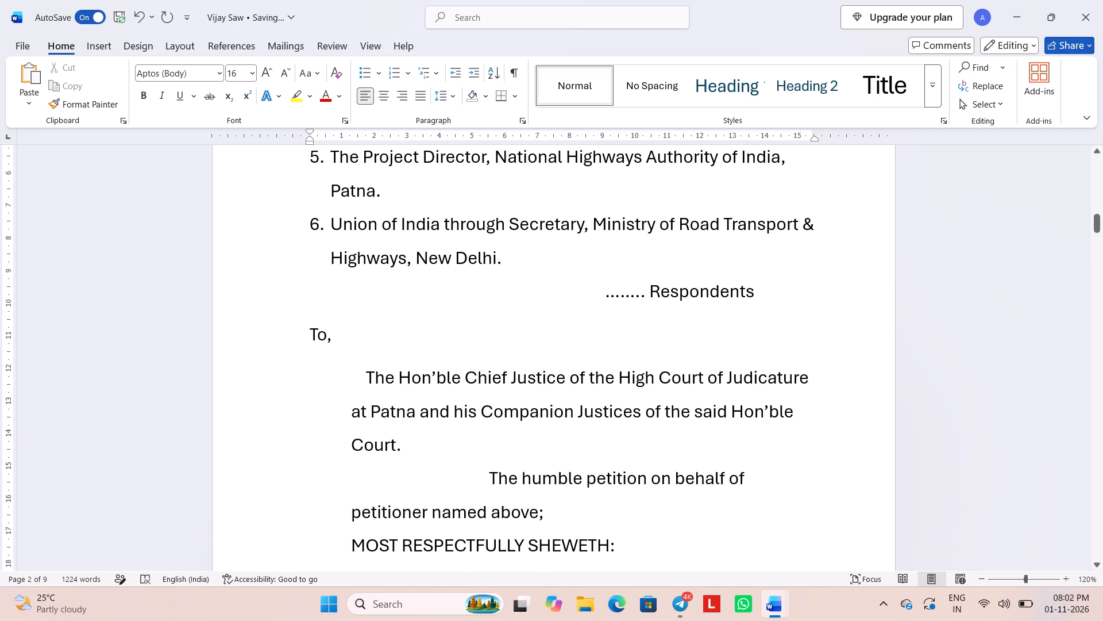
left_click(364, 383)
left_click_drag(364, 383, 303, 386)
key("BackSpace")
key("BackSpace")
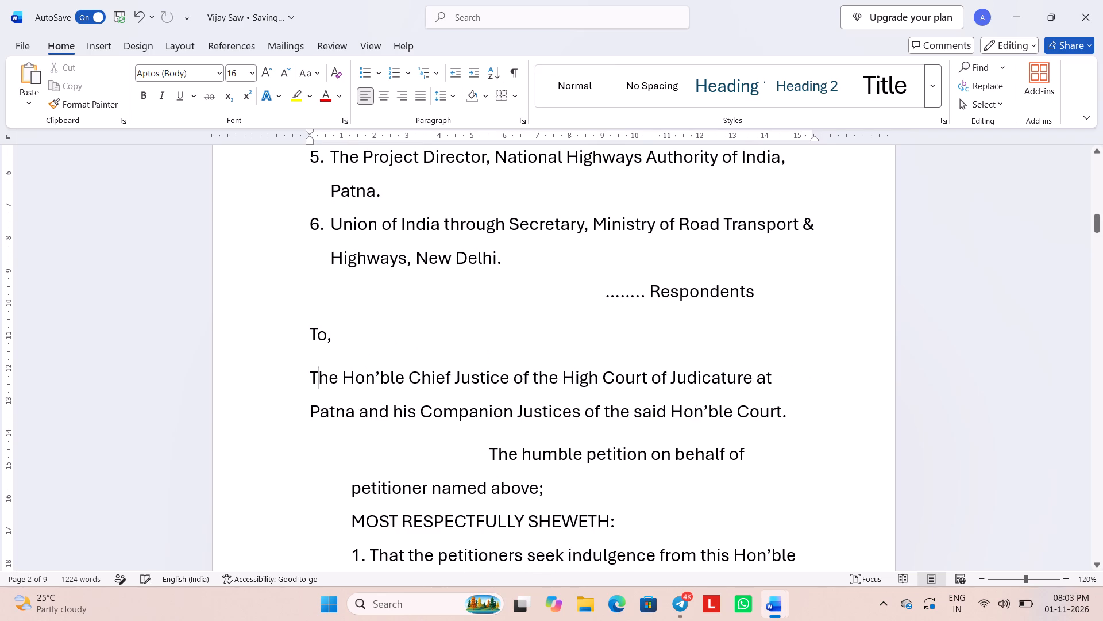
key("BackSpace")
key("Return")
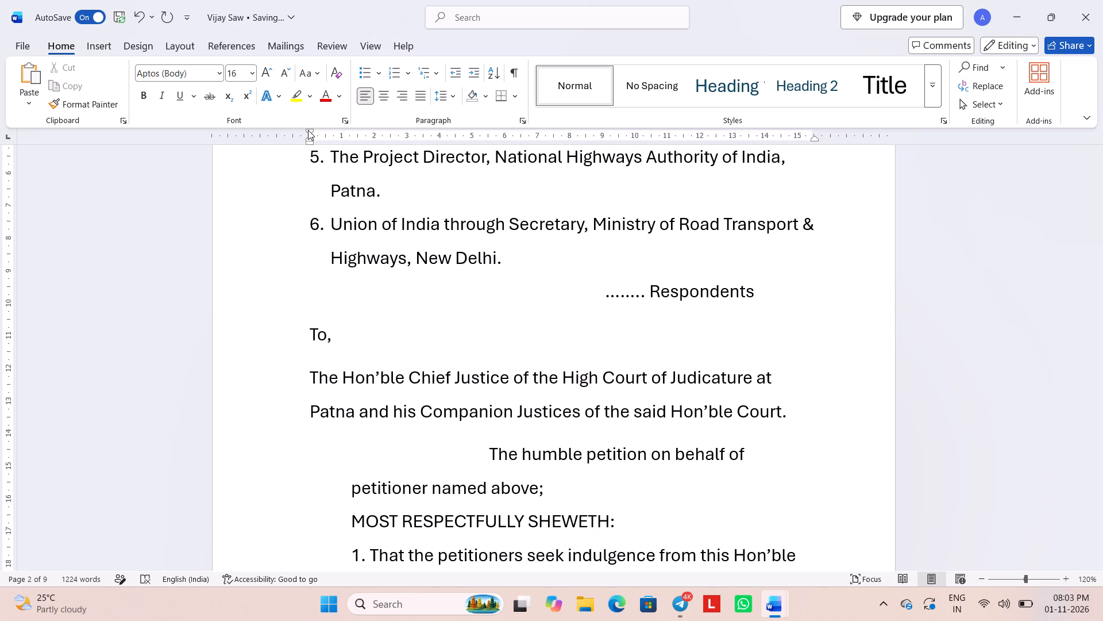
left_click_drag(308, 130, 333, 139)
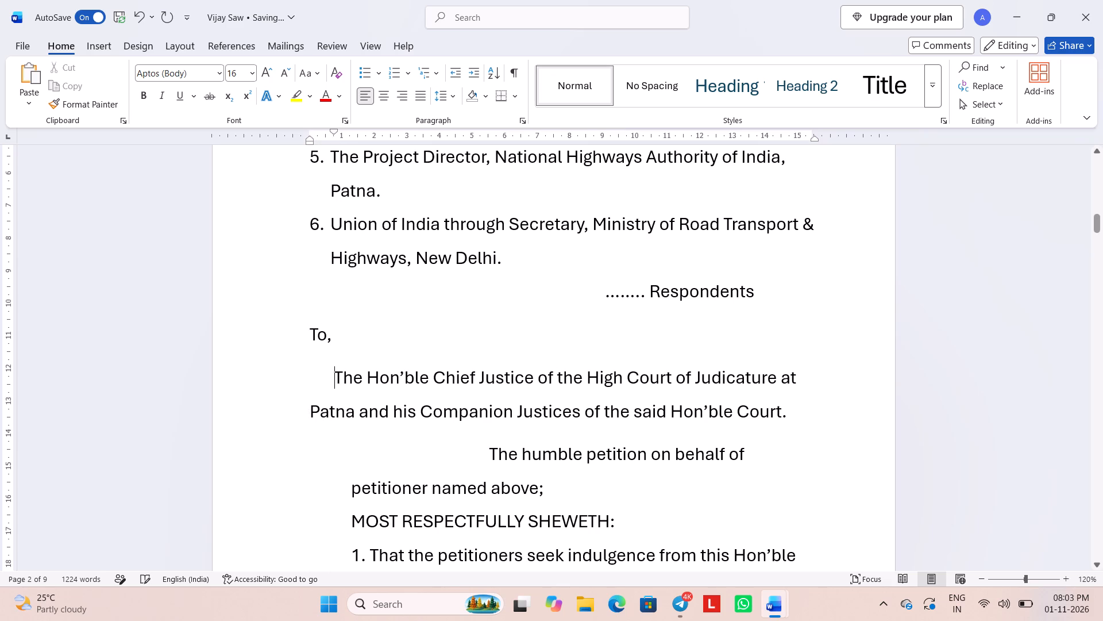
Separate "MOST RESPECTFULLY SHEWETH:" from the petition line above as its own paragraph at the left margin.
scroll(360, 328, "down", 1)
left_click(346, 444)
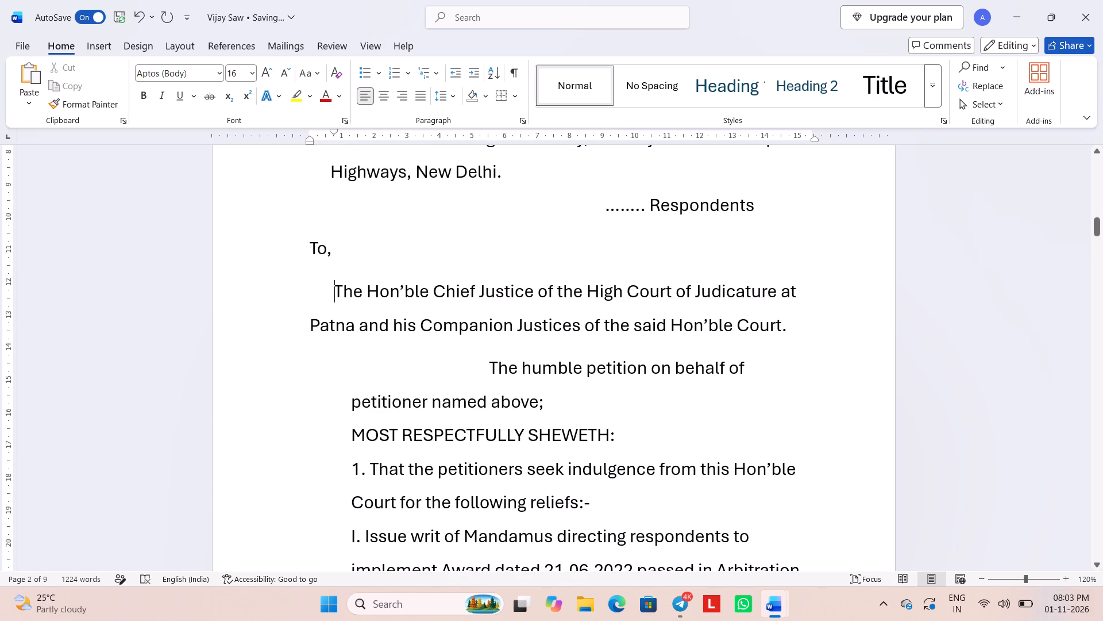
key("BackSpace")
key("Return")
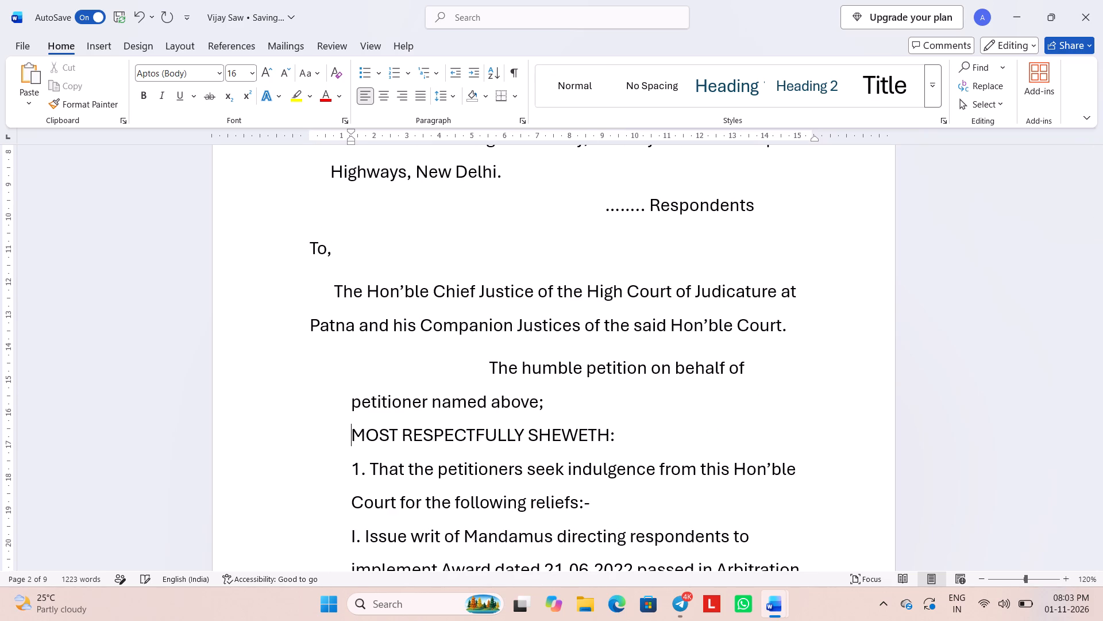
key("BackSpace")
key("Return")
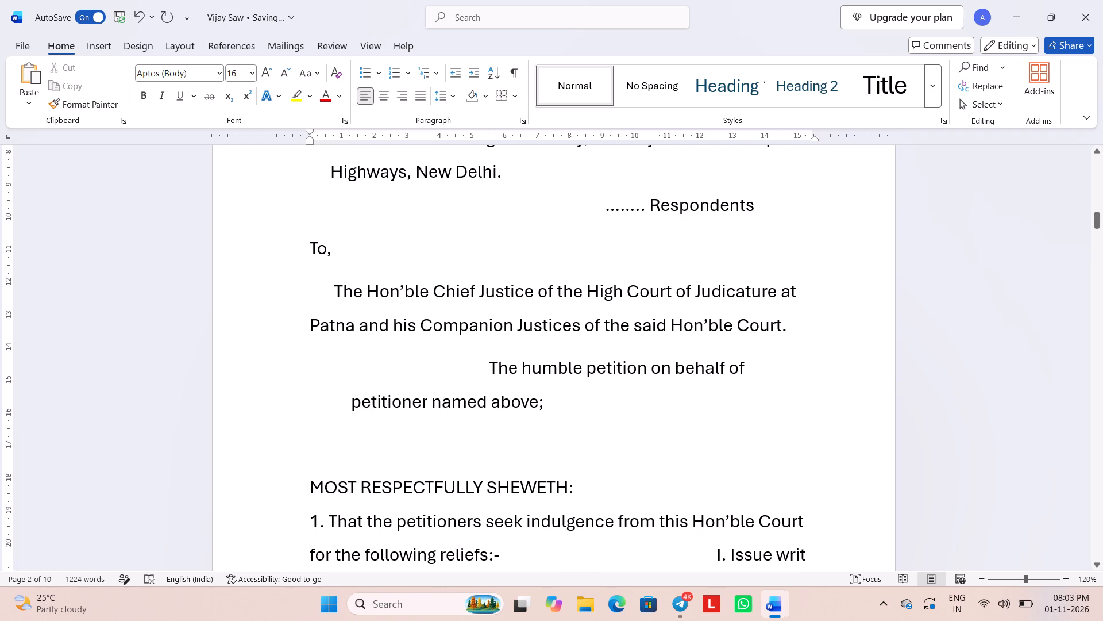
Replace the manual spacing before "The humble petition on behalf of petitioner named above;" with a left indent of about 7.6 cm on the whole paragraph.
left_click_drag(489, 373, 584, 359)
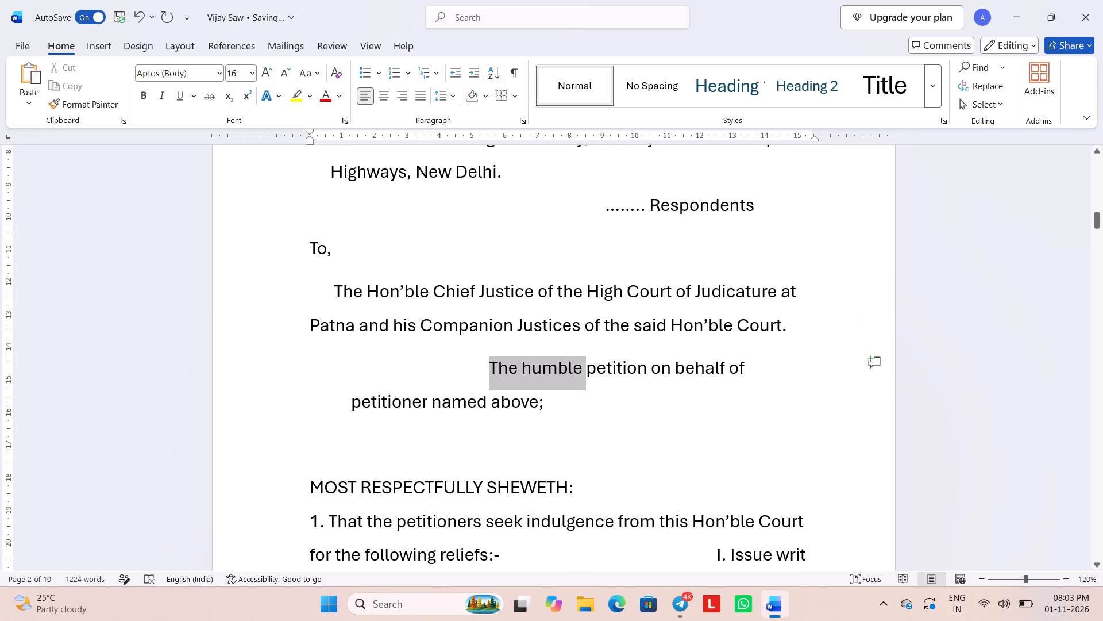
left_click_drag(584, 359, 832, 338)
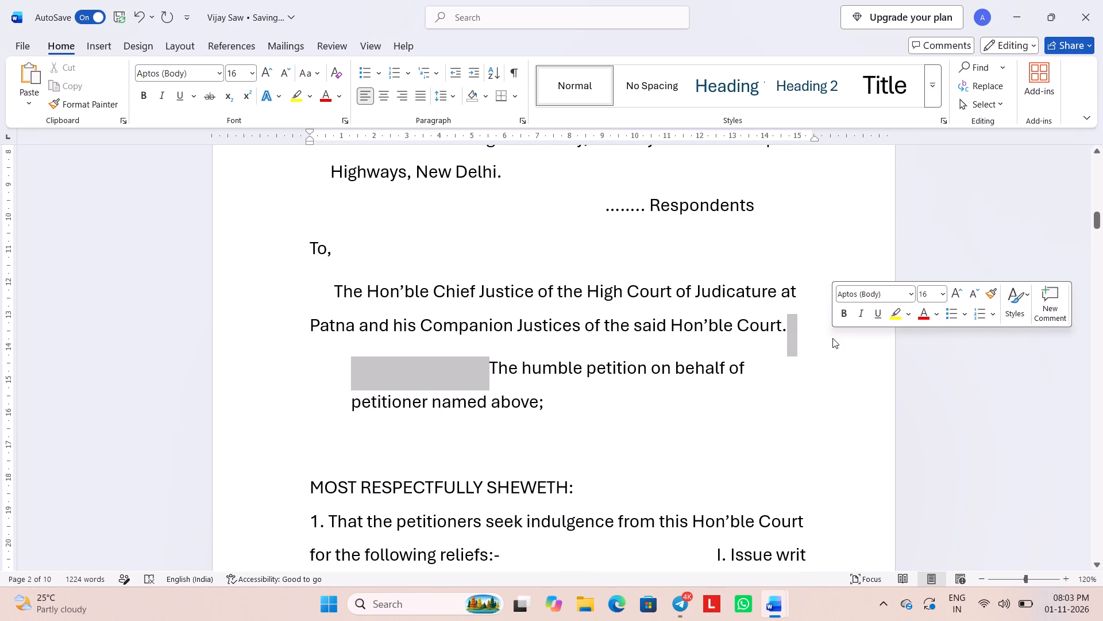
key("BackSpace")
key("Return")
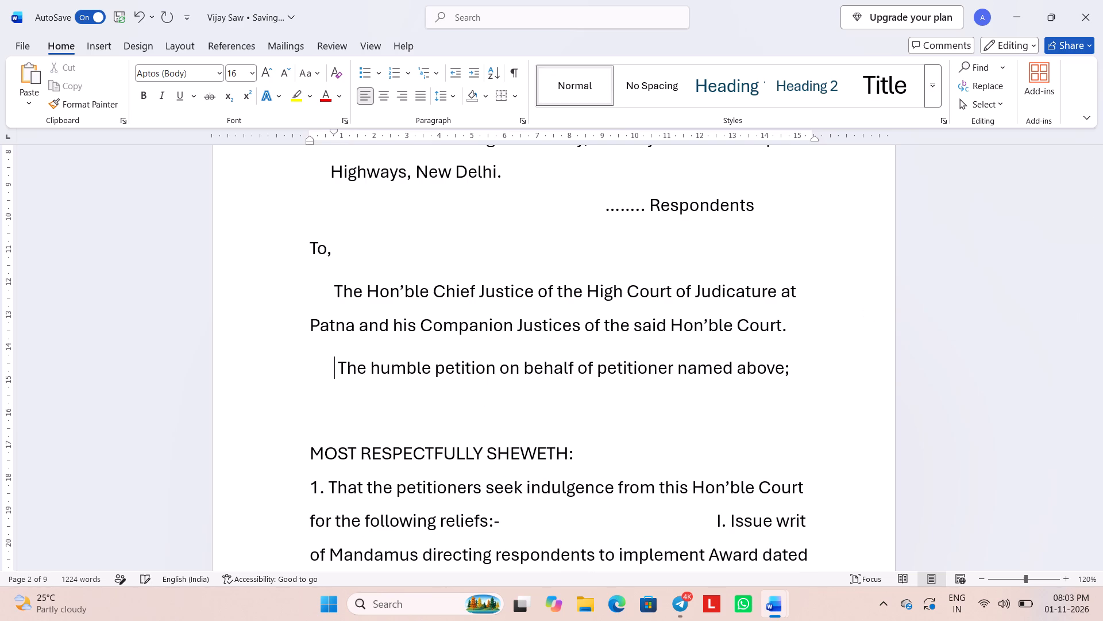
key("Delete")
key("BackSpace")
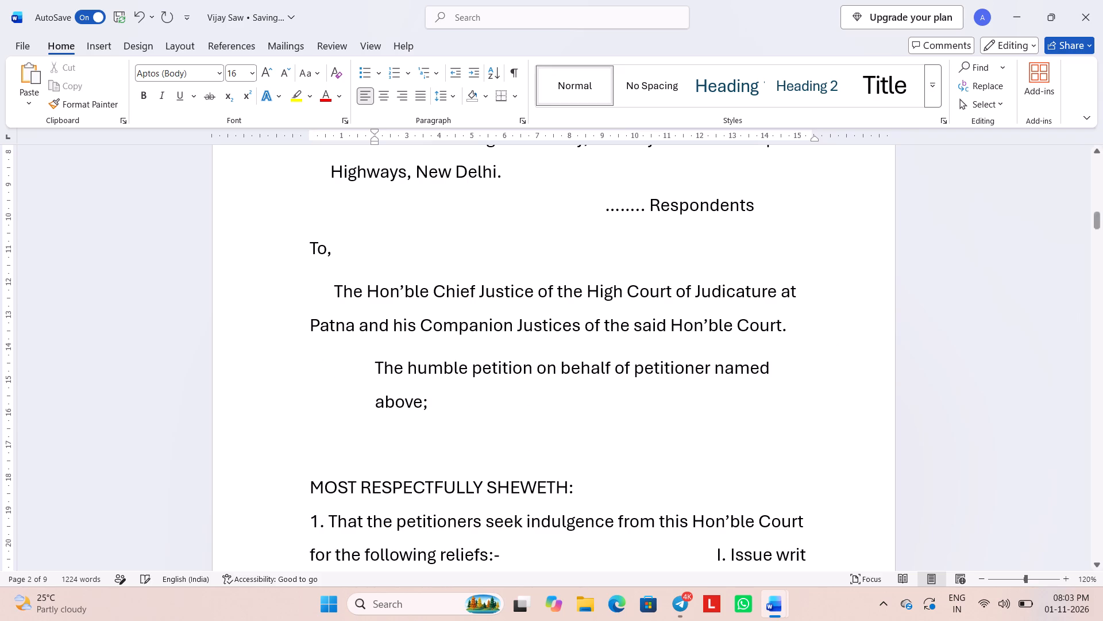
triple_click(470, 67)
double_click(470, 67)
left_click(470, 67)
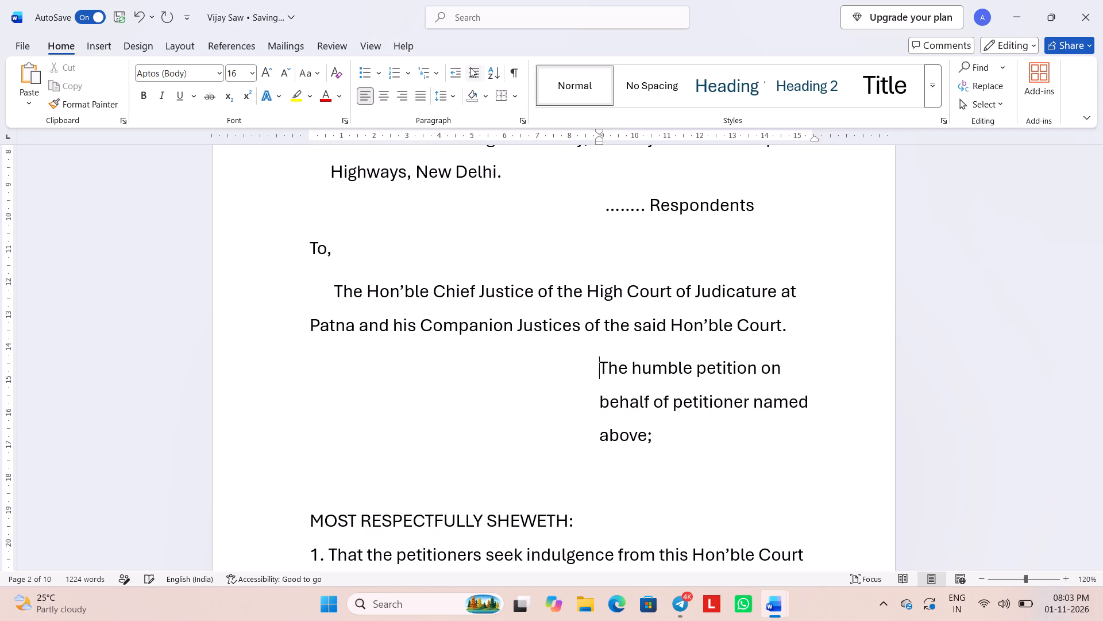
left_click(447, 68)
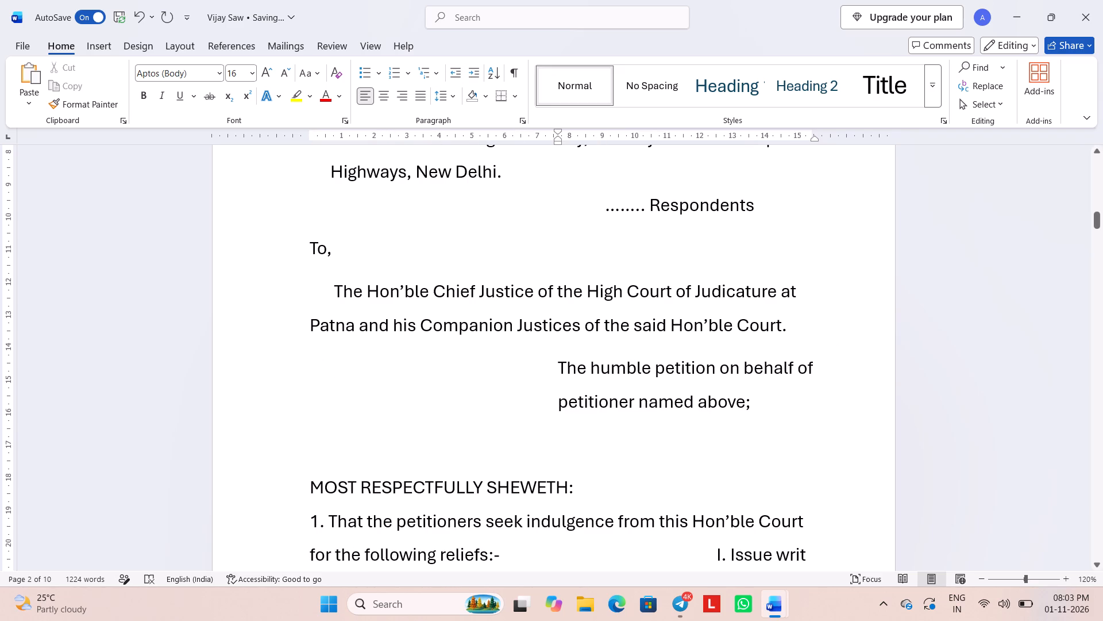
Remove the empty line between "petitioner named above;" and "MOST RESPECTFULLY SHEWETH:".
scroll(483, 372, "down", 1)
left_click(483, 372)
key("BackSpace")
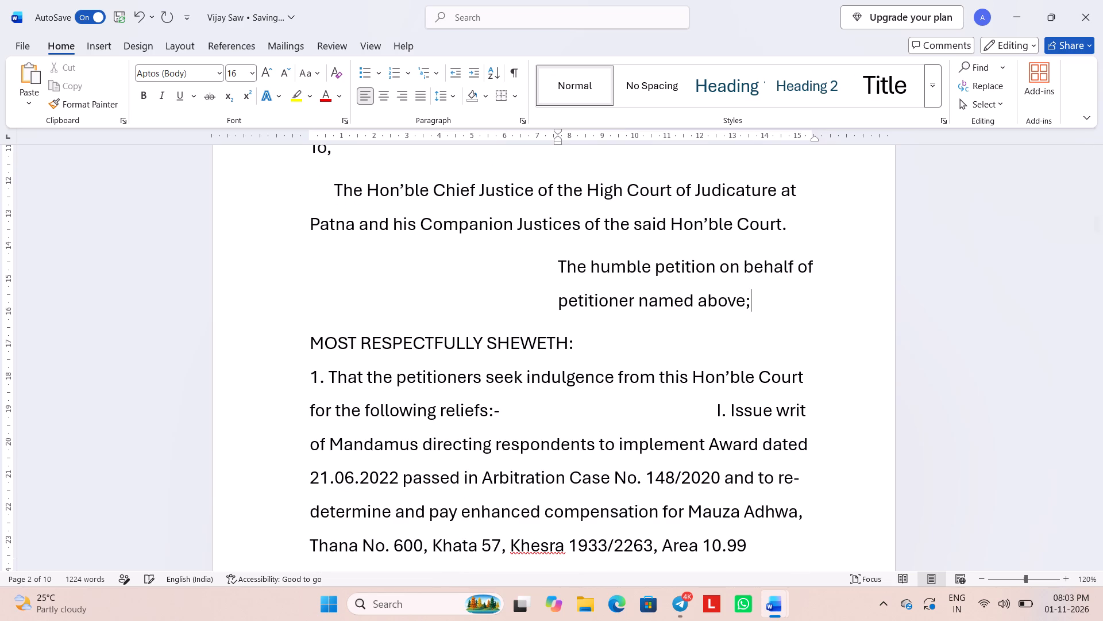
Make the "MOST RESPECTFULLY SHEWETH:" line bold and underlined.
left_click_drag(590, 350, 290, 356)
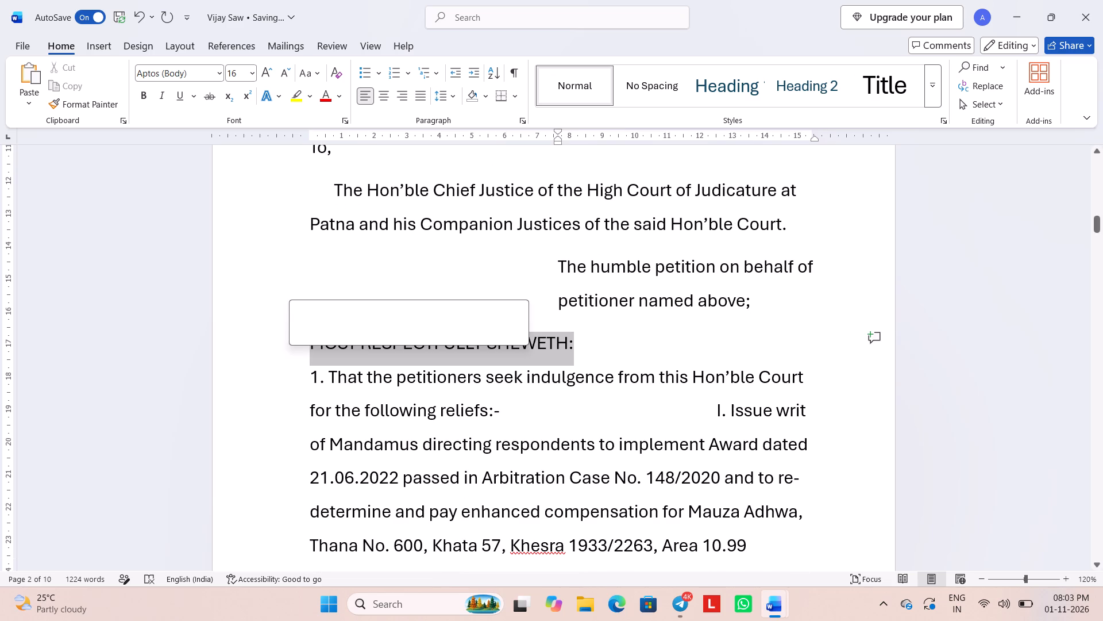
left_click(305, 338)
left_click(335, 336)
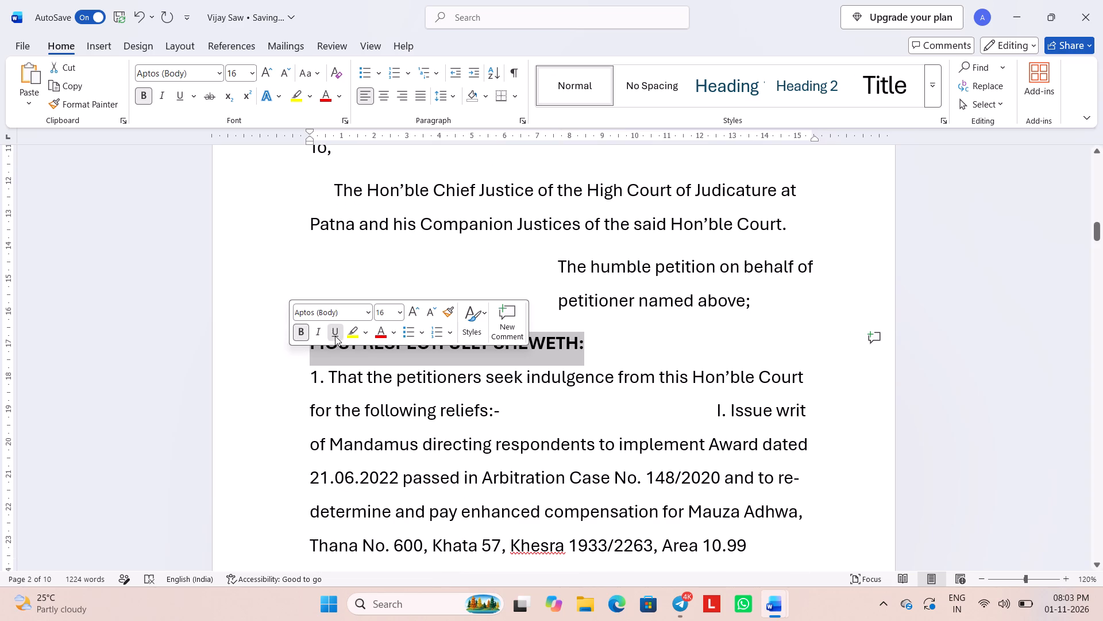
left_click(697, 366)
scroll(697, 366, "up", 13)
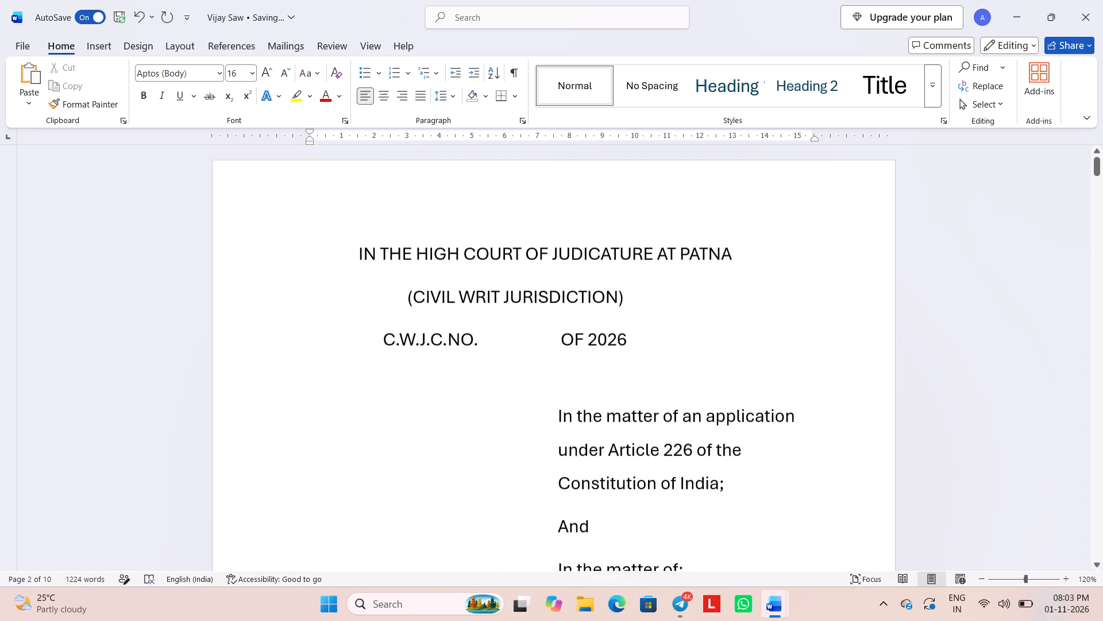
Make the opening block bold, from "IN THE HIGH COURT OF JUDICATURE AT PATNA" through the "In the matter of;" line after "And".
scroll(697, 366, "down", 1)
scroll(697, 366, "up", 1)
left_click_drag(718, 390, 273, 121)
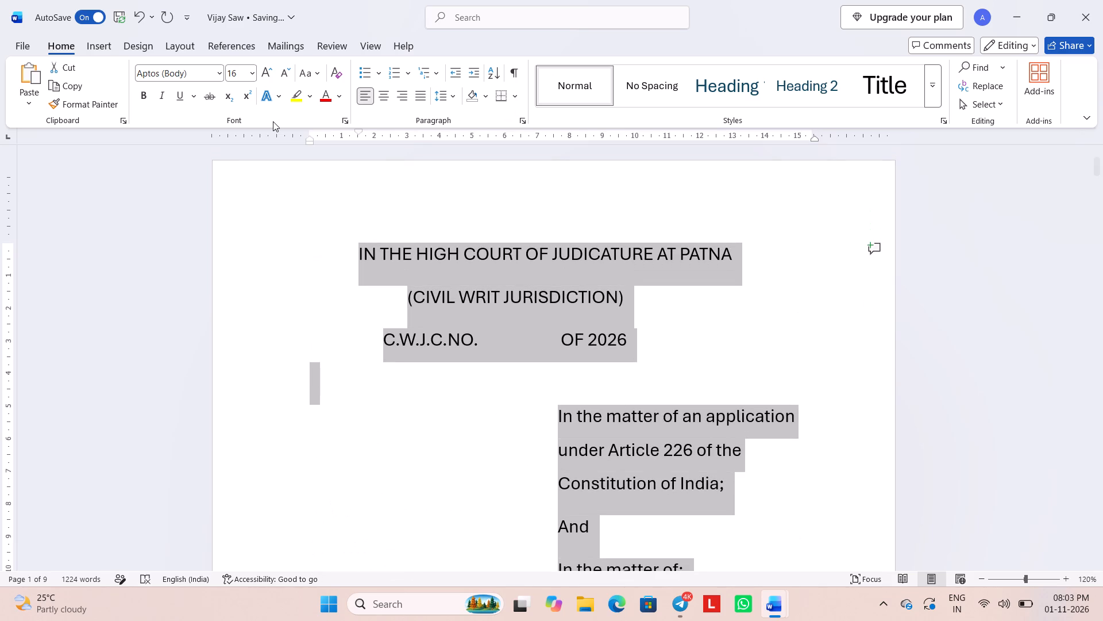
left_click(144, 95)
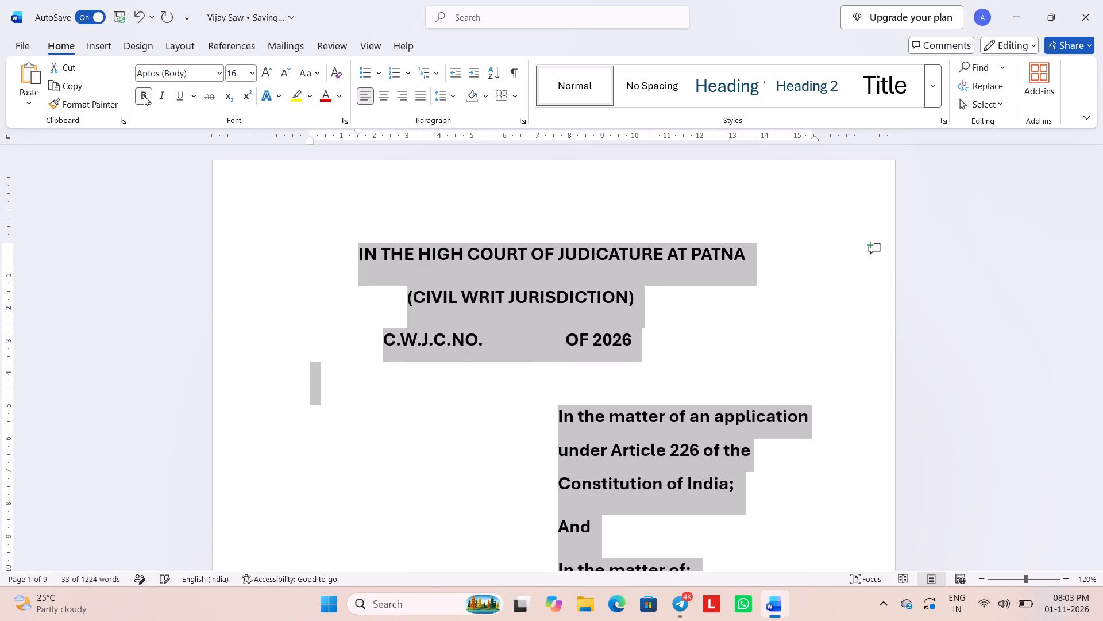
Remove the empty line between the "C.W.J.C.NO. OF 2026" line and "In the matter of an application".
left_click(660, 346)
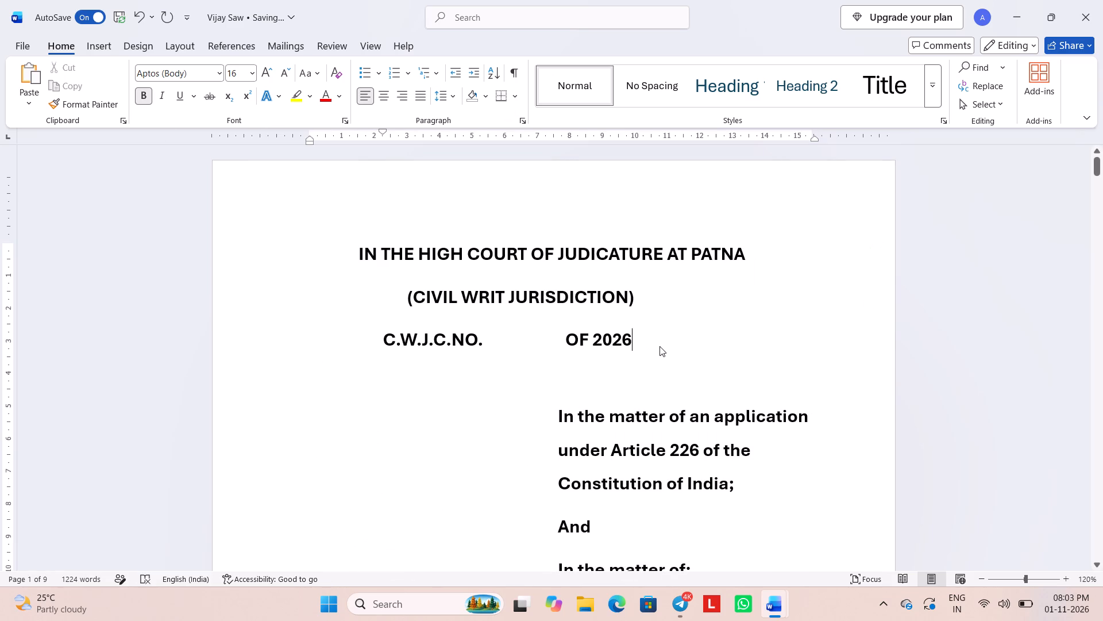
key("Delete")
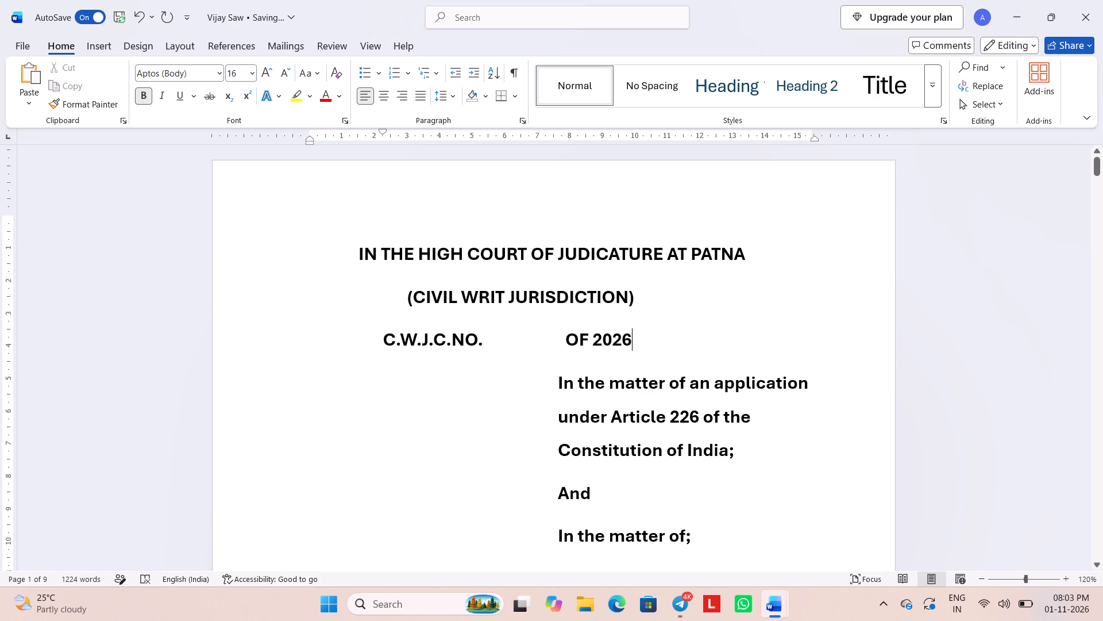
Increase the first-line indent of the "C.W.J.C.NO. OF 2026" line to about 2.8 cm.
left_click(381, 350)
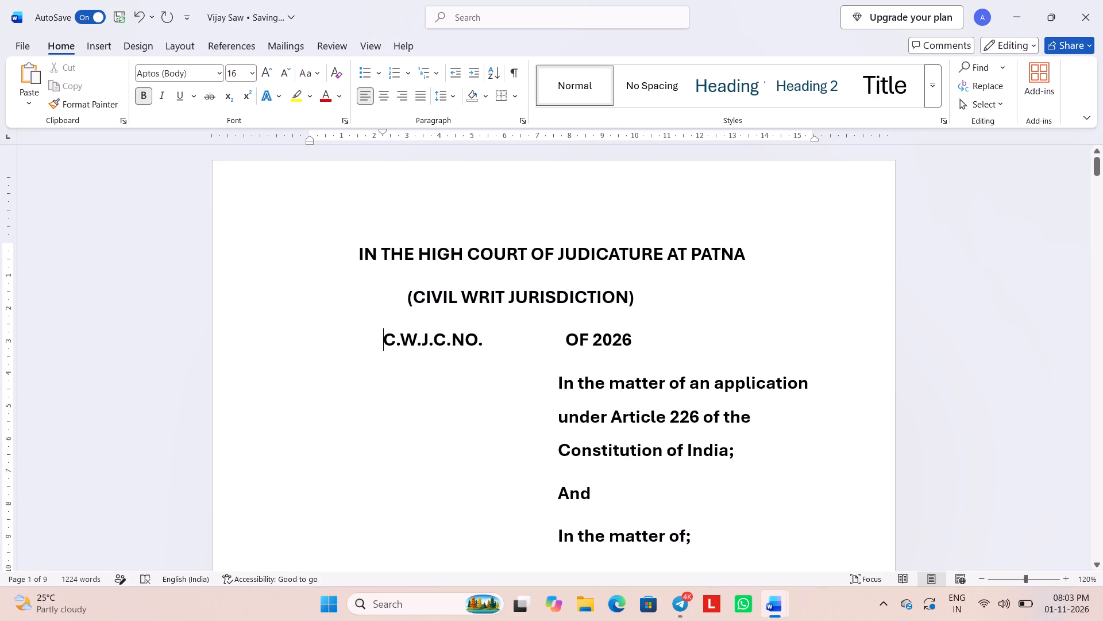
left_click_drag(383, 130, 396, 130)
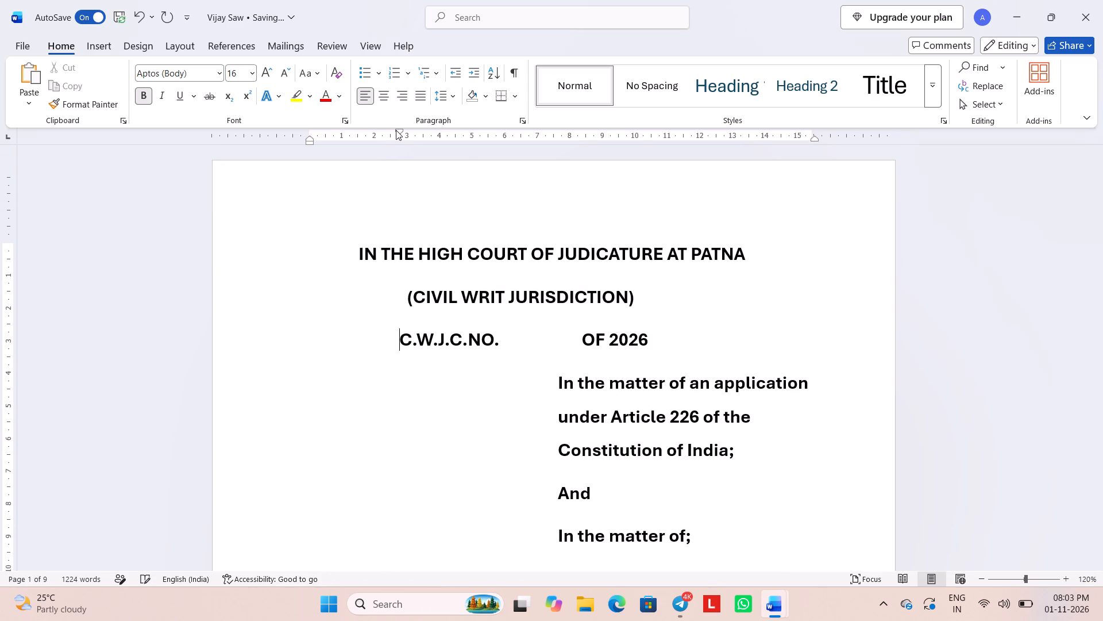
Delete the typed "1." before "That the petitioners seek indulgence" and make that text a separate paragraph below "MOST RESPECTFULLY SHEWETH:".
scroll(589, 302, "down", 4)
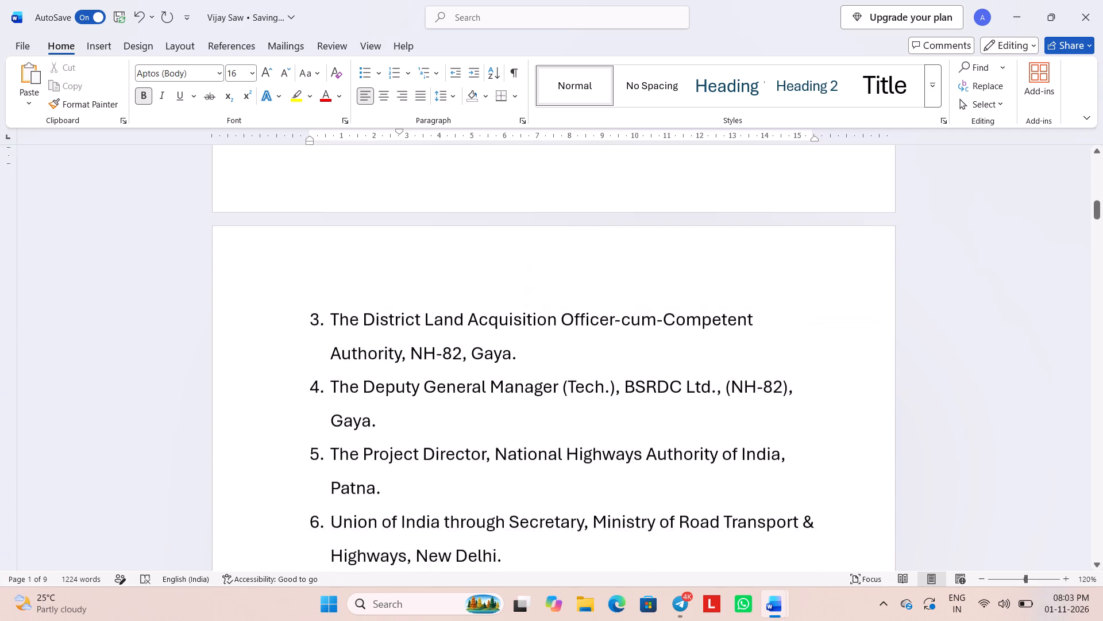
scroll(589, 302, "down", 3)
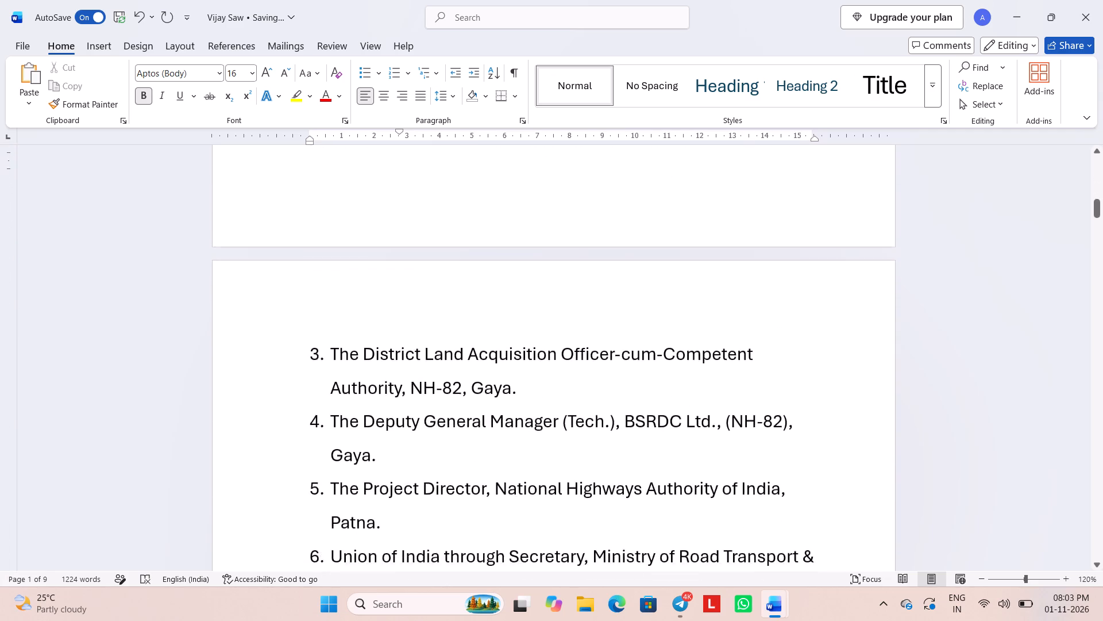
scroll(589, 302, "down", 2)
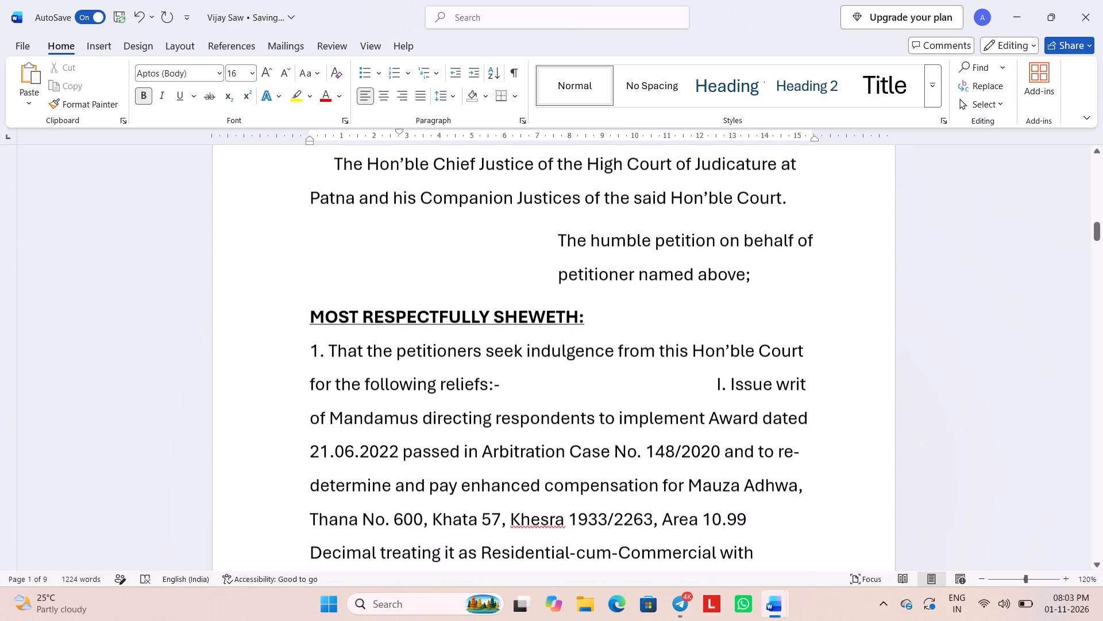
scroll(589, 302, "down", 1)
left_click(329, 352)
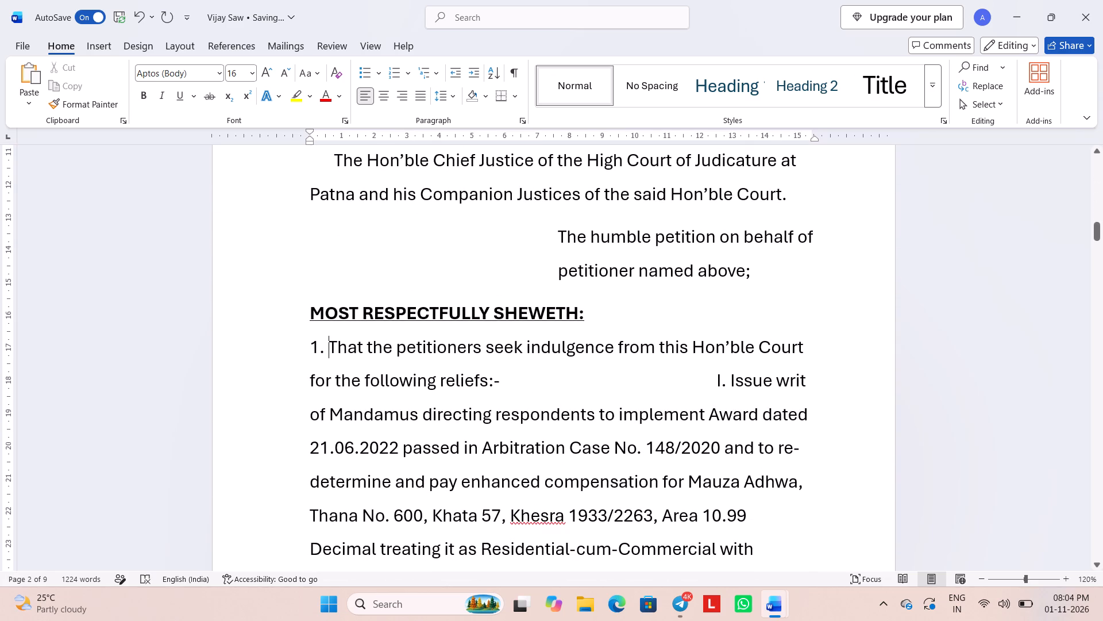
key("BackSpace")
key("BackSpace")
key("BackSpace")
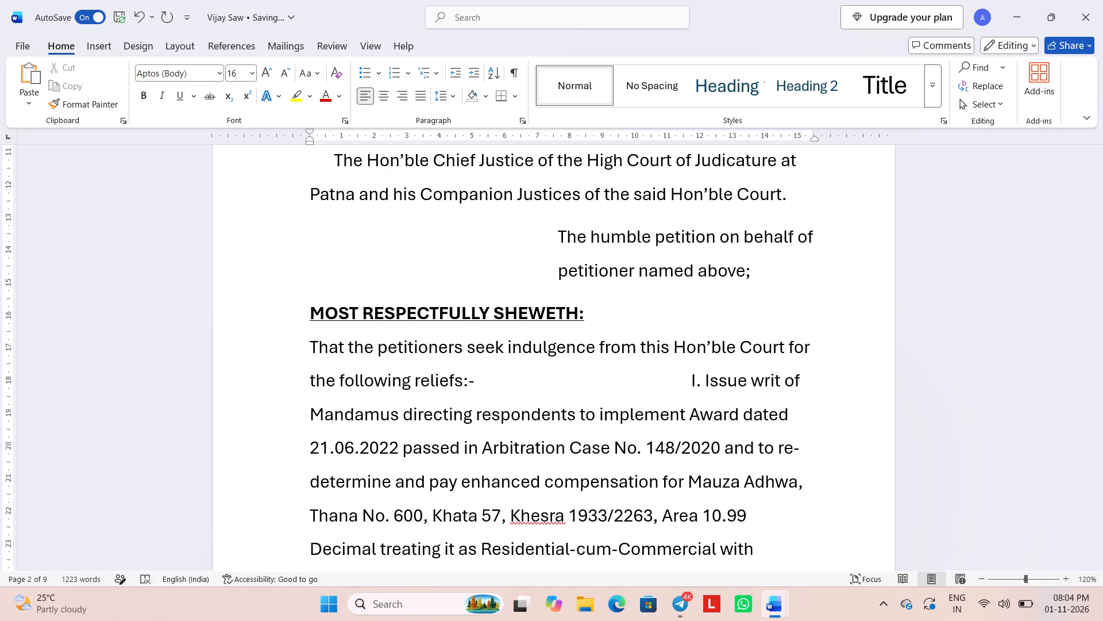
key("BackSpace")
key("Return")
key("BackSpace")
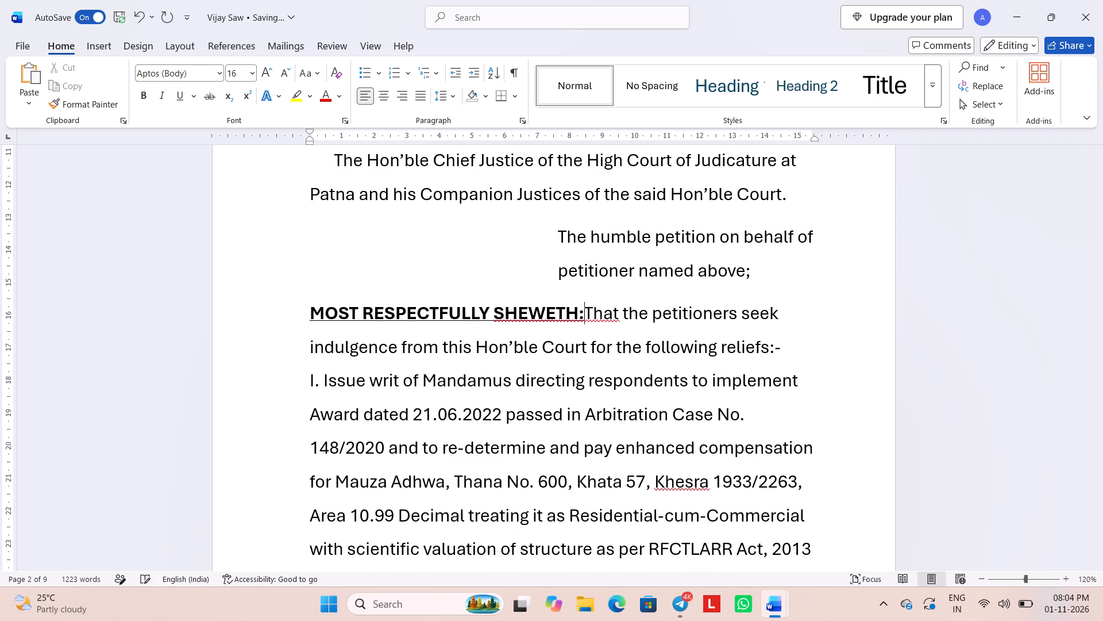
key("Return")
key("Return")
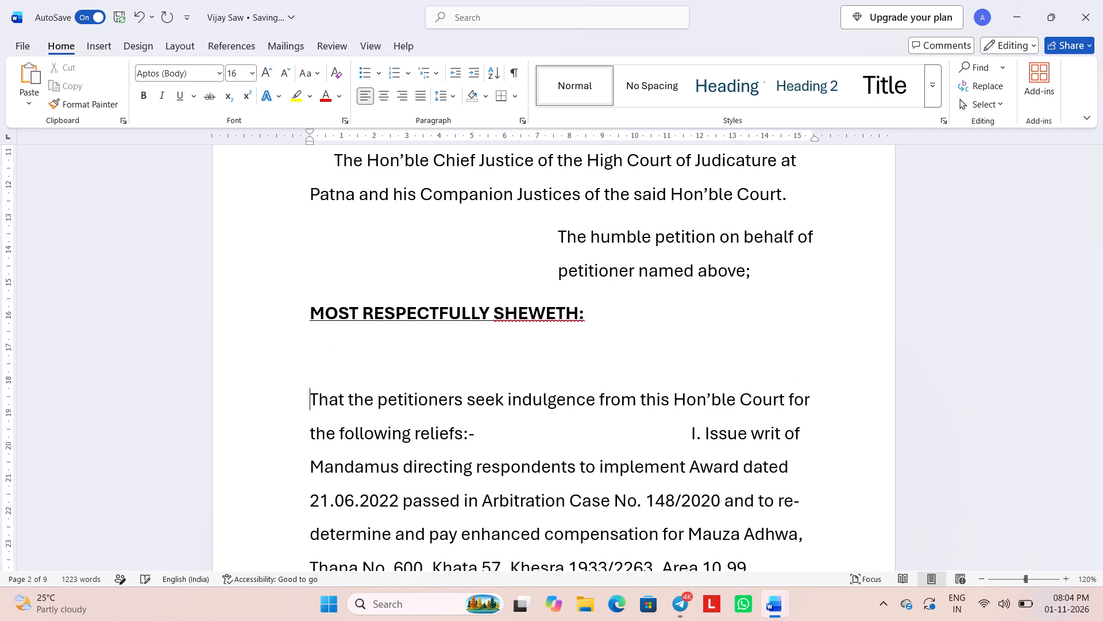
Apply automatic 1., 2., 3. numbering to the "That the petitioners seek indulgence" paragraph, with its number at the left margin.
left_click(400, 76)
left_click(344, 409)
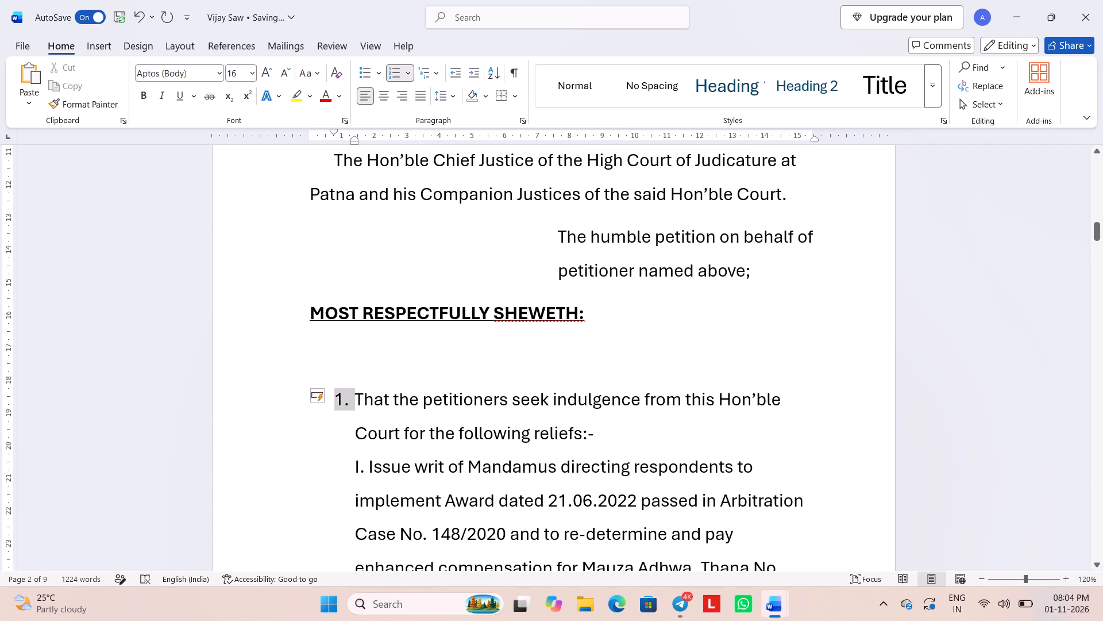
left_click_drag(344, 409, 240, 411)
Remove the empty line between "MOST RESPECTFULLY SHEWETH:" and numbered paragraph 1.
left_click(331, 367)
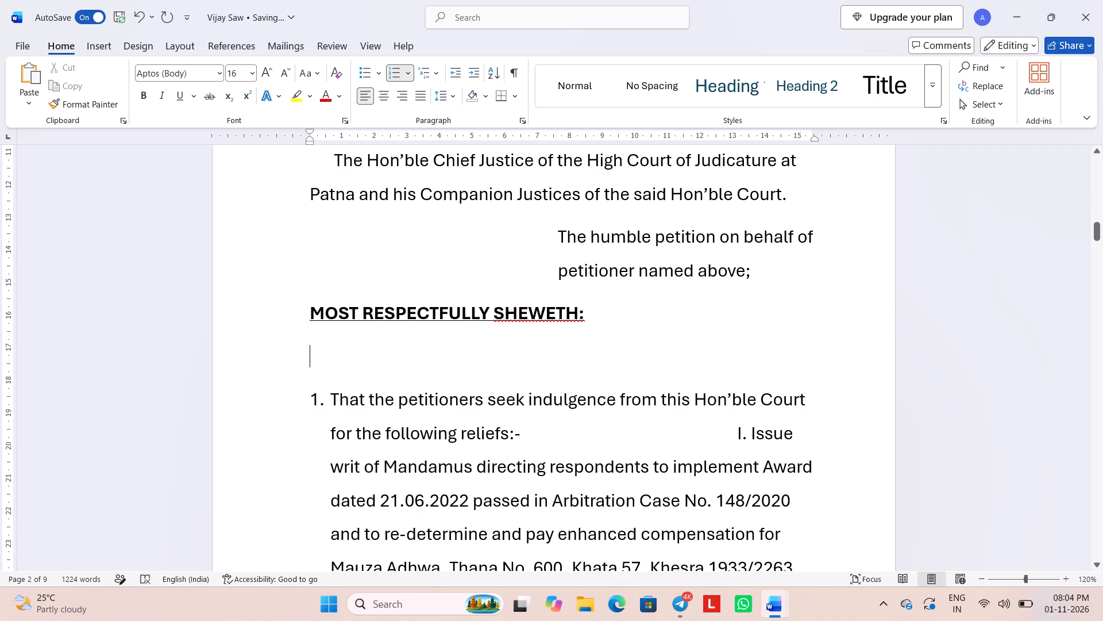
key("BackSpace")
Delete the wide gap after "following reliefs:-" in paragraph 1 and start "I. Issue writ of Mandamus" as its own unnumbered paragraph.
scroll(385, 457, "down", 1)
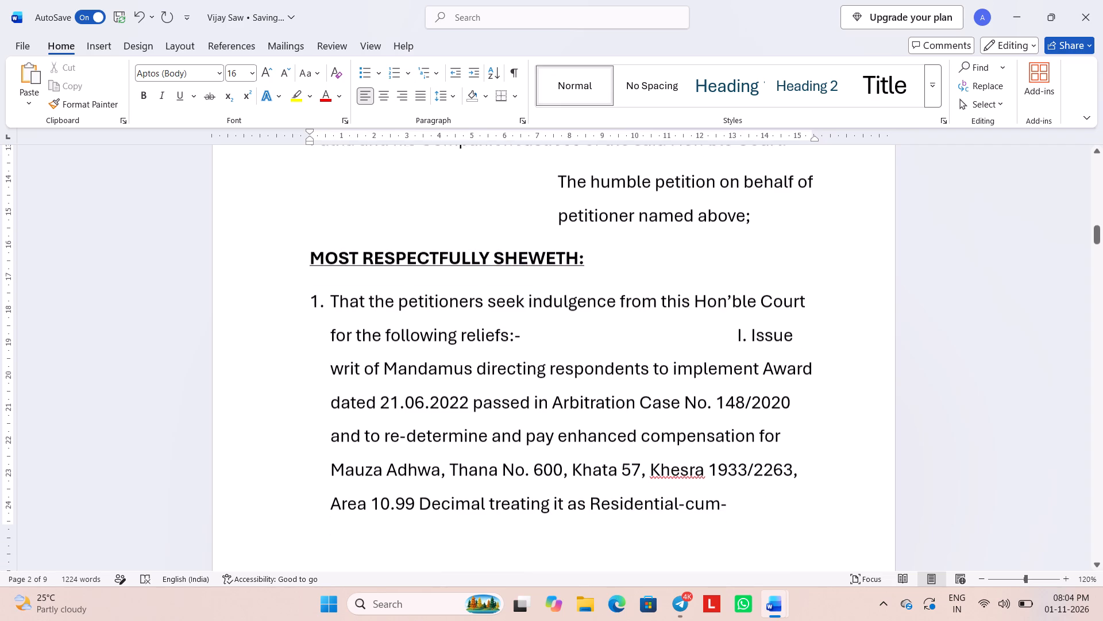
scroll(385, 457, "down", 1)
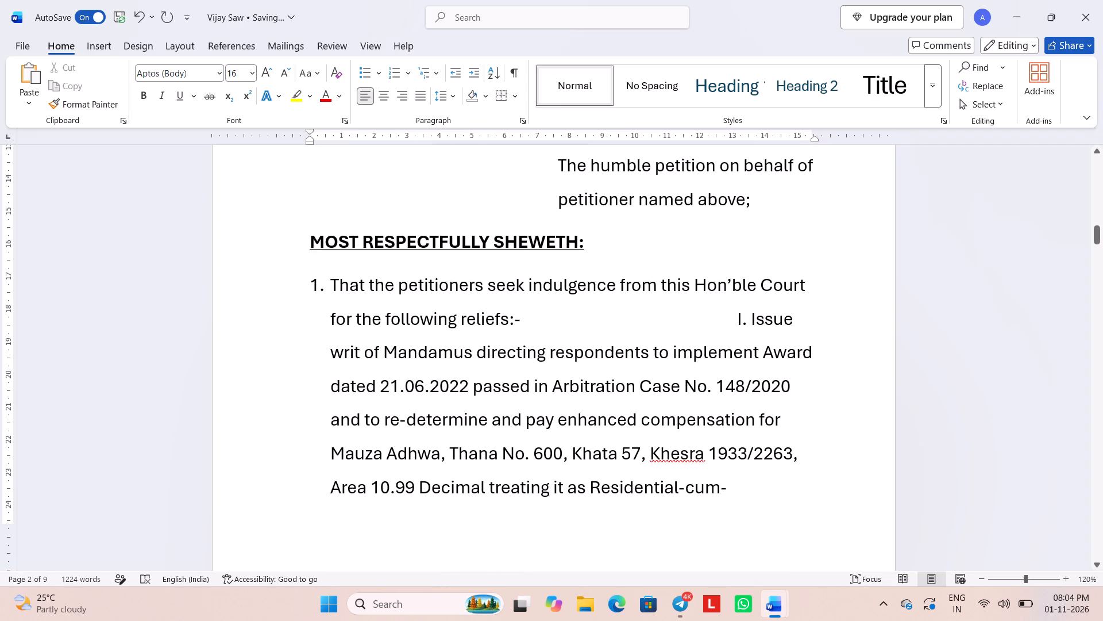
left_click(751, 326)
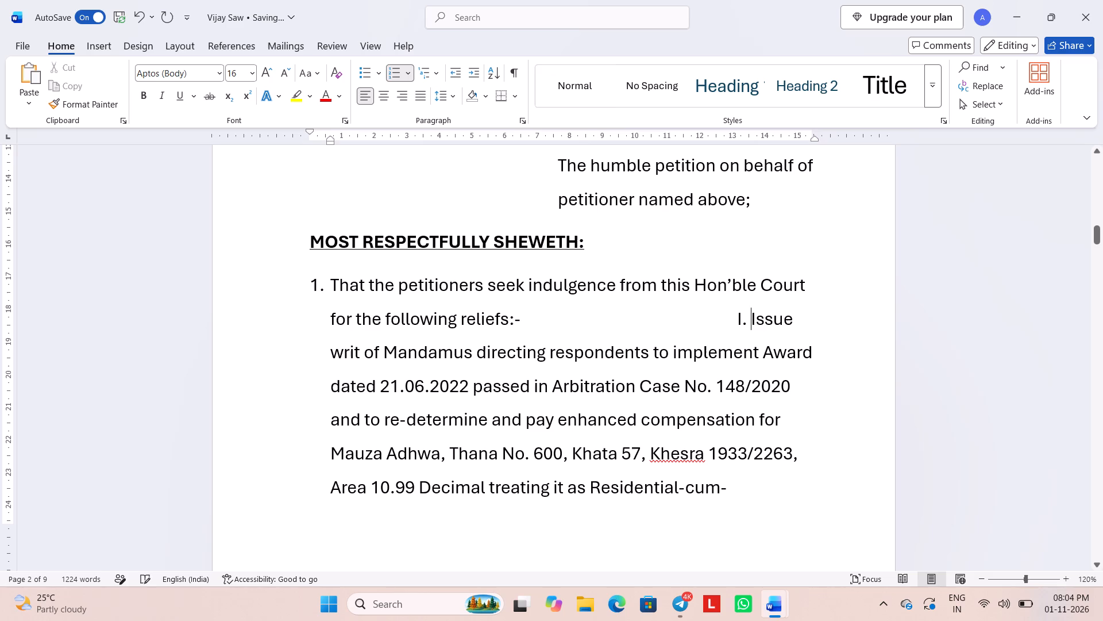
scroll(751, 326, "down", 3)
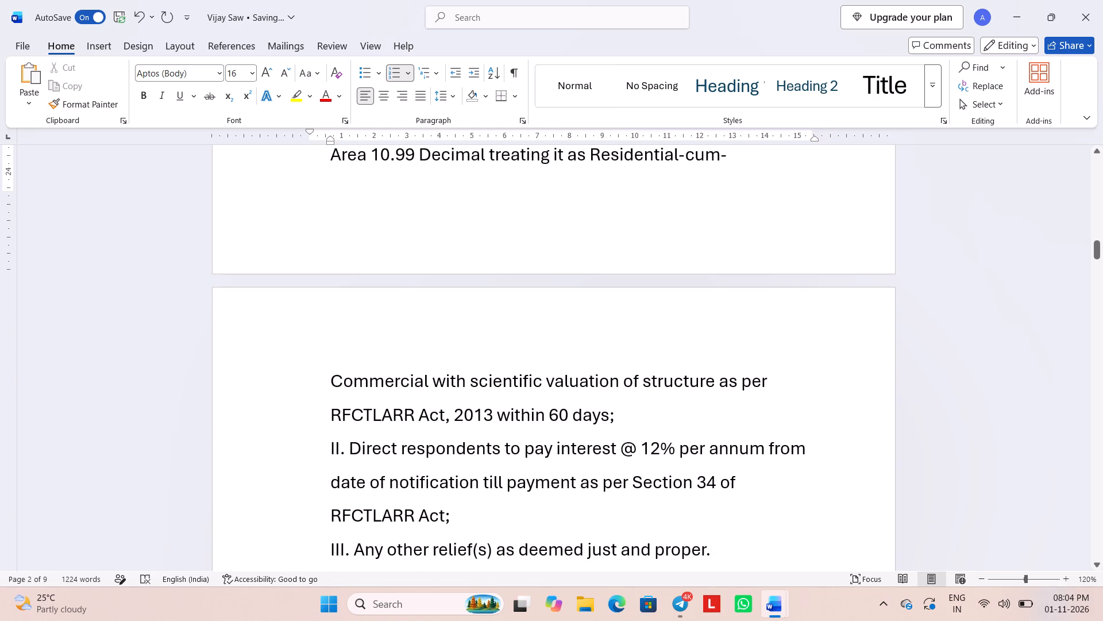
scroll(751, 326, "down", 2)
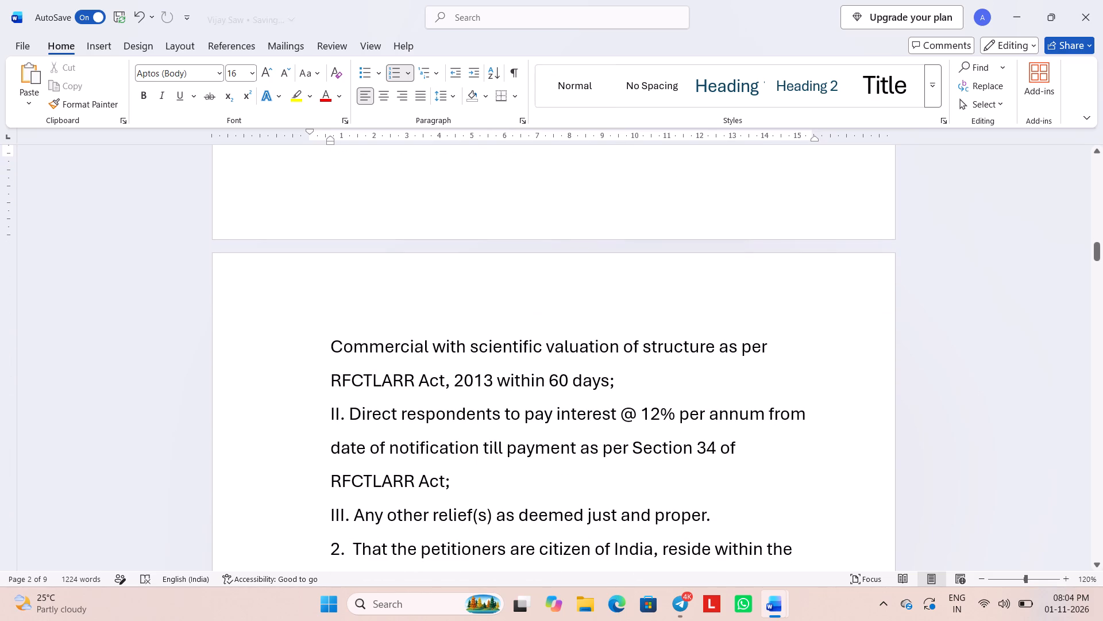
scroll(751, 326, "up", 3)
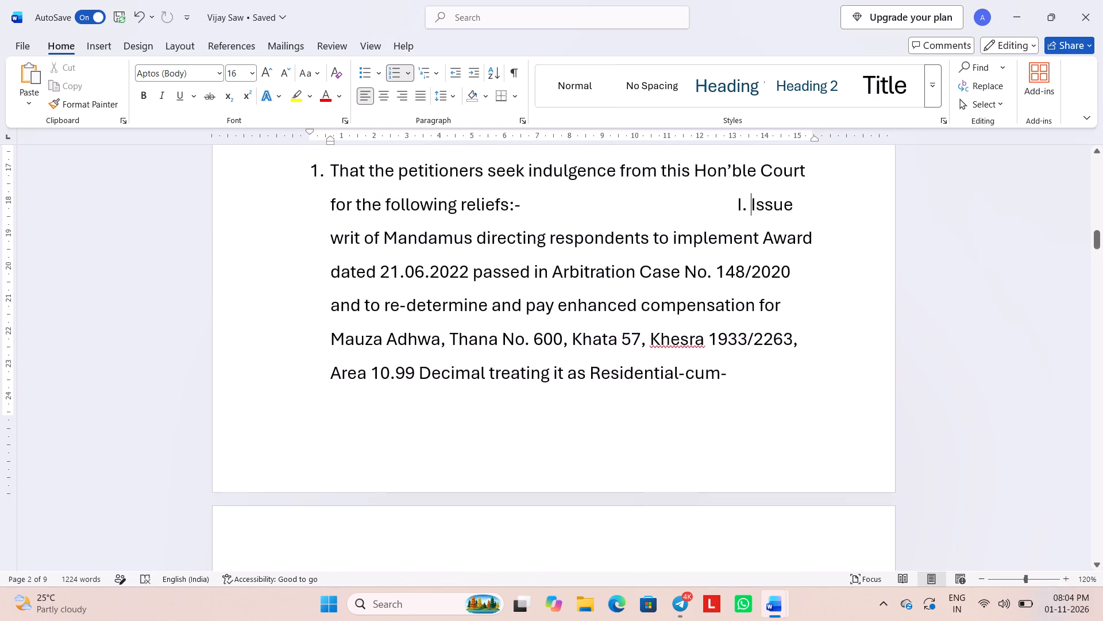
scroll(751, 326, "up", 1)
left_click(720, 222)
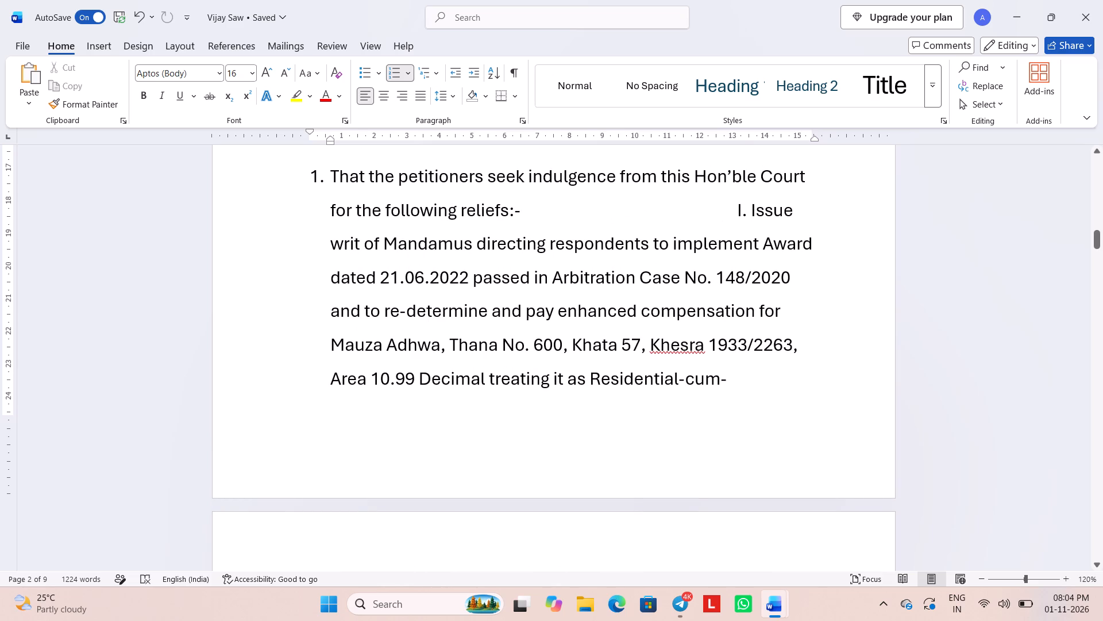
left_click_drag(736, 216, 538, 208)
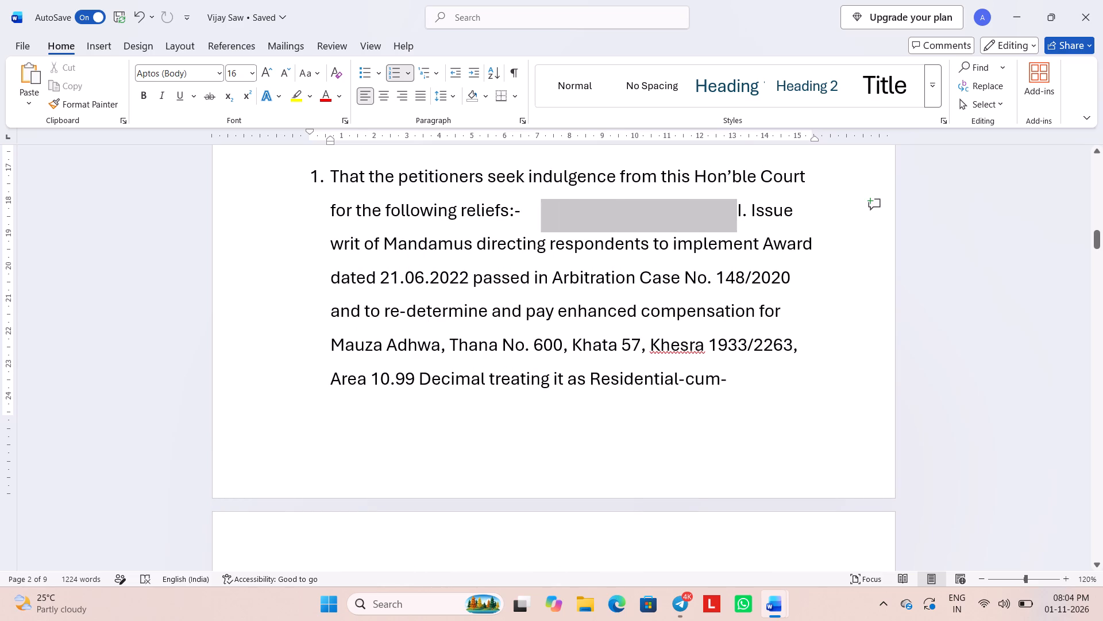
left_click_drag(538, 208, 520, 223)
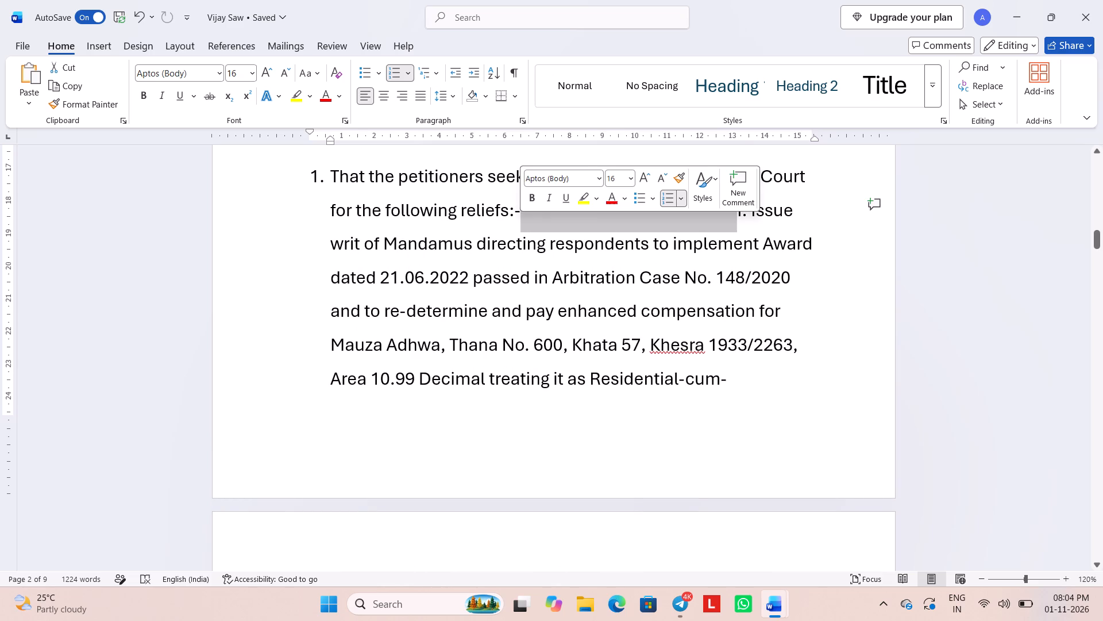
key("BackSpace")
key("Delete")
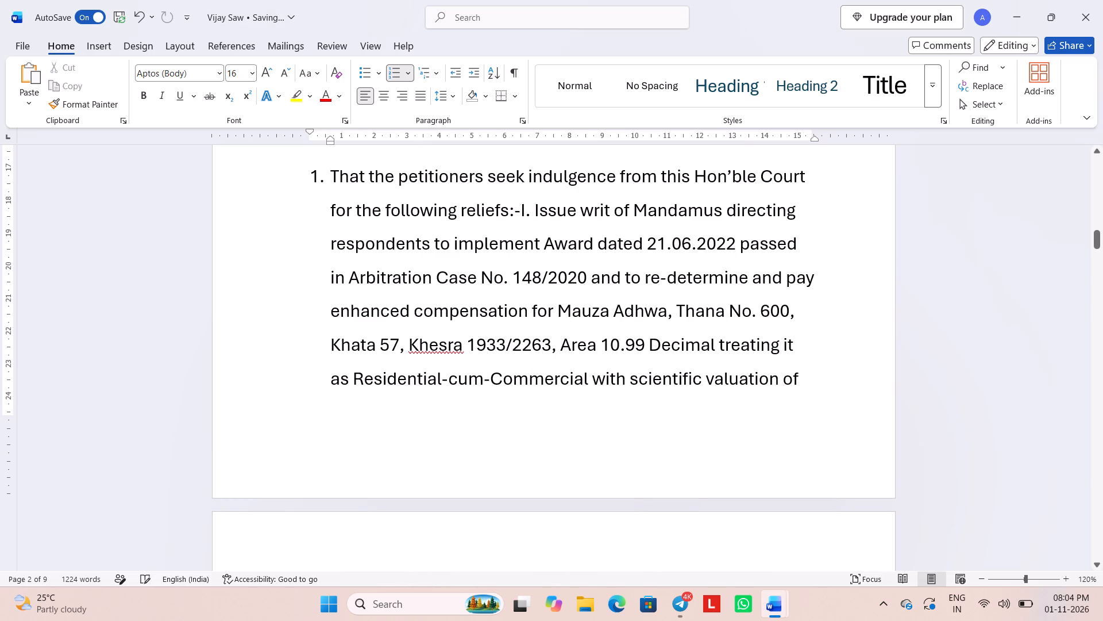
key("Return")
key("BackSpace")
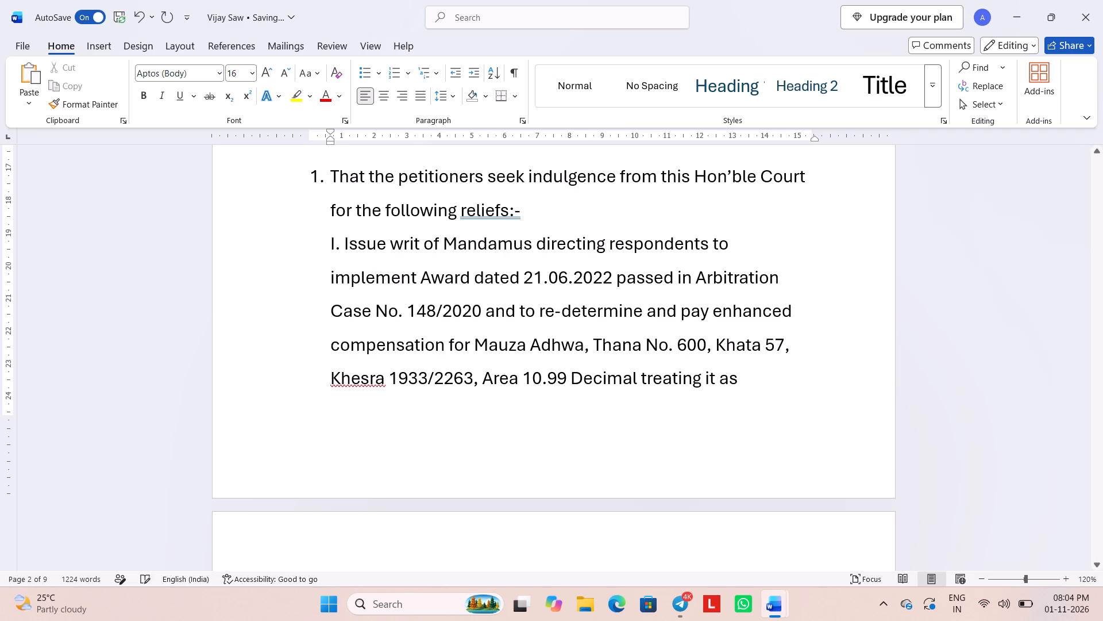
Replace the typed "I." before "Issue writ of Mandamus" with automatic I., II., III. numbering.
left_click_drag(344, 248, 326, 254)
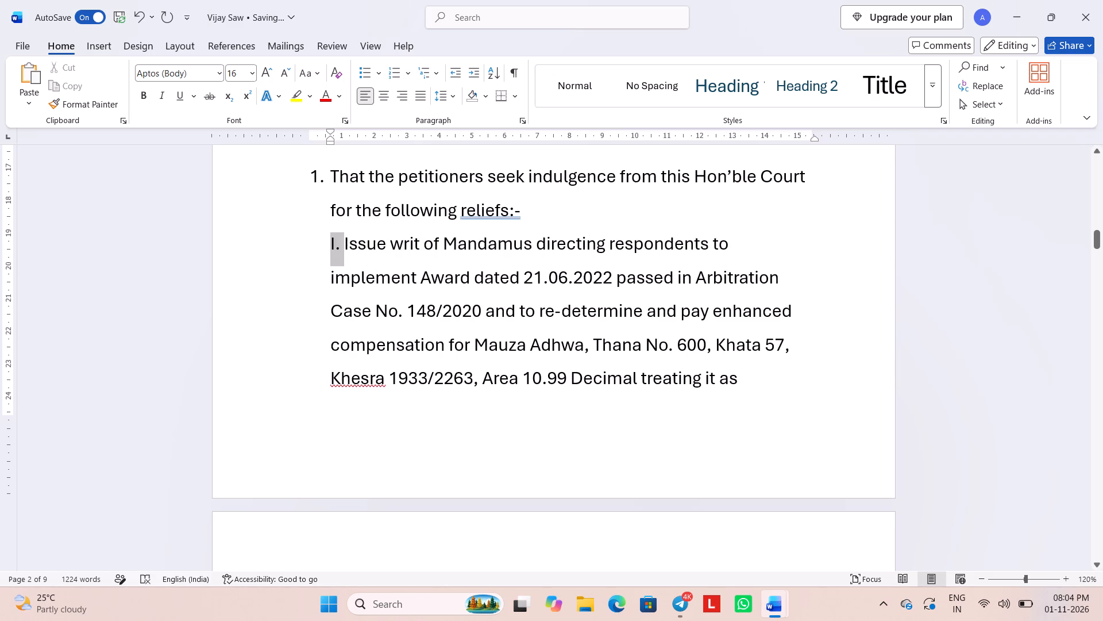
left_click_drag(326, 254, 323, 254)
key("BackSpace")
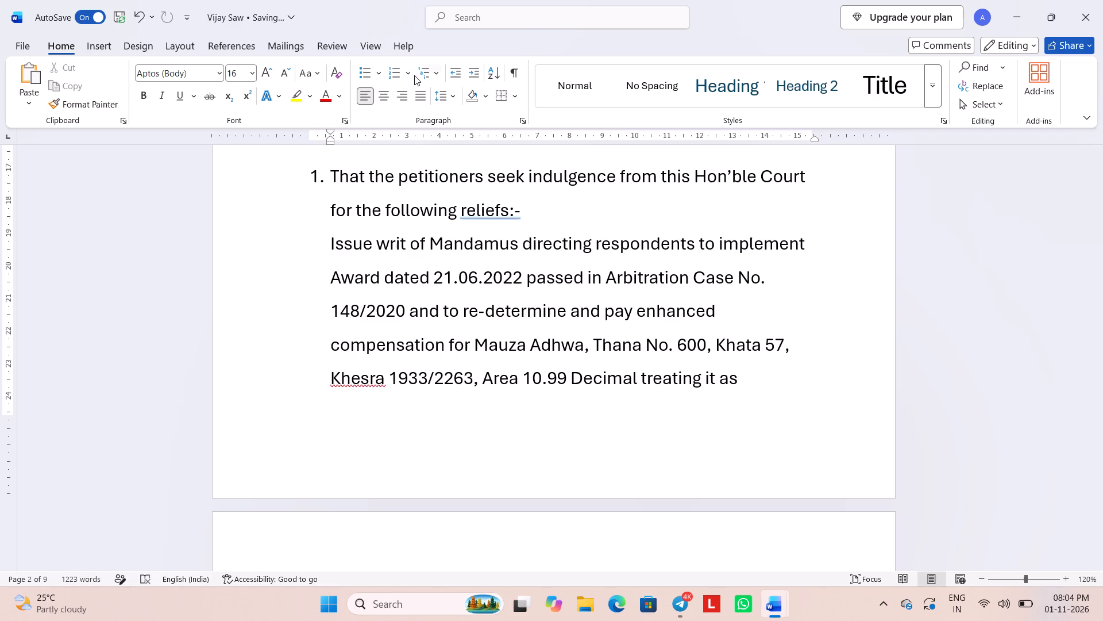
left_click(409, 78)
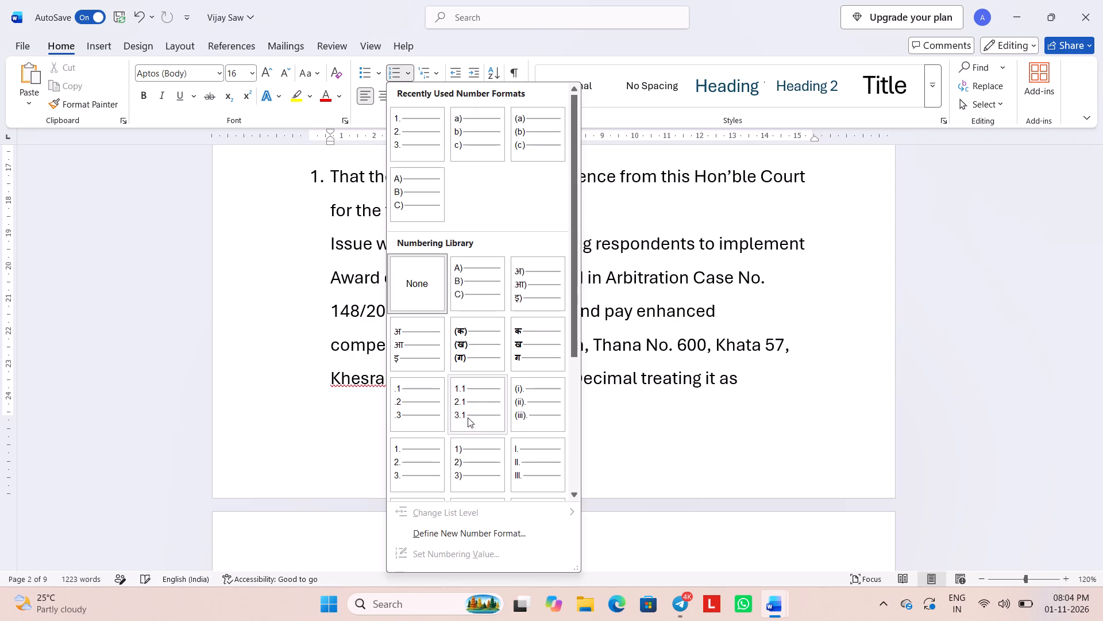
scroll(491, 156, "down", 1)
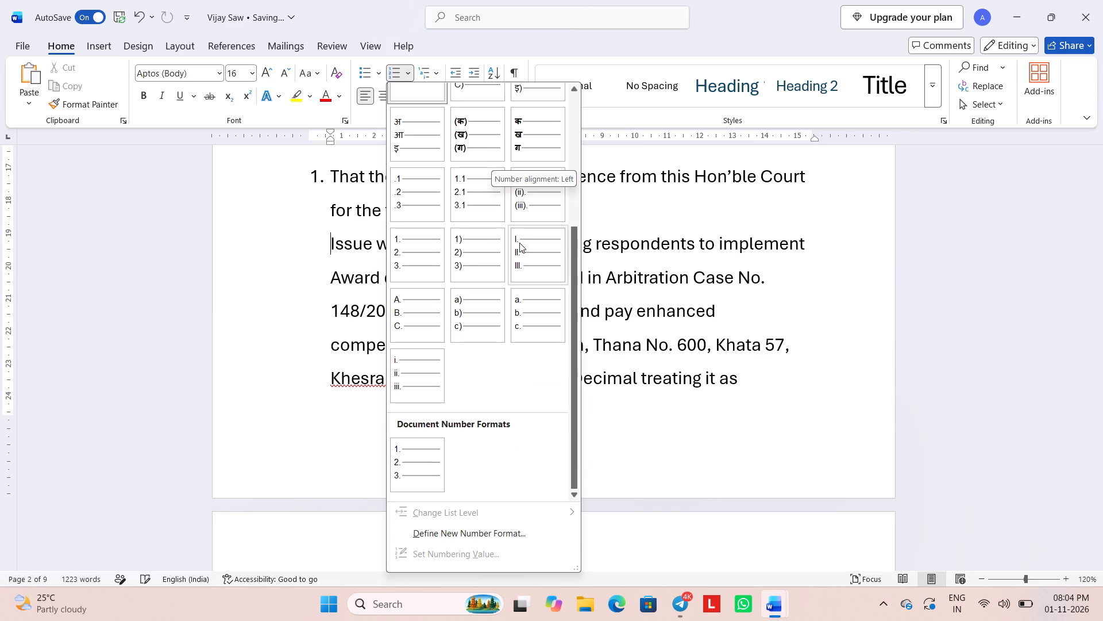
left_click(517, 256)
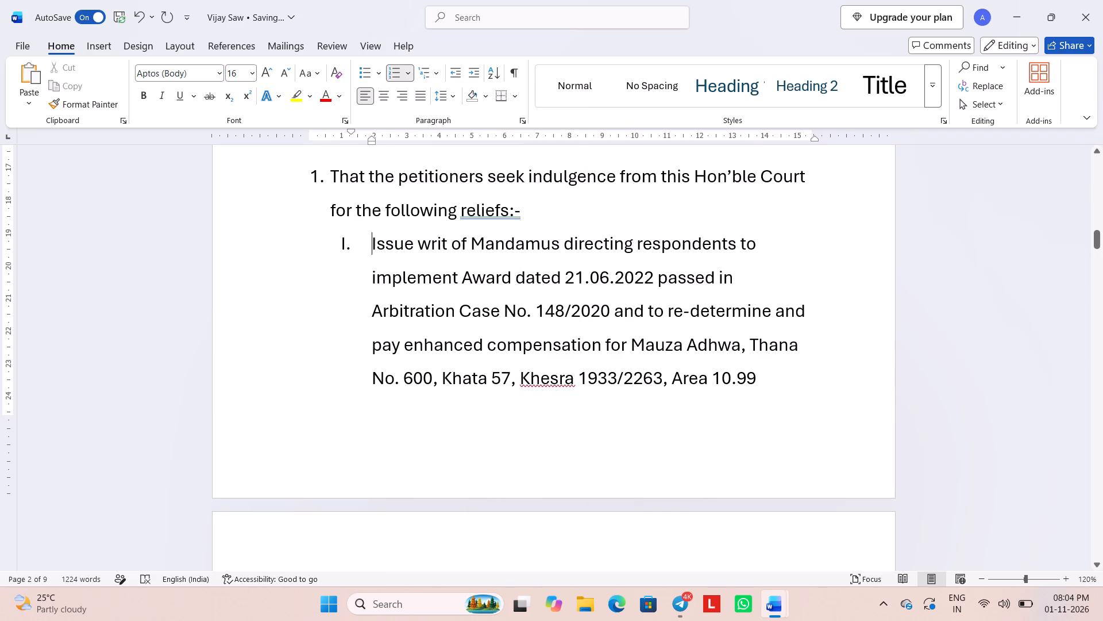
Bring relief I's Roman numeral closer to its text and shift the item so its text is indented about 1.6 cm.
left_click_drag(349, 128, 365, 135)
triple_click(357, 248)
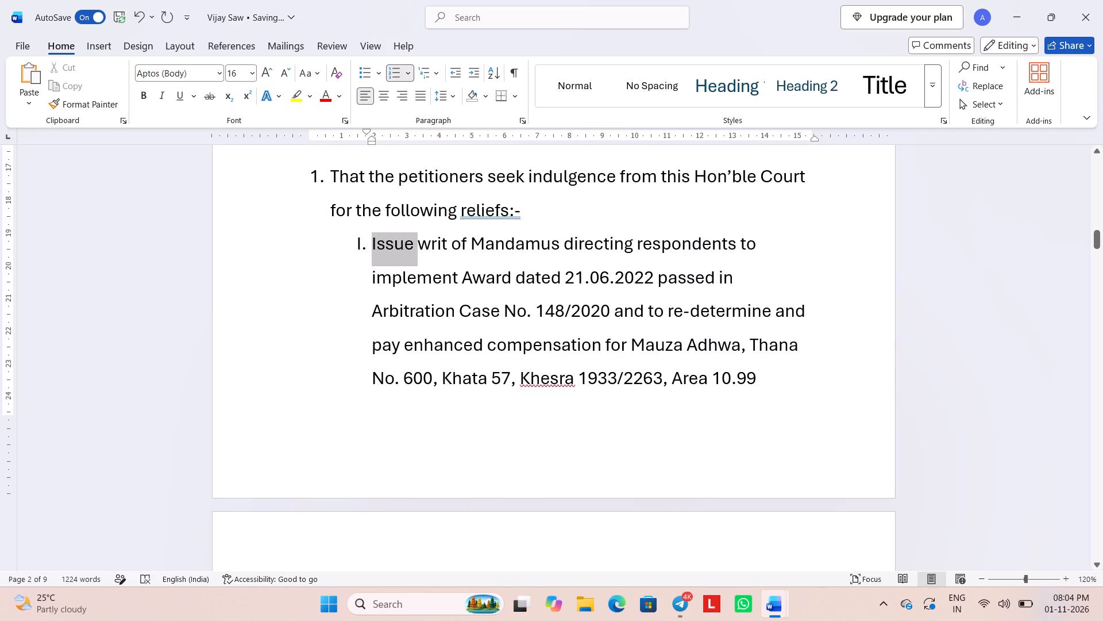
left_click(362, 244)
left_click_drag(362, 244, 353, 244)
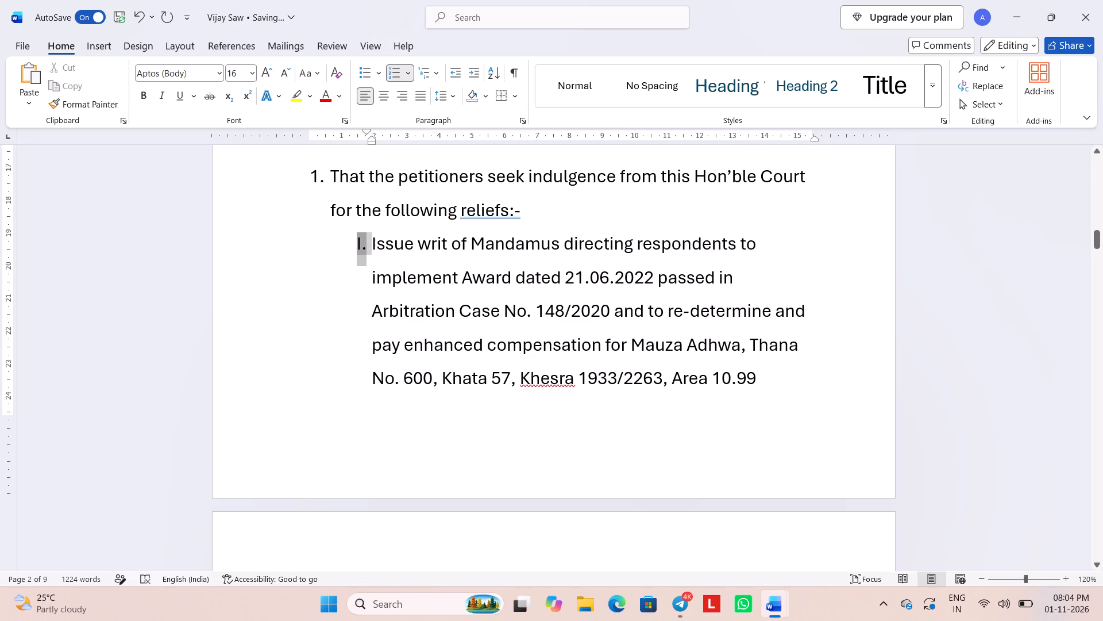
left_click_drag(353, 244, 341, 249)
scroll(373, 324, "down", 1)
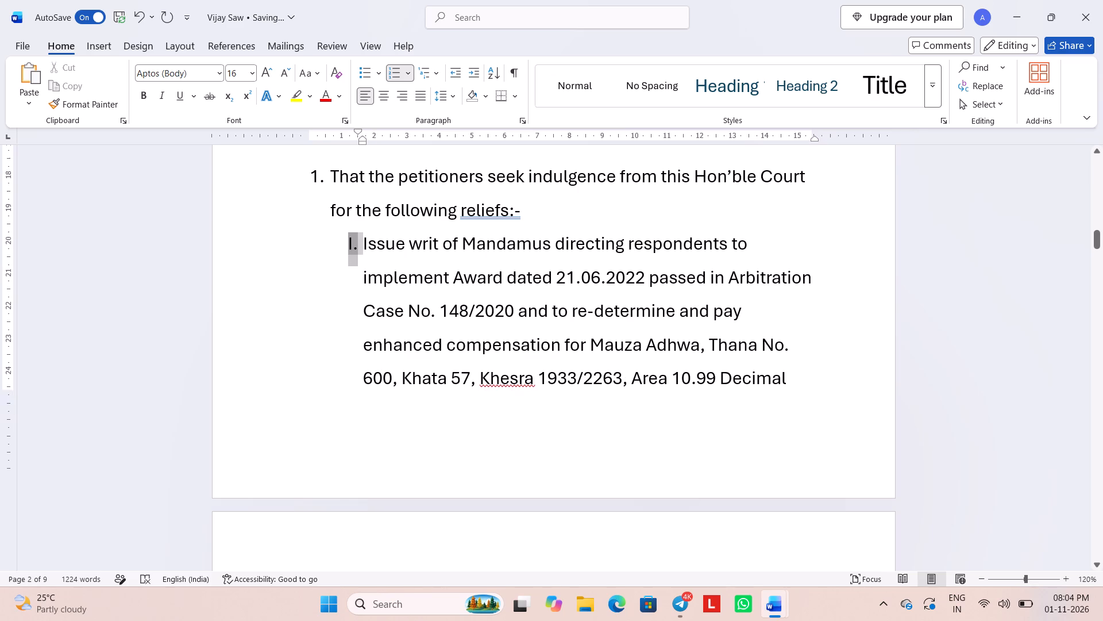
Replace the typed "II." before "Direct respondents to pay interest" with the automatic Roman numeral II. of the reliefs list.
scroll(373, 324, "down", 1)
scroll(501, 347, "down", 1)
scroll(501, 347, "up", 1)
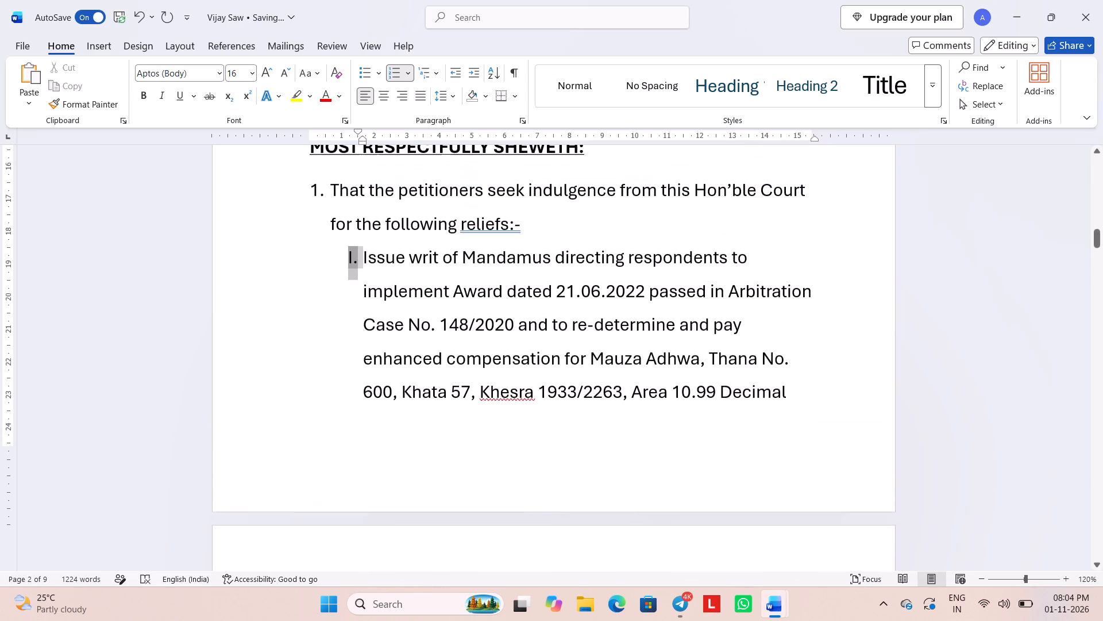
scroll(501, 347, "up", 1)
scroll(501, 347, "down", 2)
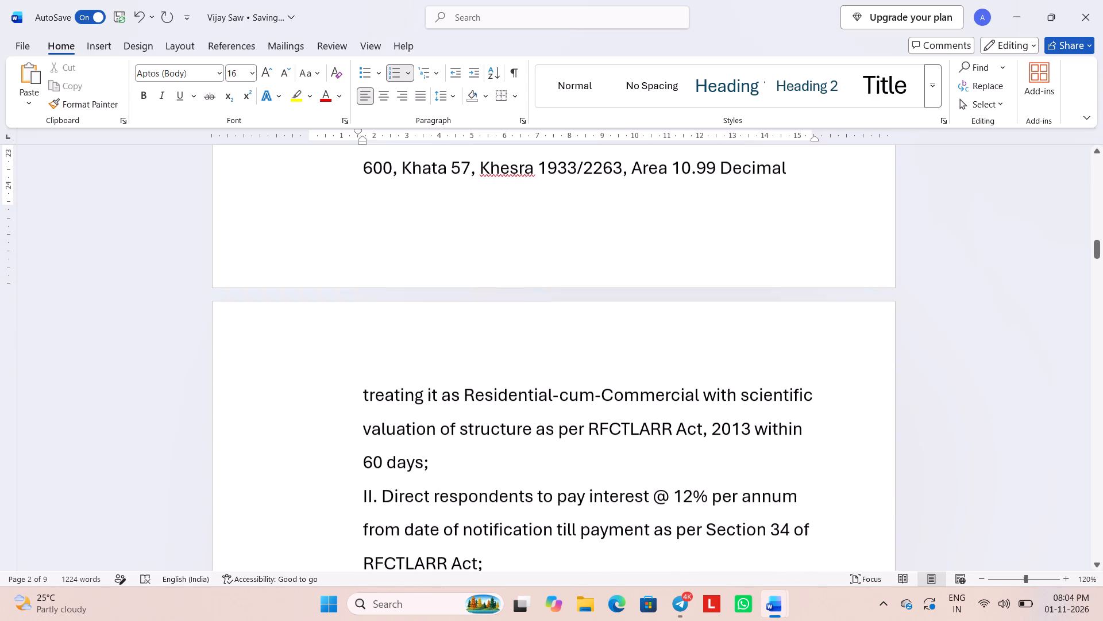
left_click(382, 506)
key("BackSpace")
key("BackSpace")
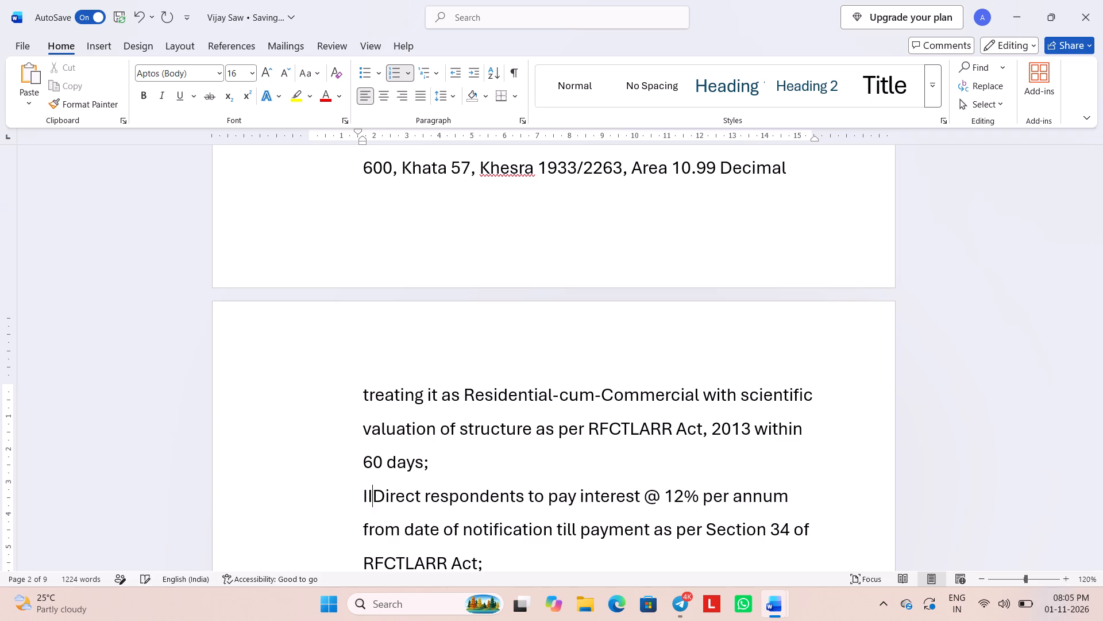
key("BackSpace")
key("BackSpace")
key("BackSpace")
key("Return")
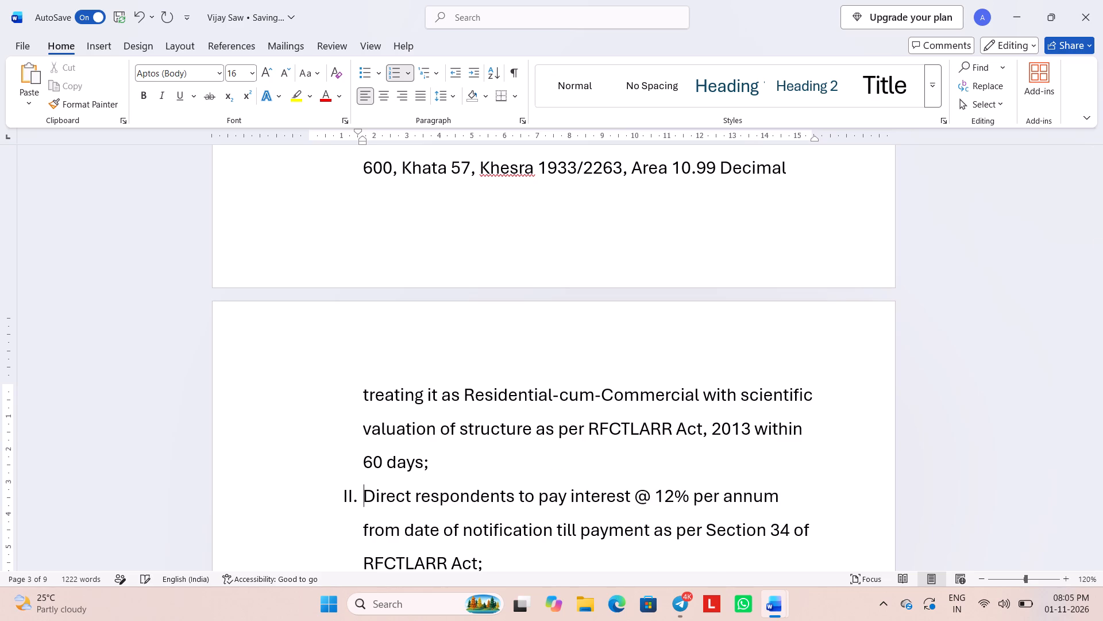
Replace the typed "III." before "Any other relief(s) as deemed just and proper" with the automatic Roman numeral III.
scroll(382, 506, "down", 2)
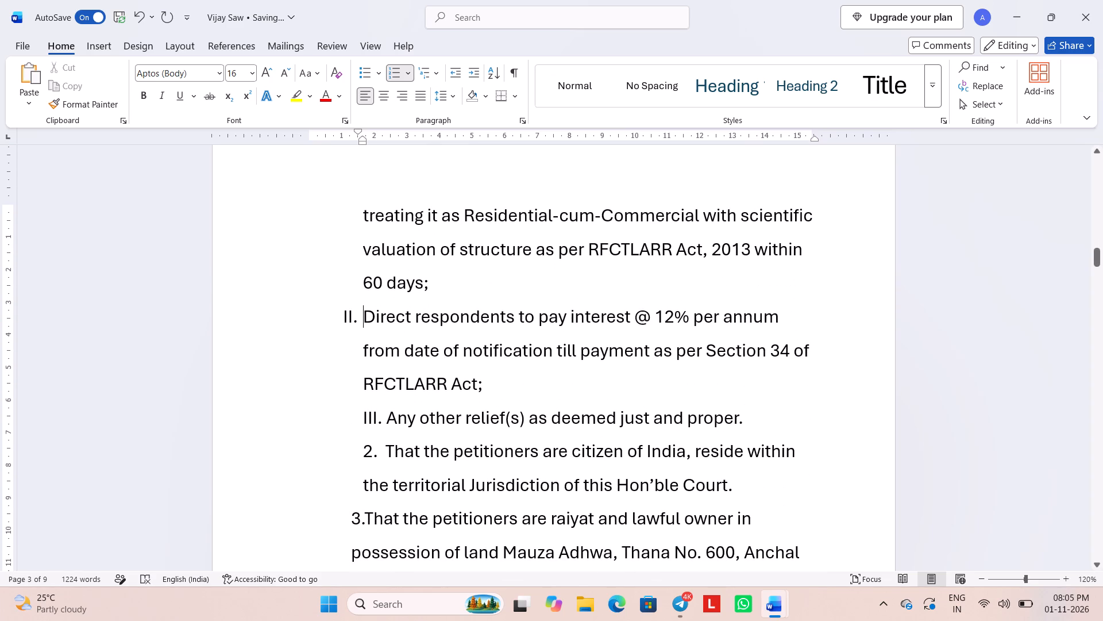
left_click(385, 425)
key("BackSpace")
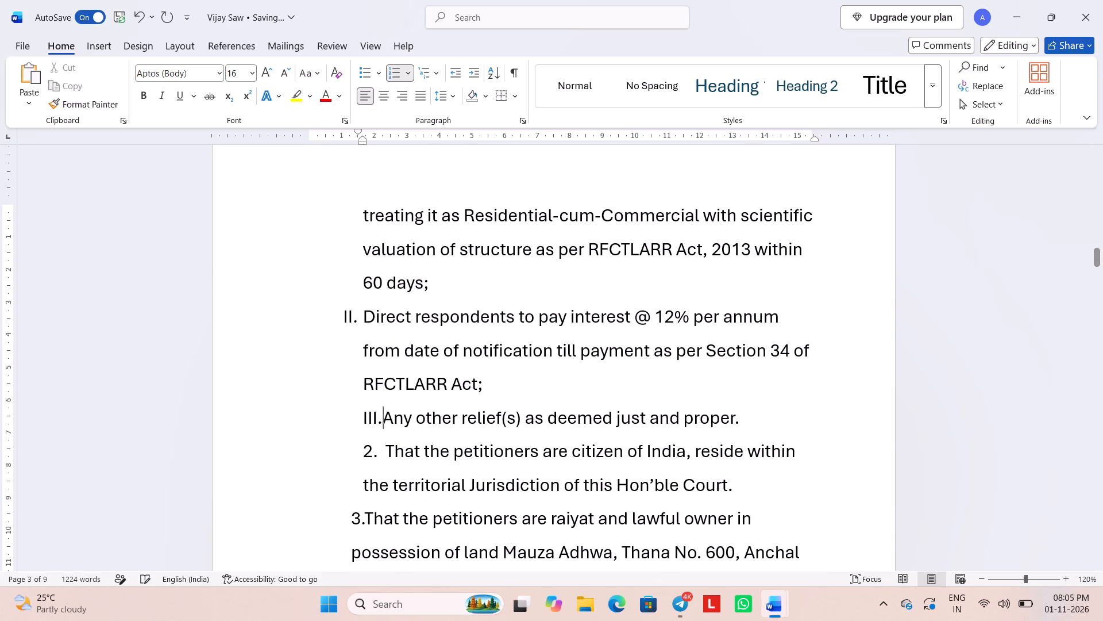
key("BackSpace")
key("BackSpace")
key("BackSpace")
key("BackSpace")
key("BackSpace")
key("Return")
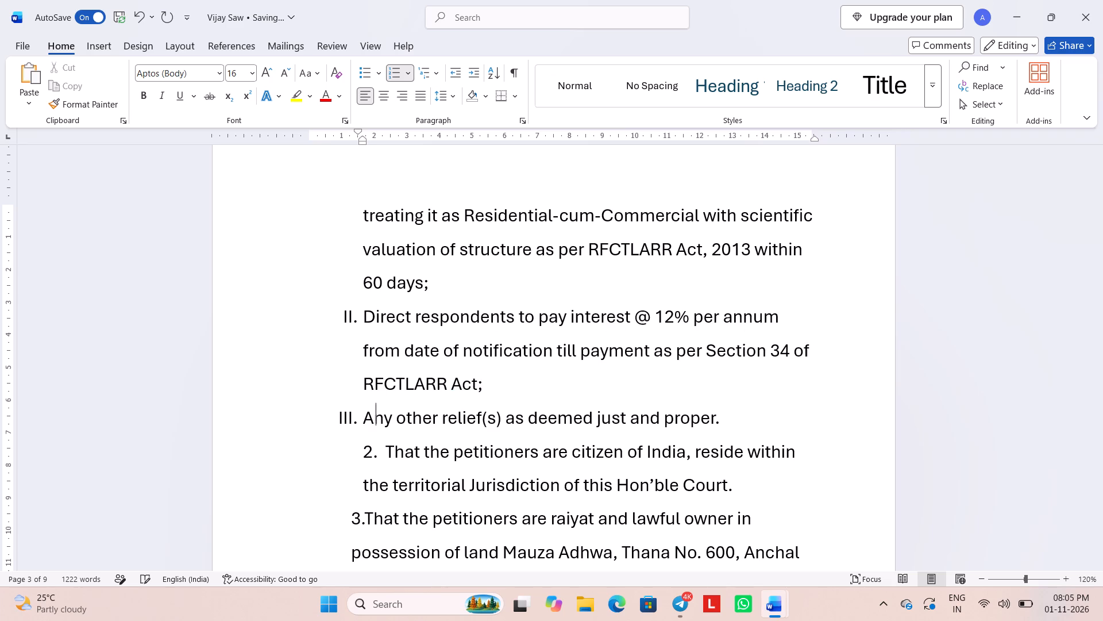
Replace the typed "2." before "That the petitioners are citizen of India" with automatic number 2., aligned with paragraph 1.
double_click(387, 457)
left_click(387, 457)
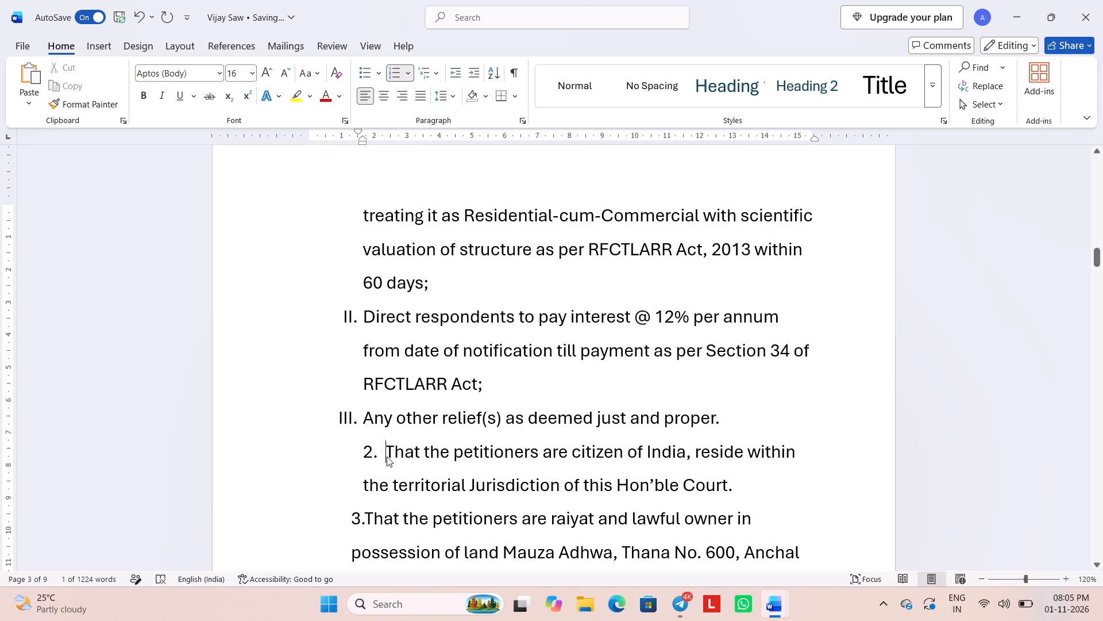
left_click_drag(387, 457, 803, 424)
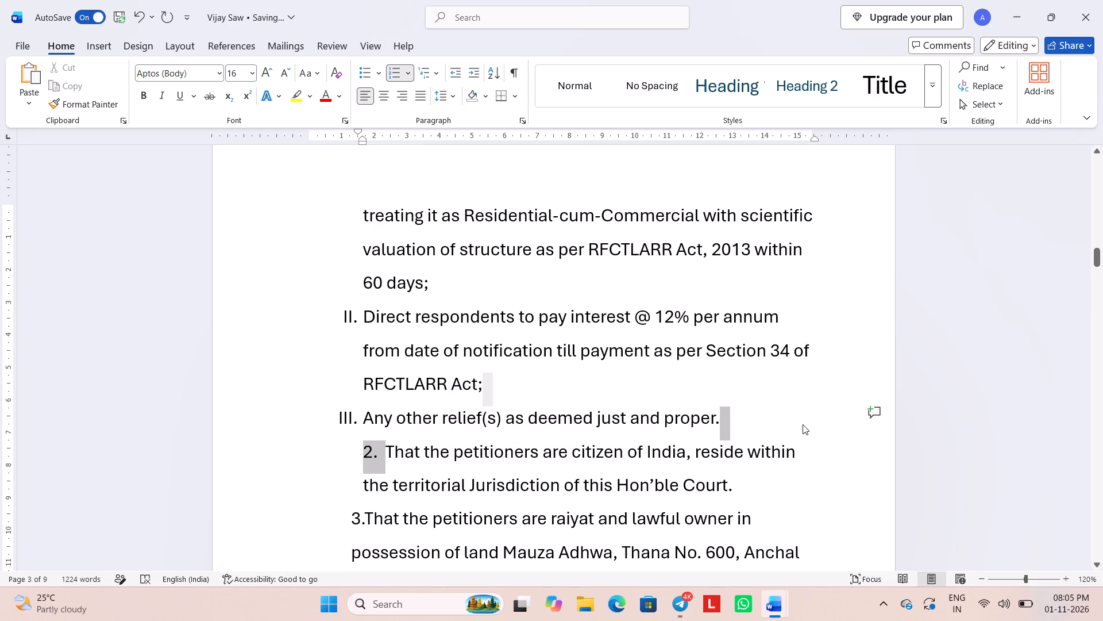
left_click_drag(803, 424, 804, 424)
key("BackSpace")
key("Delete")
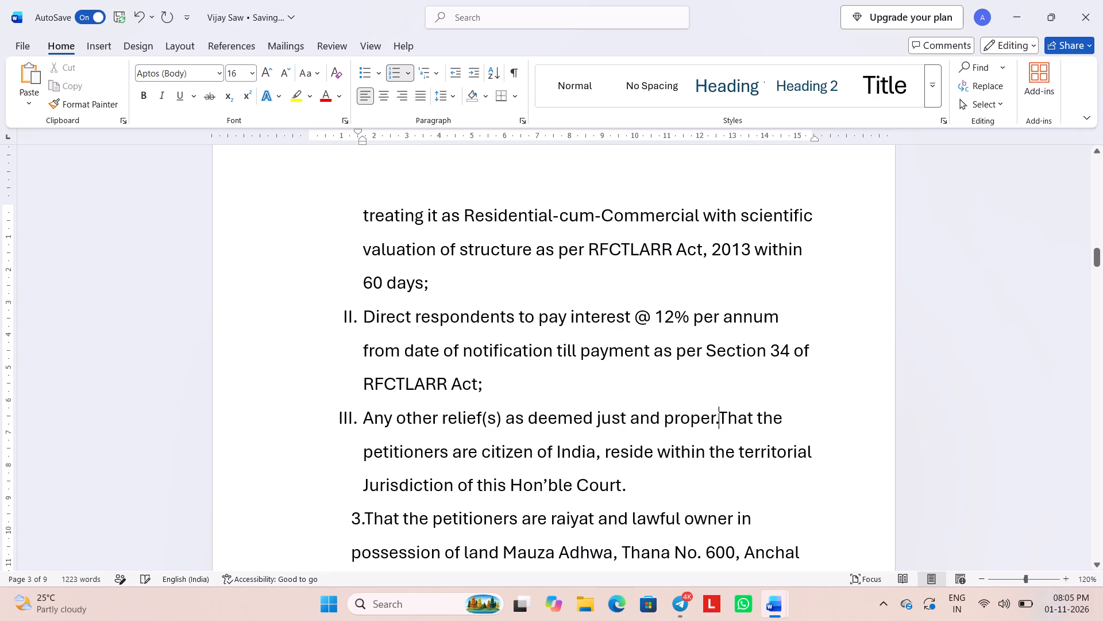
key("Return")
key("backslash")
key("BackSpace")
key("BackSpace")
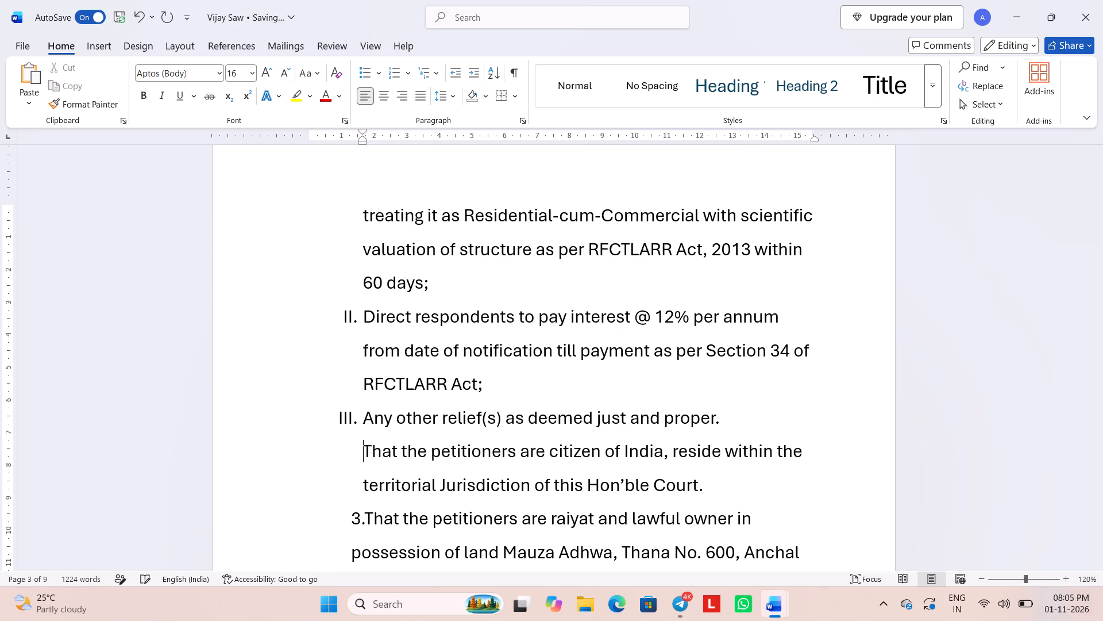
key("BackSpace")
key("BackSpace")
type("2.")
key("space")
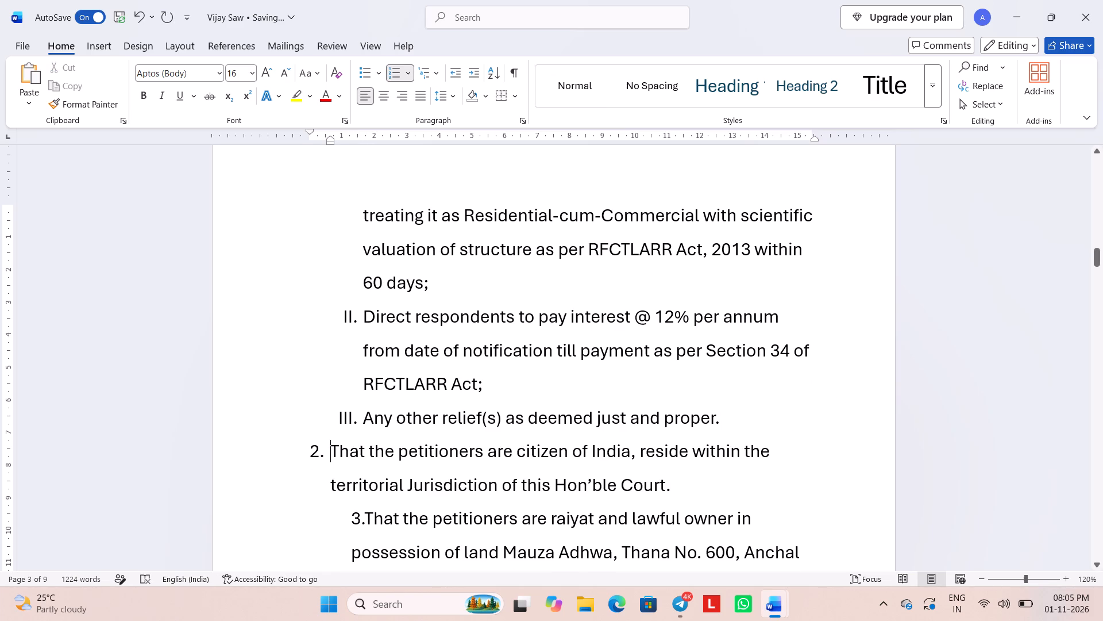
Replace the typed "3." before "That the petitioners are raiyat and lawful owner" with automatic number 3. of the main list.
scroll(459, 416, "down", 1)
left_click(365, 434)
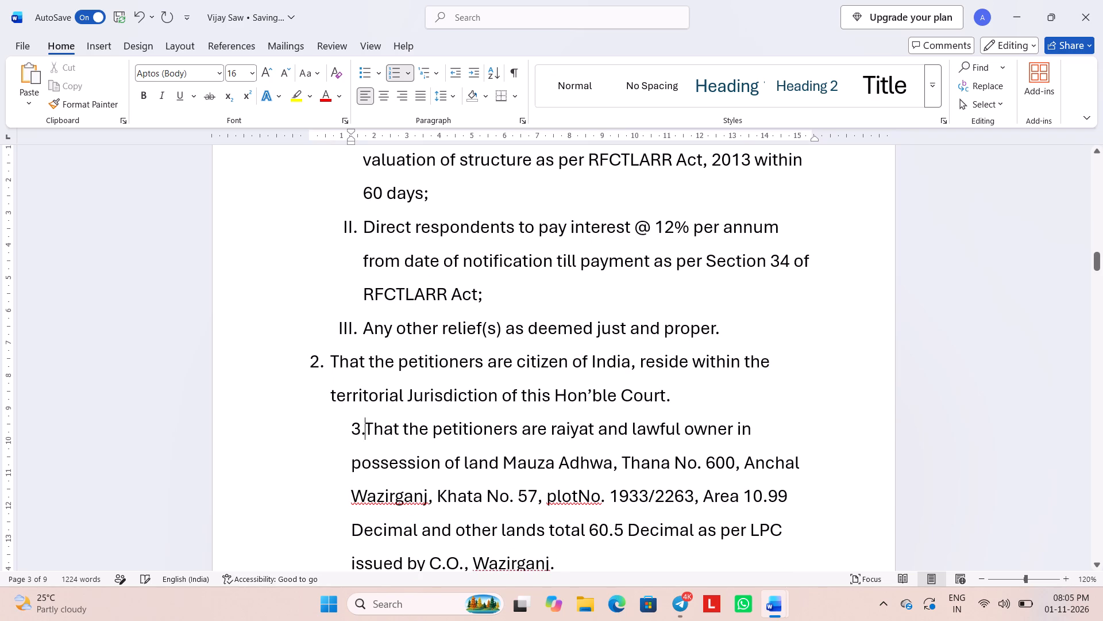
key("BackSpace")
key("BackSpace")
key("BackSpace")
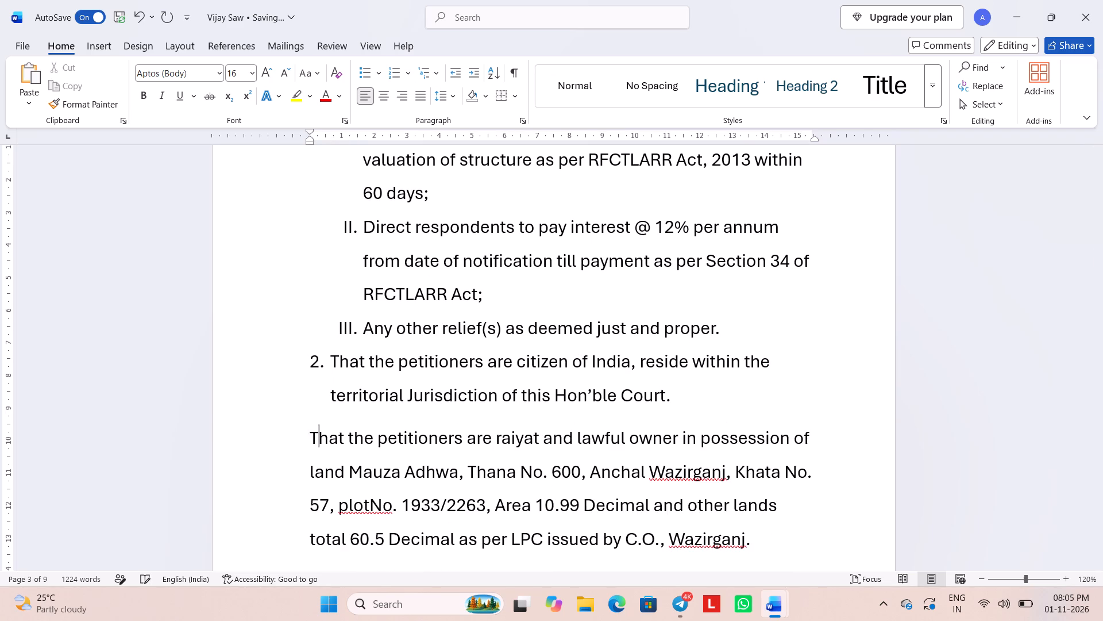
key("BackSpace")
key("Return")
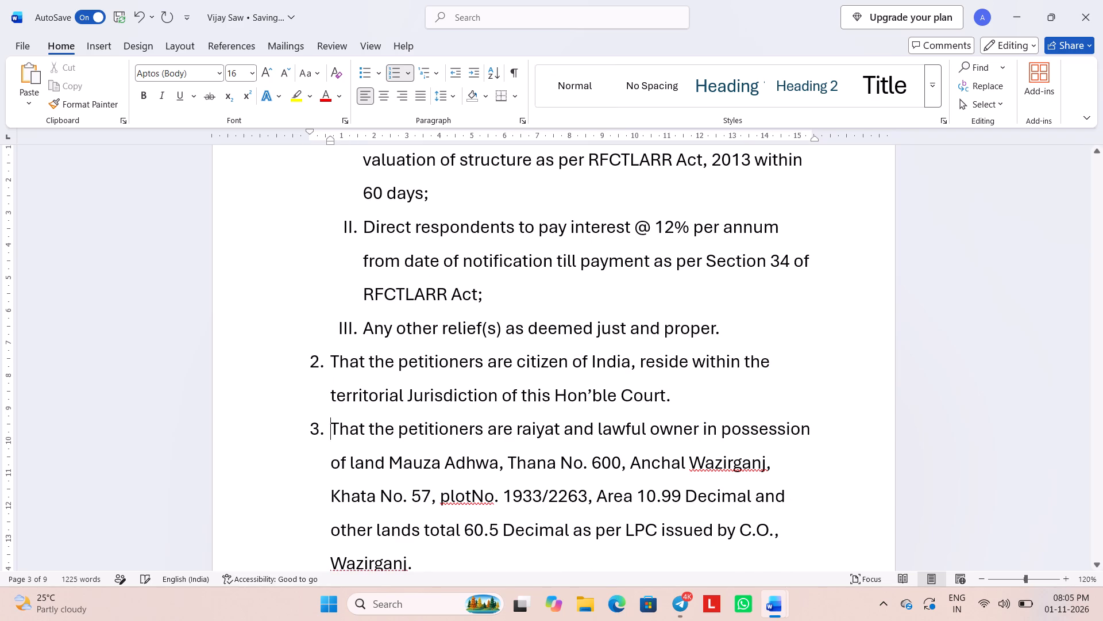
Delete the typed "4." before "That for widening of NH-82", keeping that text as its own paragraph after the Annexure P-1 note.
scroll(359, 478, "down", 1)
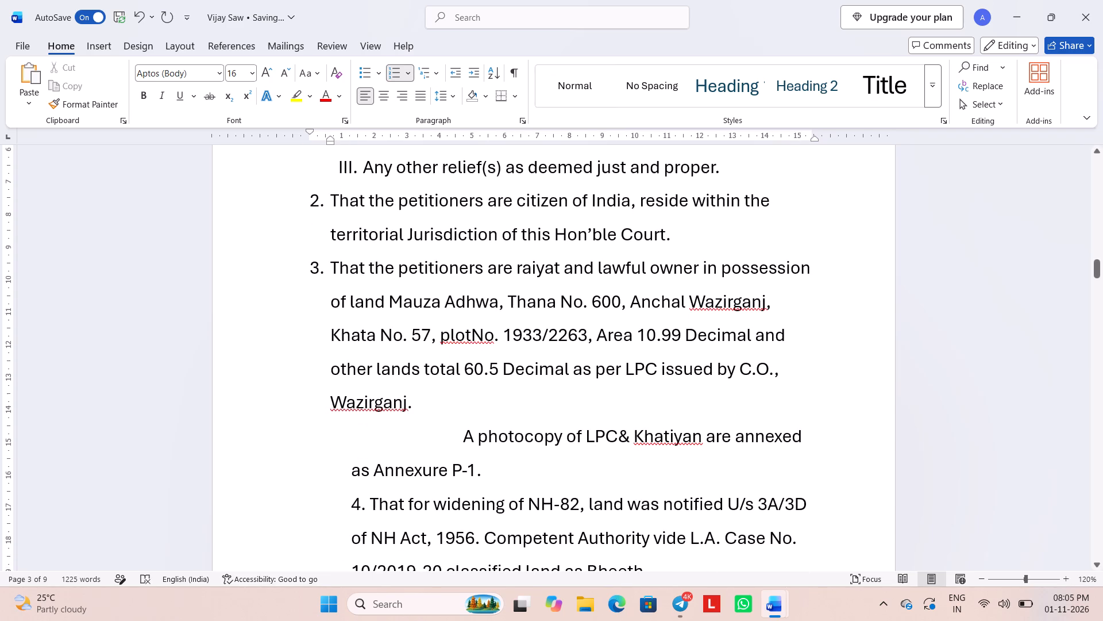
left_click(371, 515)
key("BackSpace")
key("BackSpace")
key("BackSpace")
key("BackSpace")
key("BackSpace")
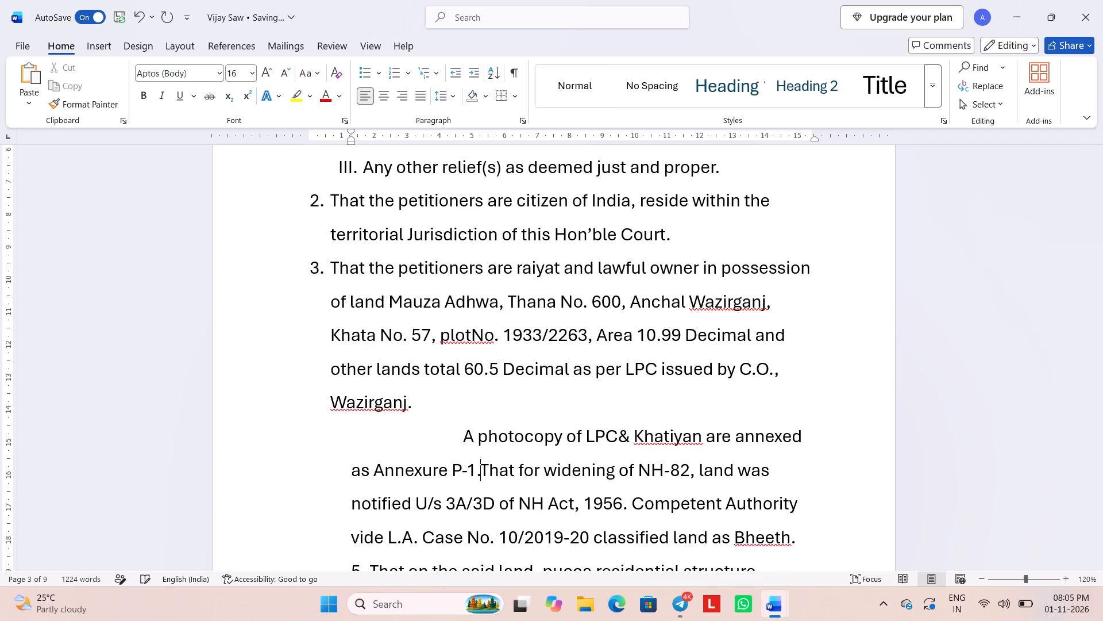
key("Return")
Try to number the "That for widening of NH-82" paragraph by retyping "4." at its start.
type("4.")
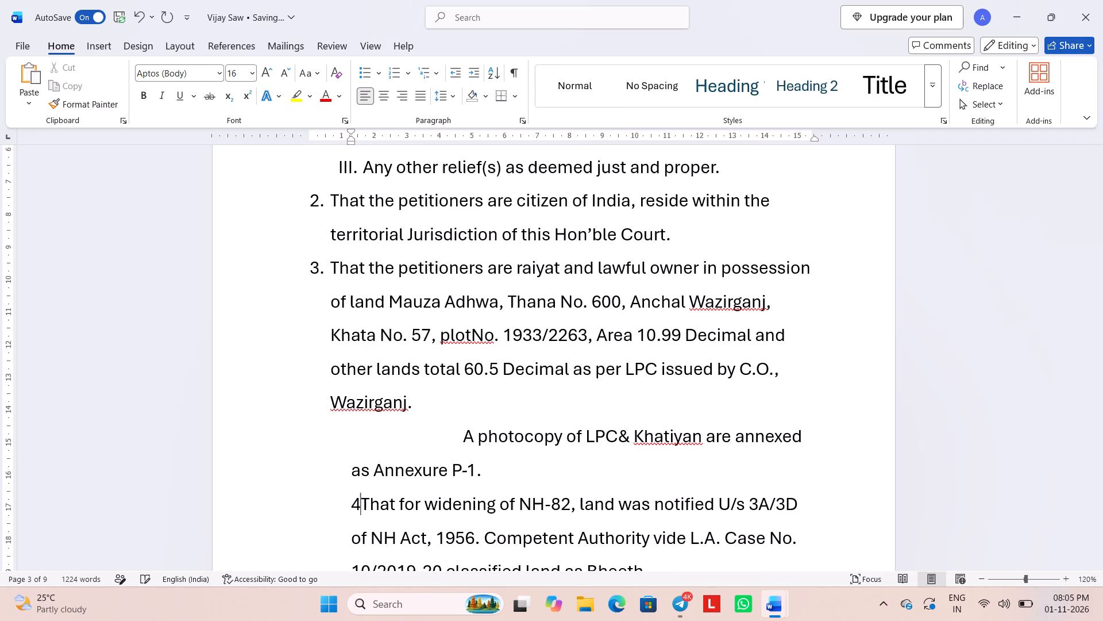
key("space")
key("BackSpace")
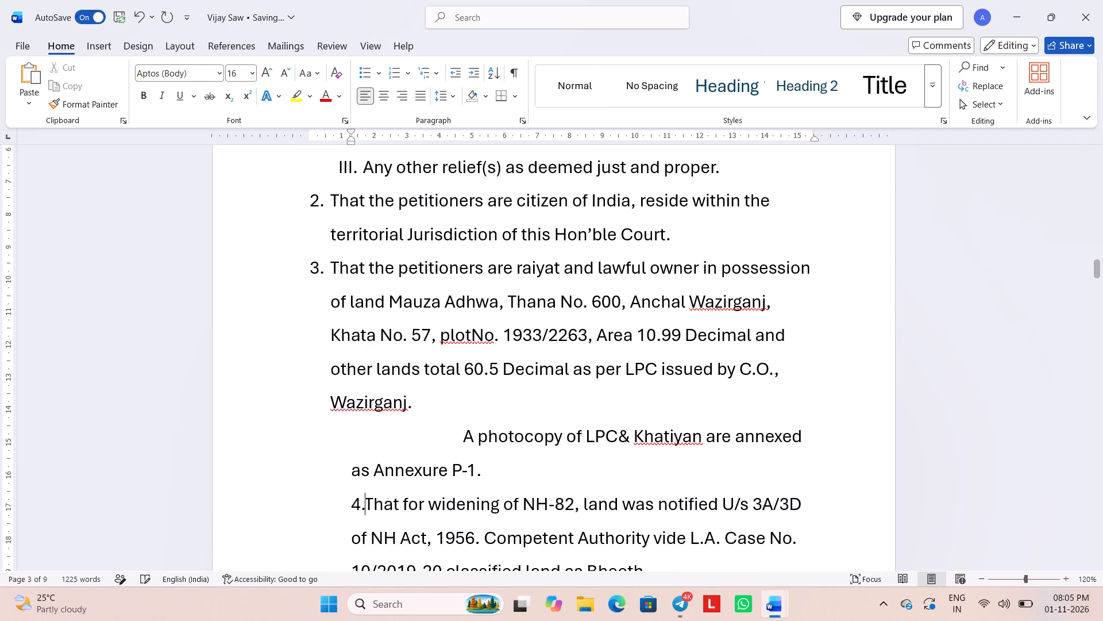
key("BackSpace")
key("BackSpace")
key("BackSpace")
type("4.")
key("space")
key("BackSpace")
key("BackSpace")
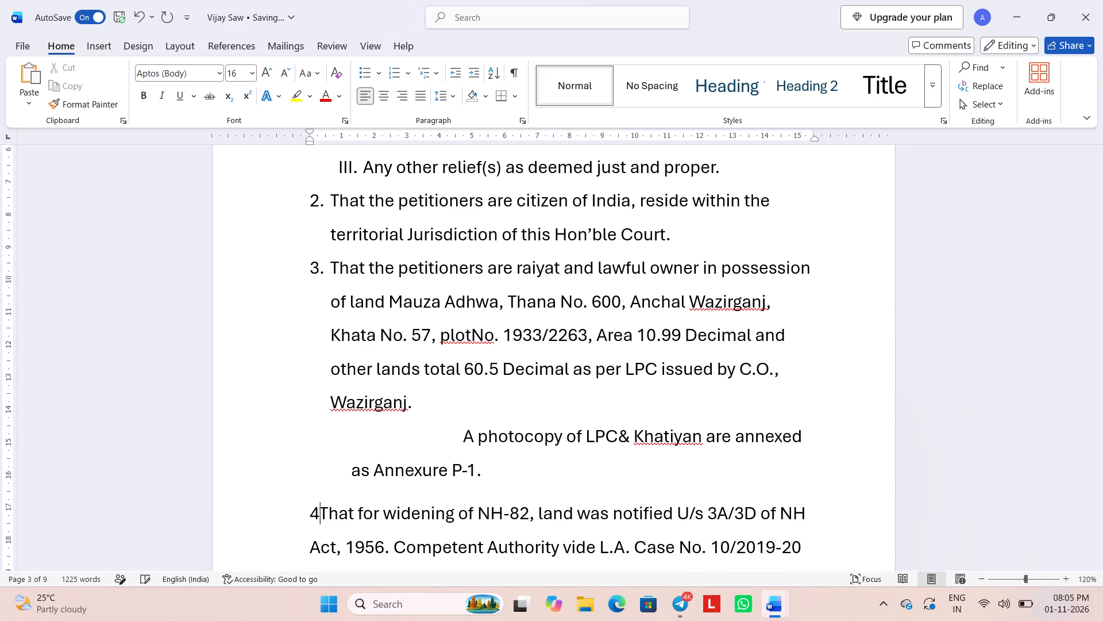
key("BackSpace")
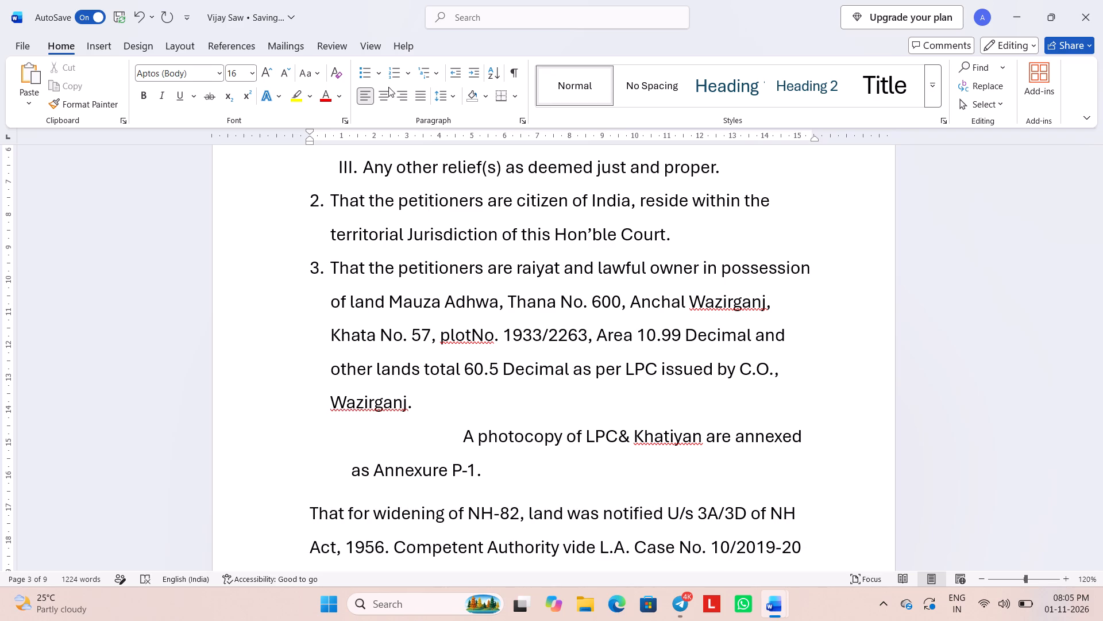
Apply automatic numbering to the "That for widening of NH-82" paragraph, continuing the main list as number 4.
left_click(395, 68)
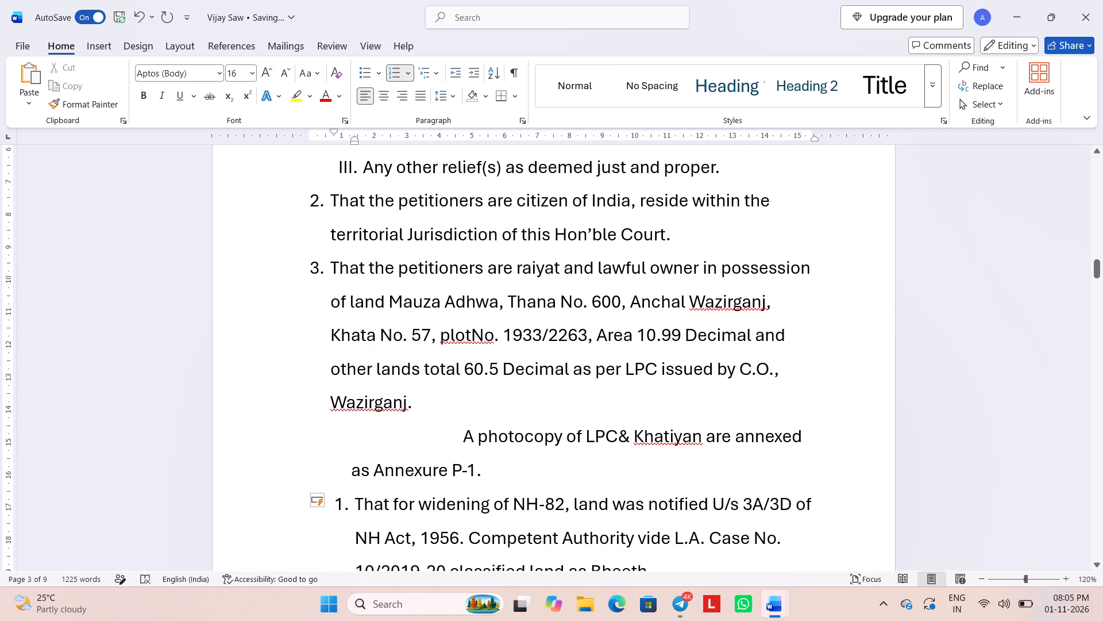
left_click(325, 499)
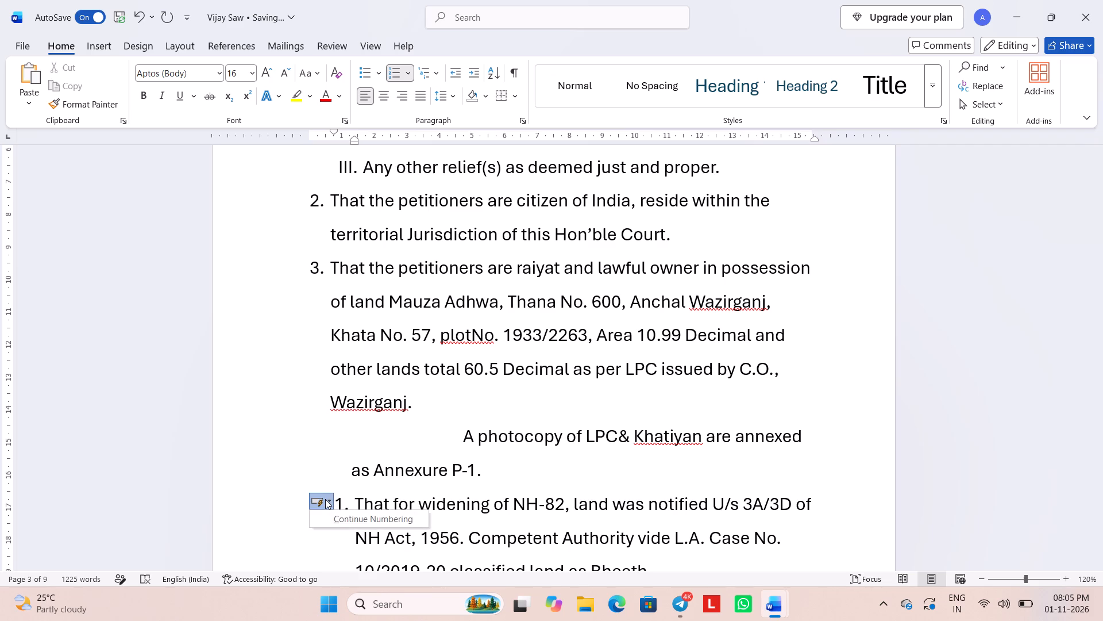
left_click(351, 521)
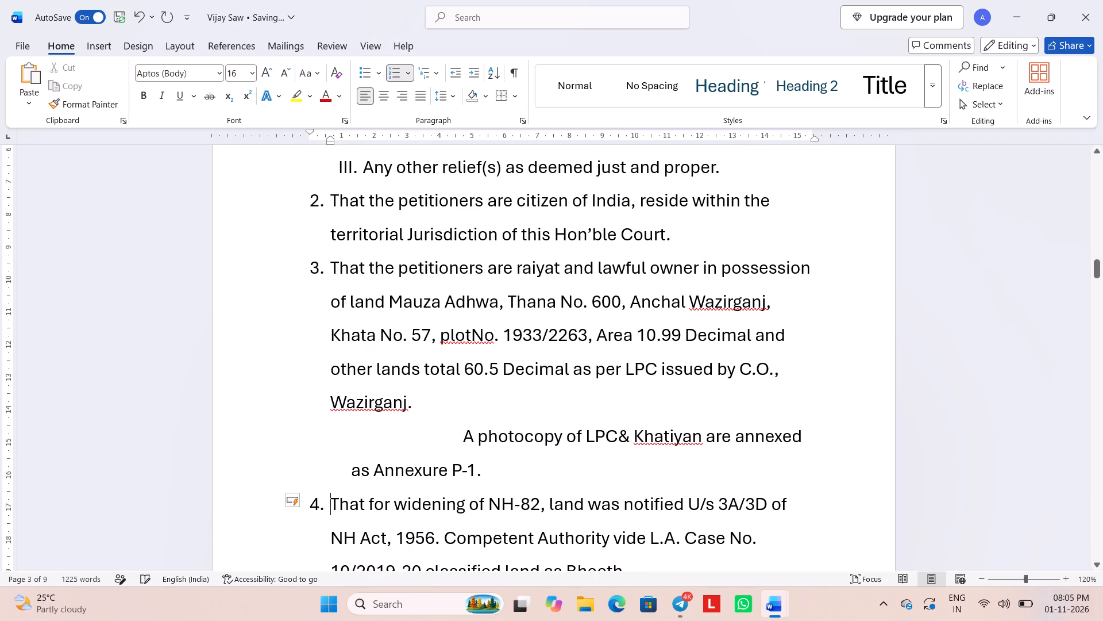
Remove the wide gap before "A photocopy of LPC& Khatiyan" and set the note as its own unnumbered paragraph under paragraph 3.
left_click_drag(461, 446, 454, 441)
left_click_drag(454, 441, 430, 398)
key("BackSpace")
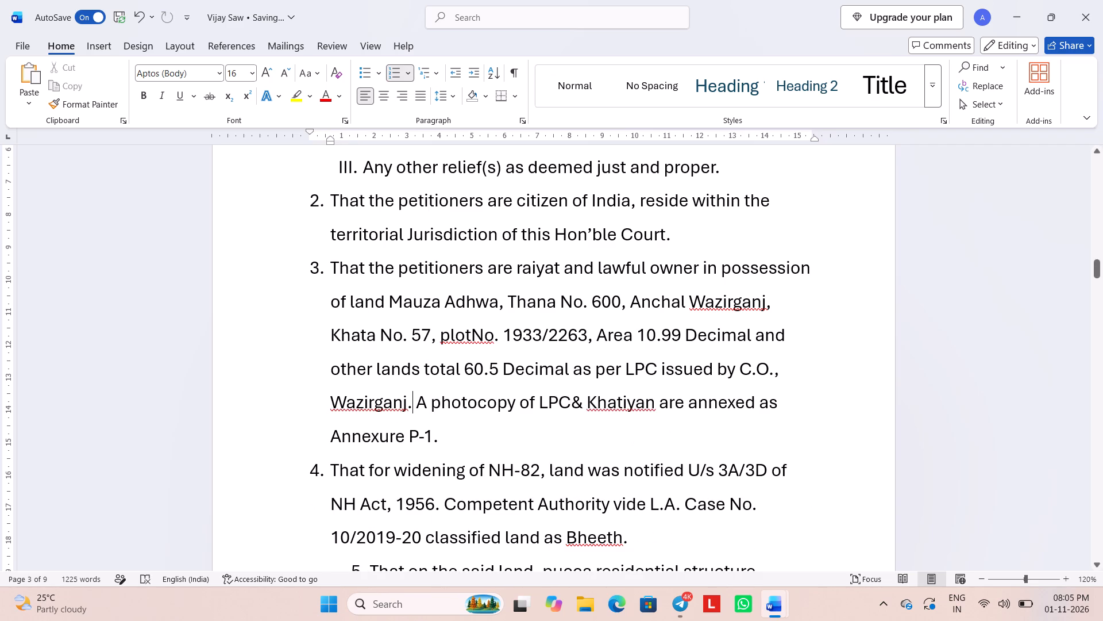
key("Delete")
key("Return")
key("BackSpace")
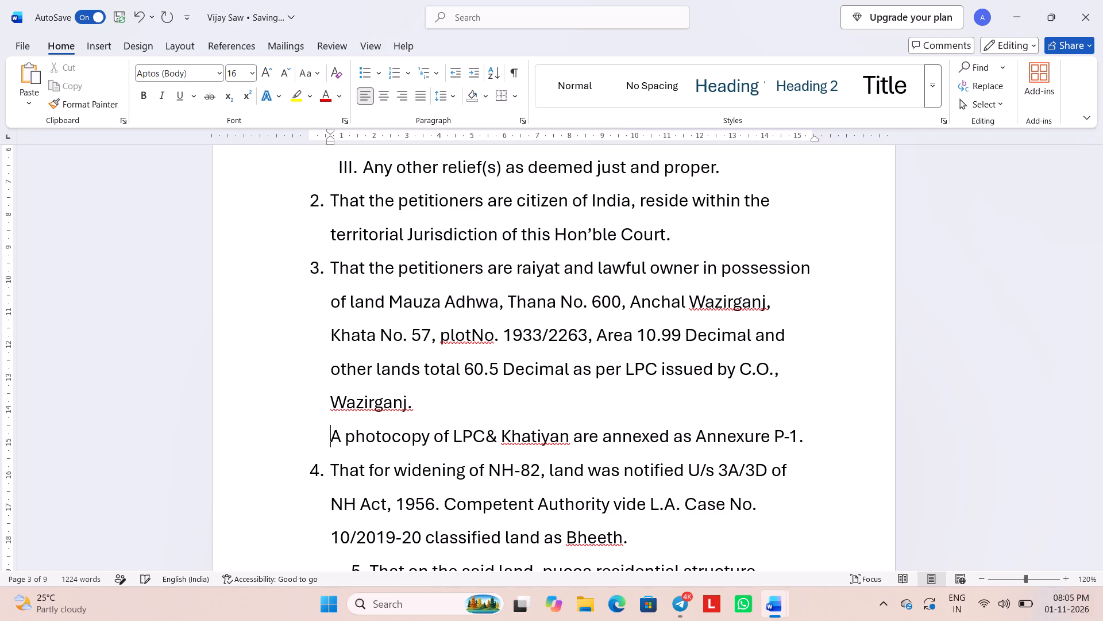
Increase the left indent of the "A photocopy of LPC& Khatiyan" annexure note to about 7.6 cm.
triple_click(473, 75)
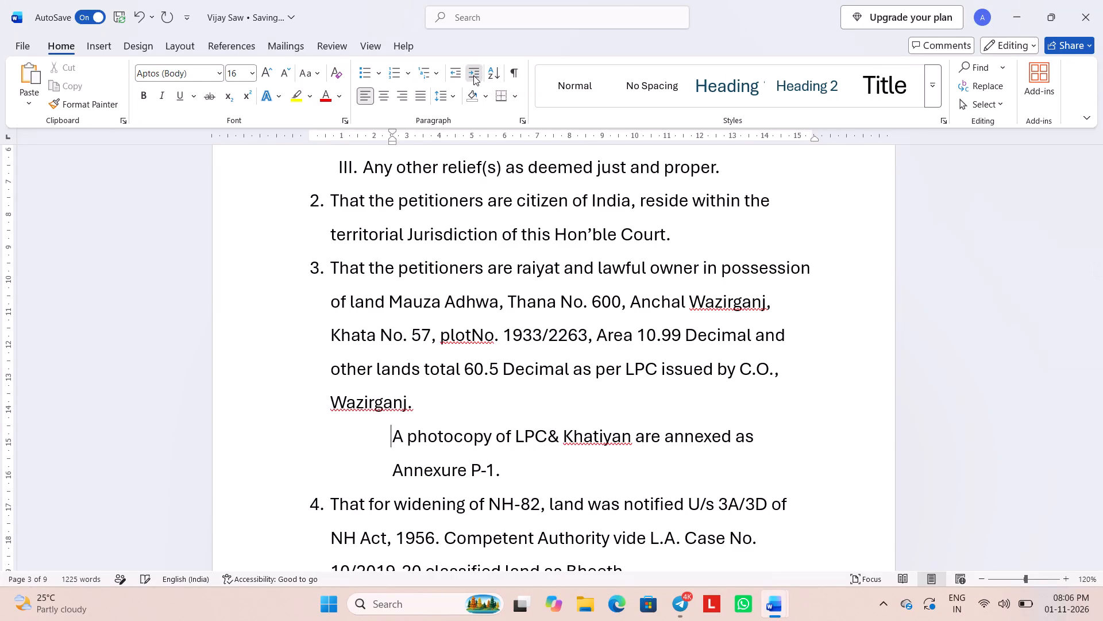
left_click(473, 75)
left_click(473, 75)
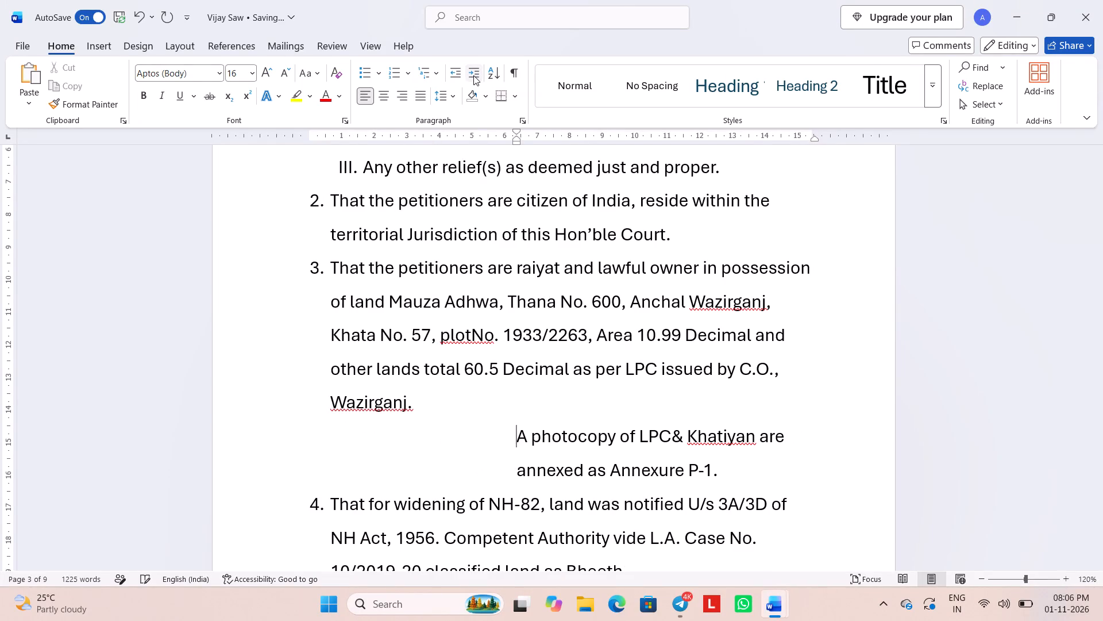
left_click(473, 75)
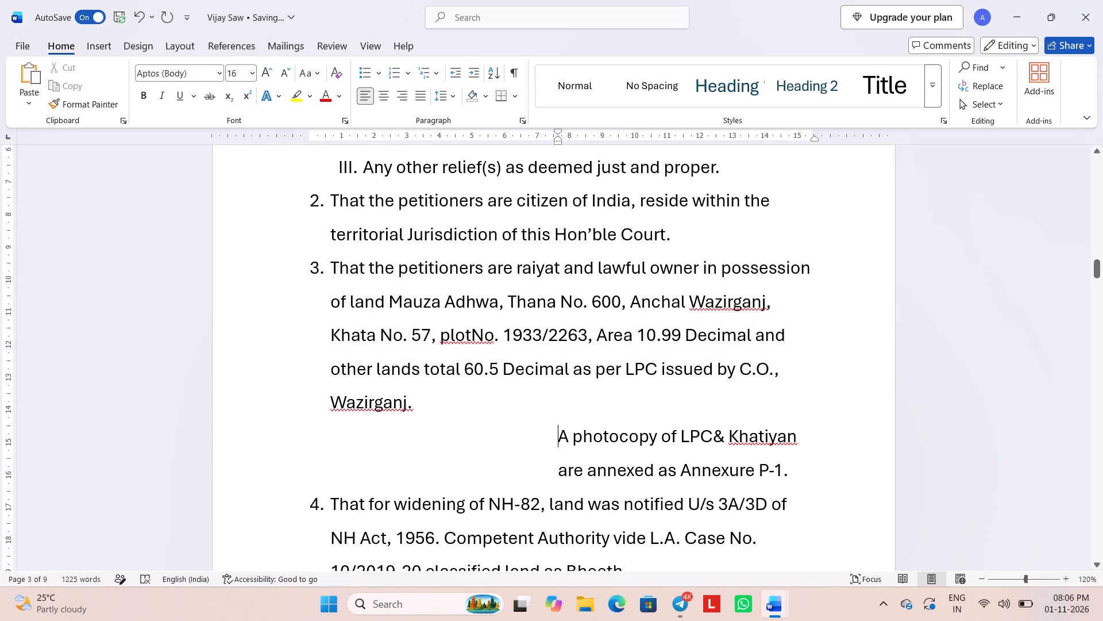
Replace the typed "5." before "That on the said land, pucca residential structure" with automatic number 5. of the main list.
scroll(591, 400, "down", 2)
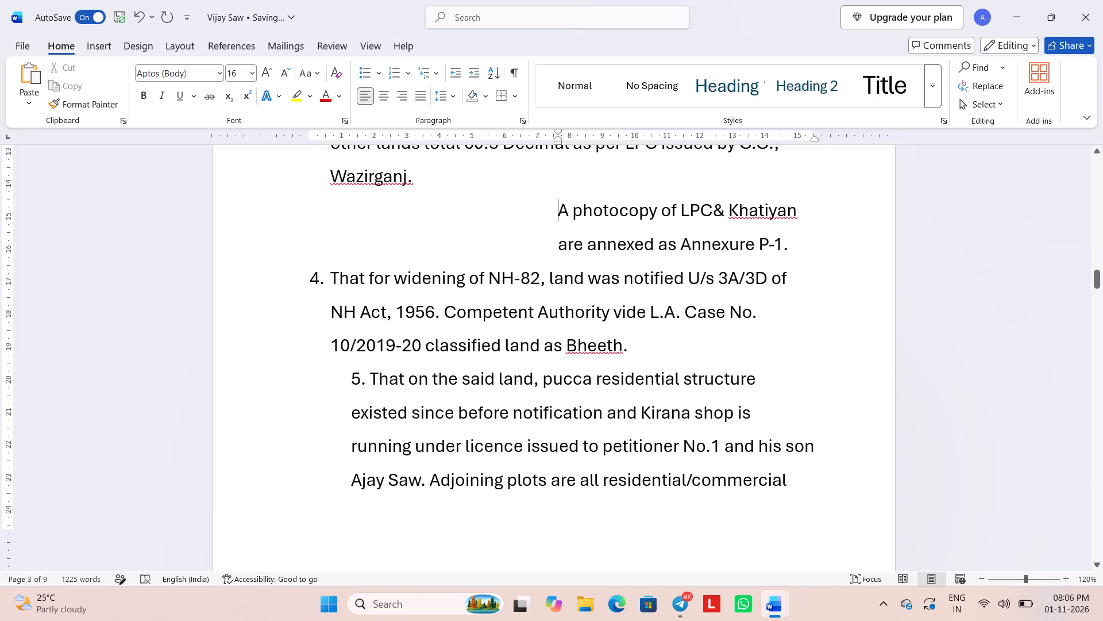
left_click(372, 382)
key("BackSpace")
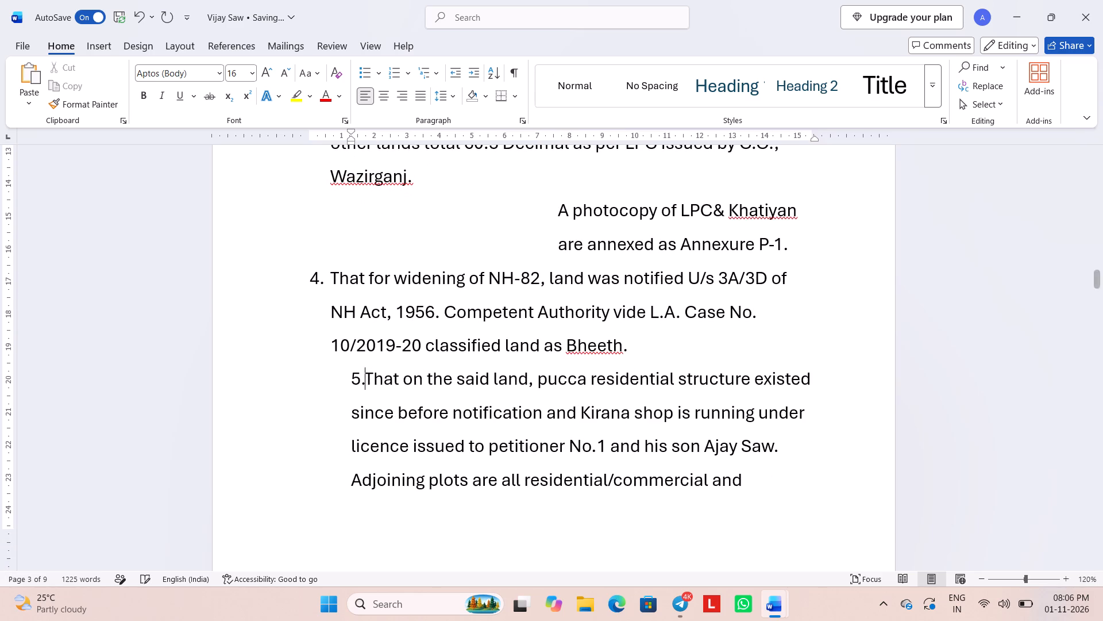
key("BackSpace")
key("BackSpace")
key("BackSpace")
key("BackSpace")
key("Return")
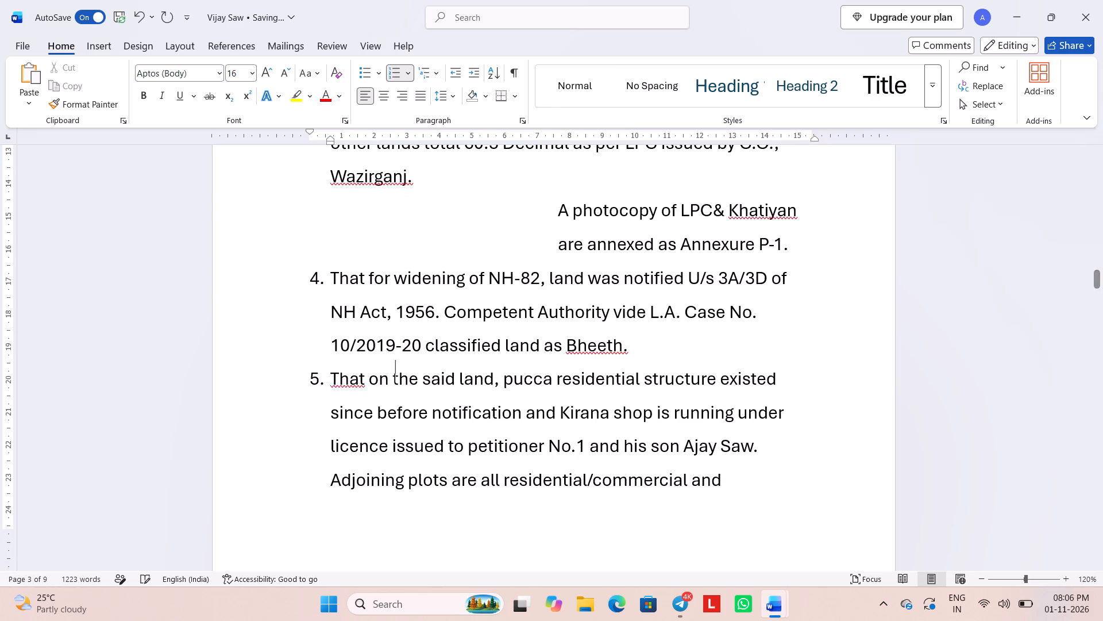
scroll(446, 466, "down", 1)
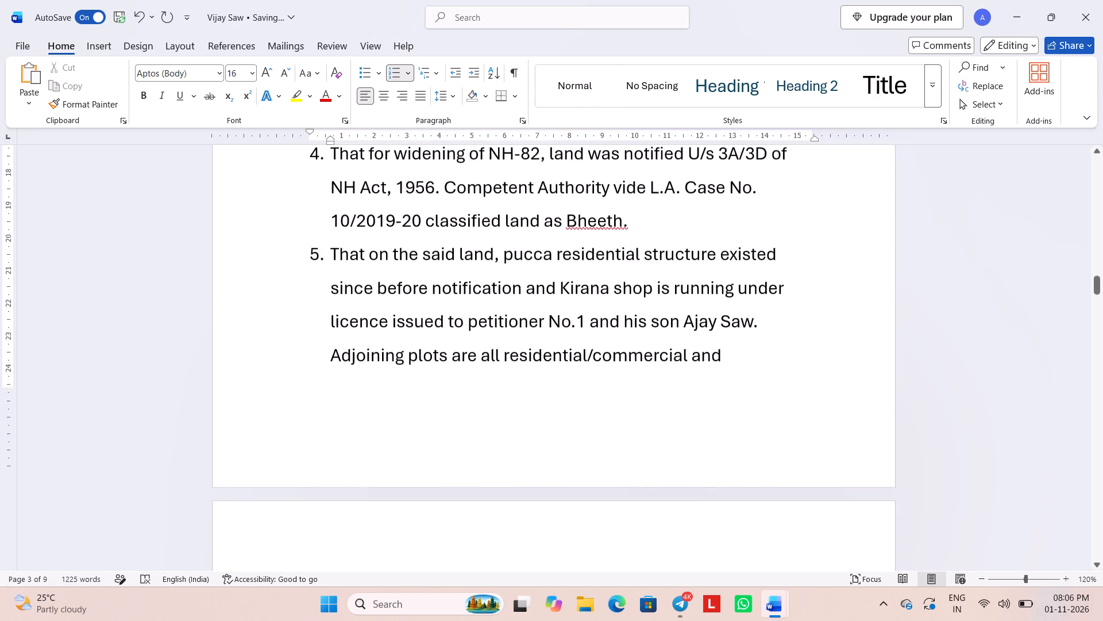
Replace the typed "6." before "That Competent Authority without considering Rule 26" with automatic number 6. of the main list.
scroll(446, 466, "down", 1)
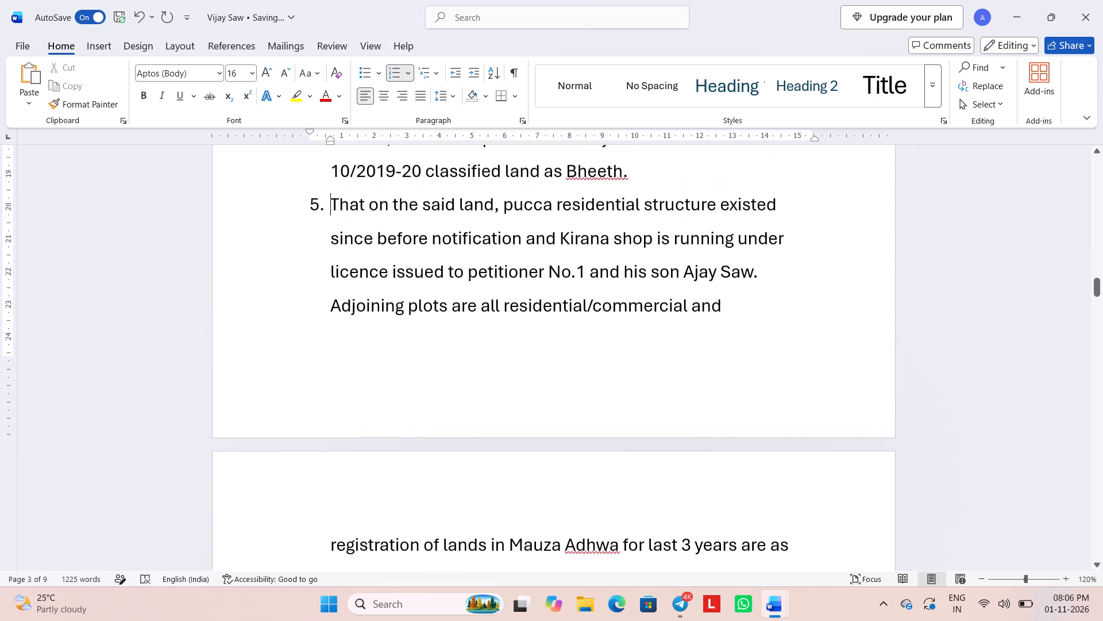
left_click(369, 482)
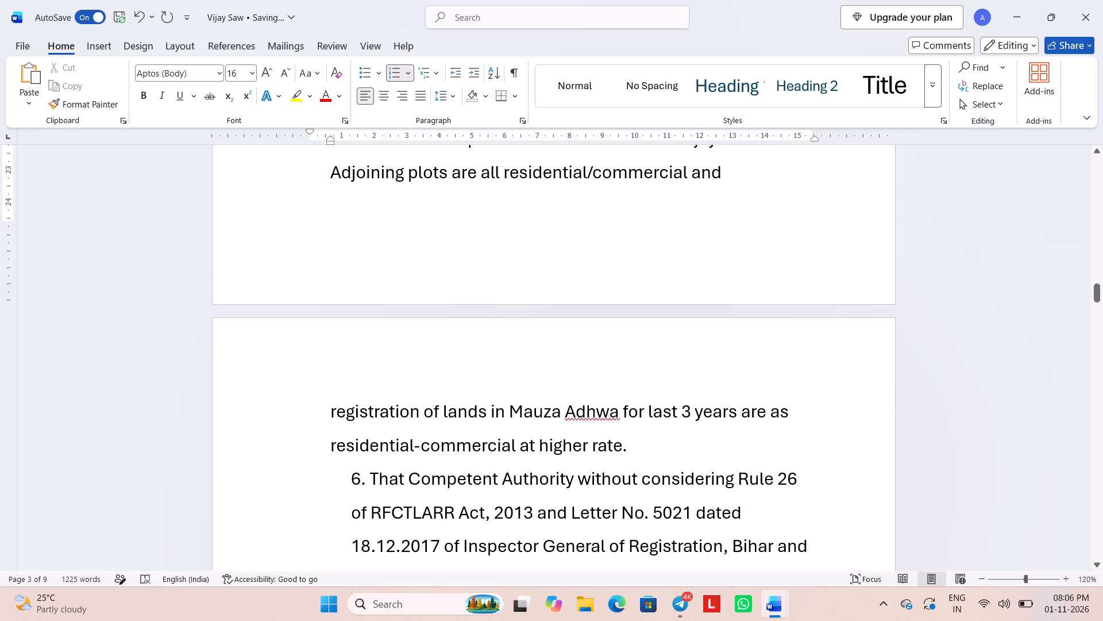
key("BackSpace")
key("BackSpace")
key("BackSpace")
key("BackSpace")
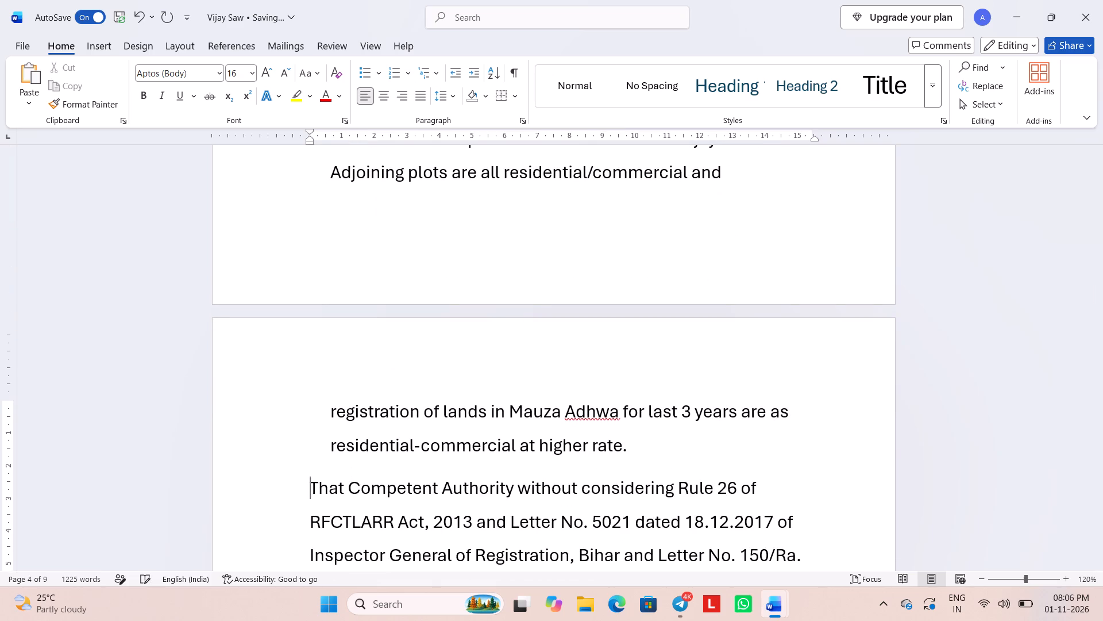
key("BackSpace")
key("Return")
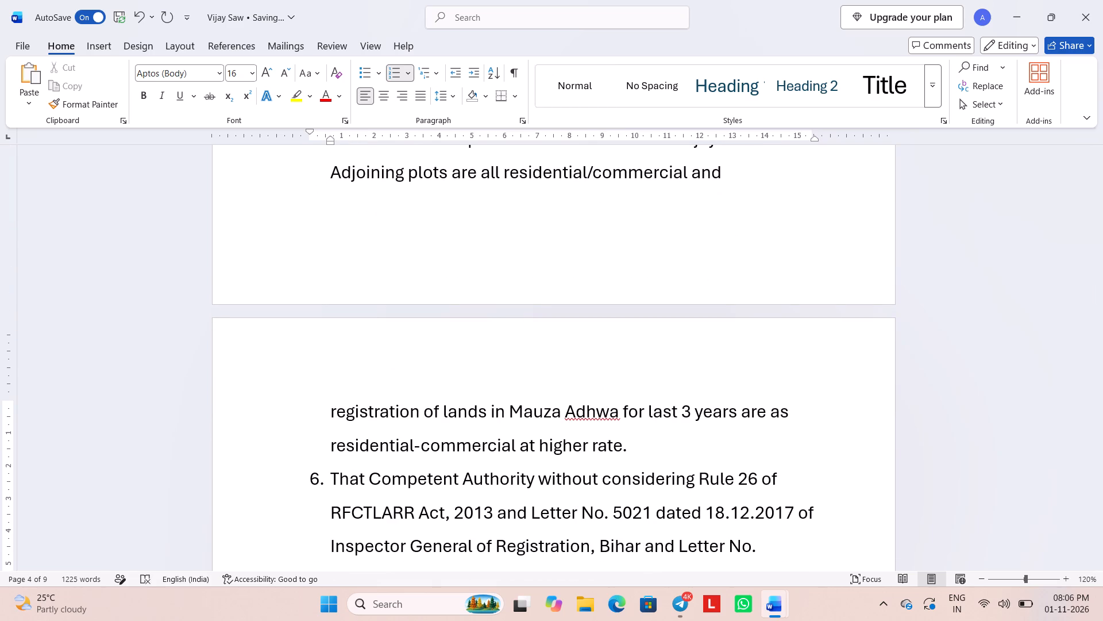
Remove the wide gap before "A Photocopy of Notices" and set the note as its own unnumbered paragraph under paragraph 6.
scroll(418, 512, "down", 1)
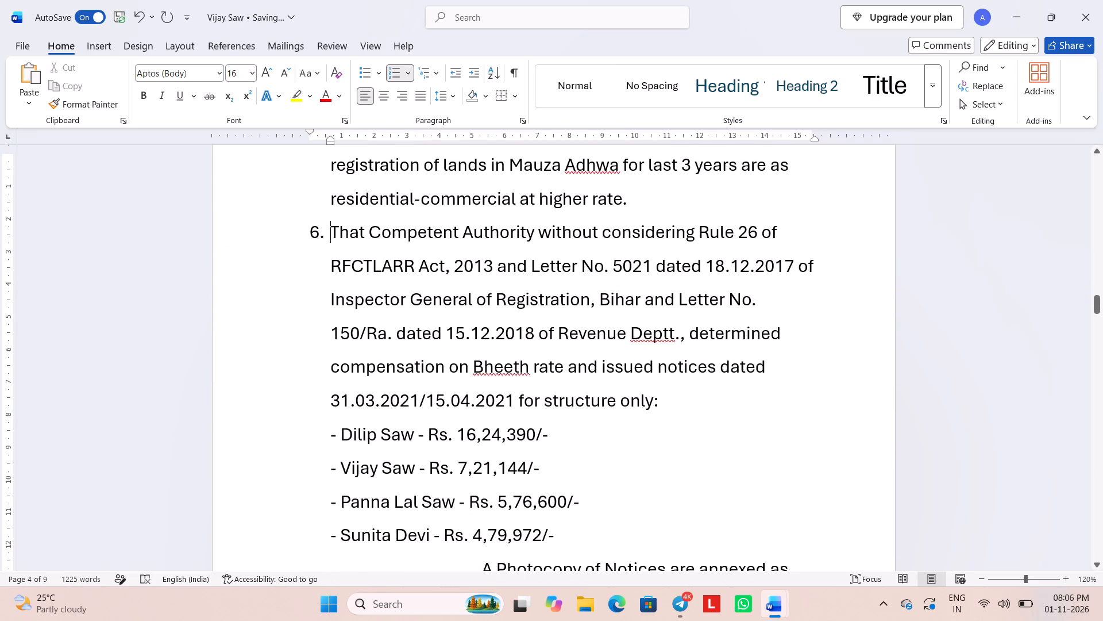
scroll(400, 466, "down", 1)
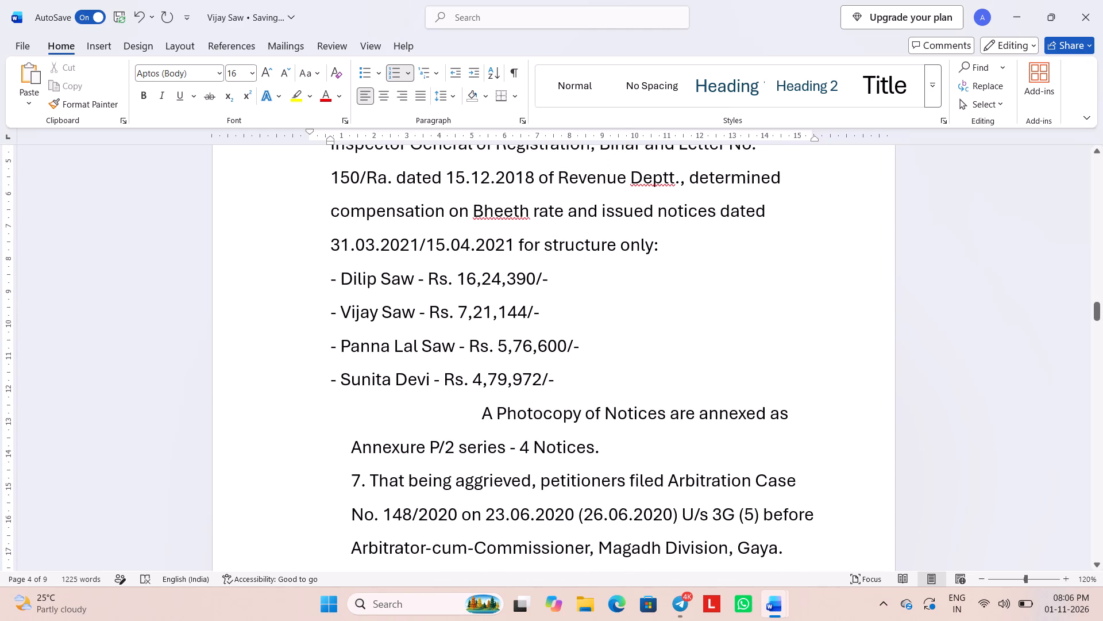
left_click_drag(482, 419, 572, 388)
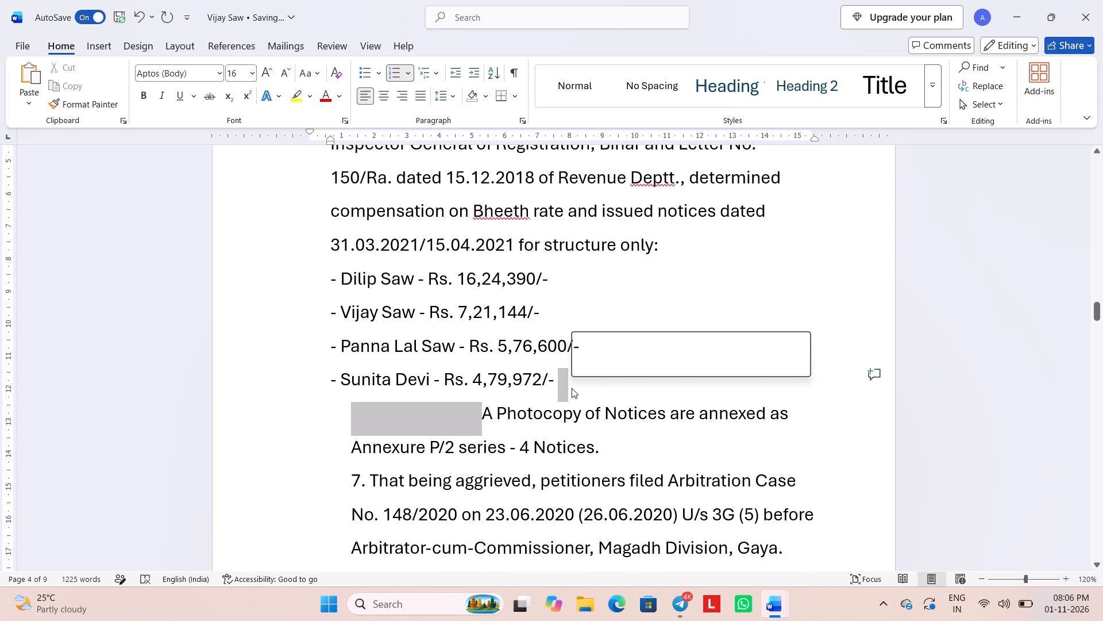
key("BackSpace")
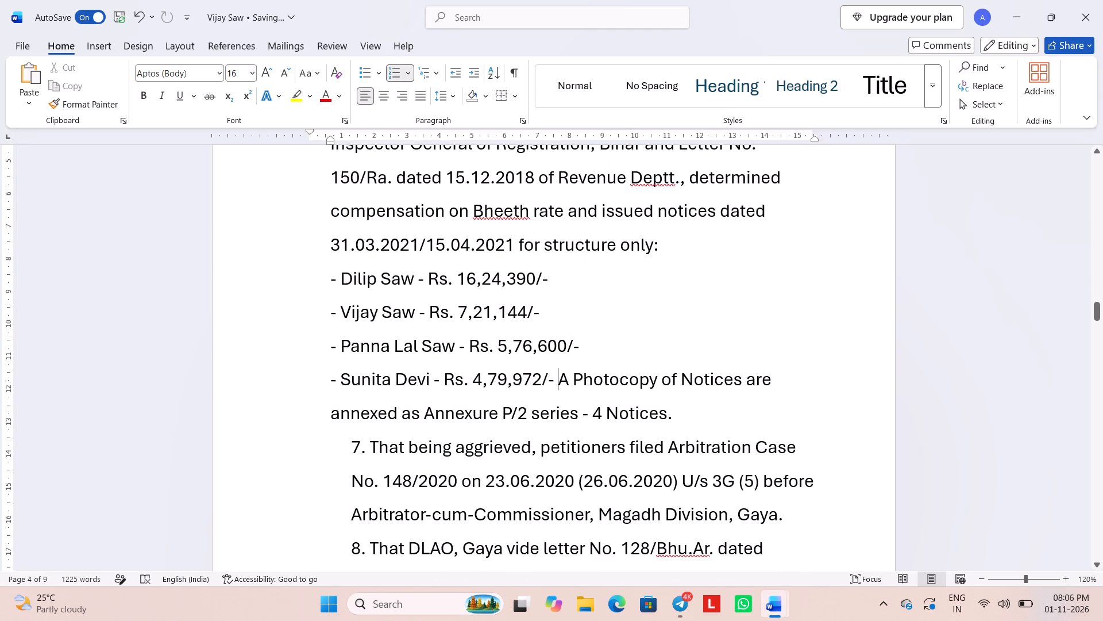
key("Return")
key("BackSpace")
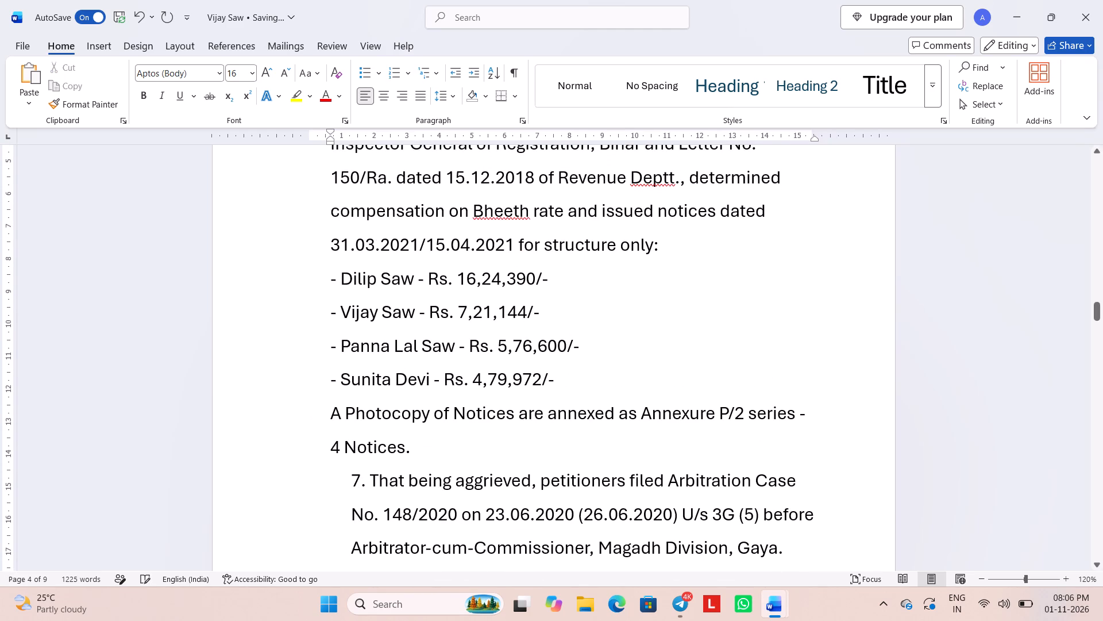
Replace the typed "7." before "That being aggrieved, petitioners filed Arbitration Case" with automatic number 7. of the main list.
left_click(372, 486)
key("BackSpace")
key("BackSpace")
key("BackSpace")
key("BackSpace")
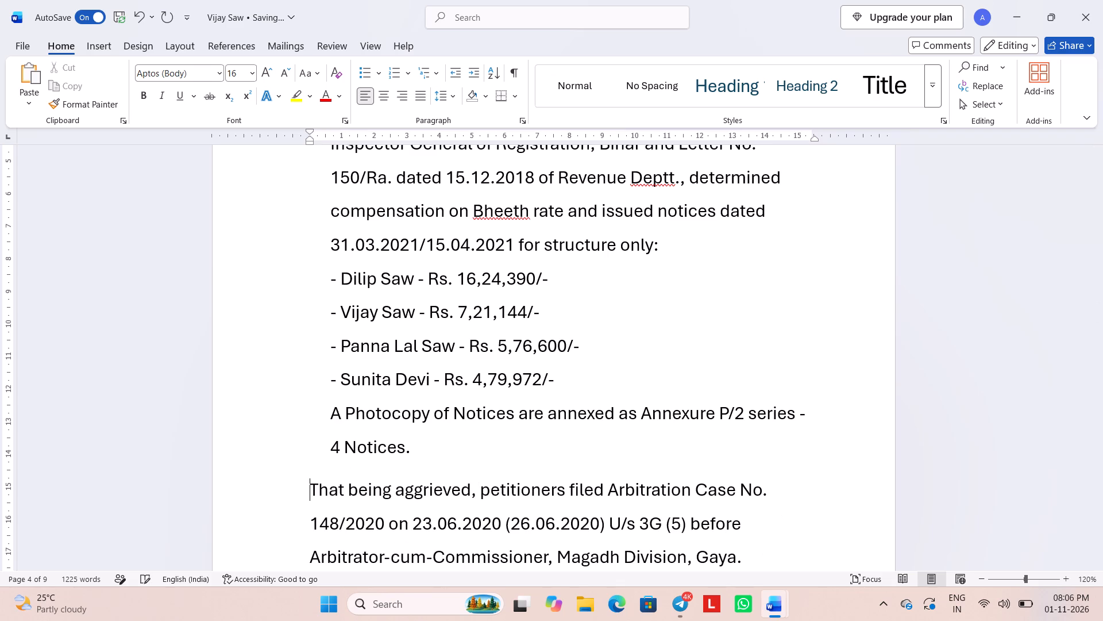
key("BackSpace")
key("Return")
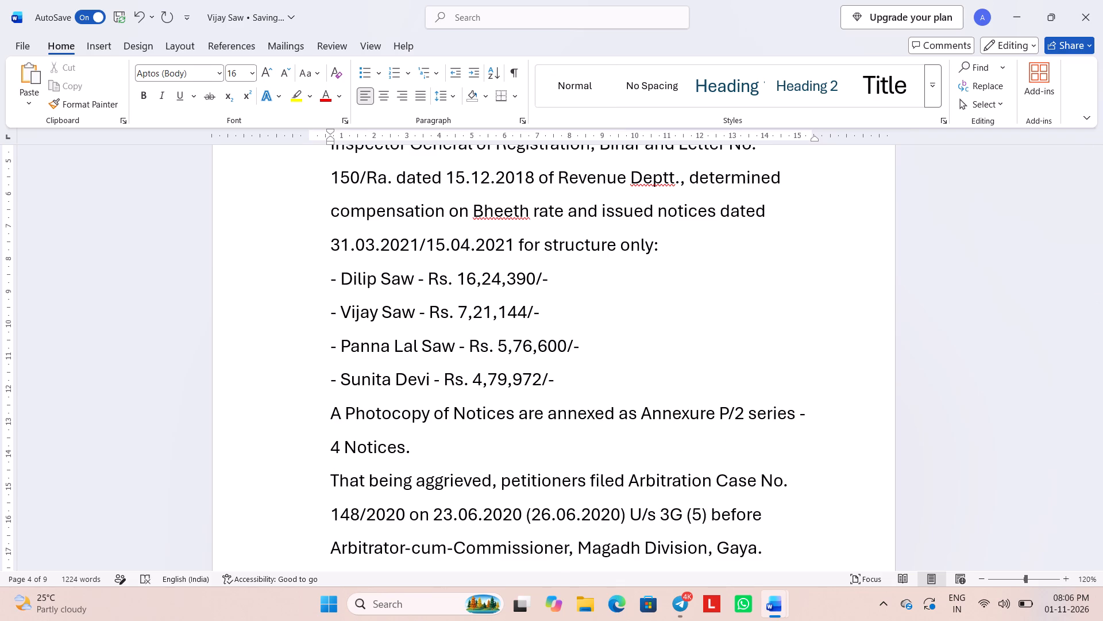
type("7.")
key("space")
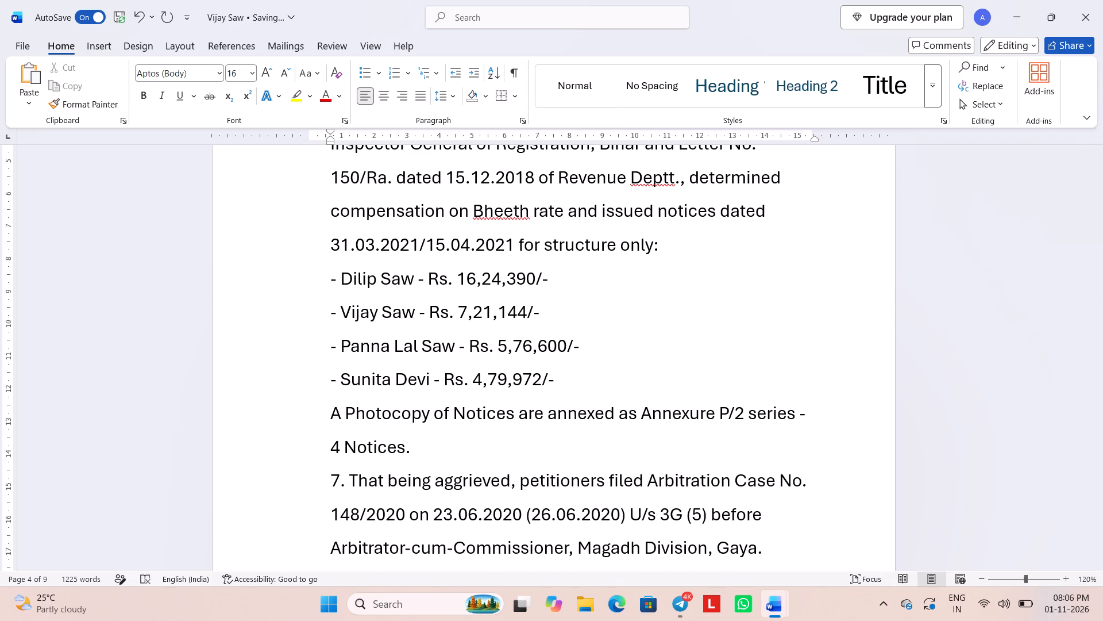
key("BackSpace")
key("BackSpace")
key("BackSpace")
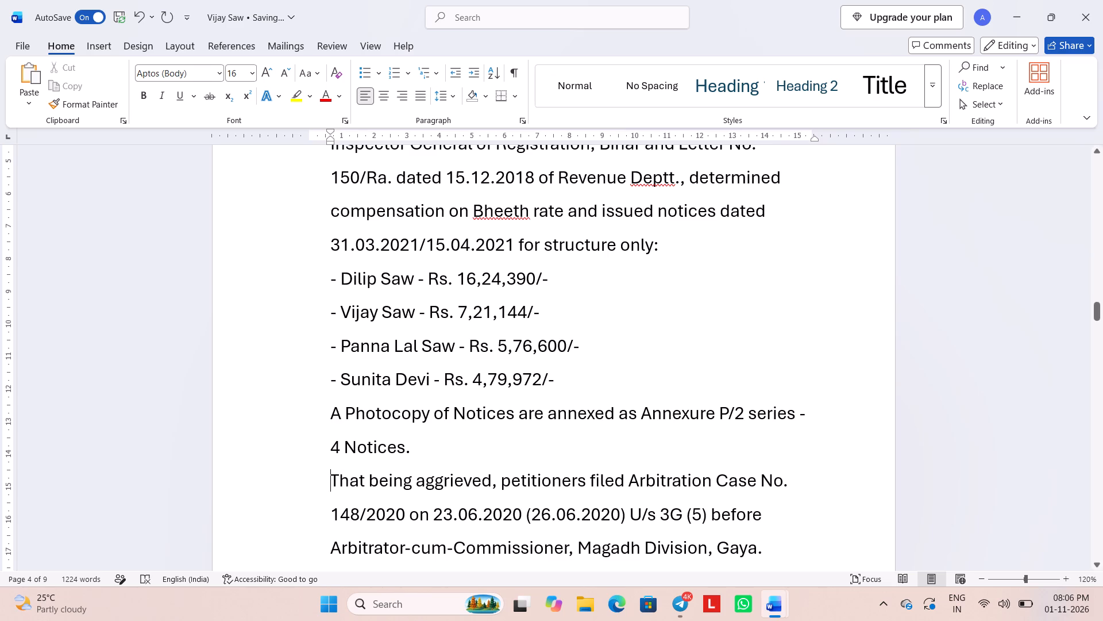
left_click(395, 74)
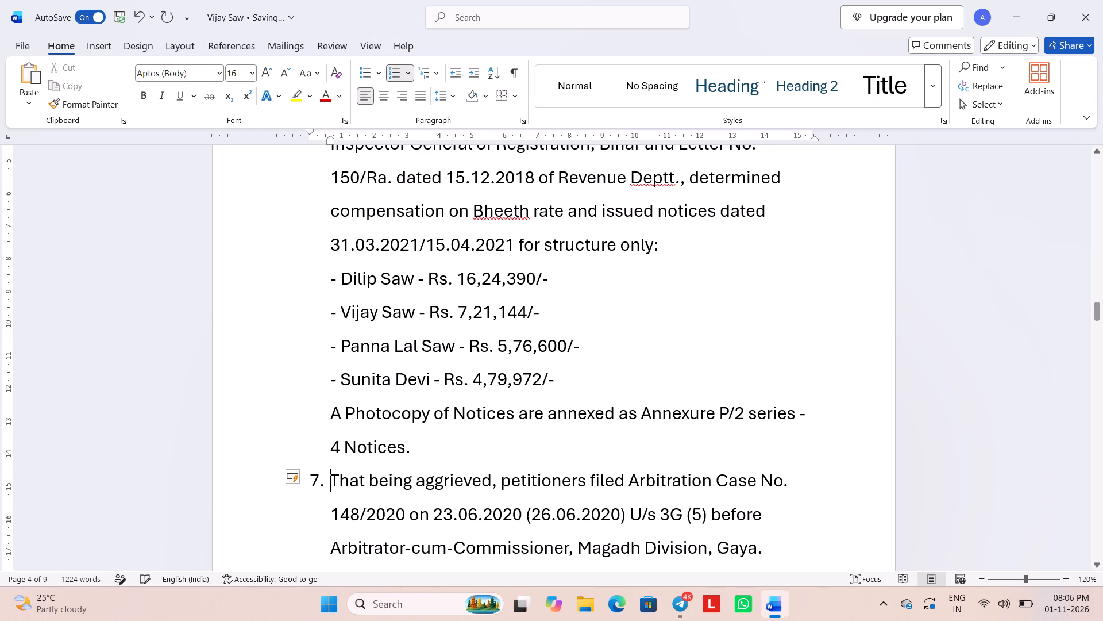
Increase the left indent of the "A Photocopy of Notices" annexure note to about 6.4 cm.
left_click(331, 419)
triple_click(479, 70)
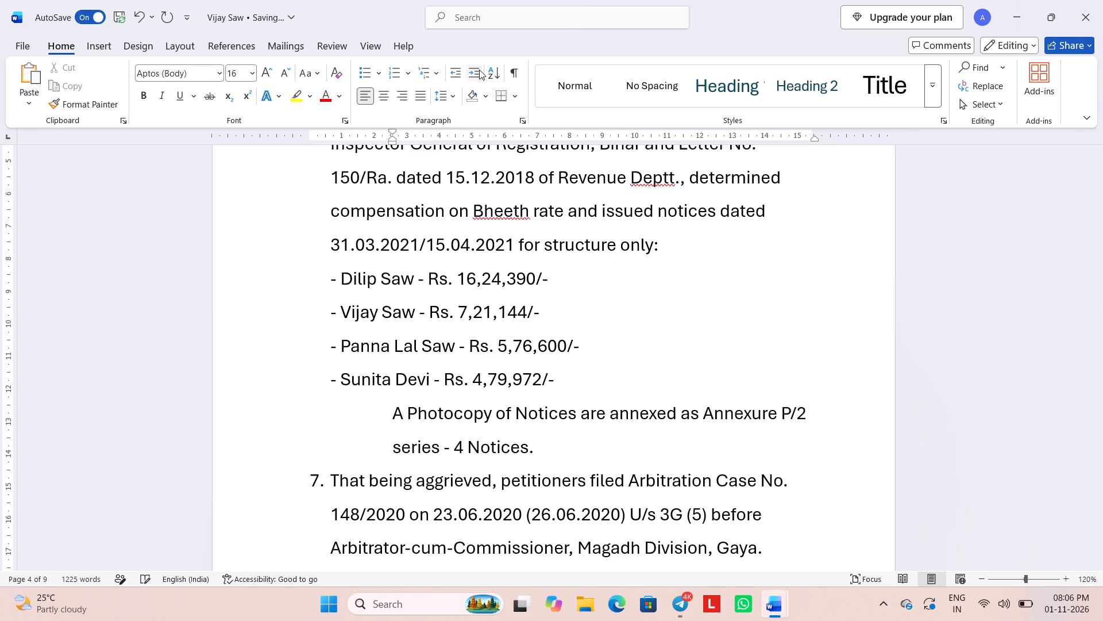
triple_click(479, 70)
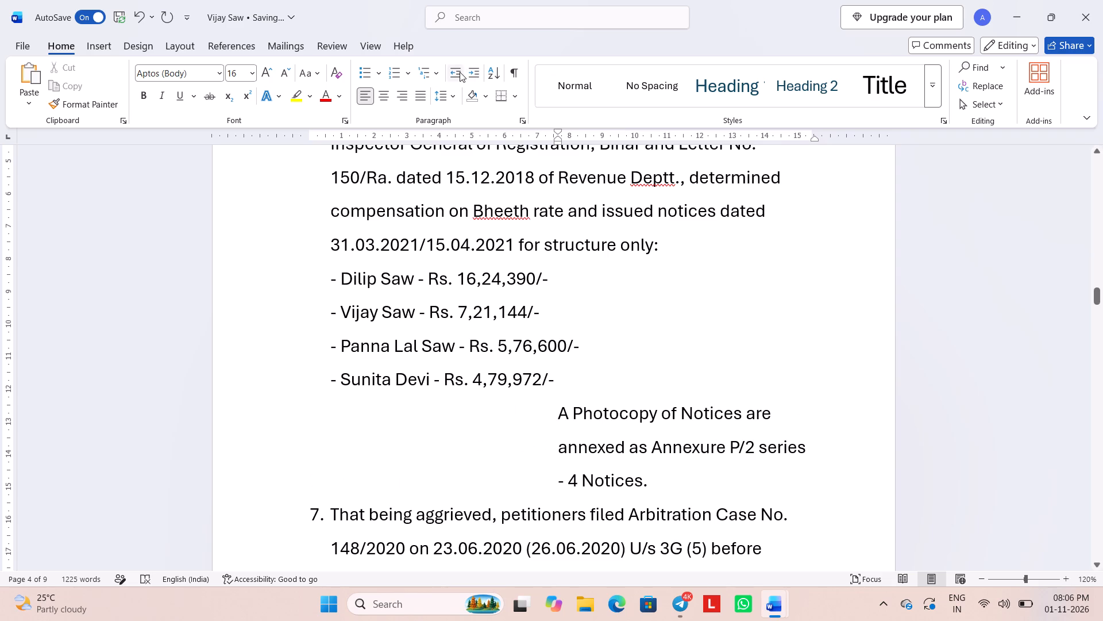
left_click(460, 72)
Delete the leading hyphen and space from each of the four name-and-amount compensation lines in paragraph 6.
left_click_drag(338, 284, 327, 286)
key("BackSpace")
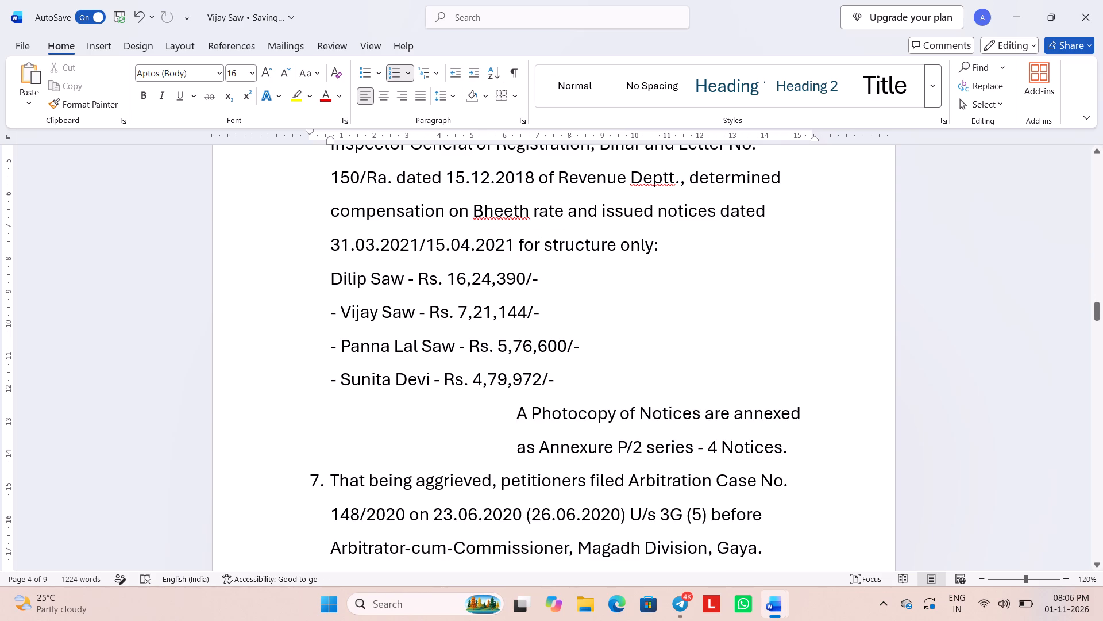
key("Down")
key("Delete")
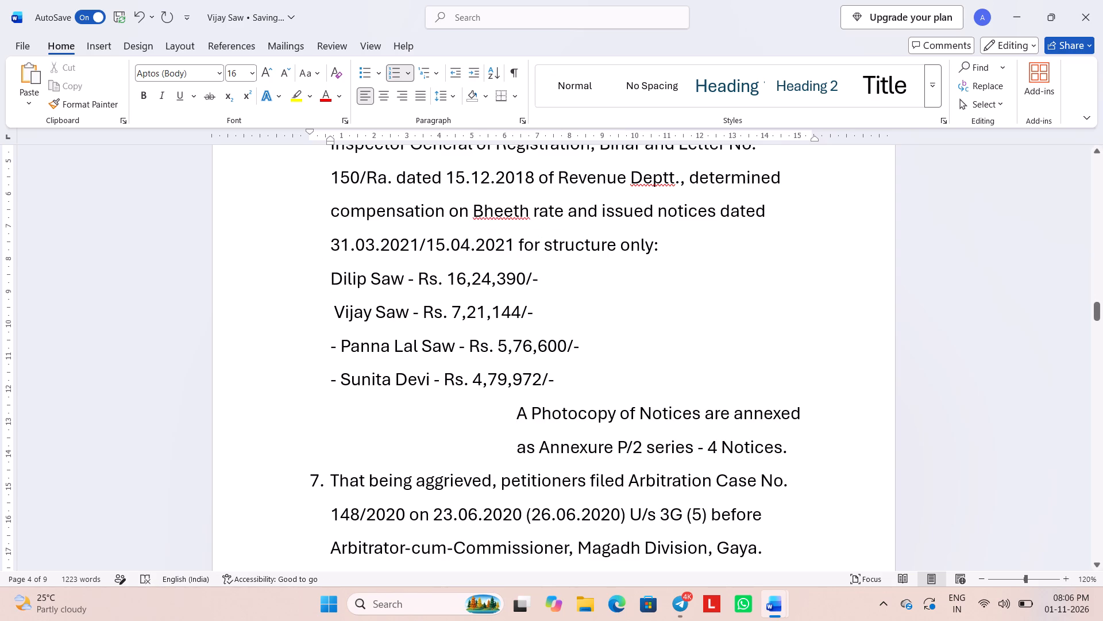
key("Delete")
key("Down")
key("Delete")
key("Delete")
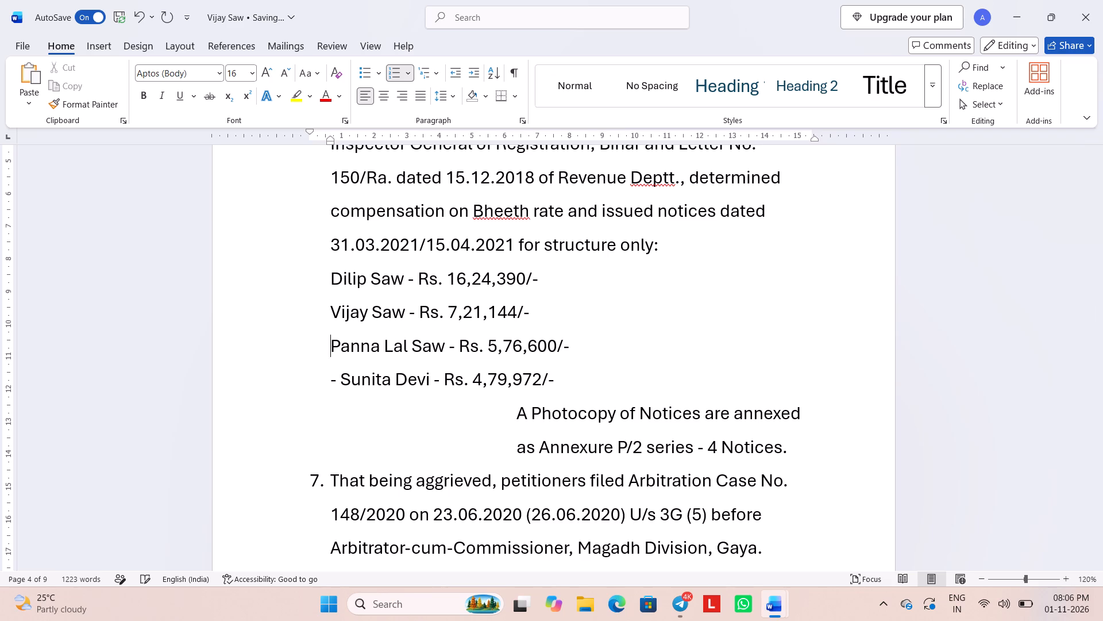
key("Down")
key("Delete")
key("Delete")
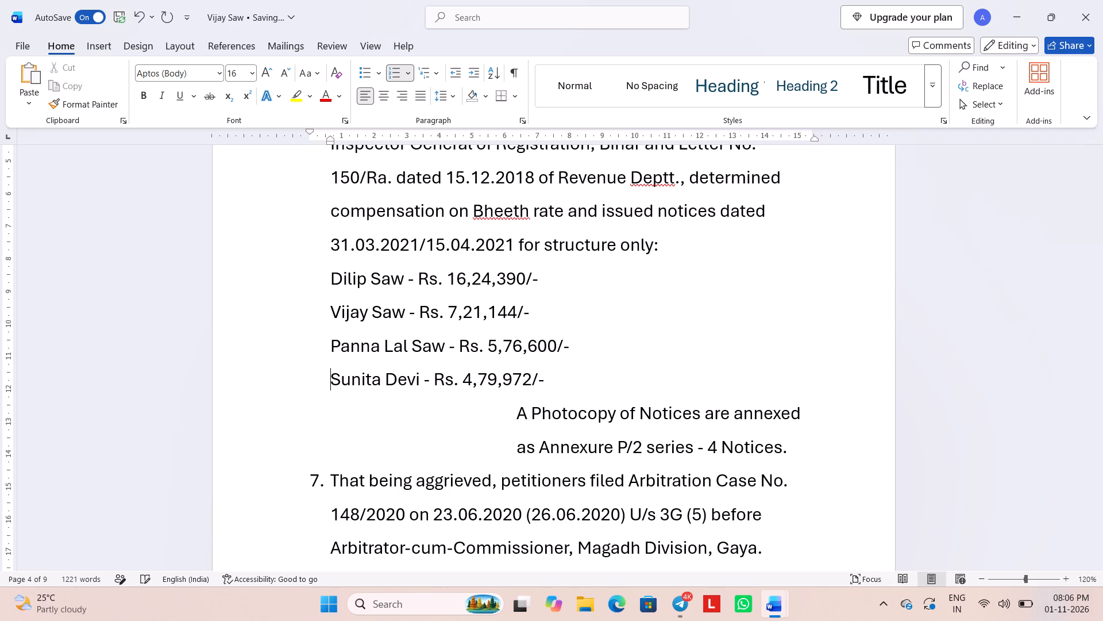
Replace the typed "8." before "That DLAO, Gaya vide letter No. 128" with automatic number 8. of the main list.
scroll(422, 352, "down", 1)
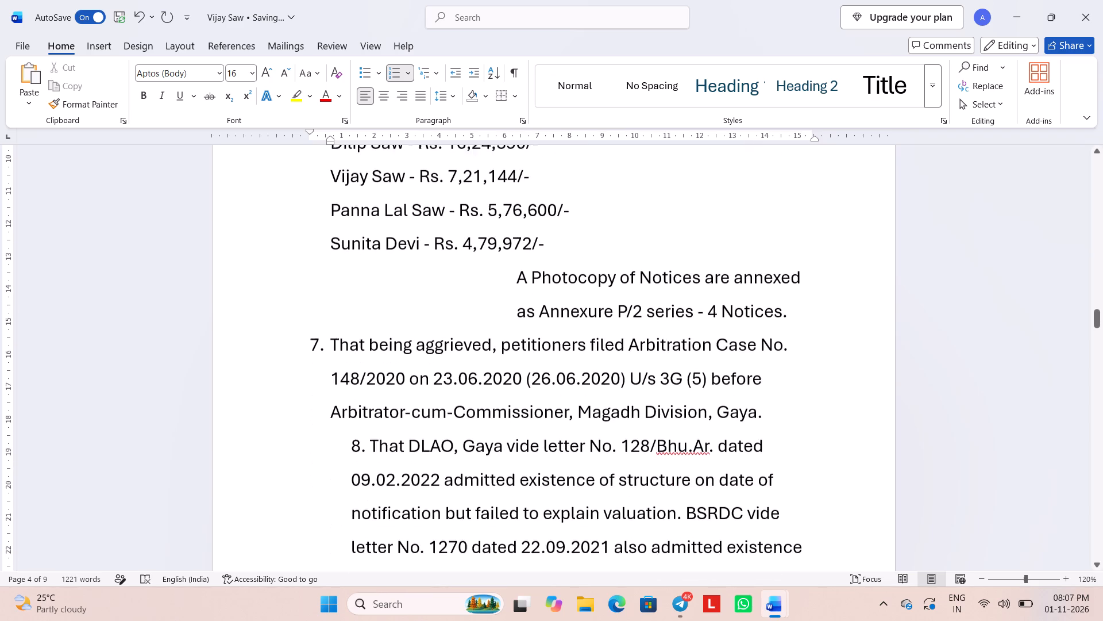
scroll(422, 352, "down", 1)
left_click(372, 421)
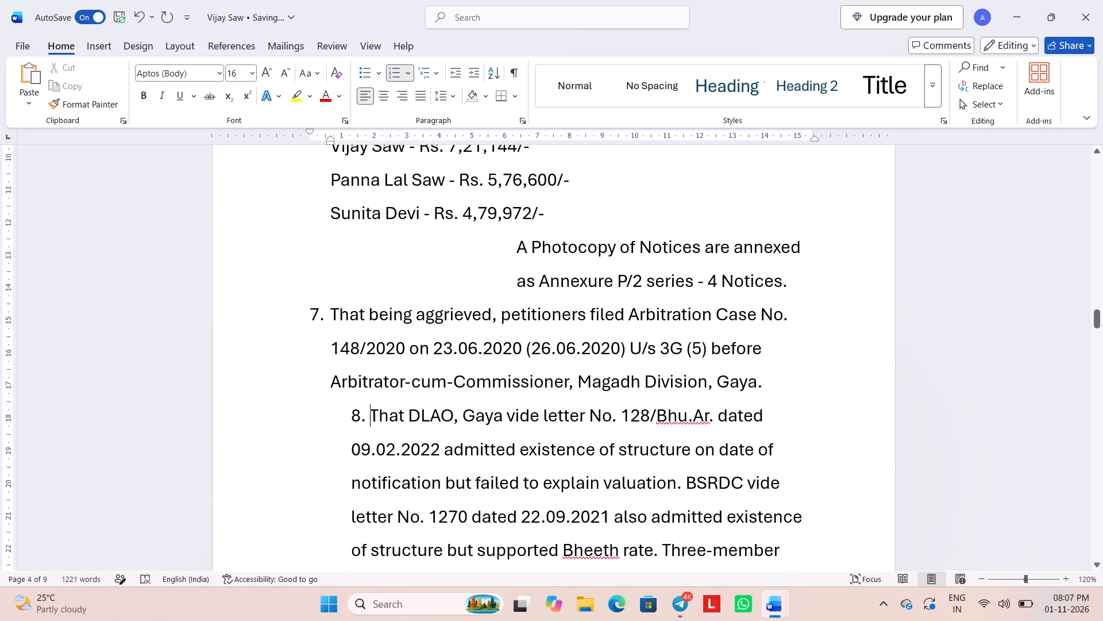
key("BackSpace")
key("BackSpace")
key("BackSpace")
key("BackSpace")
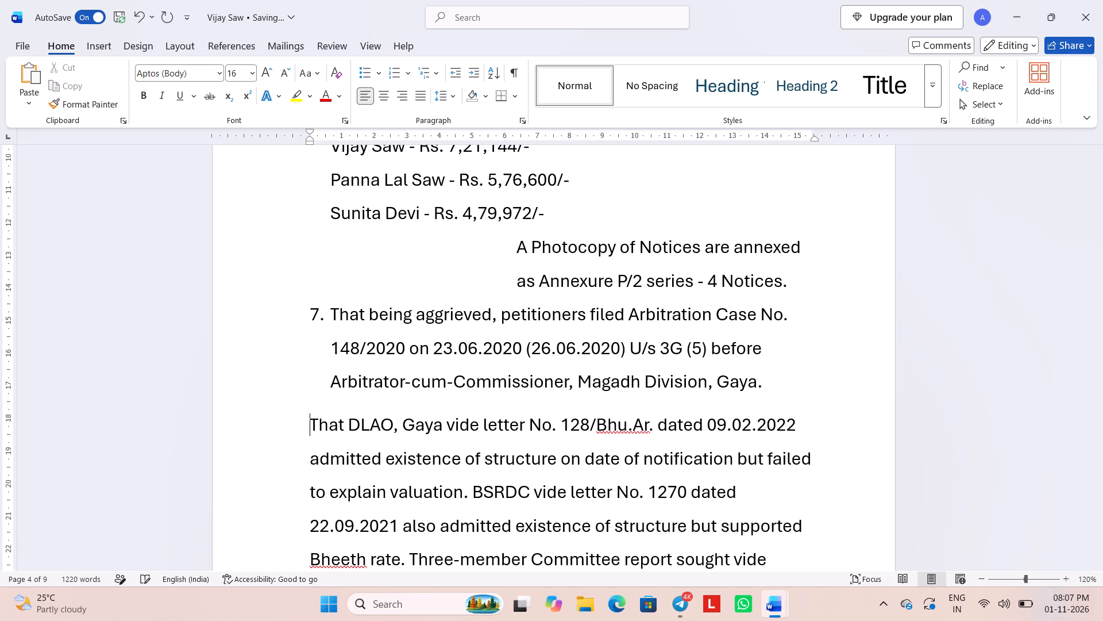
key("BackSpace")
key("Return")
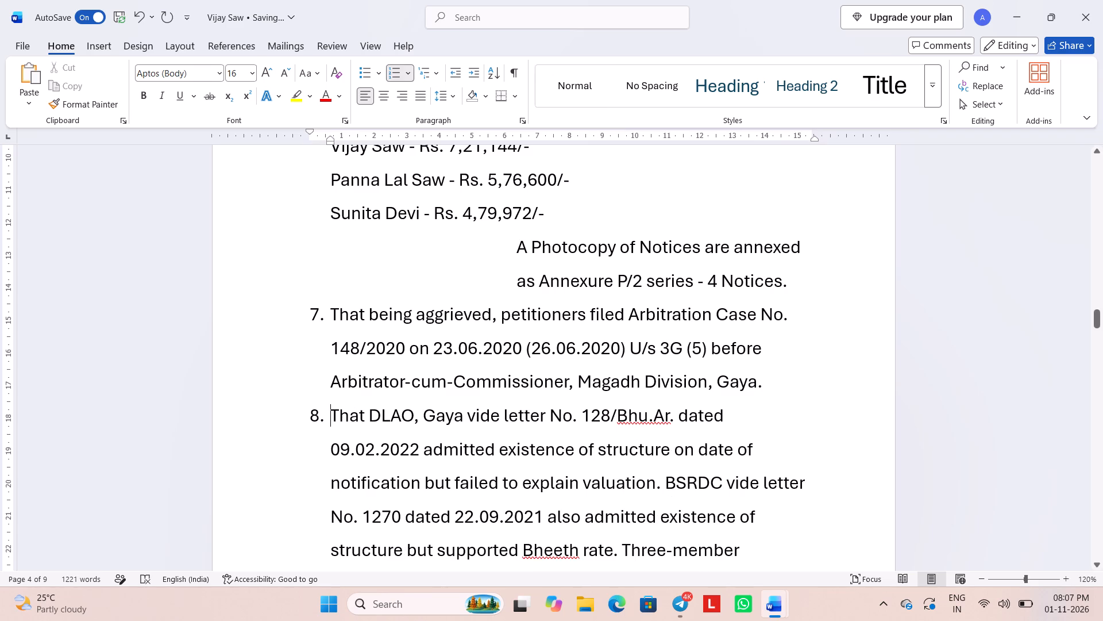
Replace the typed "9." before "That learned Arbitrator after hearing both parties" with automatic number 9. of the main list.
scroll(393, 490, "down", 2)
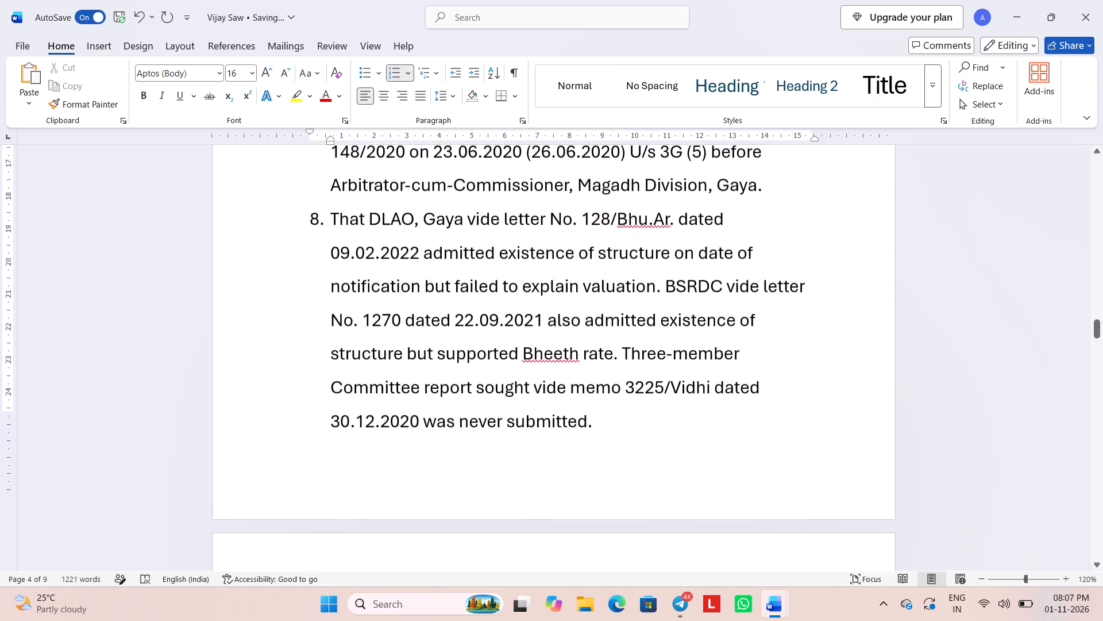
scroll(393, 490, "down", 2)
left_click(372, 444)
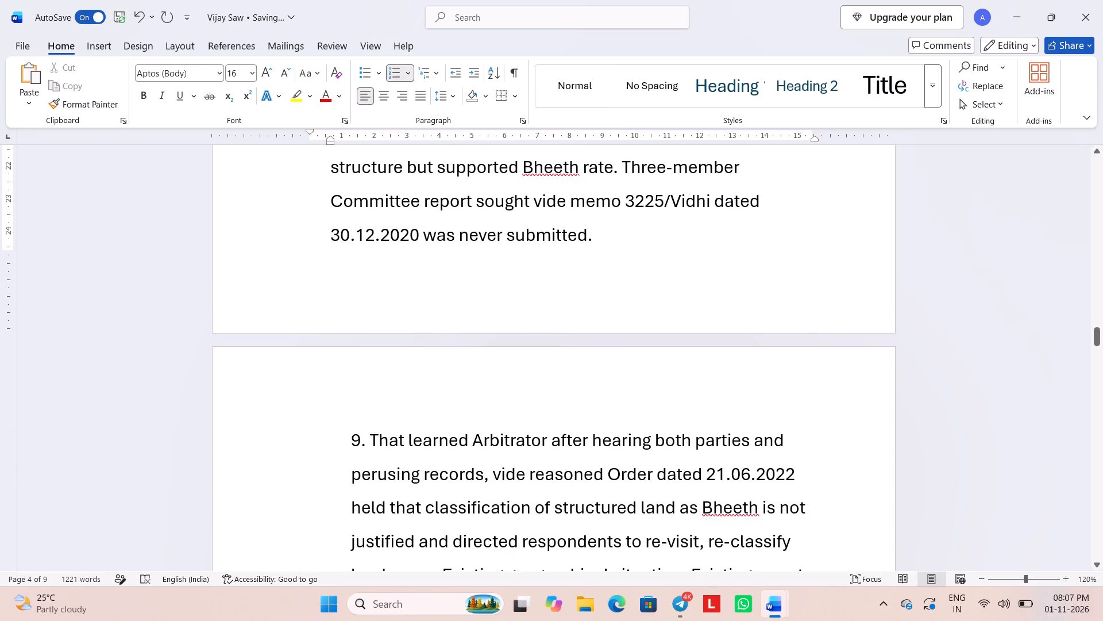
key("BackSpace")
key("BackSpace")
key("BackSpace")
key("BackSpace")
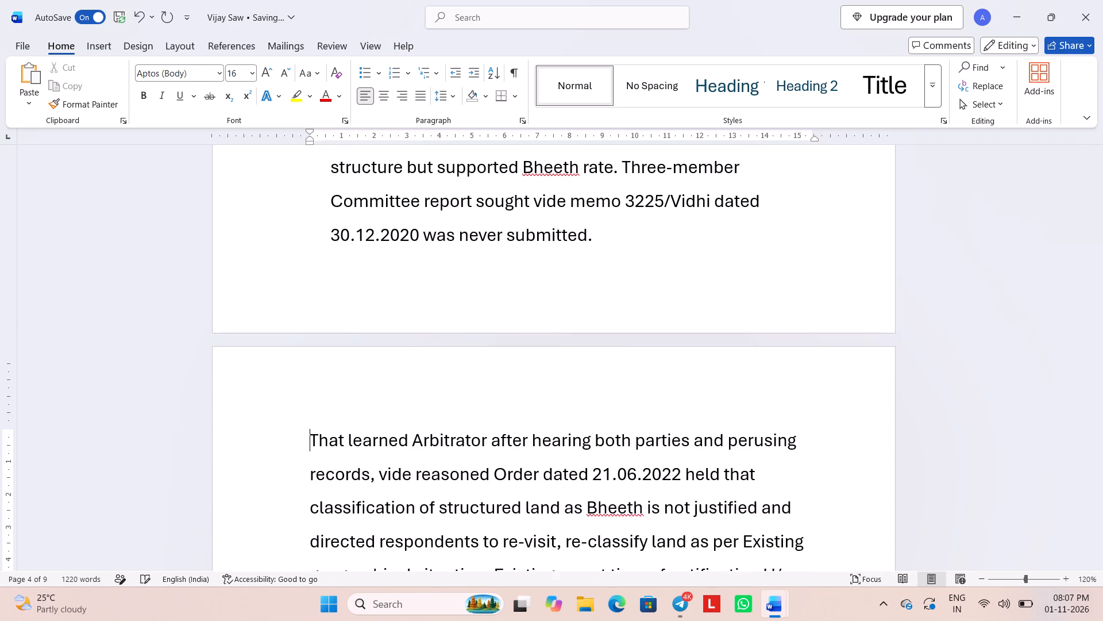
key("BackSpace")
key("Return")
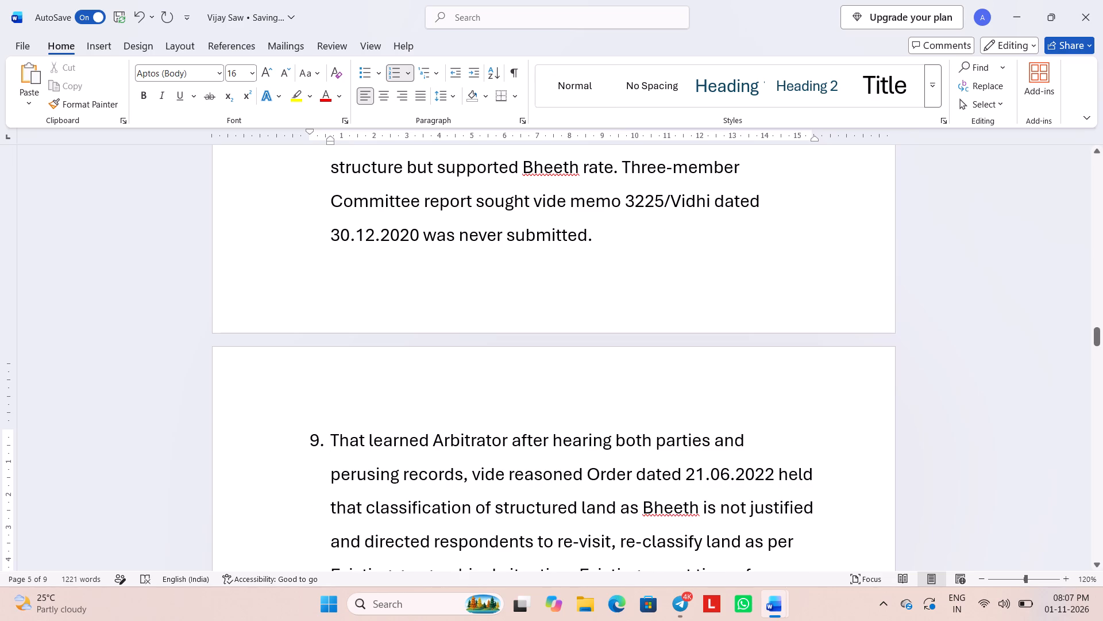
Replace the typed "10." before "That award dated 21.06.2022 was communicated" with automatic number 10. of the main list.
scroll(333, 466, "down", 2)
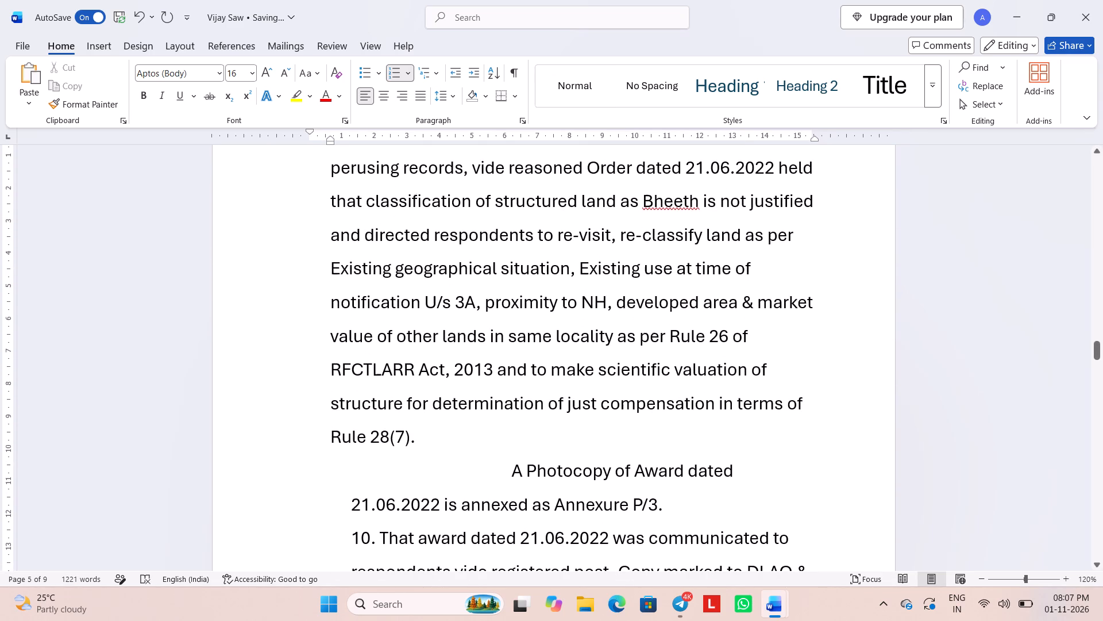
left_click(383, 546)
key("BackSpace")
key("BackSpace")
key("BackSpace")
key("BackSpace")
key("BackSpace")
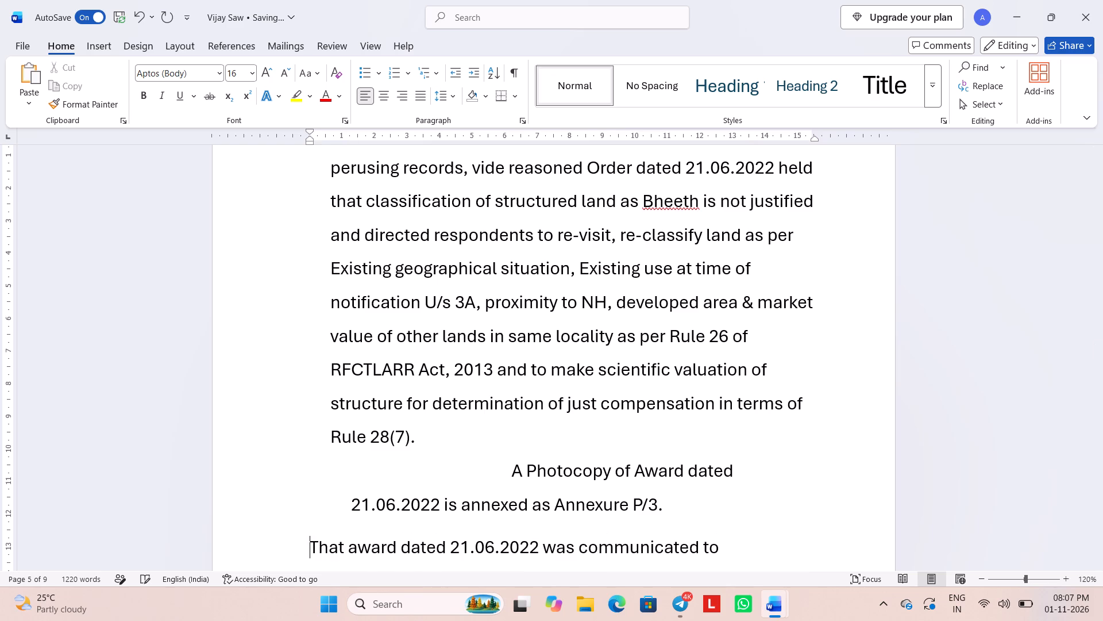
key("BackSpace")
key("Return")
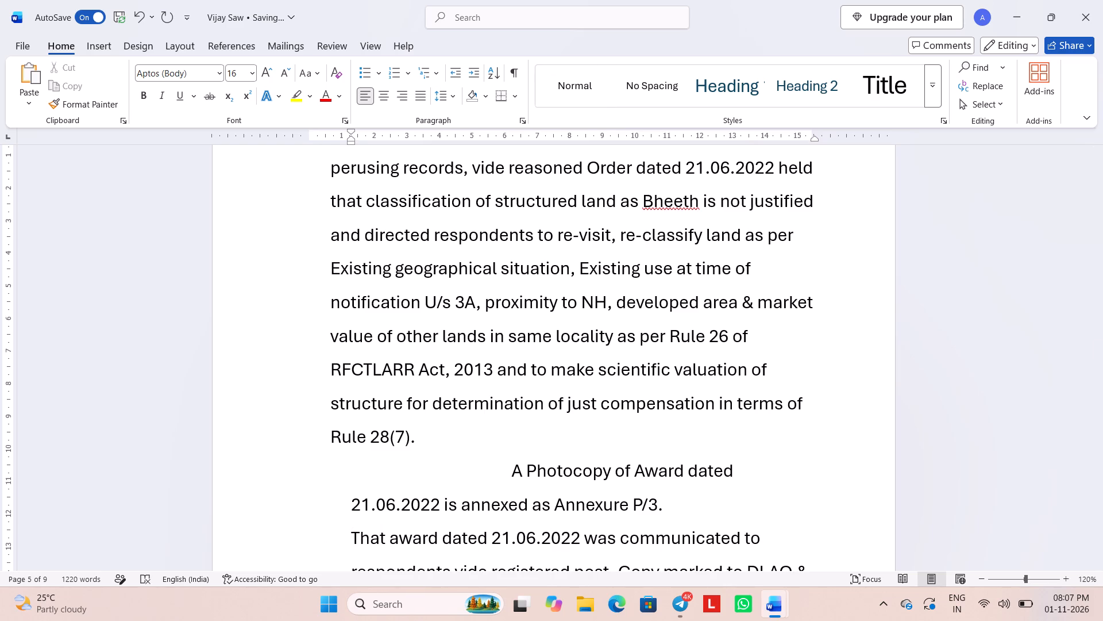
left_click(394, 71)
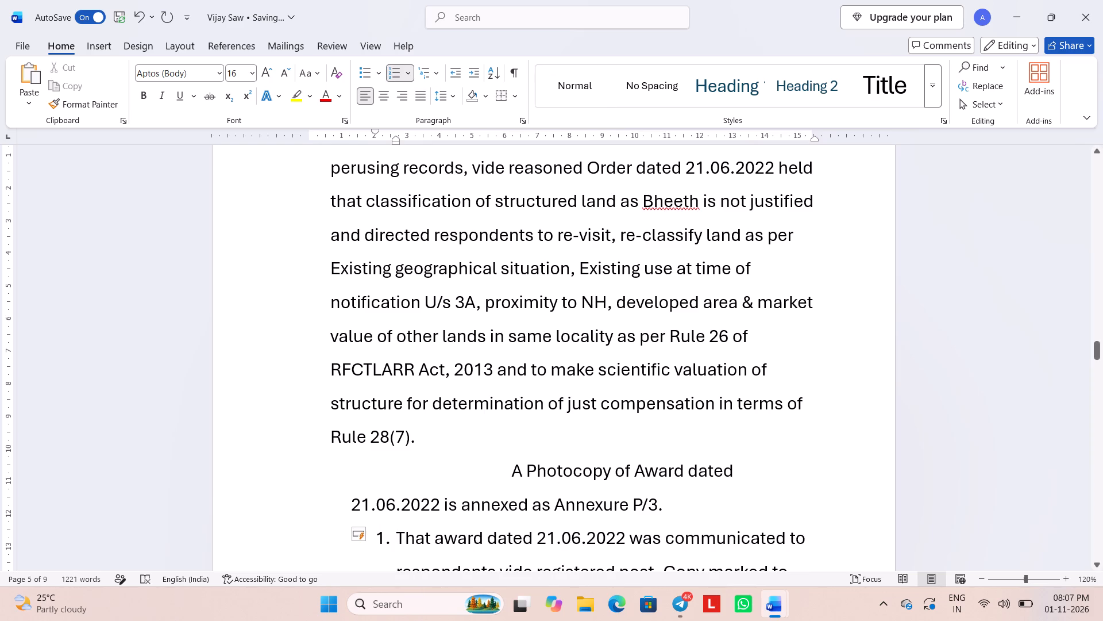
left_click(364, 537)
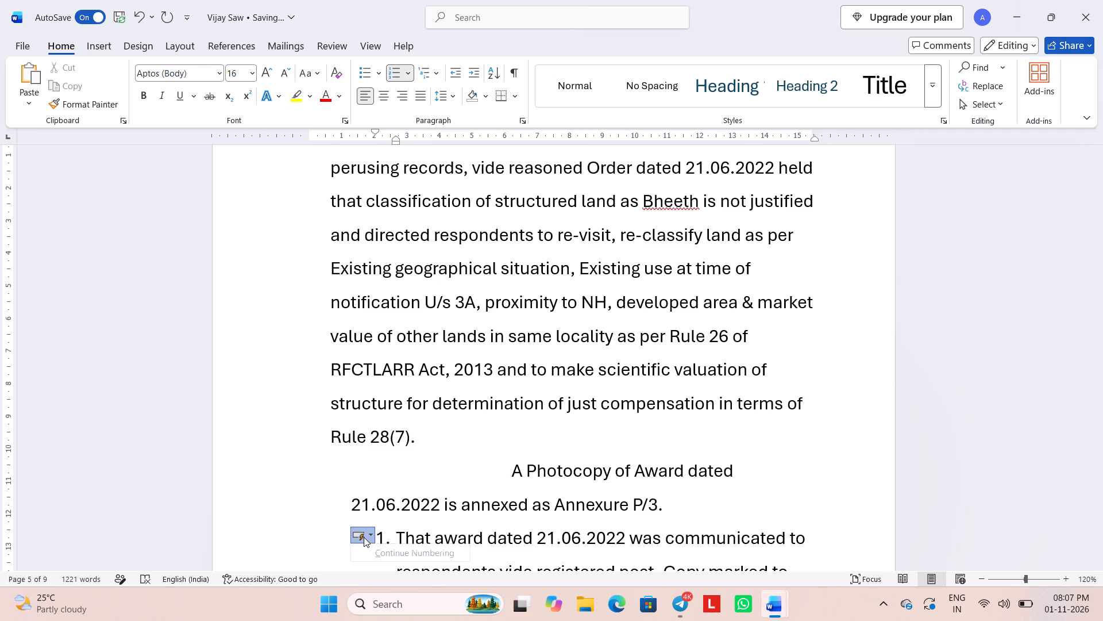
left_click(381, 552)
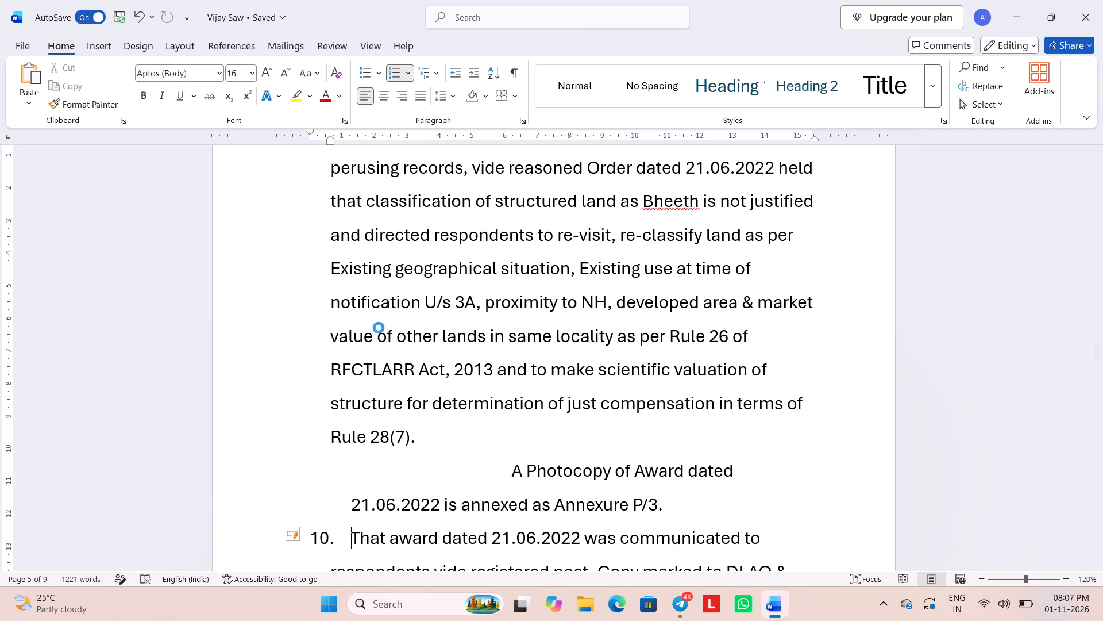
Look through the remaining pages after paragraph 10, including the prayer, affidavit and synopsis, to review their layout.
scroll(379, 328, "down", 2)
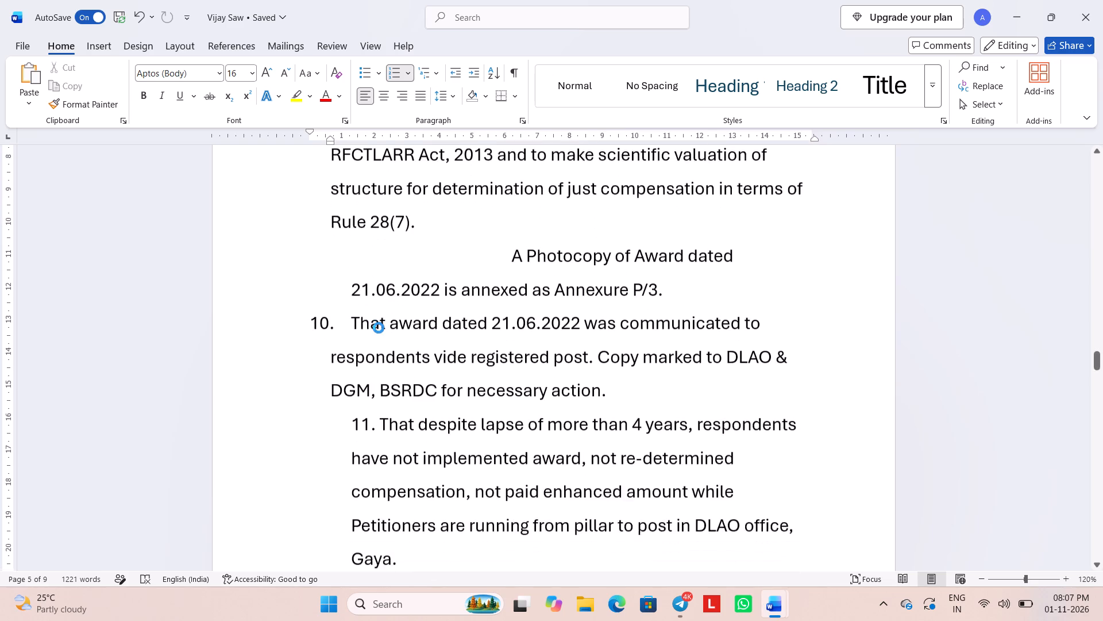
scroll(379, 328, "down", 4)
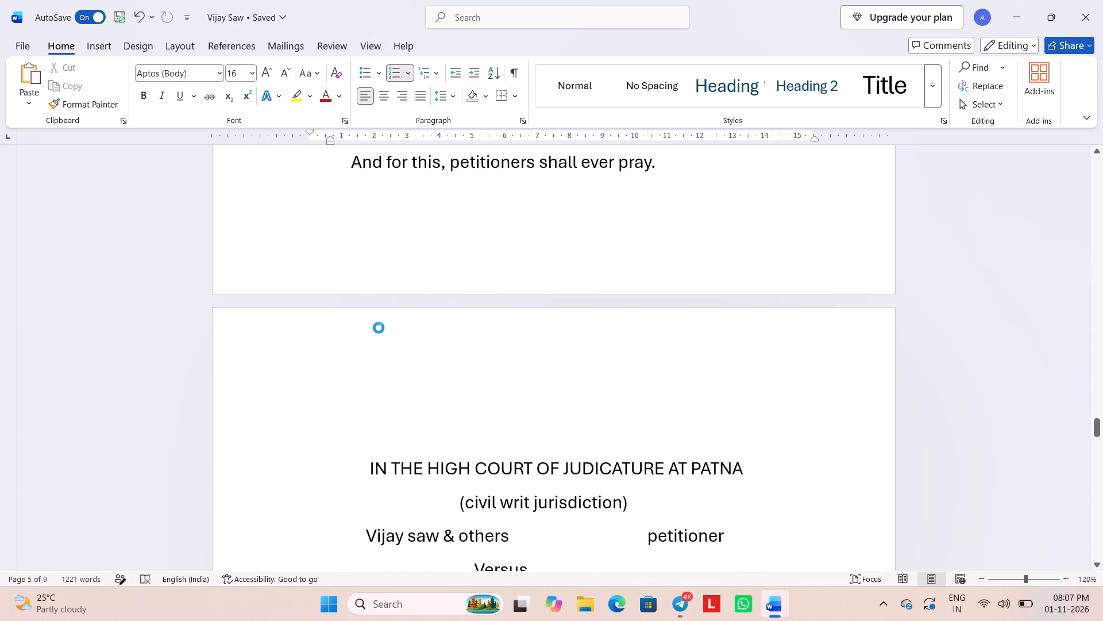
scroll(379, 328, "down", 6)
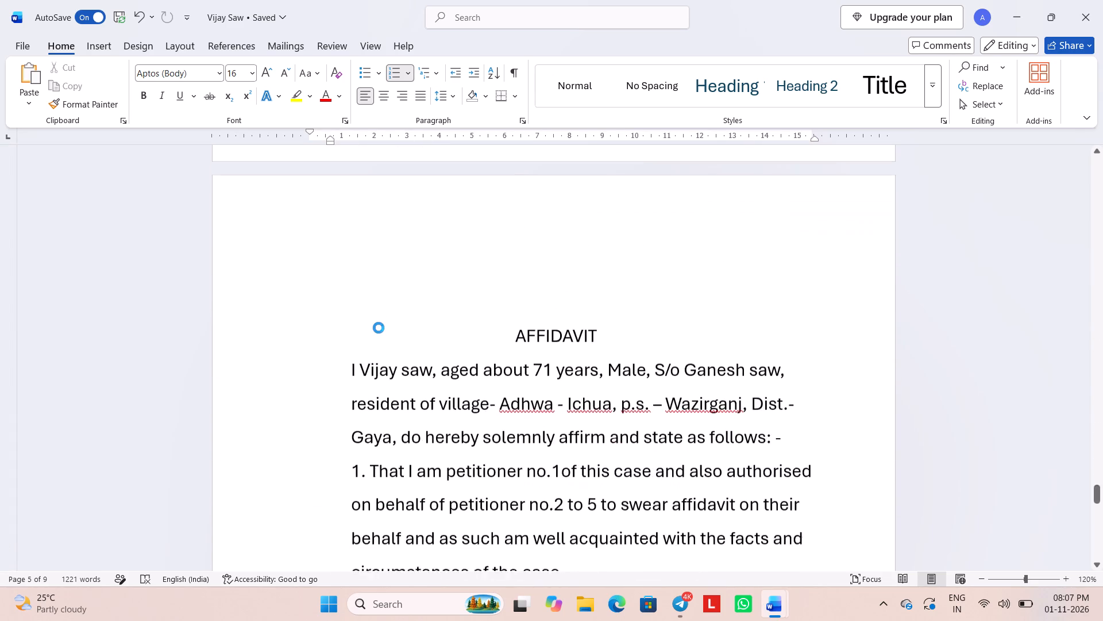
scroll(379, 328, "down", 1)
scroll(379, 328, "up", 1)
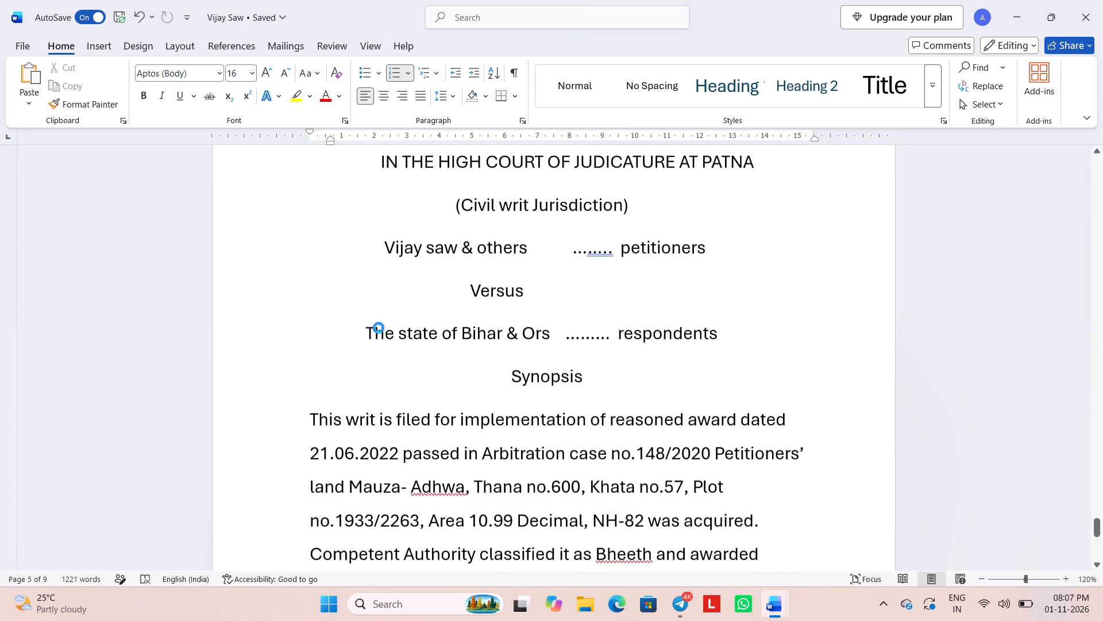
scroll(379, 328, "up", 8)
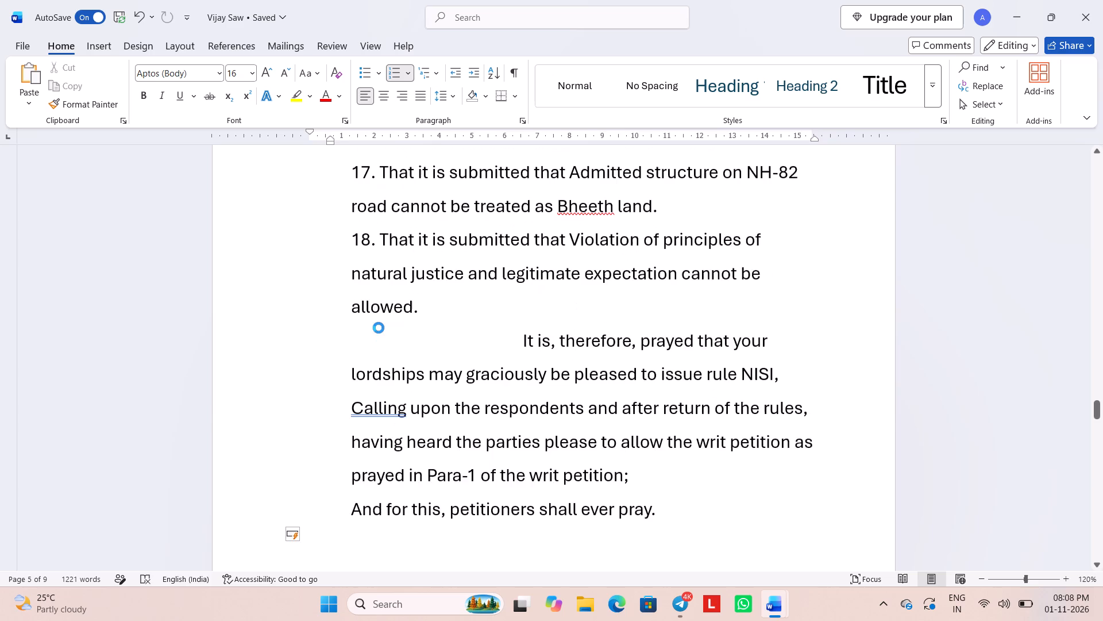
scroll(379, 328, "up", 5)
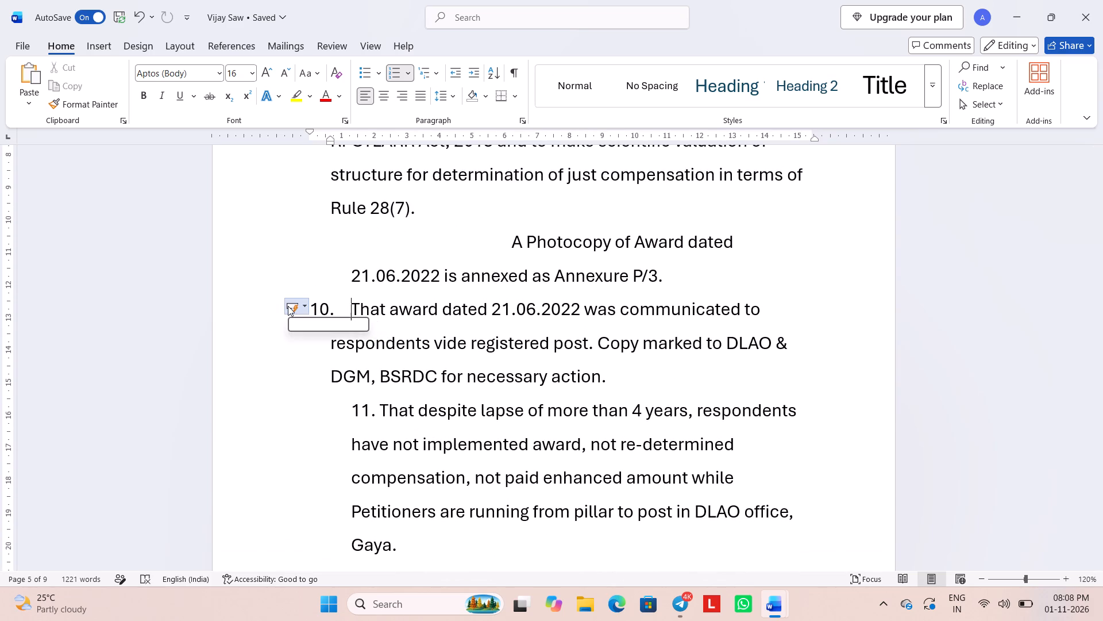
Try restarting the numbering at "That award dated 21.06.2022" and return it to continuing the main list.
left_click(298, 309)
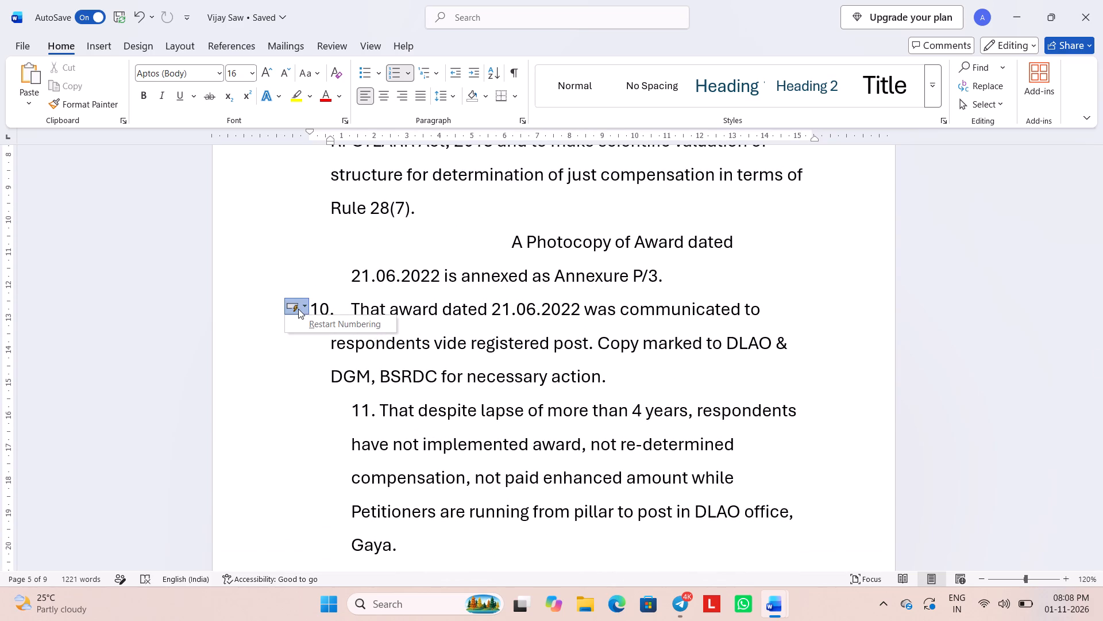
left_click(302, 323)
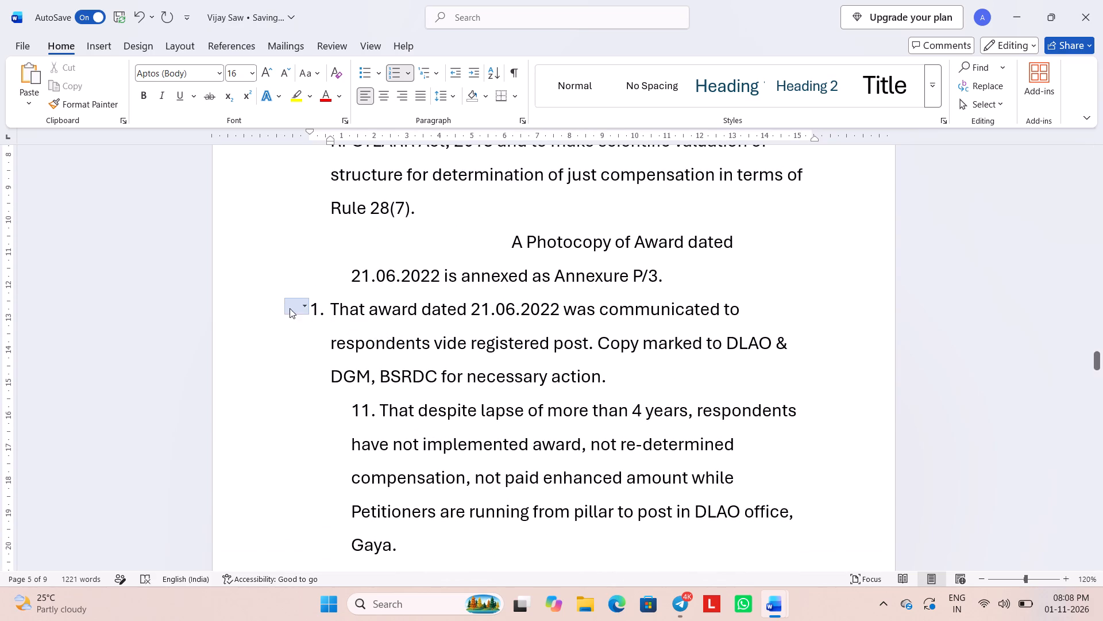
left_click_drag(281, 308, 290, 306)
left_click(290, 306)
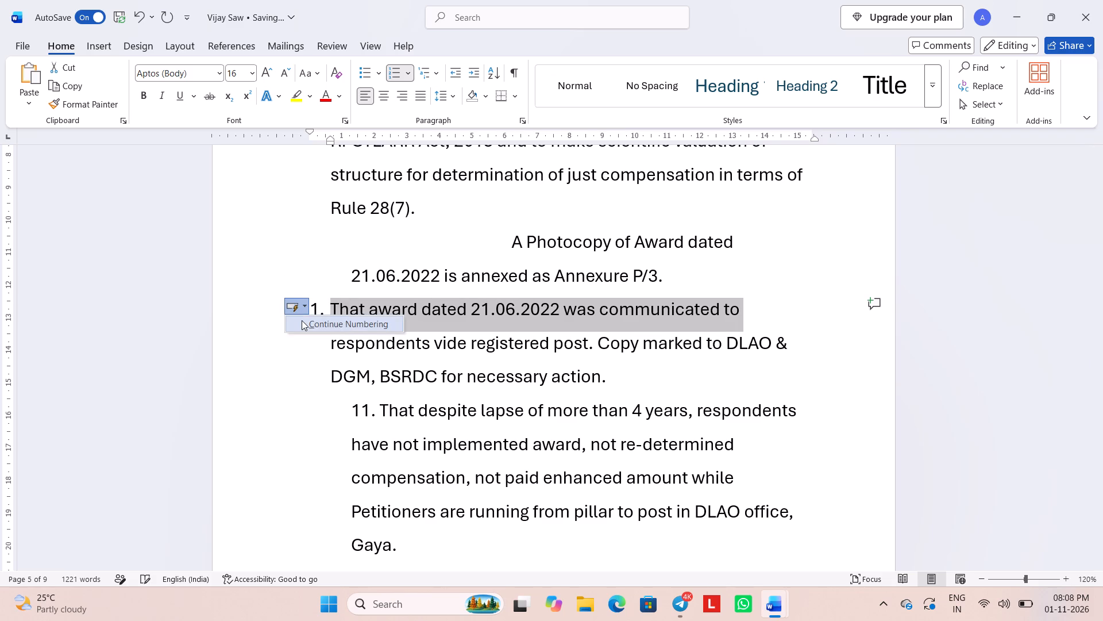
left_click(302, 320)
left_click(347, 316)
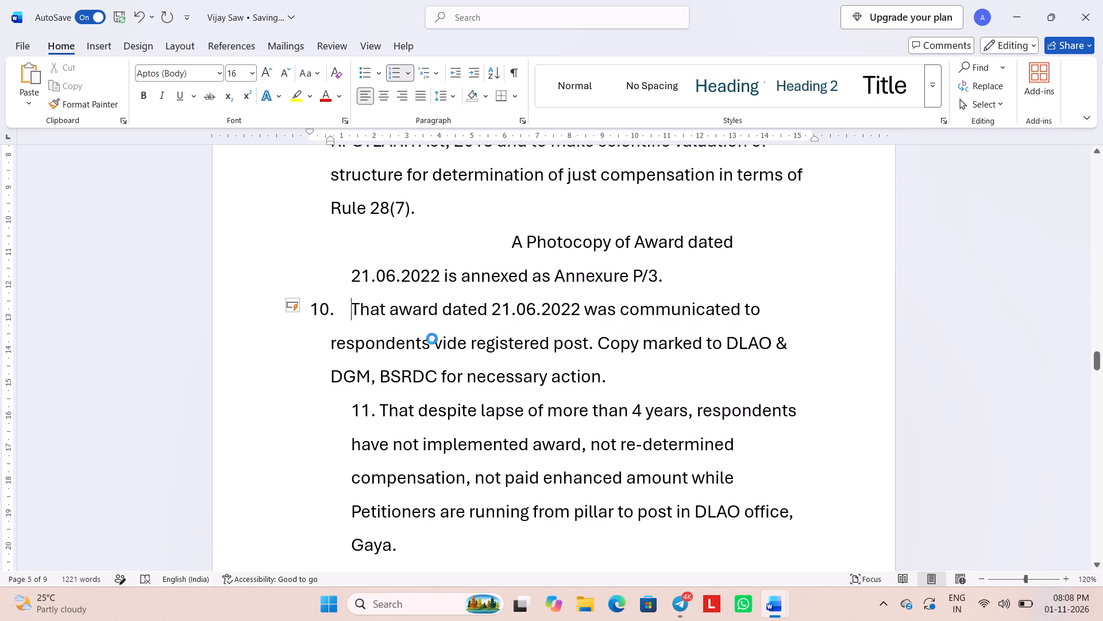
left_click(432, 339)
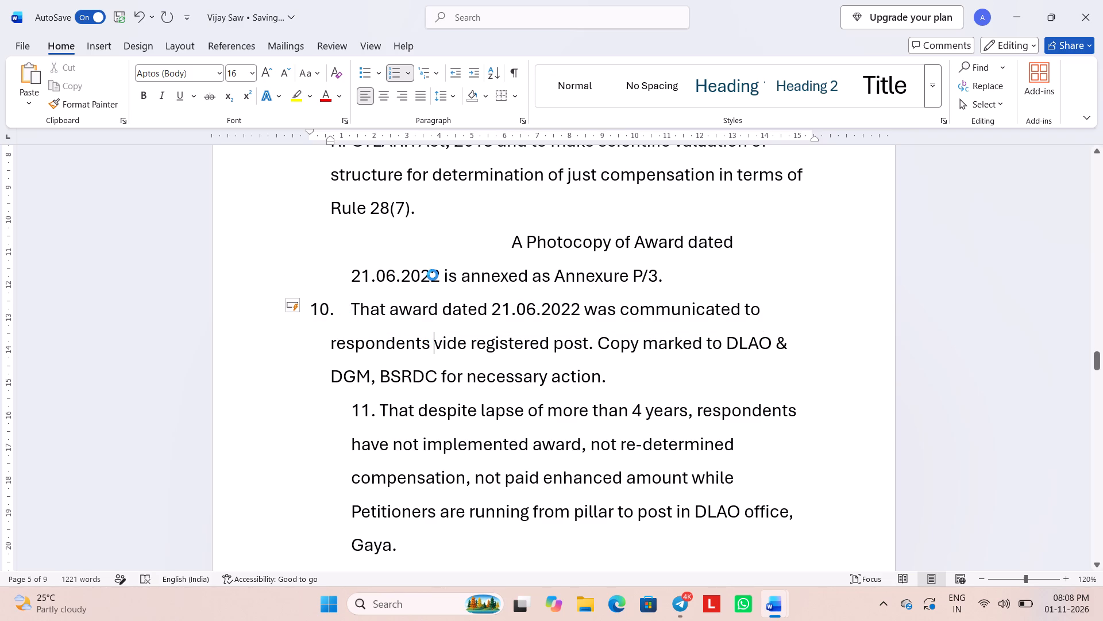
Remove the blank space before the "A Photocopy of Award" note and place it in its own unnumbered paragraph below "Rule 28(7).".
left_click(433, 275)
left_click(511, 244)
left_click_drag(511, 244, 454, 212)
key("BackSpace")
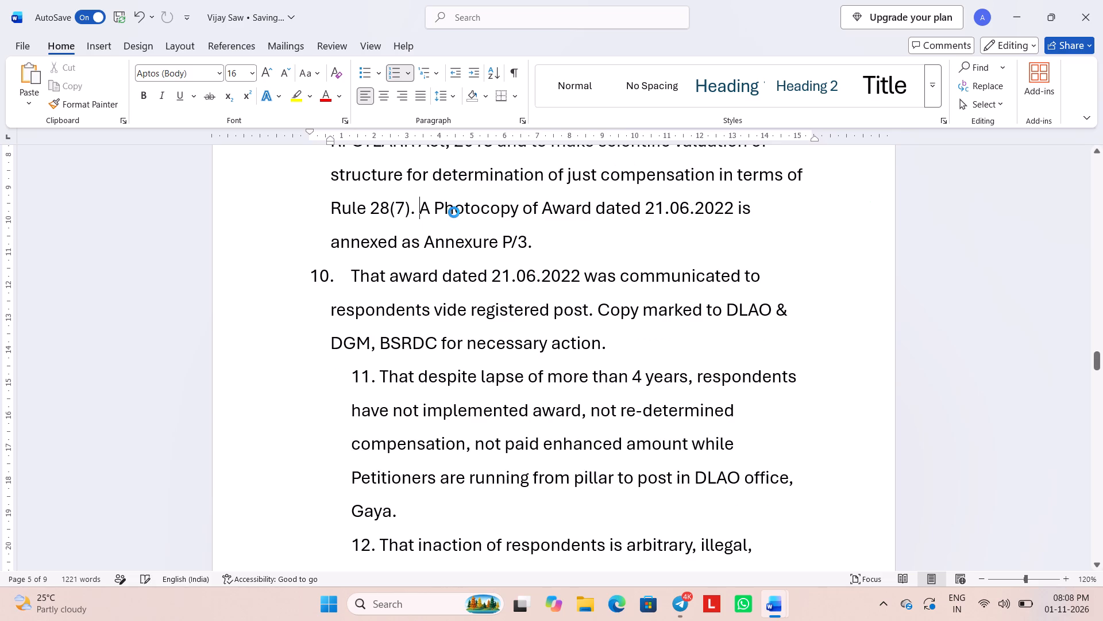
key("Return")
key("BackSpace")
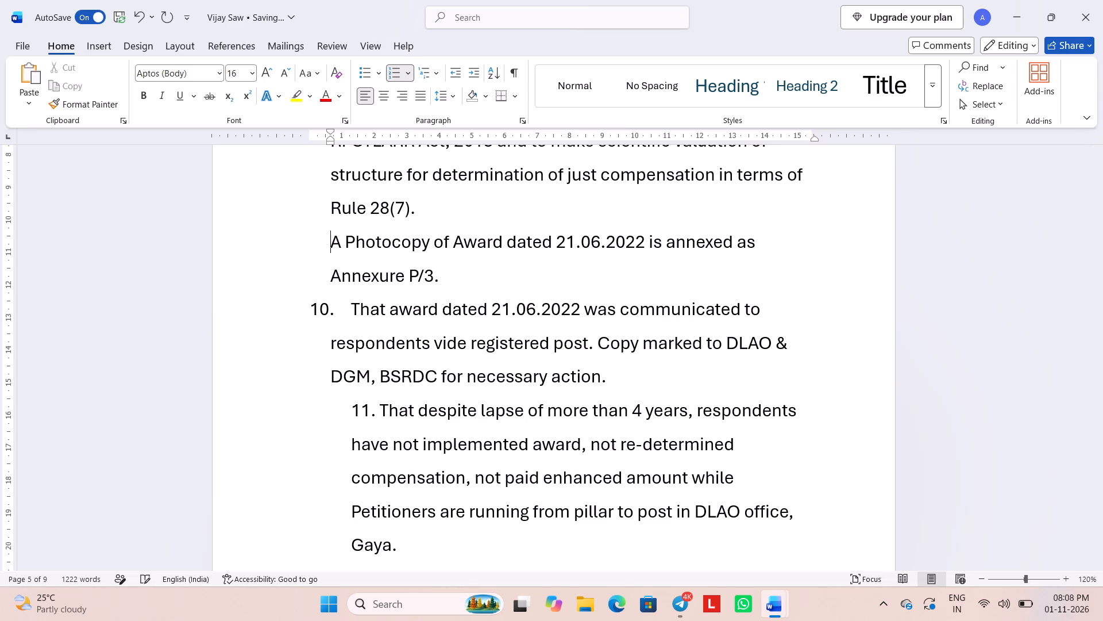
Increase the left indent of the "A Photocopy of Award" annexure note to about 6.4 cm.
triple_click(478, 70)
double_click(478, 70)
left_click(478, 70)
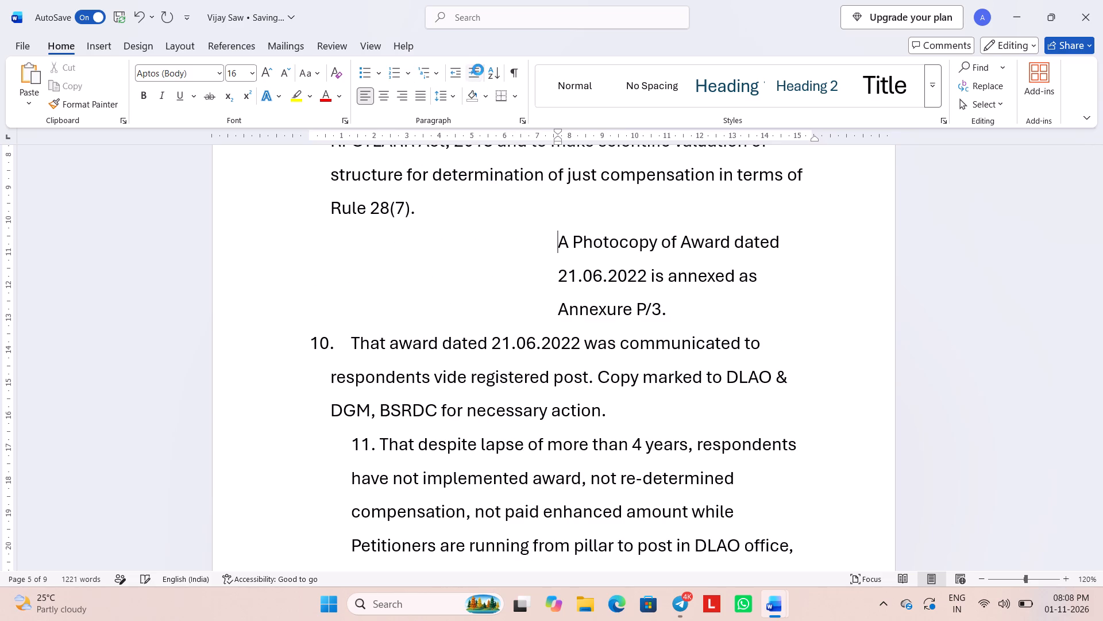
left_click(464, 77)
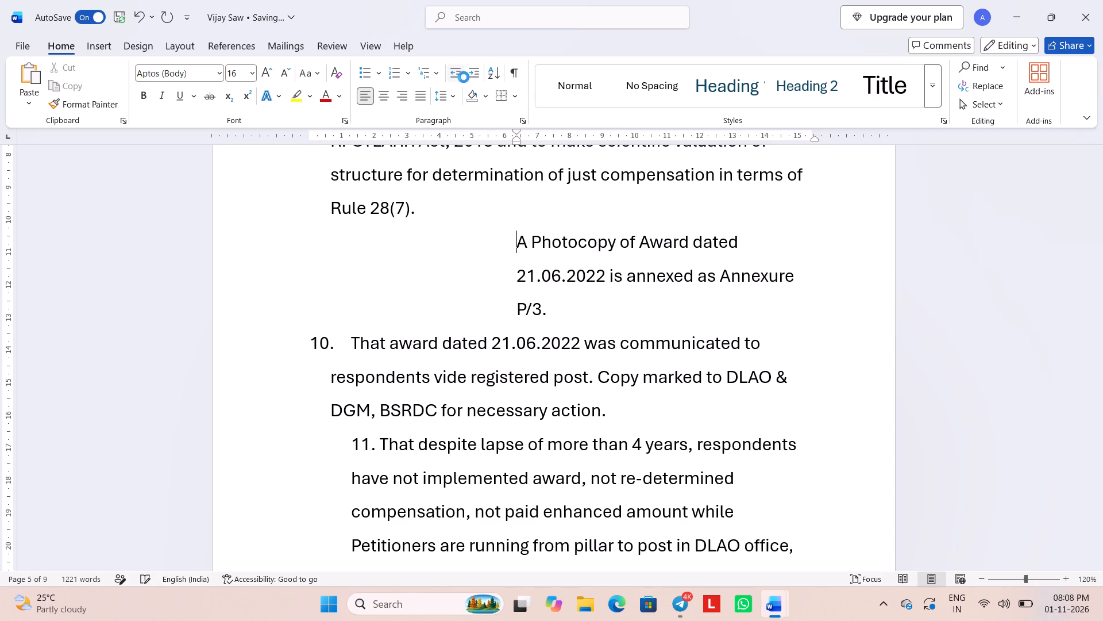
left_click(464, 77)
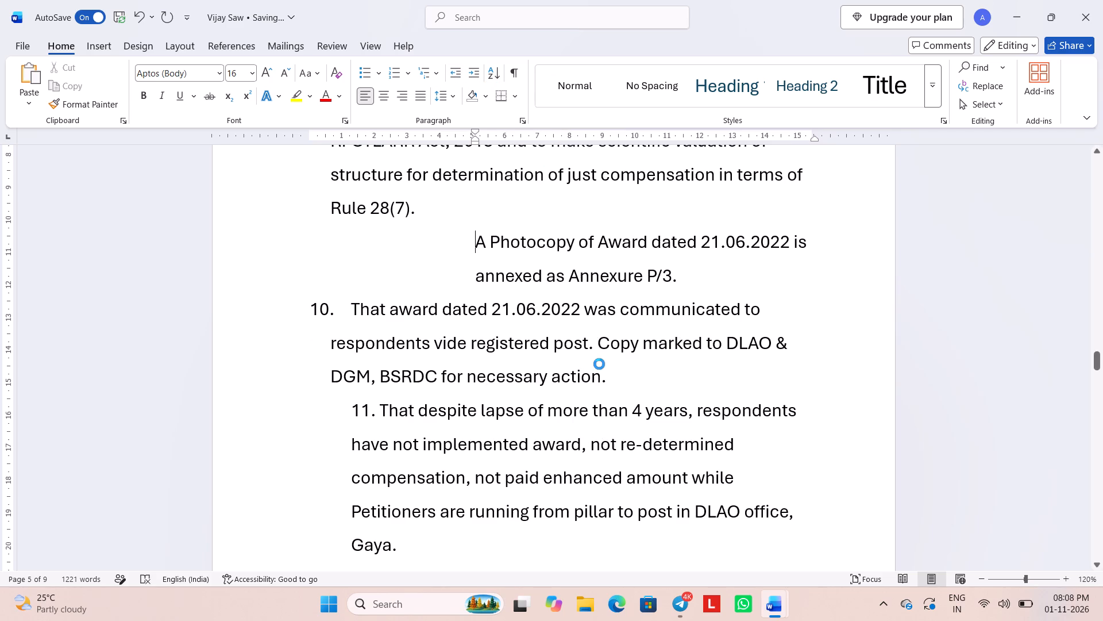
left_click(480, 79)
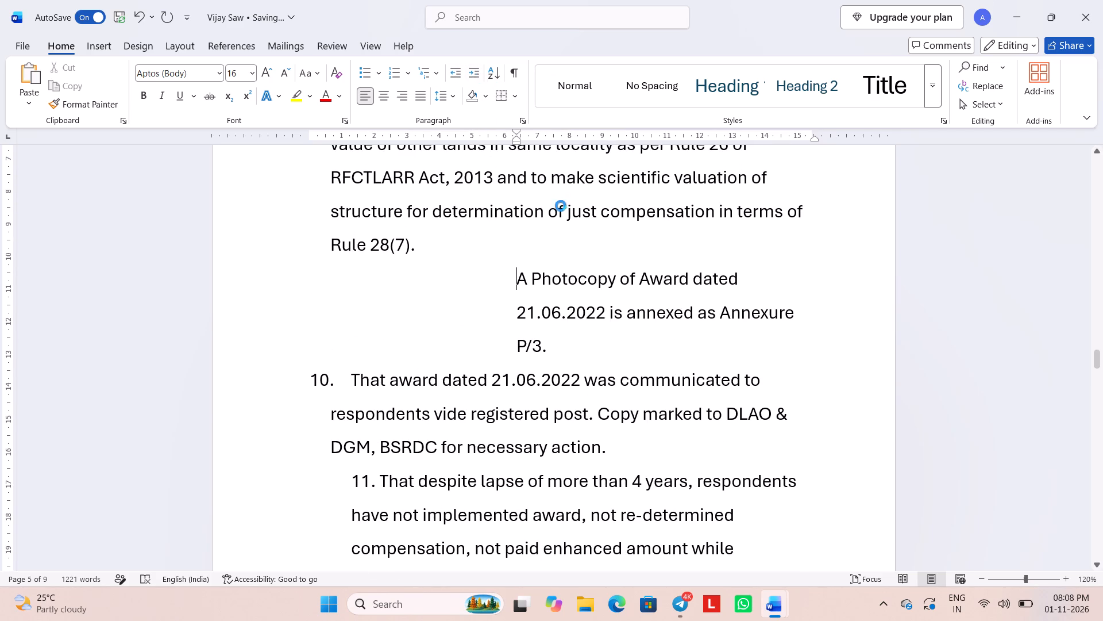
Extend the right indent of the "A Photocopy of Award" note about 0.7 cm beyond the right margin.
left_click(670, 345)
left_click_drag(815, 139, 830, 140)
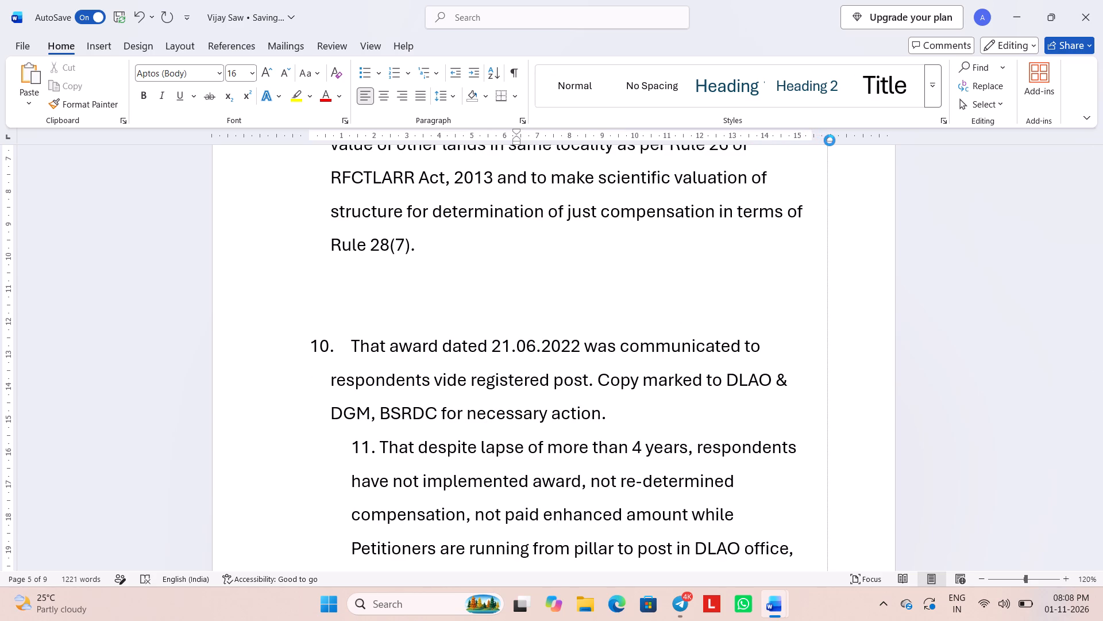
left_click_drag(830, 140, 820, 140)
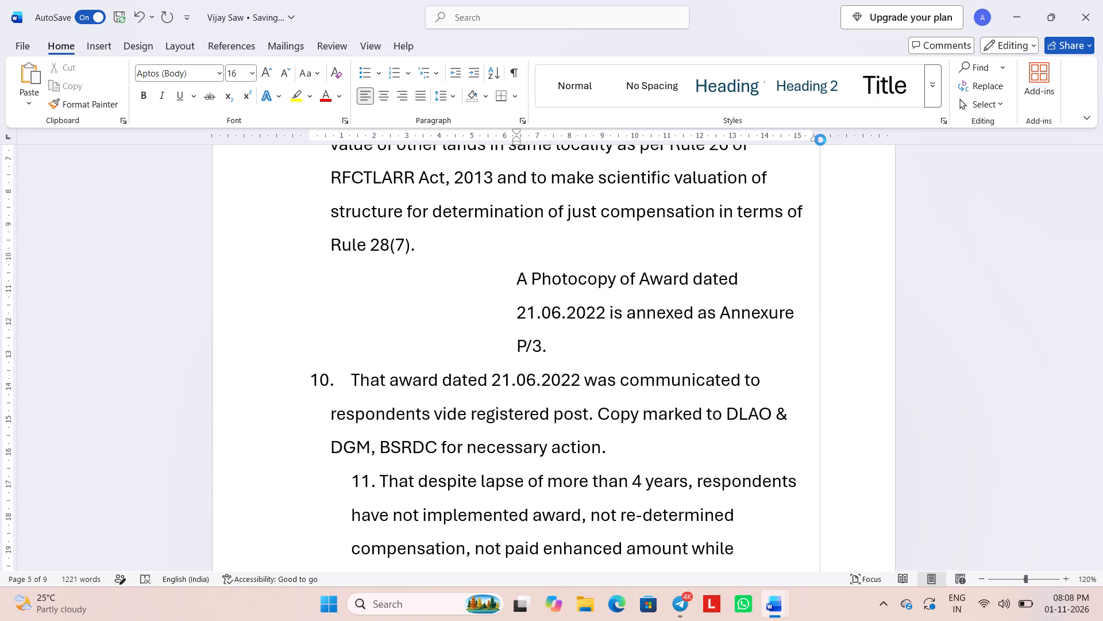
left_click_drag(820, 140, 837, 137)
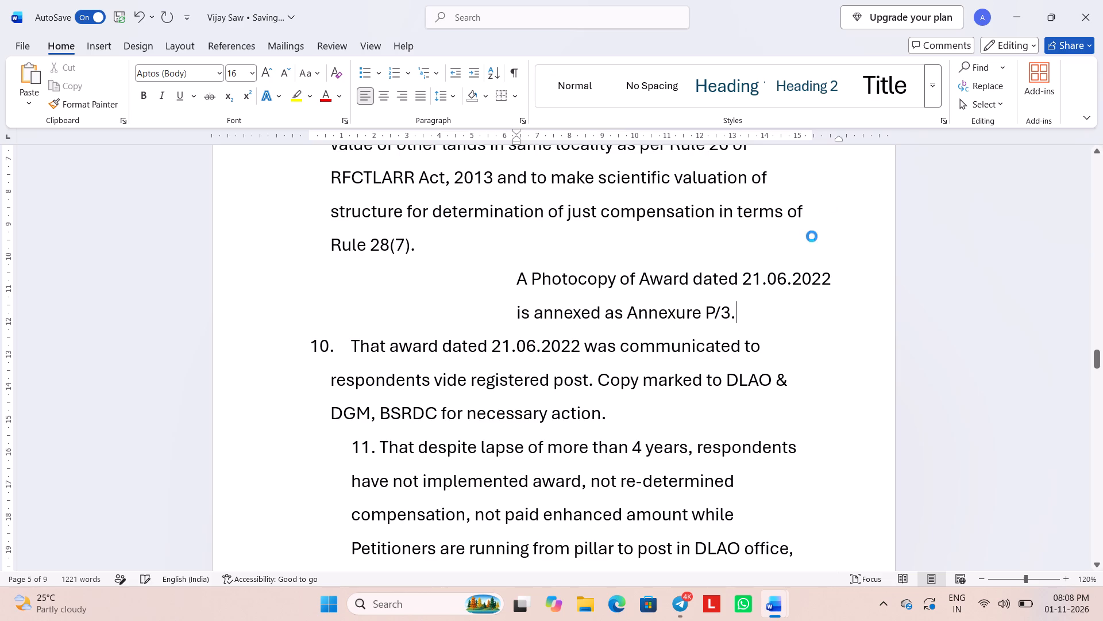
Move paragraph 10's first-line indent about 0.25 cm outside the left margin so its text lines up with the lines below.
scroll(782, 279, "up", 2)
scroll(782, 279, "down", 1)
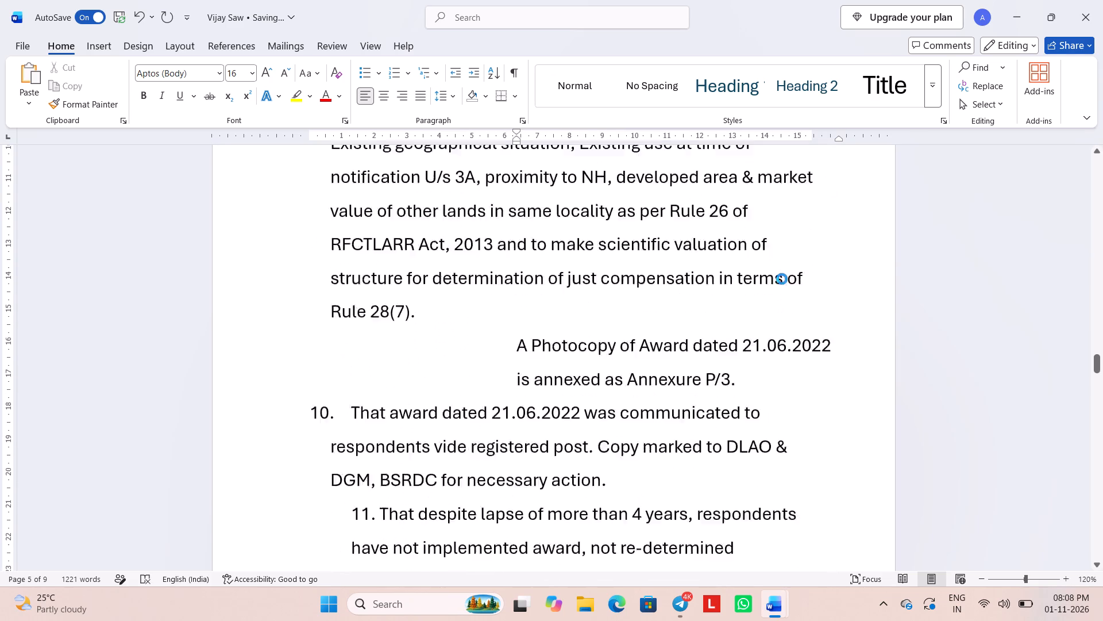
scroll(782, 279, "down", 1)
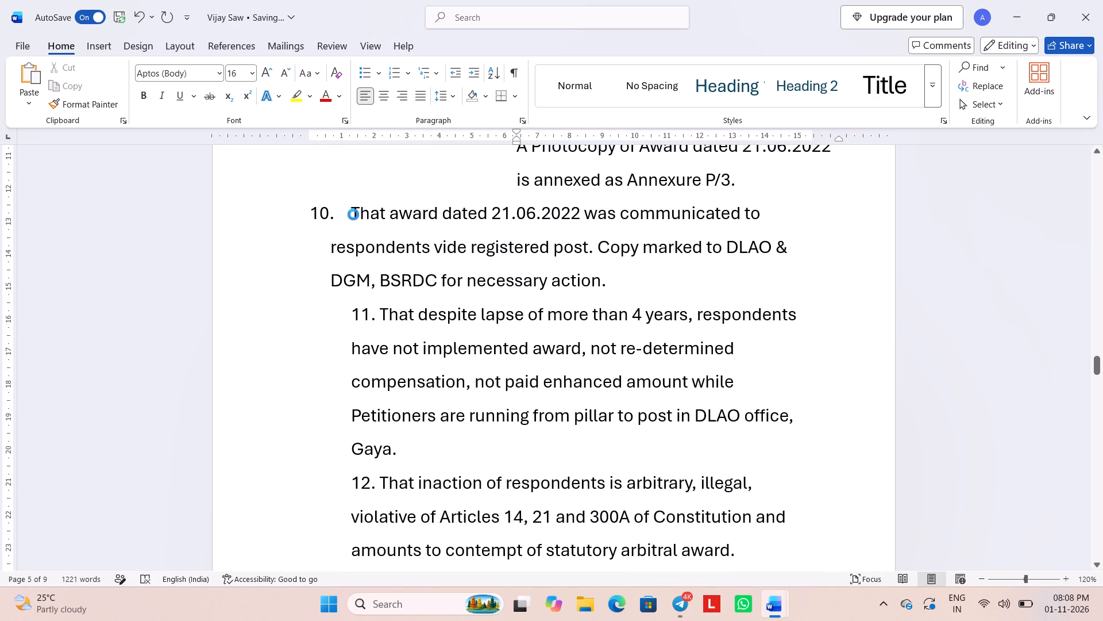
left_click(355, 217)
left_click_drag(311, 131, 306, 145)
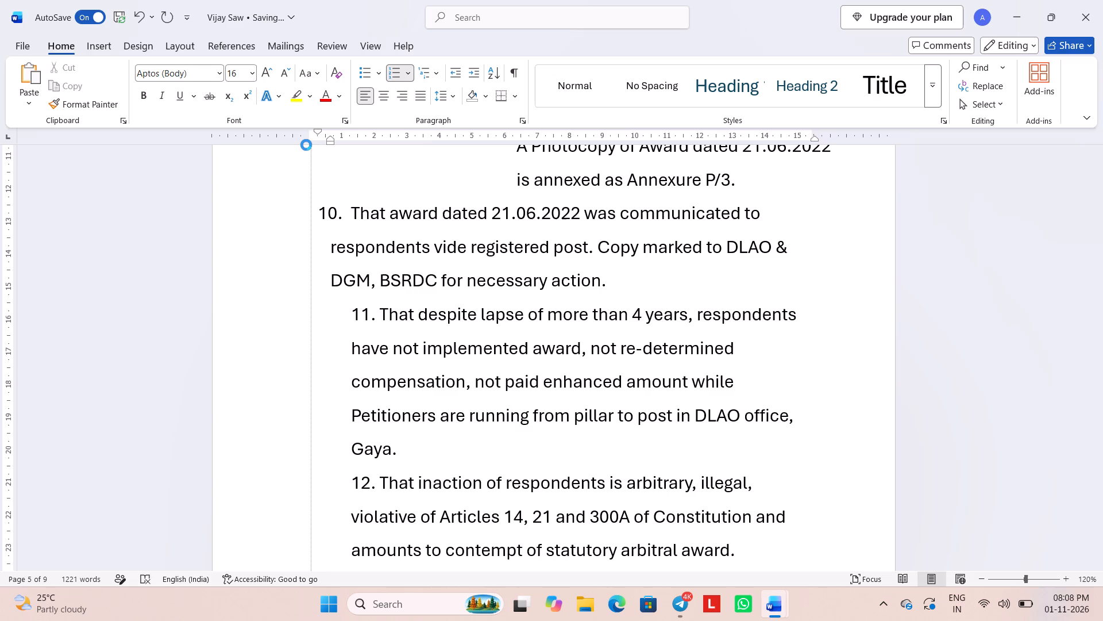
left_click_drag(306, 145, 302, 146)
scroll(353, 284, "up", 1)
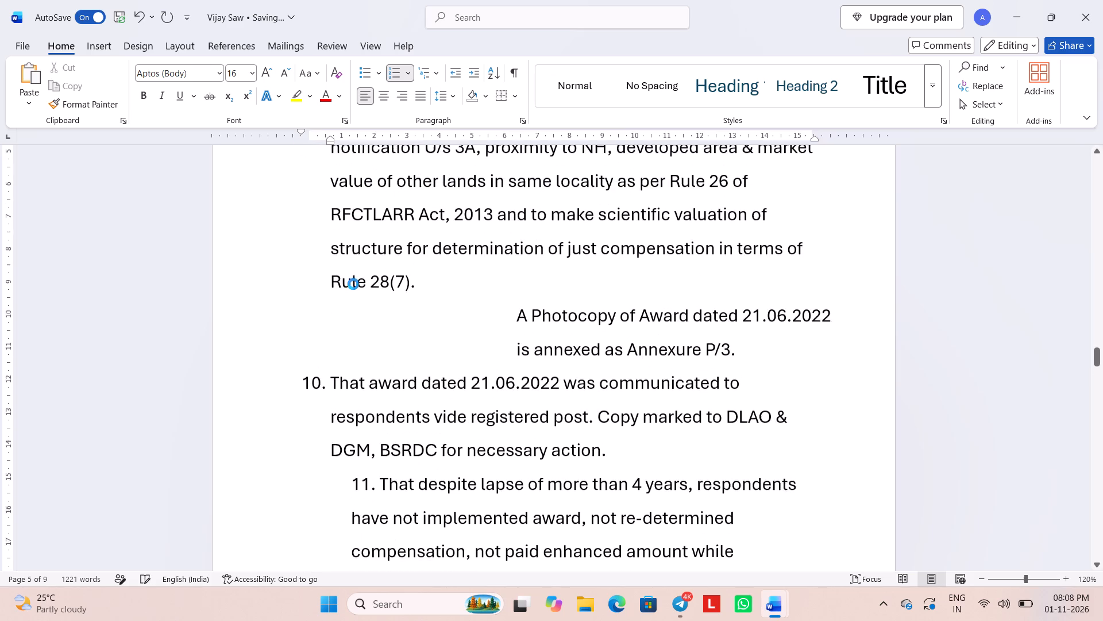
scroll(353, 284, "up", 1)
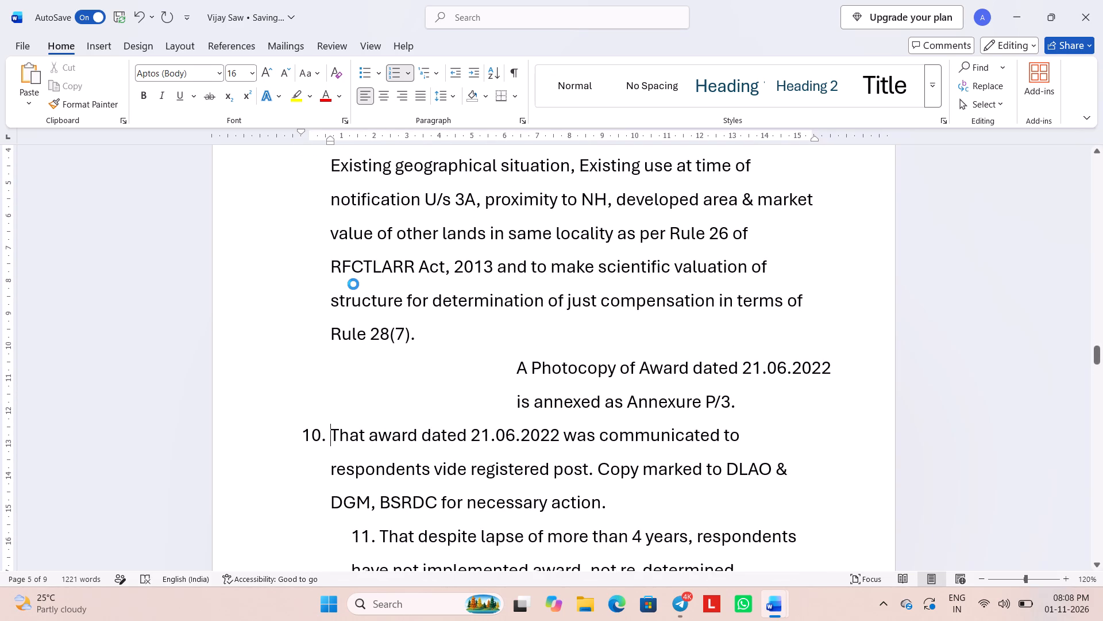
Replace the typed "11." before "That despite lapse" with automatic numbering, as a separate list paragraph 11 aligned with paragraph 10.
scroll(353, 284, "down", 1)
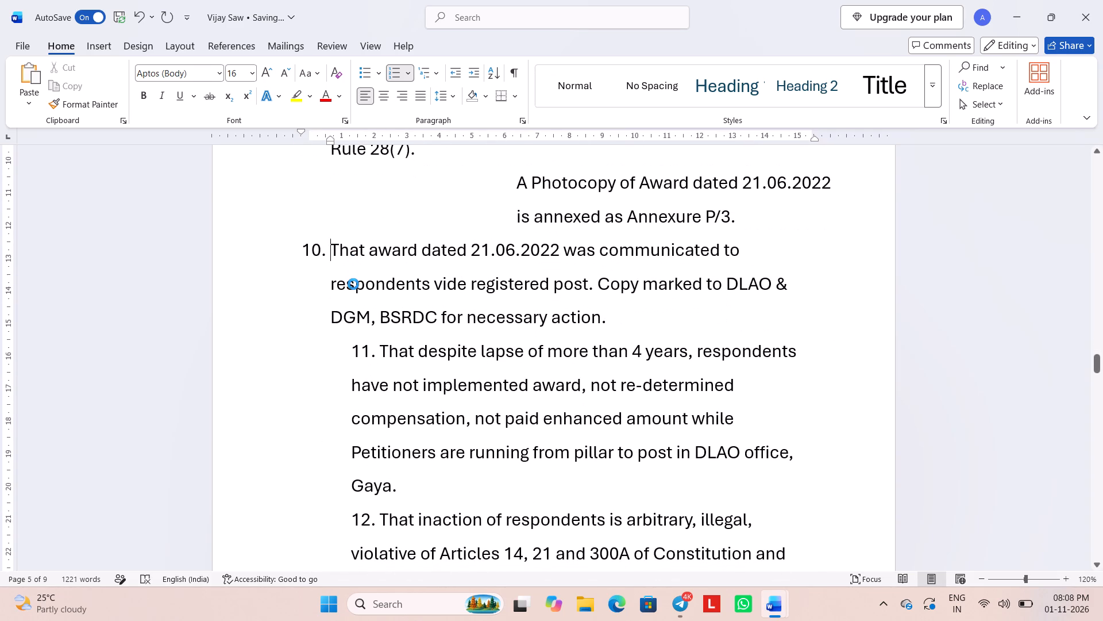
left_click(382, 353)
key("BackSpace")
key("BackSpace")
key("BackSpace")
key("BackSpace")
key("BackSpace")
key("BackSpace")
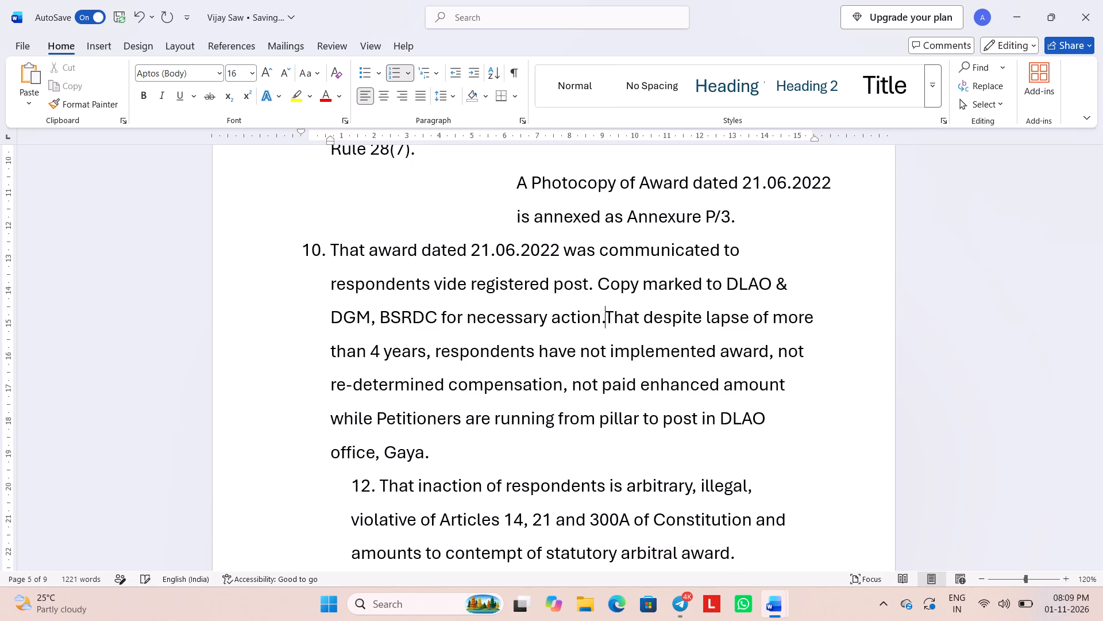
key("Return")
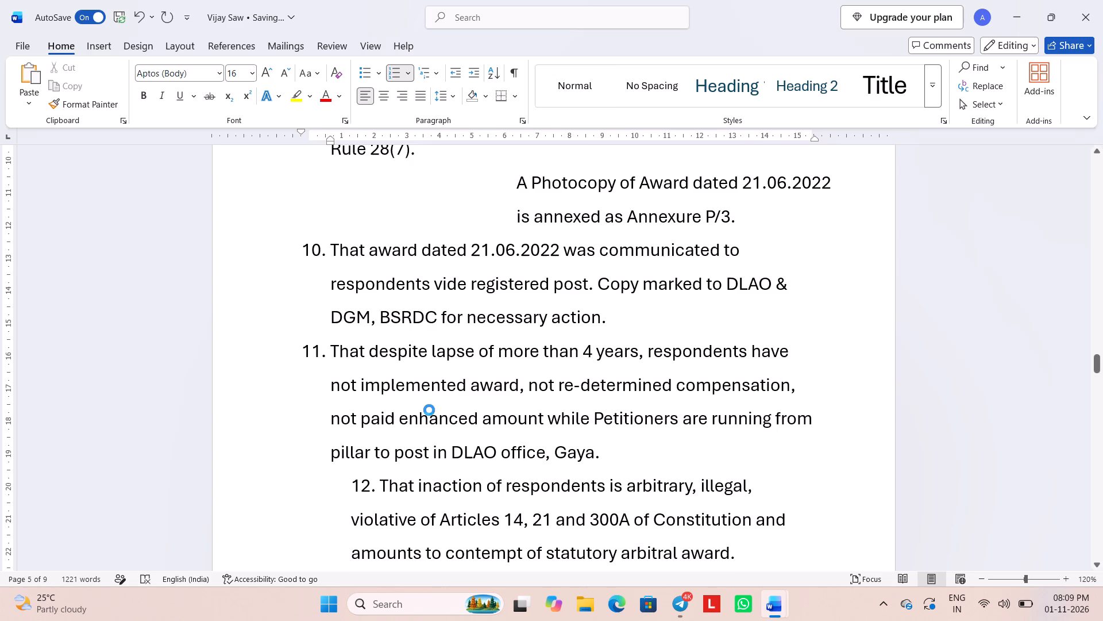
Save the petition document and close it.
left_click(122, 16)
left_click(1102, 0)
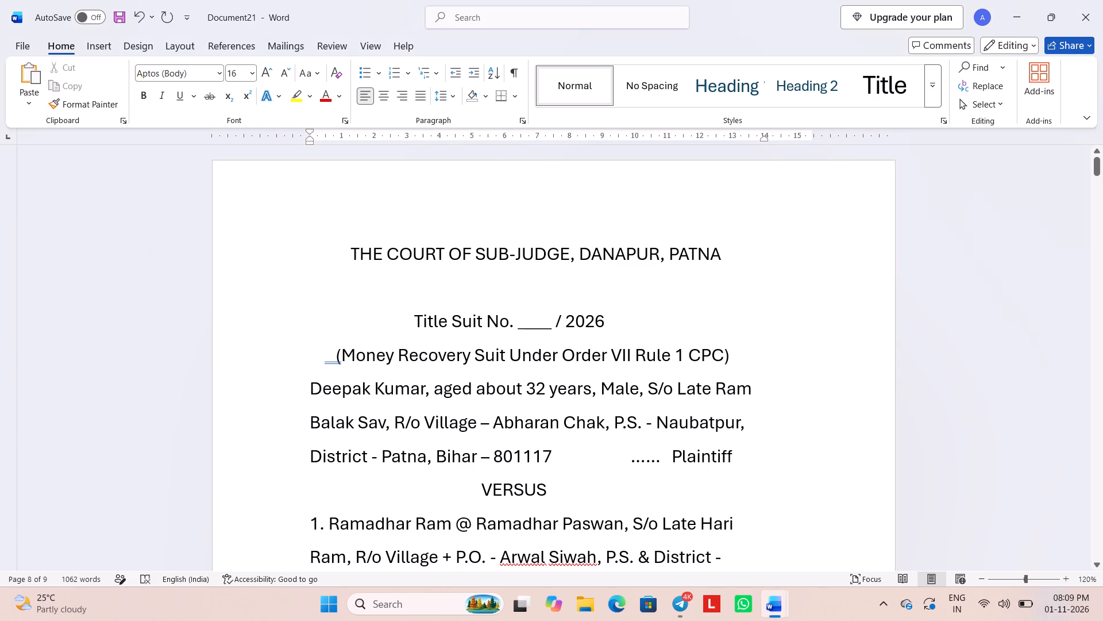
Reopen the petition from the recently used documents.
left_click(331, 608)
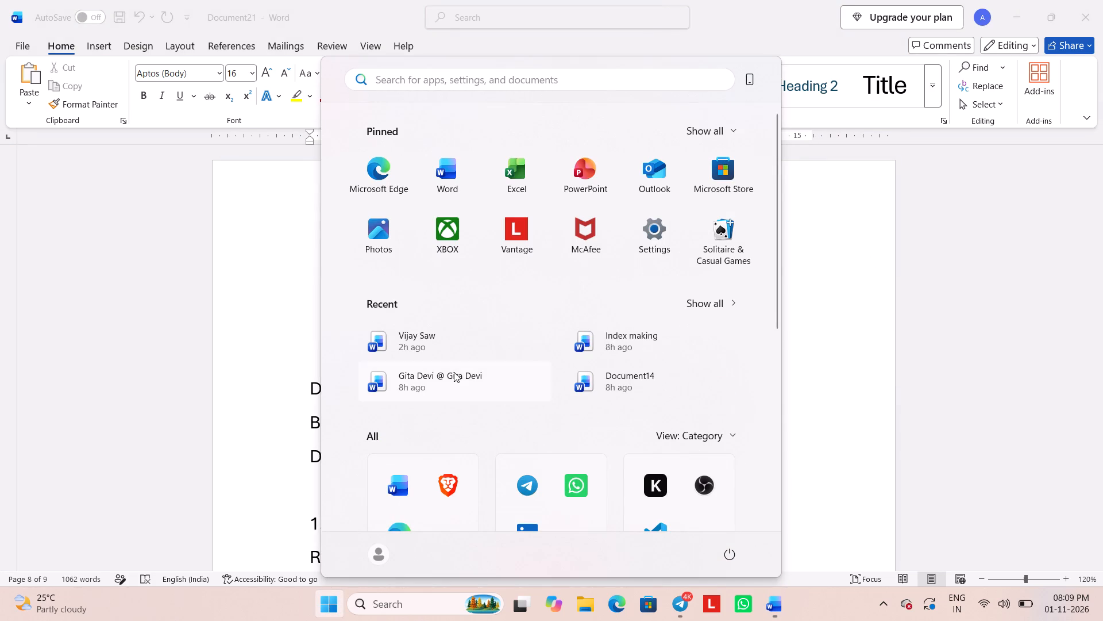
left_click(422, 353)
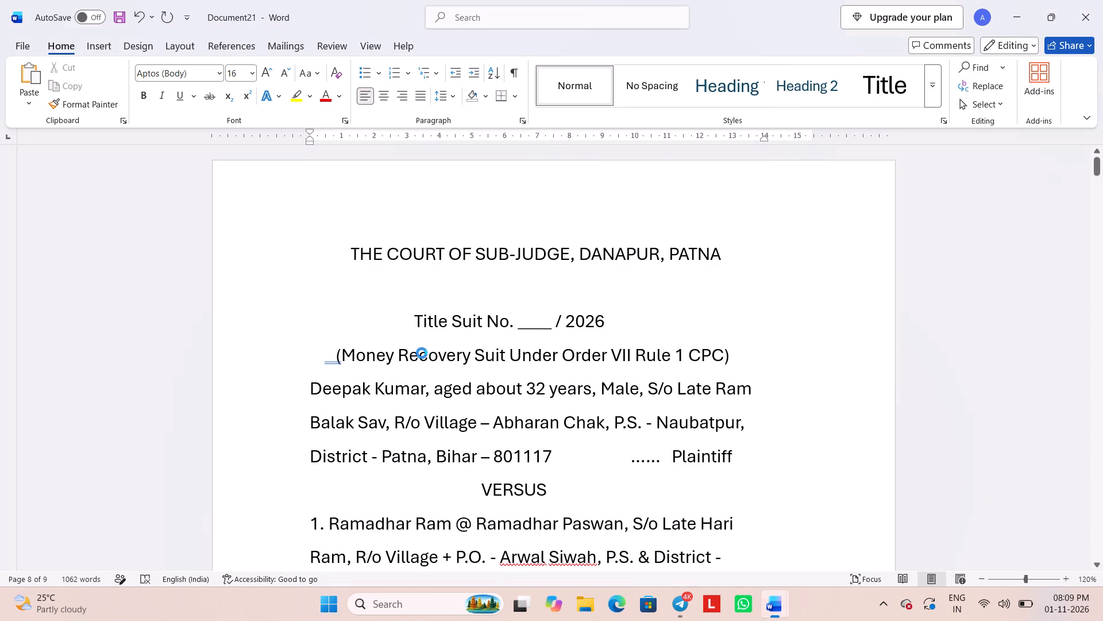
Replace the typed "12." before "That inaction of respondents" with automatic numbering, as a separate list paragraph 12 aligned with paragraph 11.
scroll(422, 353, "down", 6)
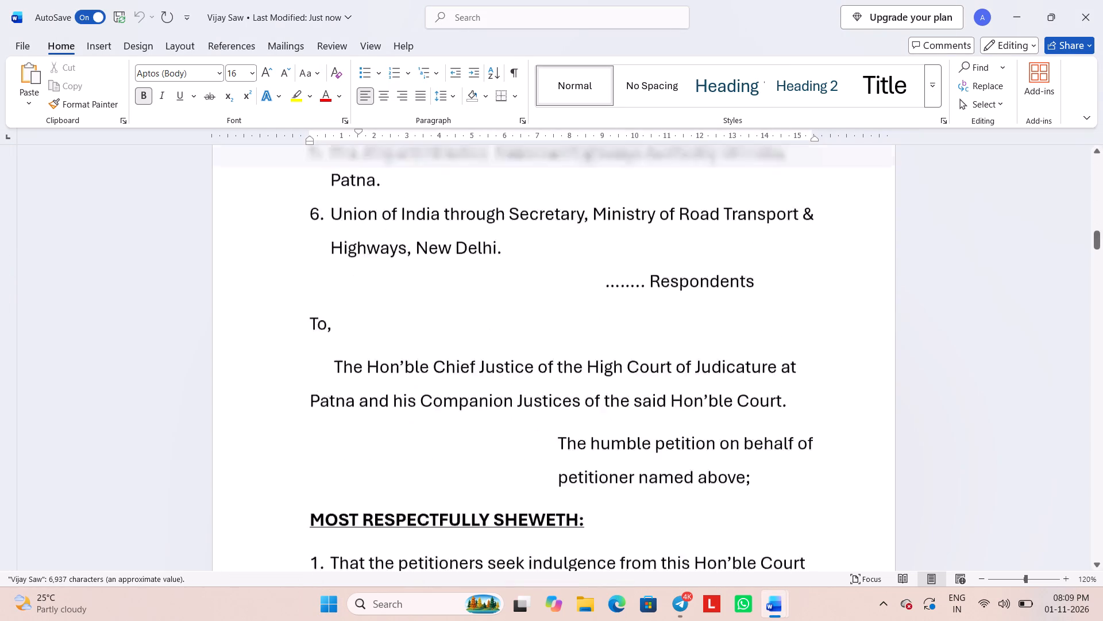
scroll(422, 353, "down", 7)
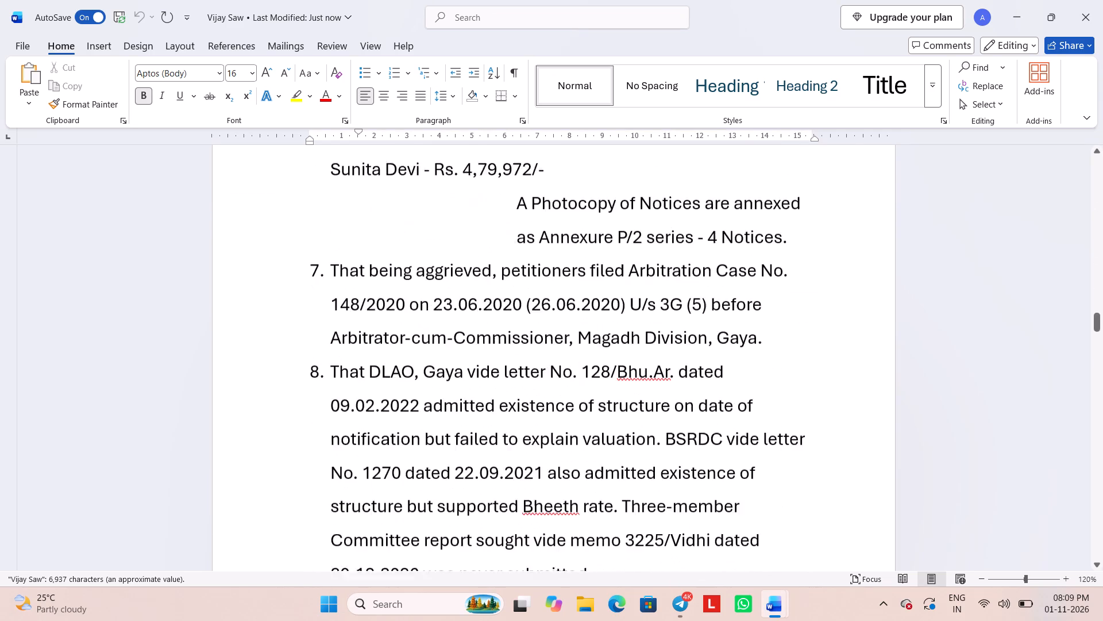
scroll(422, 353, "down", 5)
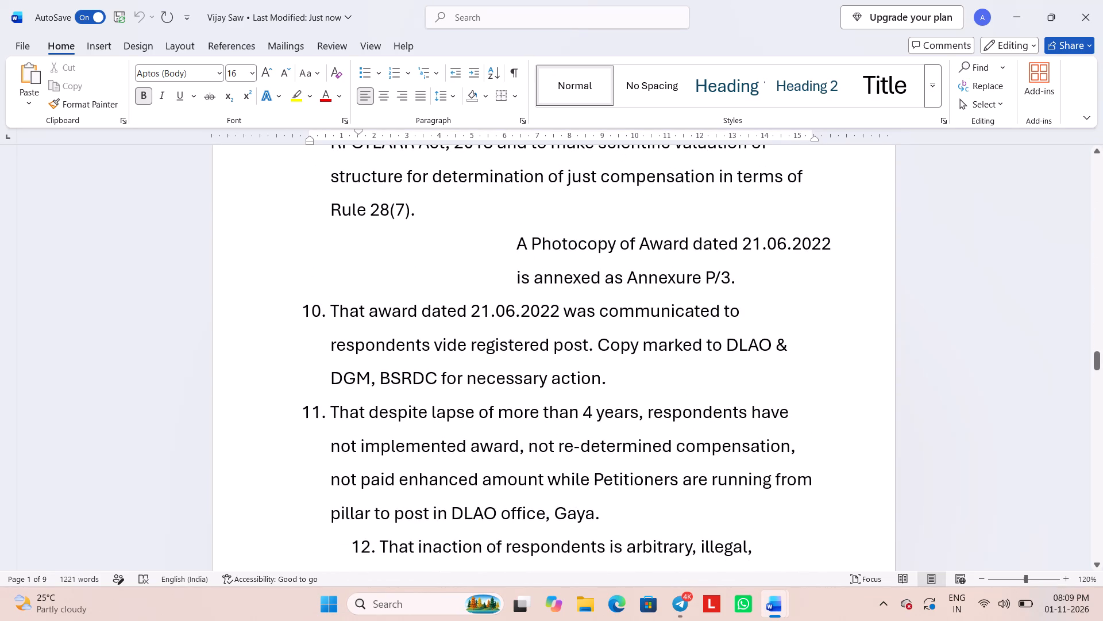
scroll(366, 381, "down", 1)
left_click(384, 469)
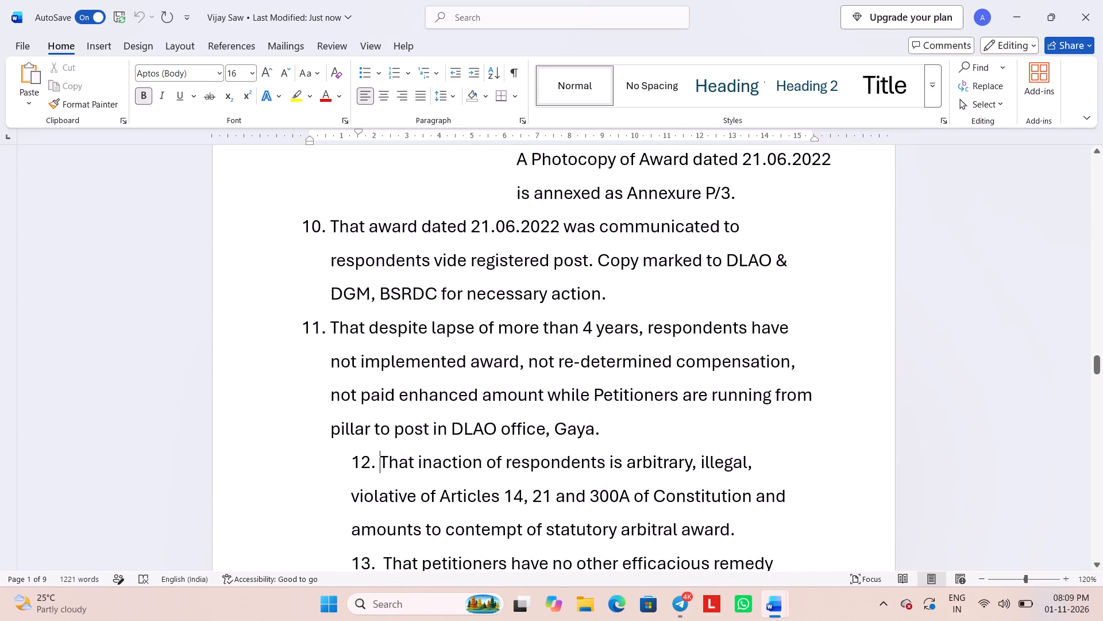
key("BackSpace")
key("BackSpace")
key("BackSpace")
key("BackSpace")
key("BackSpace")
key("BackSpace")
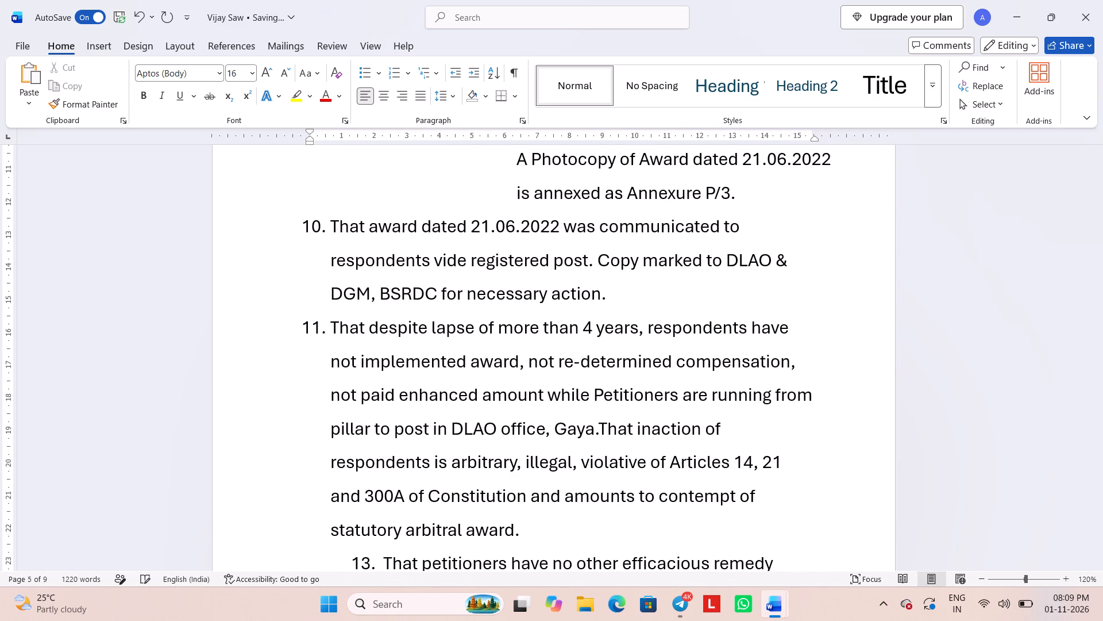
key("Return")
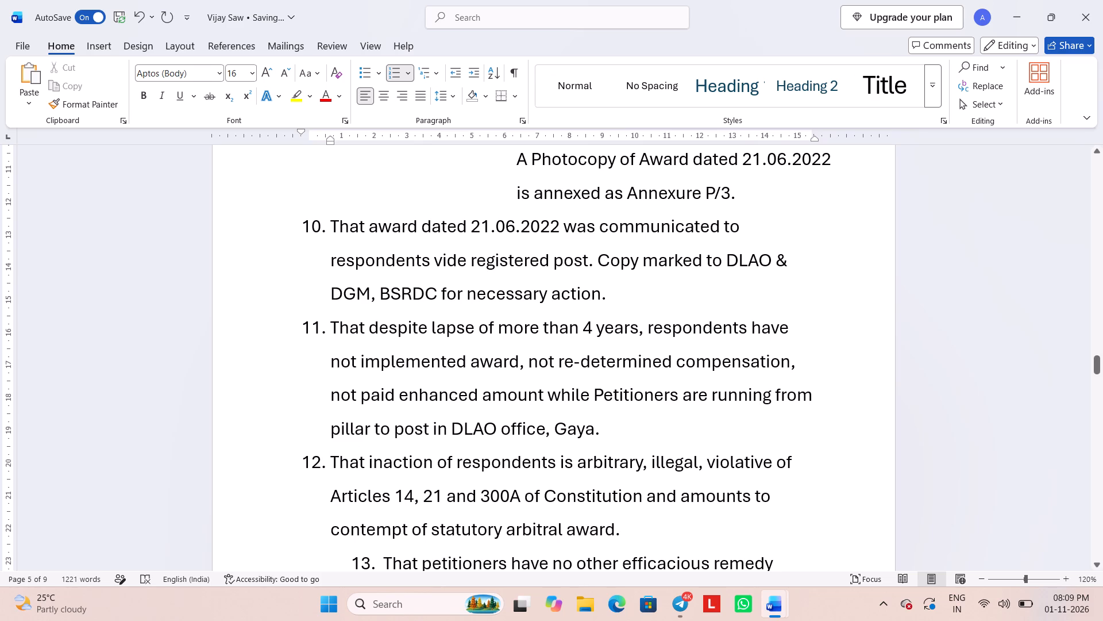
Replace the typed "13." before "That petitioners have no other efficacious remedy" with automatic numbering, as a separate list paragraph 13.
scroll(387, 458, "down", 1)
left_click(384, 394)
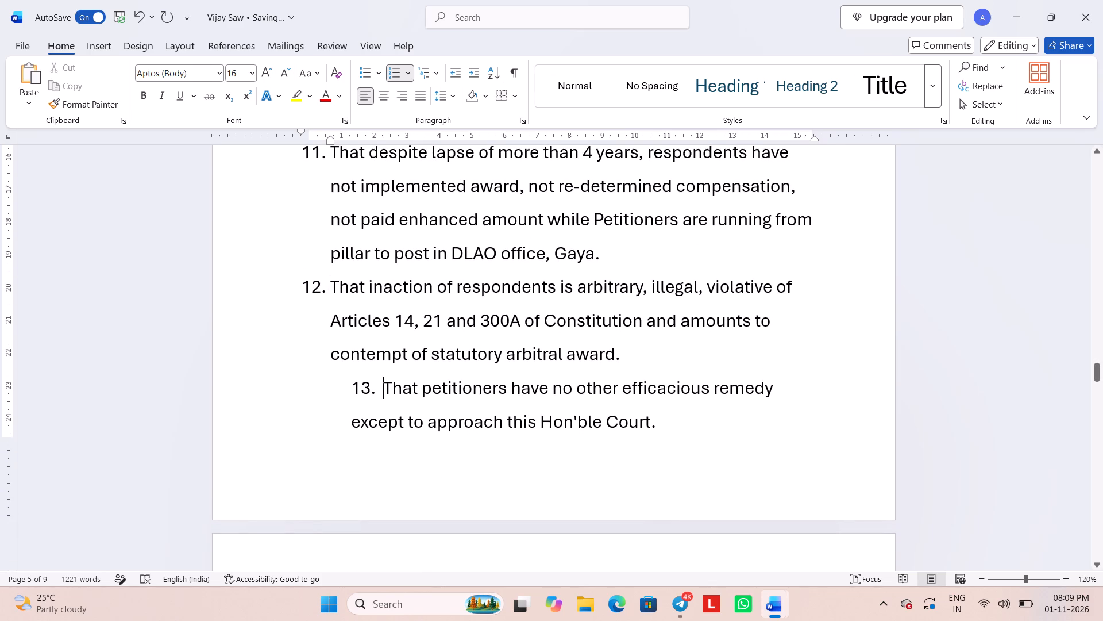
key("BackSpace")
key("BackSpace")
key("BackSpace")
key("BackSpace")
key("BackSpace")
key("BackSpace")
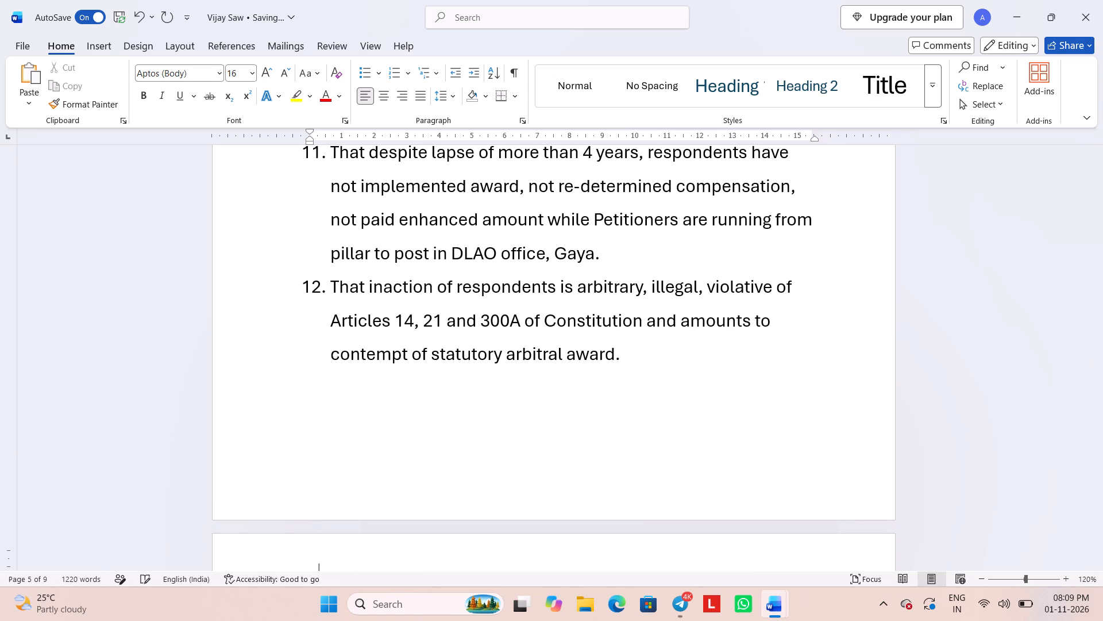
key("BackSpace")
key("Return")
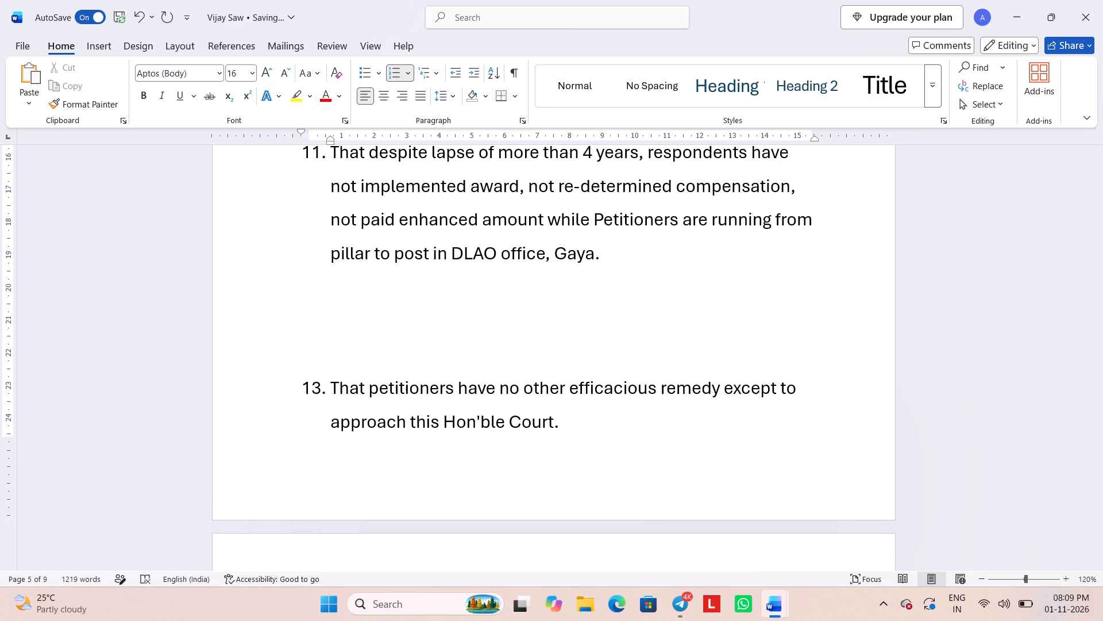
Replace the typed "14." before "That it is submitted that Award" with automatic numbering, as a separate list paragraph 14.
scroll(395, 399, "down", 1)
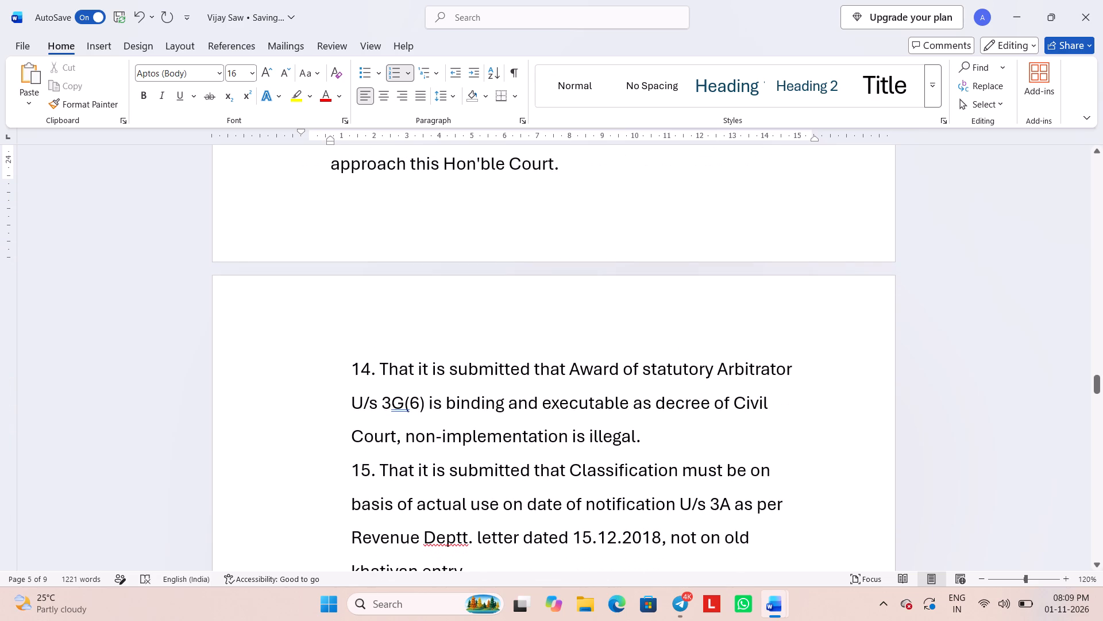
left_click(379, 366)
scroll(379, 366, "up", 1)
key("BackSpace")
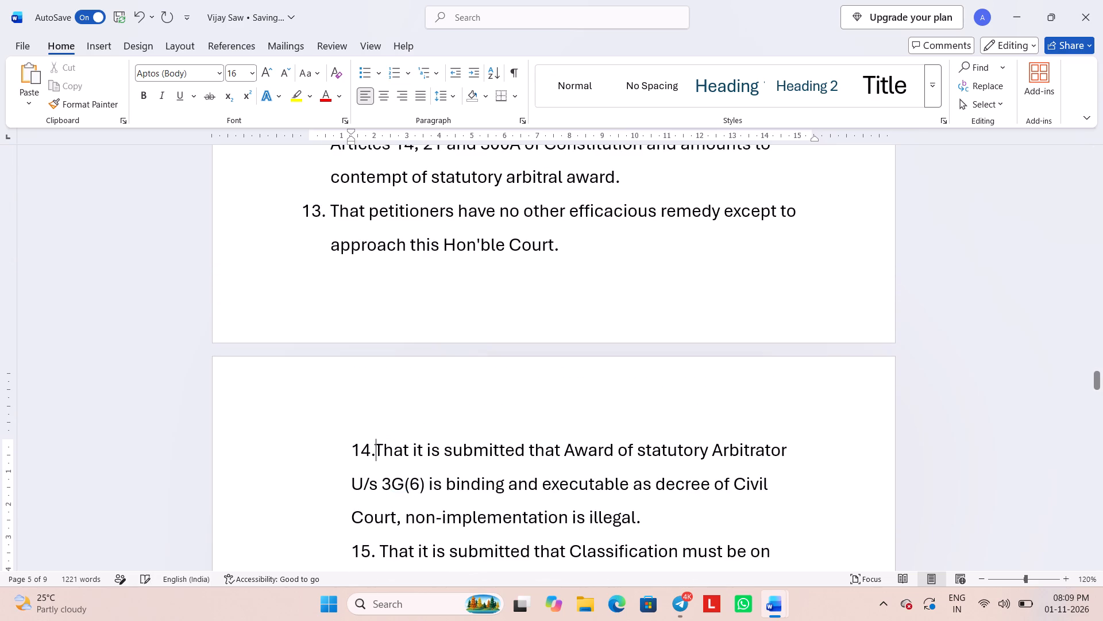
key("BackSpace")
key("BackSpace")
key("BackSpace")
key("BackSpace")
key("BackSpace")
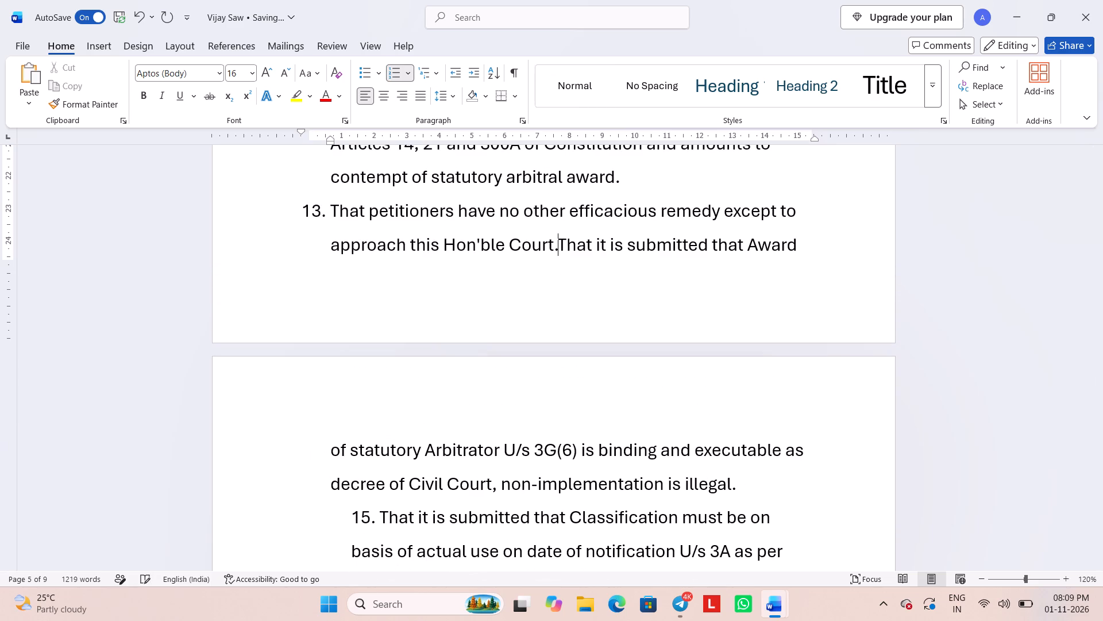
key("Return")
Replace the typed "15." before "That it is submitted that Classification" with automatic numbering, as a separate list paragraph 15.
scroll(360, 378, "down", 1)
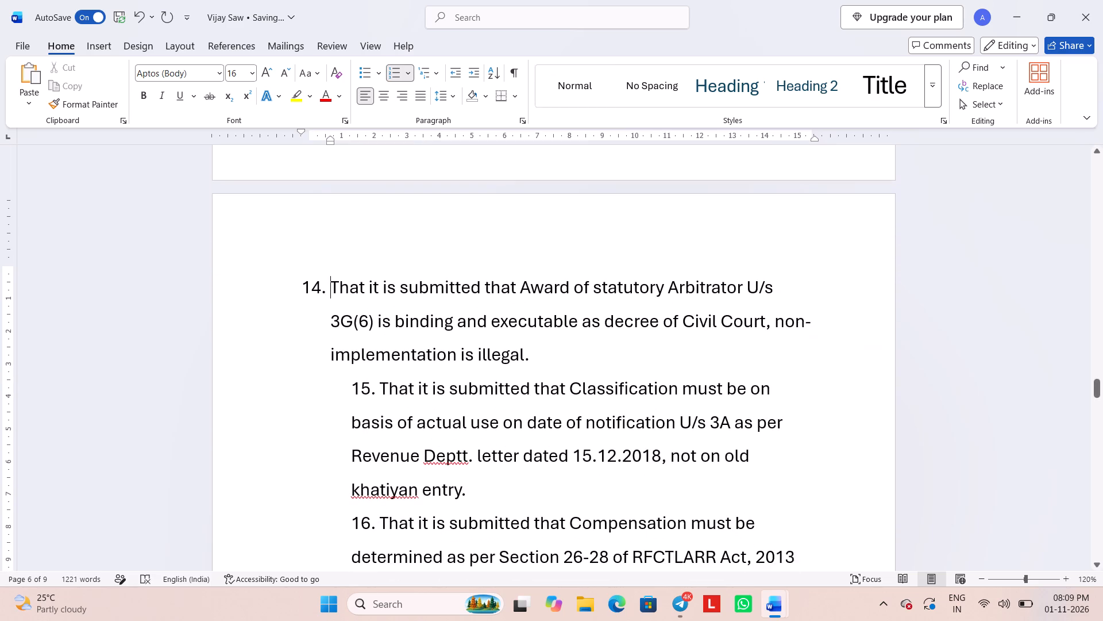
scroll(360, 378, "down", 1)
left_click(383, 388)
key("BackSpace")
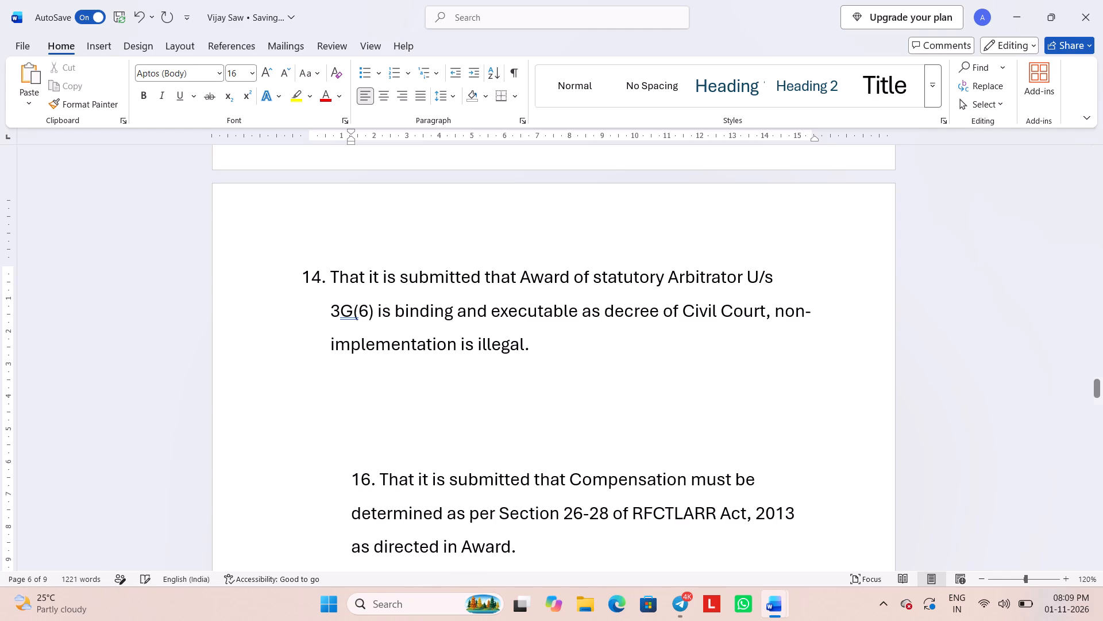
key("BackSpace")
key("BackSpace")
key("BackSpace")
key("BackSpace")
key("BackSpace")
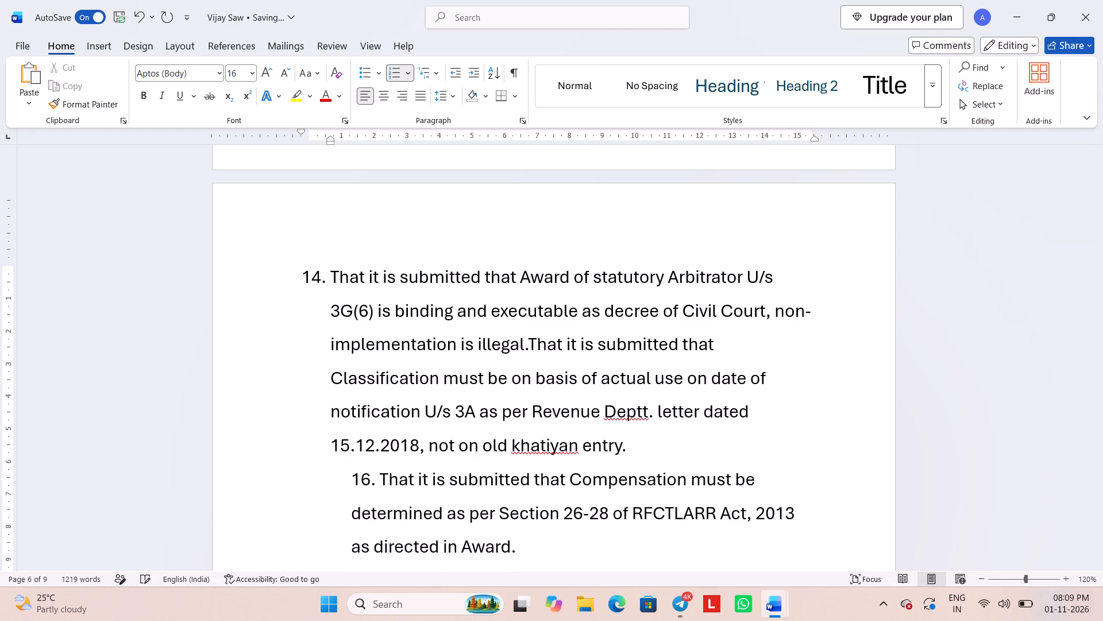
key("Return")
Replace the typed "16." before "That it is submitted that Compensation" with automatic numbering, as a separate list paragraph 16.
left_click(383, 485)
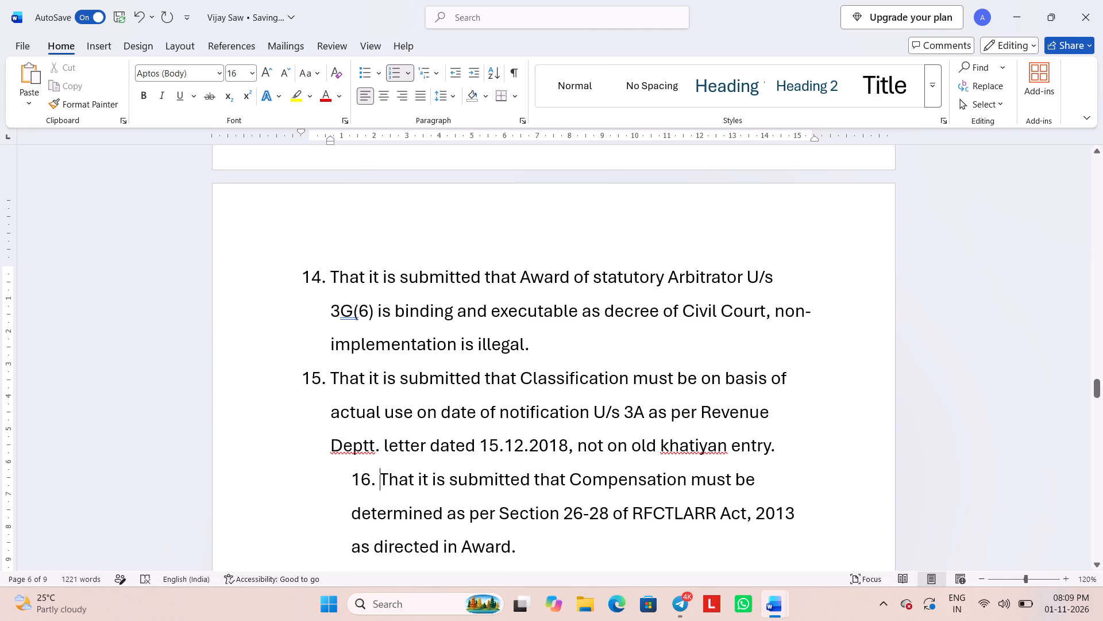
key("BackSpace")
key("BackSpace")
key("BackSpace")
key("BackSpace")
key("BackSpace")
key("BackSpace")
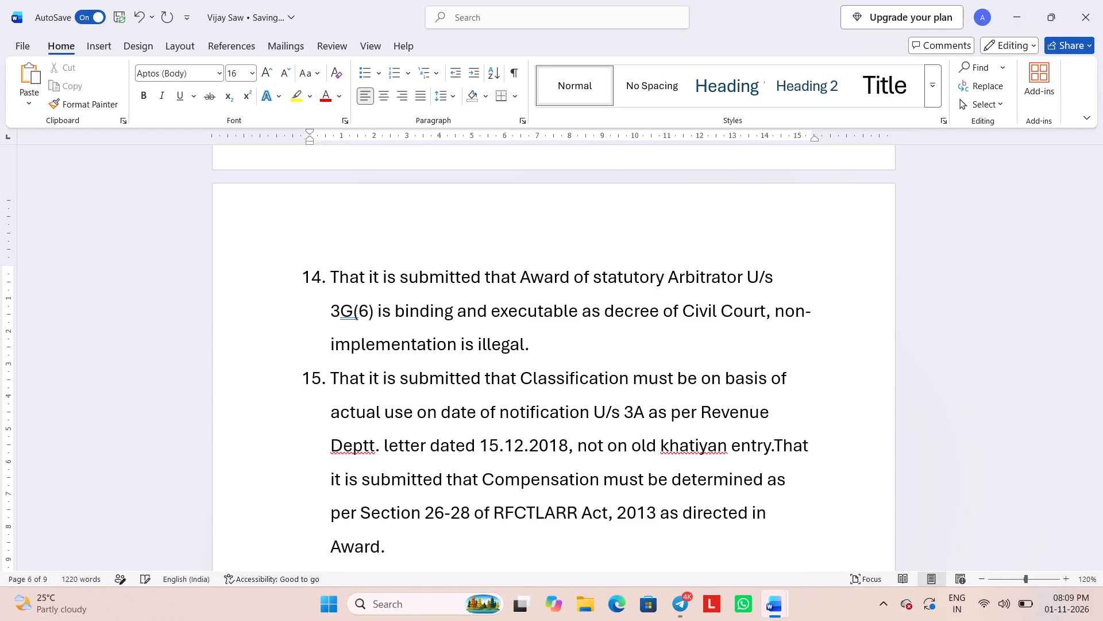
key("Return")
Replace the typed "17." before "That it is submitted that Admitted structure" with automatic numbering, as a separate list paragraph 17.
scroll(396, 484, "down", 1)
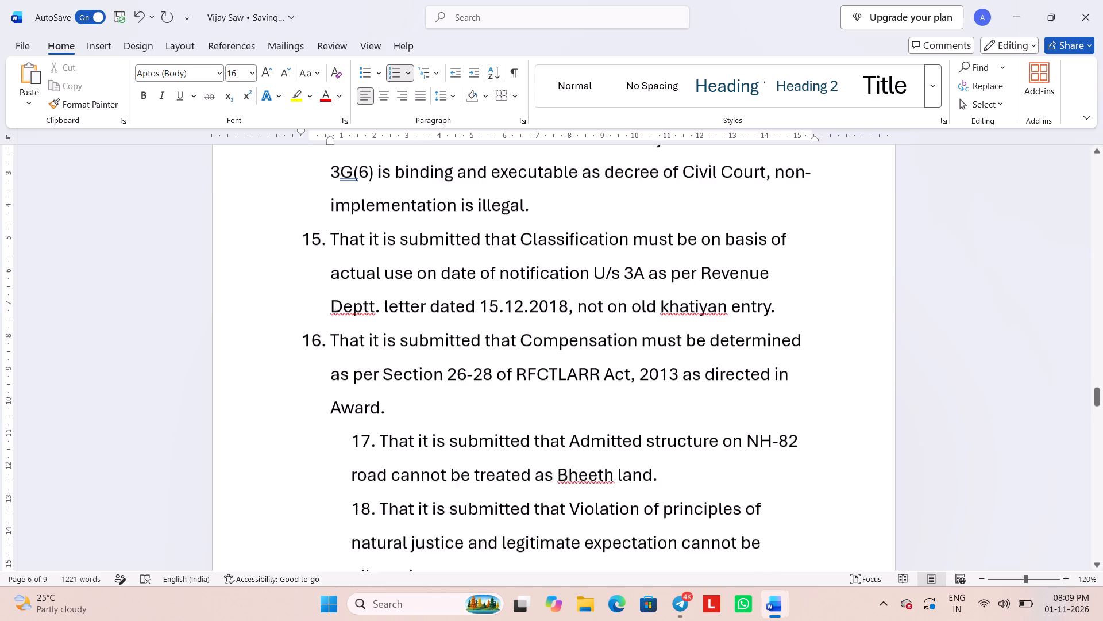
scroll(396, 484, "down", 1)
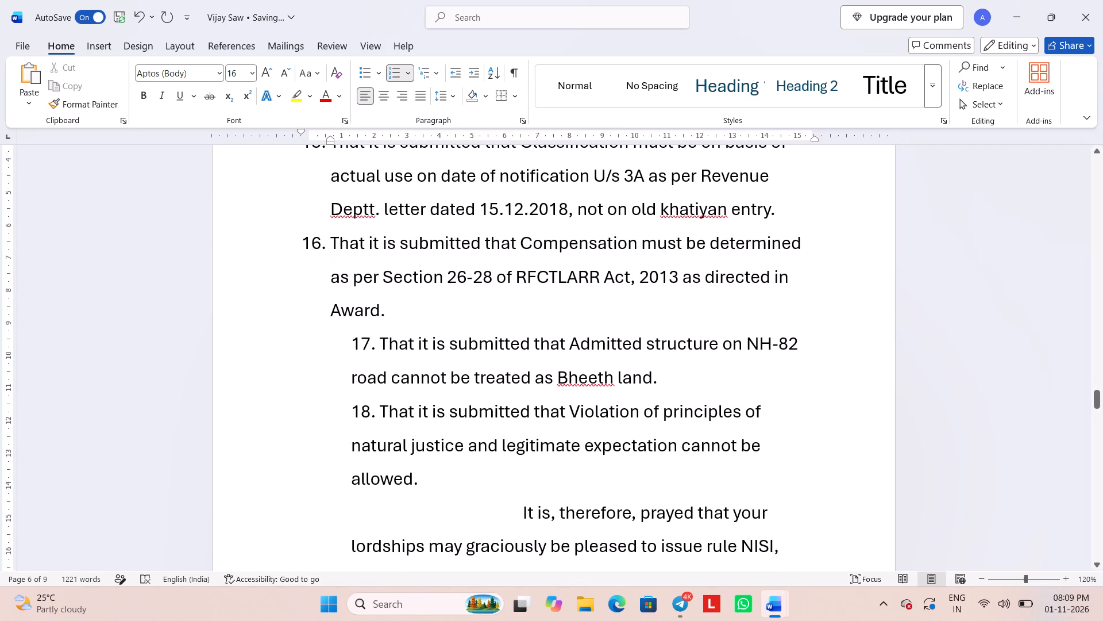
left_click(382, 348)
key("BackSpace")
key("BackSpace")
key("BackSpace")
key("BackSpace")
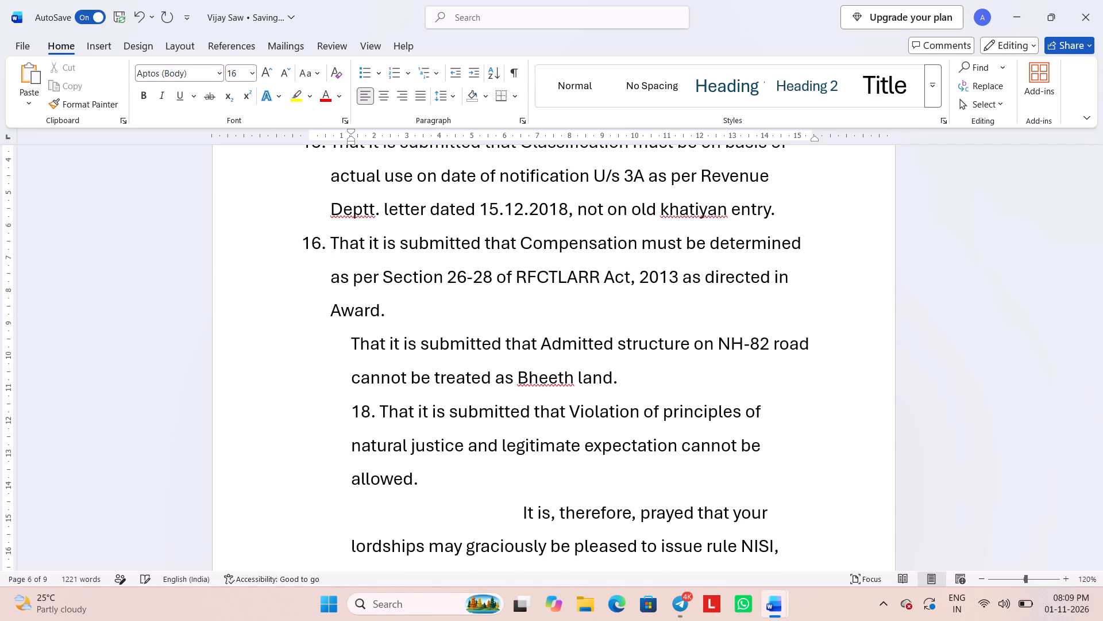
key("BackSpace")
key("BackSpace")
key("Return")
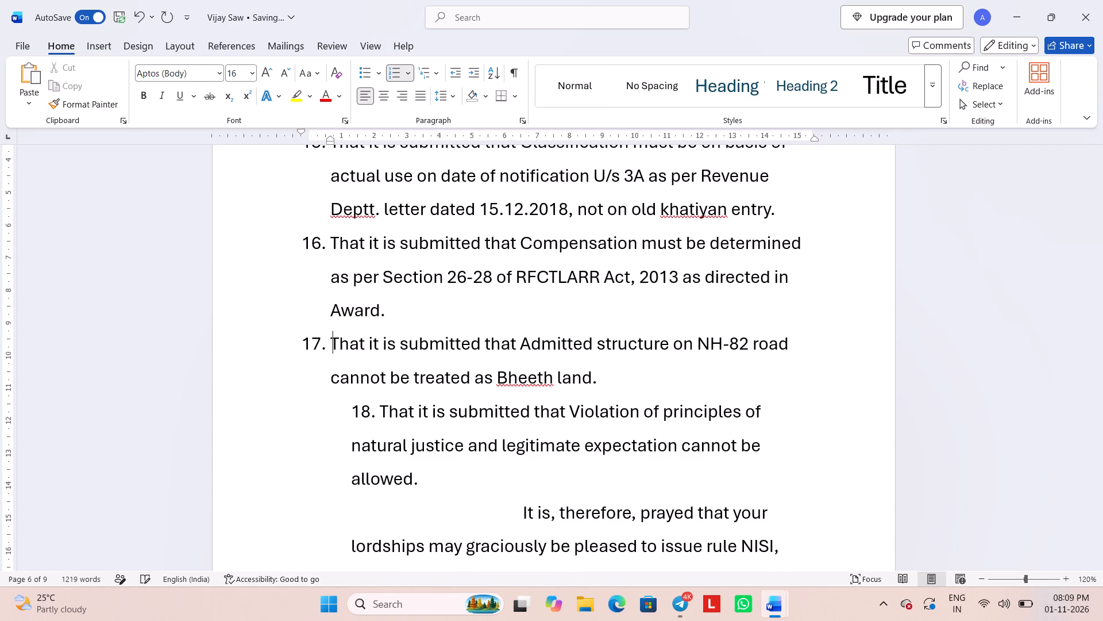
Replace the typed "18." before "That it is submitted that Violation" with automatic numbering, as a separate list paragraph 18.
left_click(381, 418)
key("backslash")
key("BackSpace")
key("BackSpace")
key("BackSpace")
key("BackSpace")
key("BackSpace")
key("BackSpace")
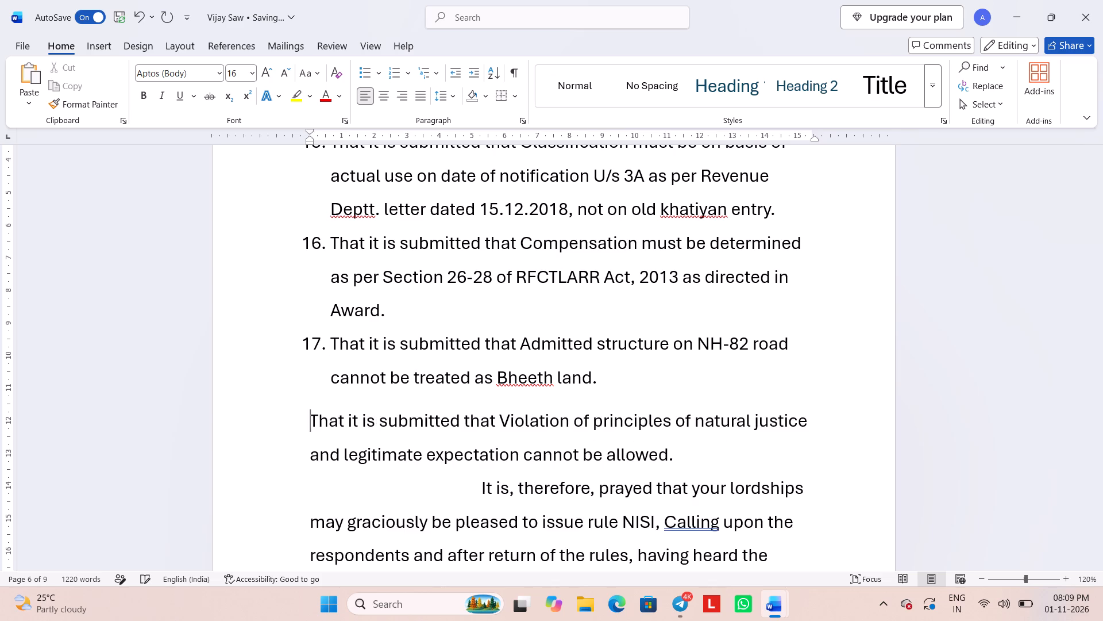
key("BackSpace")
key("BackSpace")
key("Return")
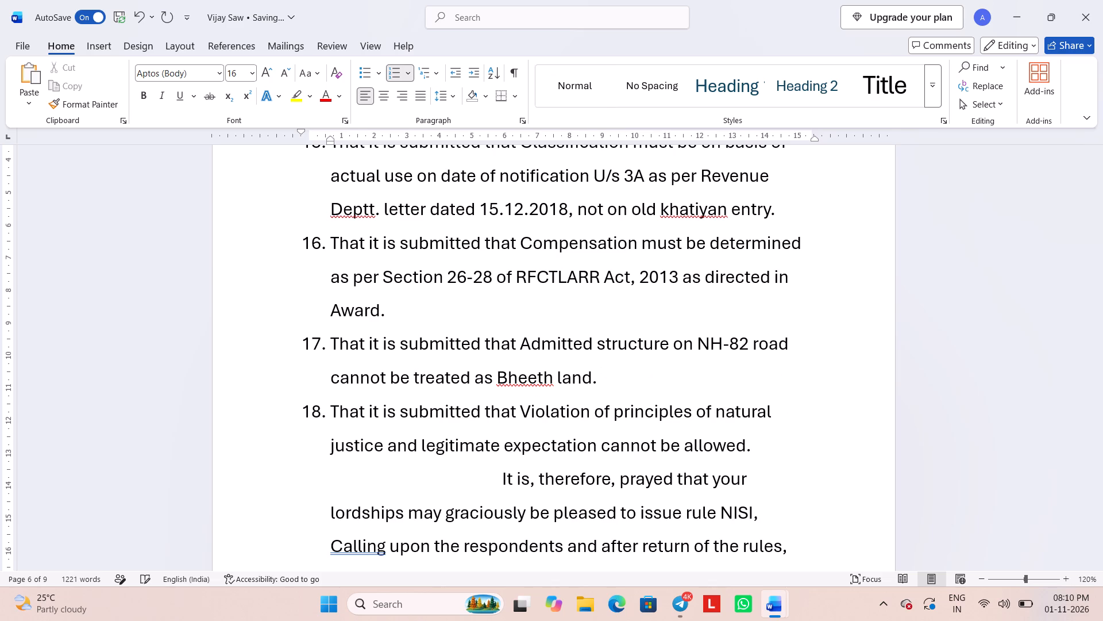
Place "And for this, petitioners shall ever pray." in its own unnumbered paragraph below the prayer text.
scroll(405, 451, "down", 2)
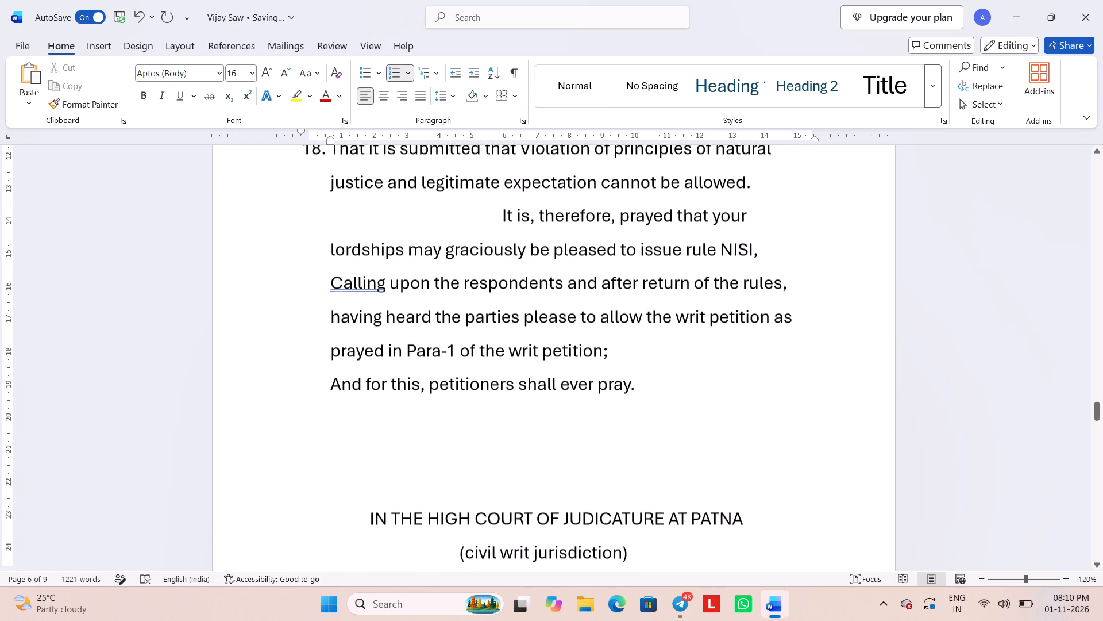
left_click(331, 387)
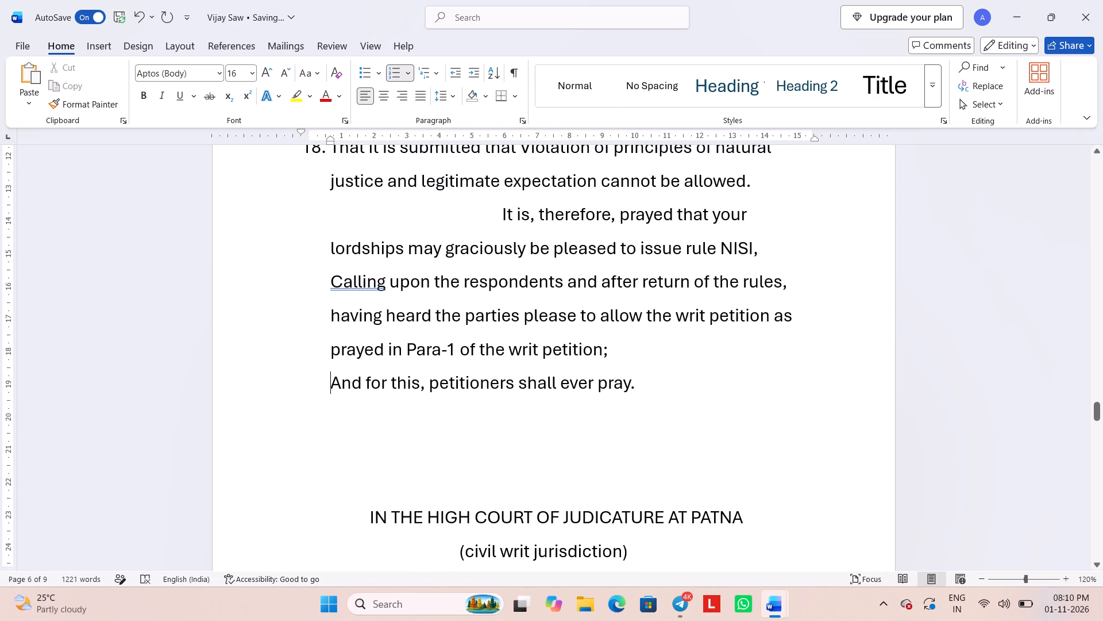
key("BackSpace")
key("Return")
key("BackSpace")
scroll(423, 446, "up", 1)
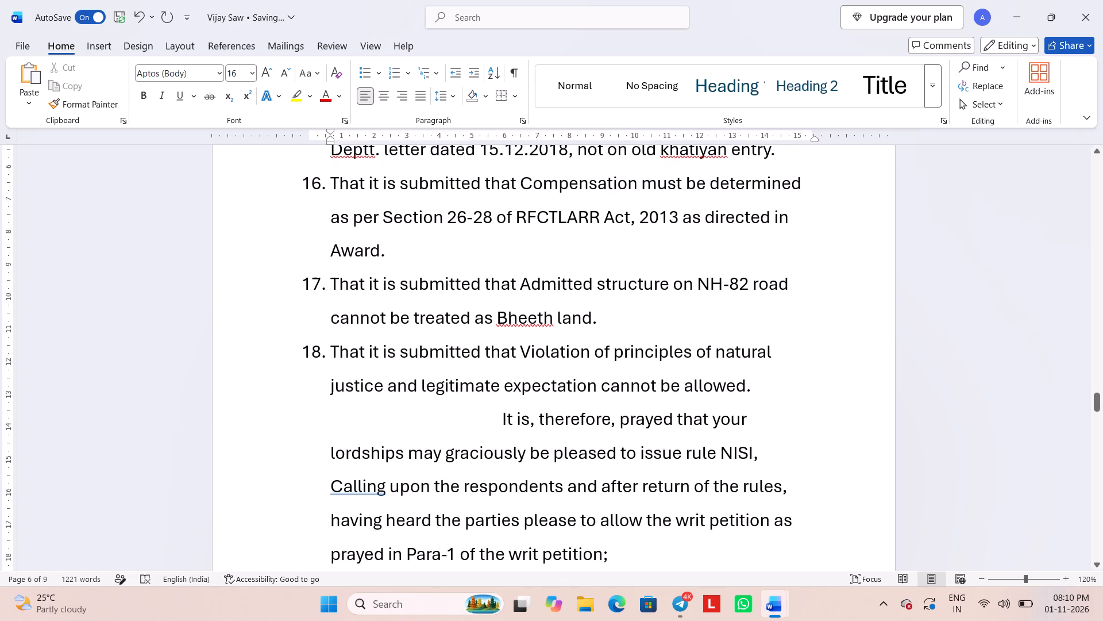
Replace the spaces before "It is, therefore, prayed" with a paragraph indent increased by five levels for the whole prayer paragraph.
left_click_drag(502, 429, 579, 390)
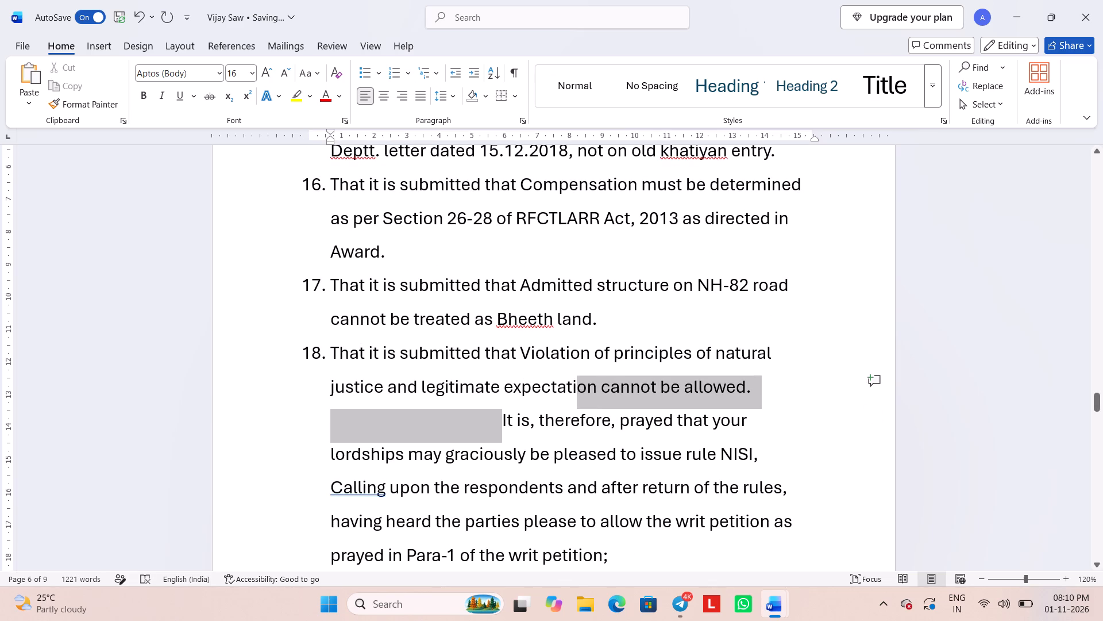
left_click_drag(579, 390, 785, 382)
key("BackSpace")
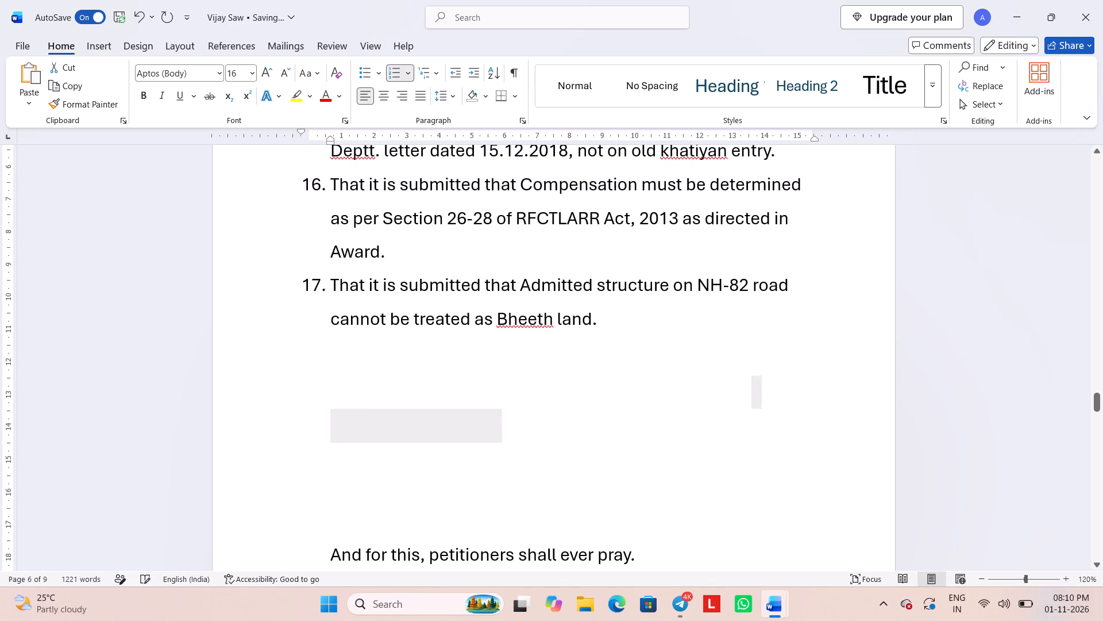
key("Delete")
key("Return")
key("BackSpace")
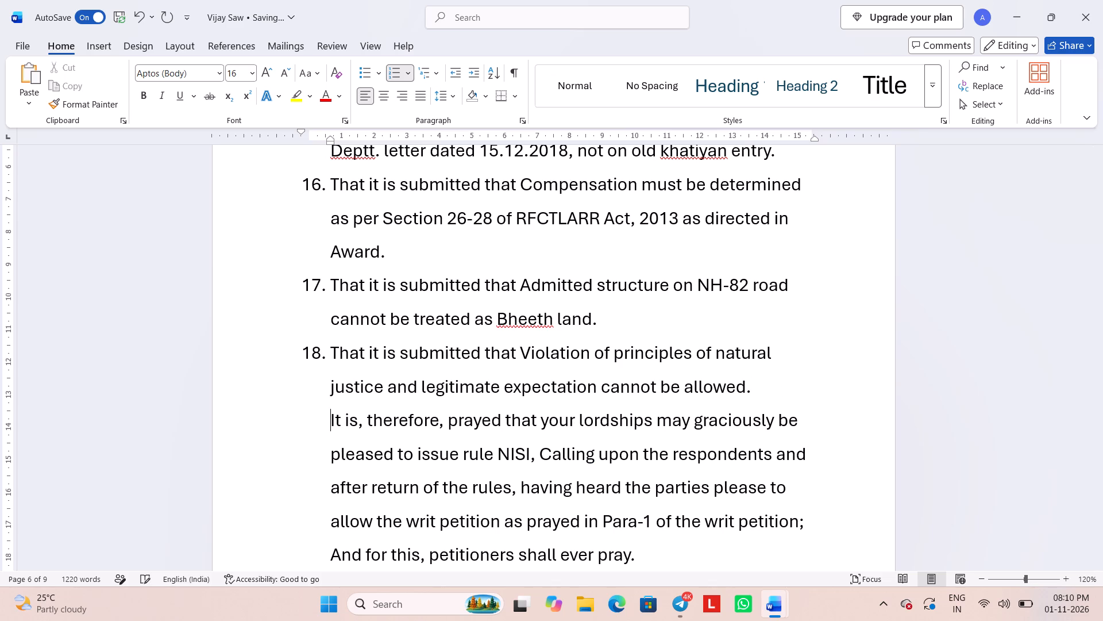
triple_click(473, 72)
left_click(473, 72)
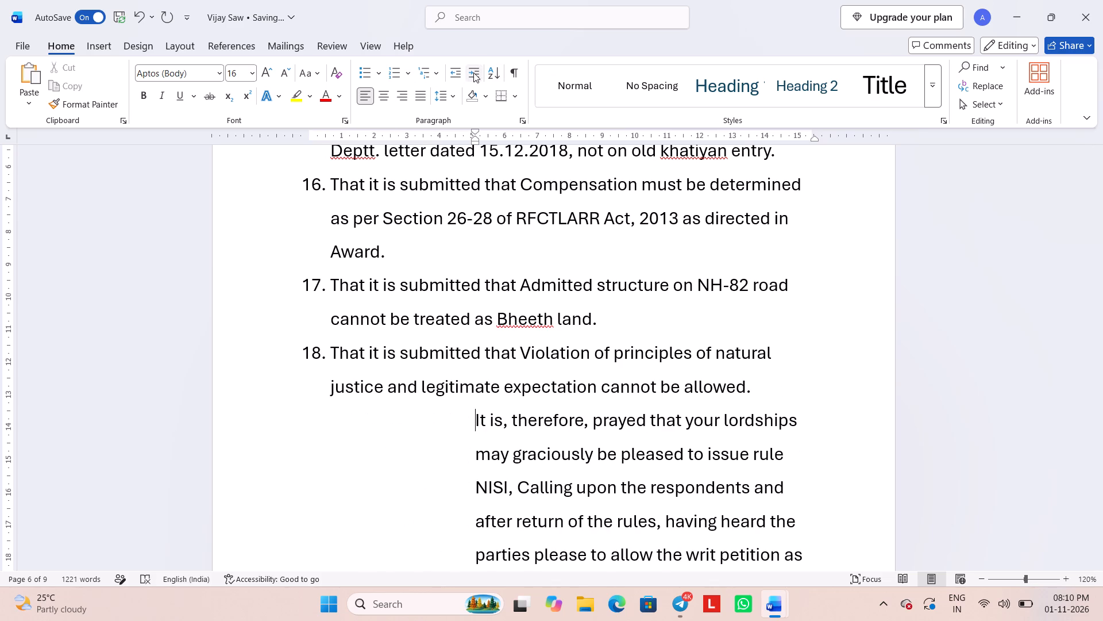
left_click(473, 72)
Replace the blank lines after "And for this, petitioners shall ever pray." with a page break before the index page's court heading.
scroll(582, 392, "down", 2)
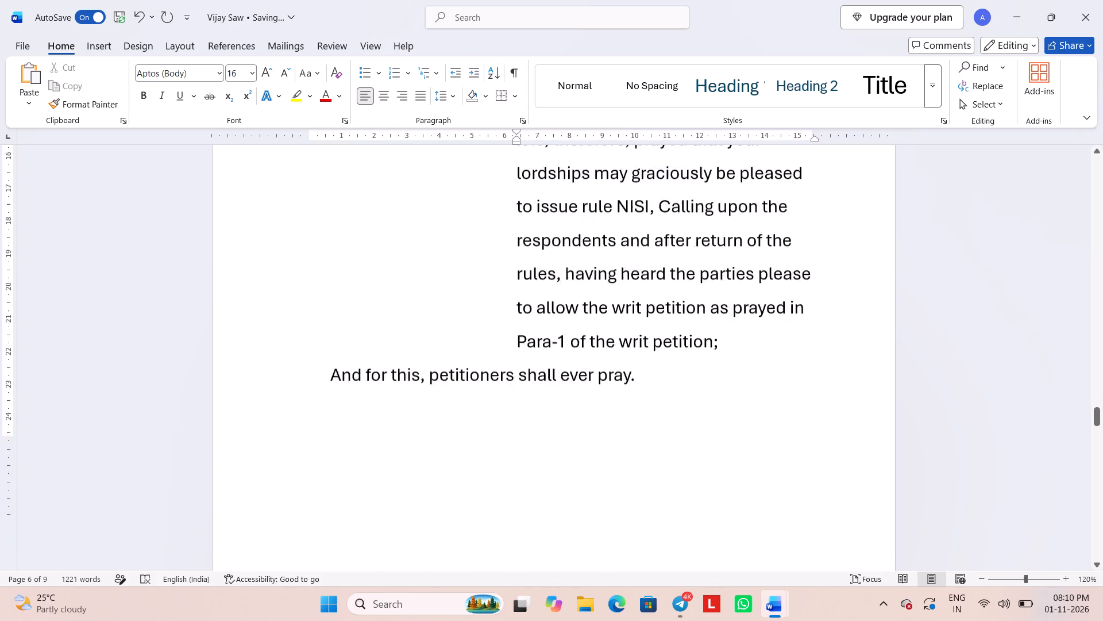
scroll(582, 392, "down", 2)
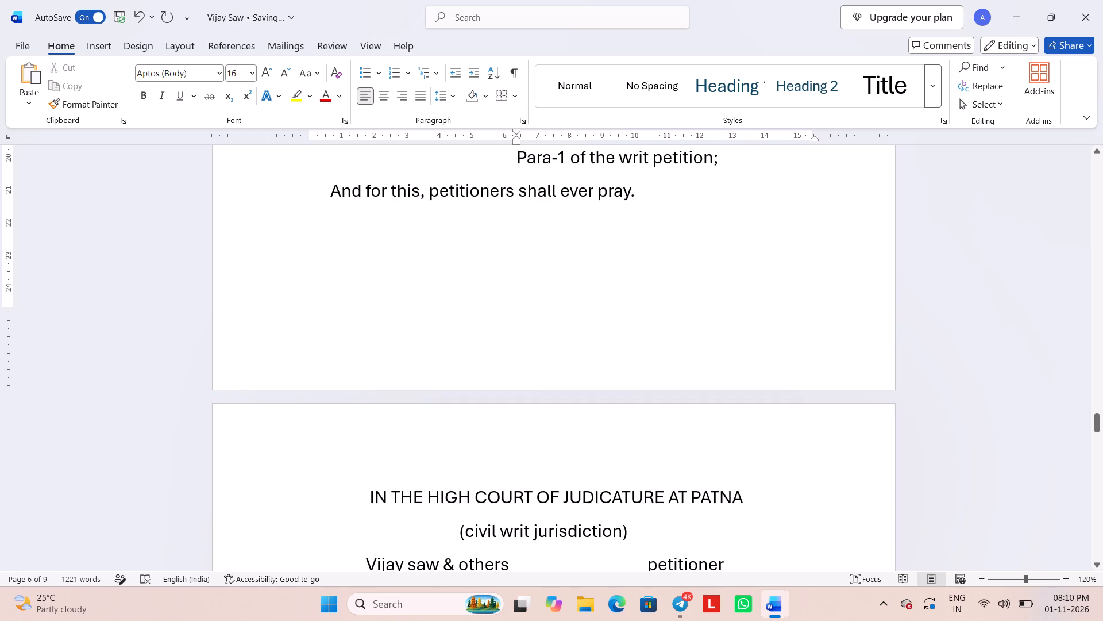
left_click_drag(365, 502, 594, 231)
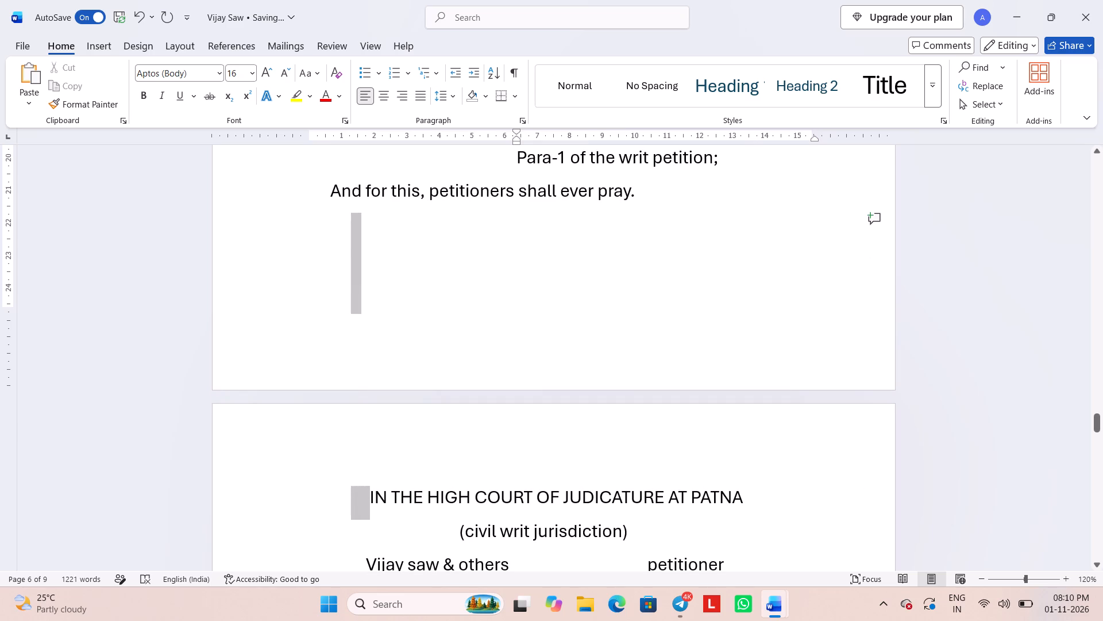
left_click_drag(594, 231, 646, 221)
key("BackSpace")
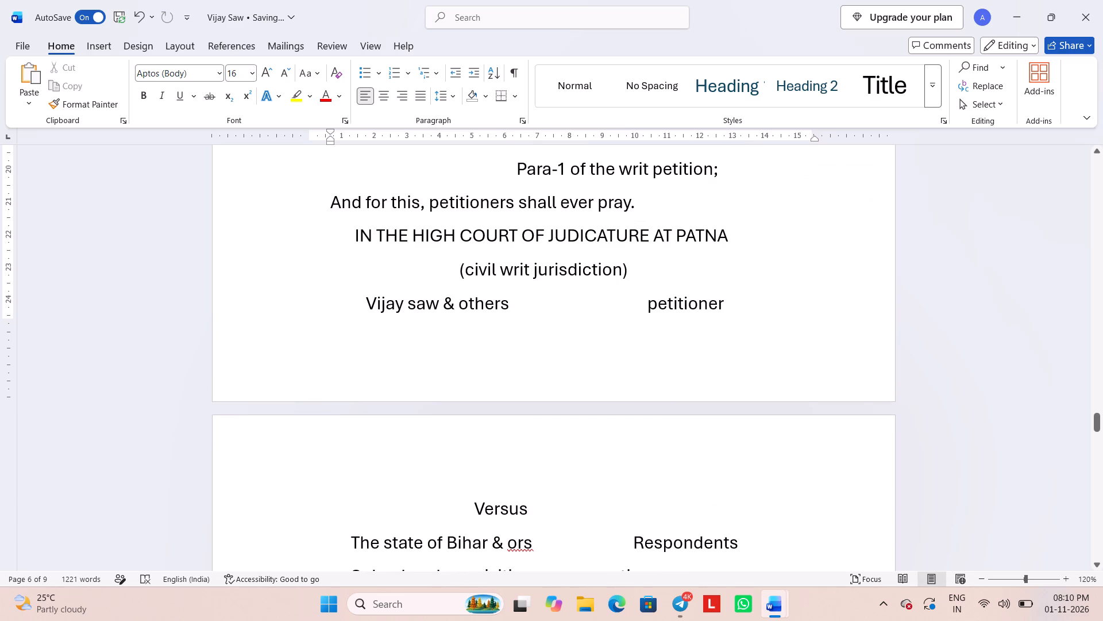
key("Delete")
key("Delete")
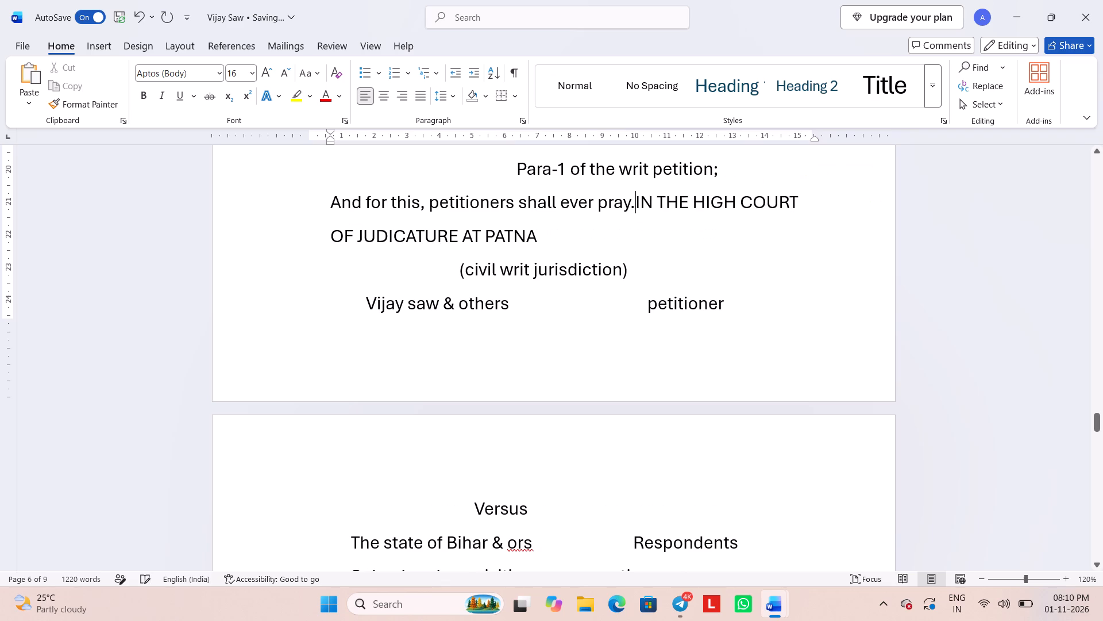
left_click(98, 41)
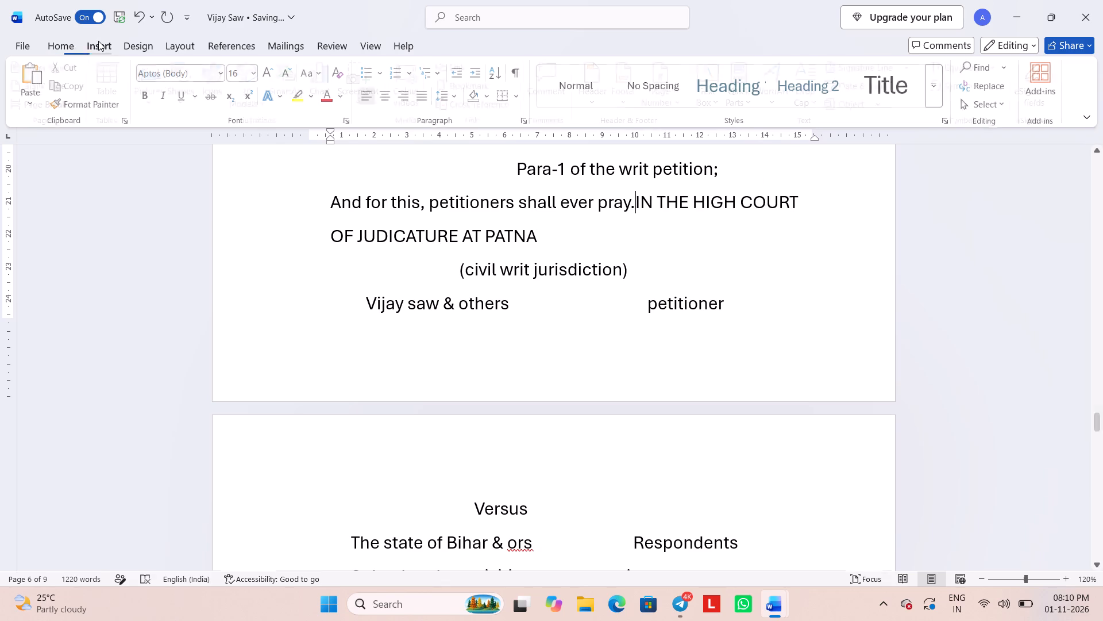
left_click(58, 107)
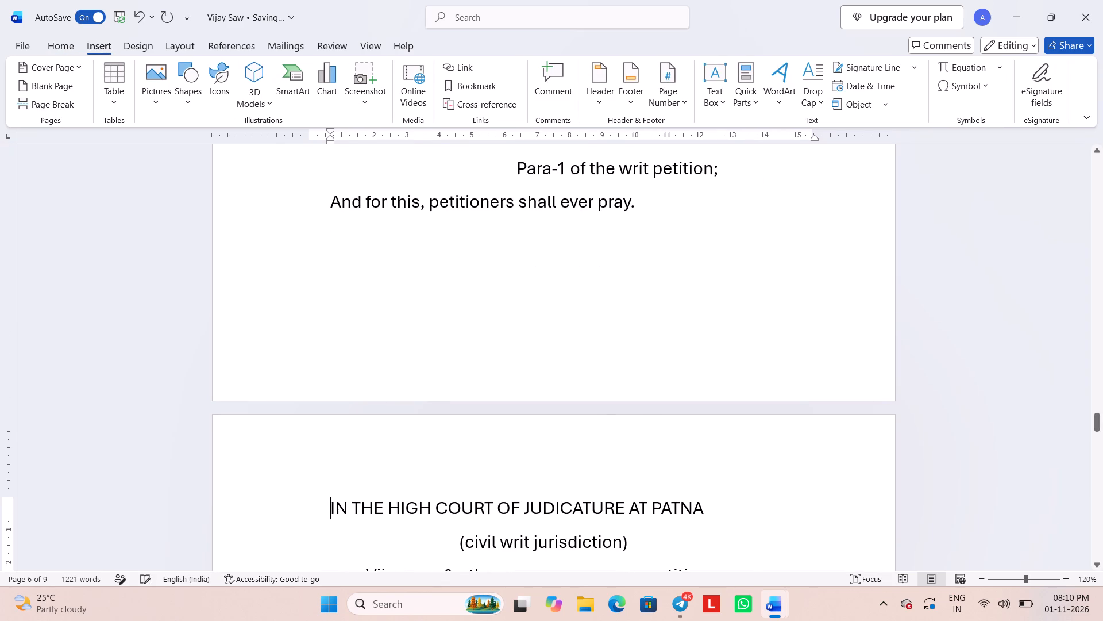
Copy the bold two-line court heading from the first page and paste it over the plain court heading on the index page.
scroll(479, 424, "down", 1)
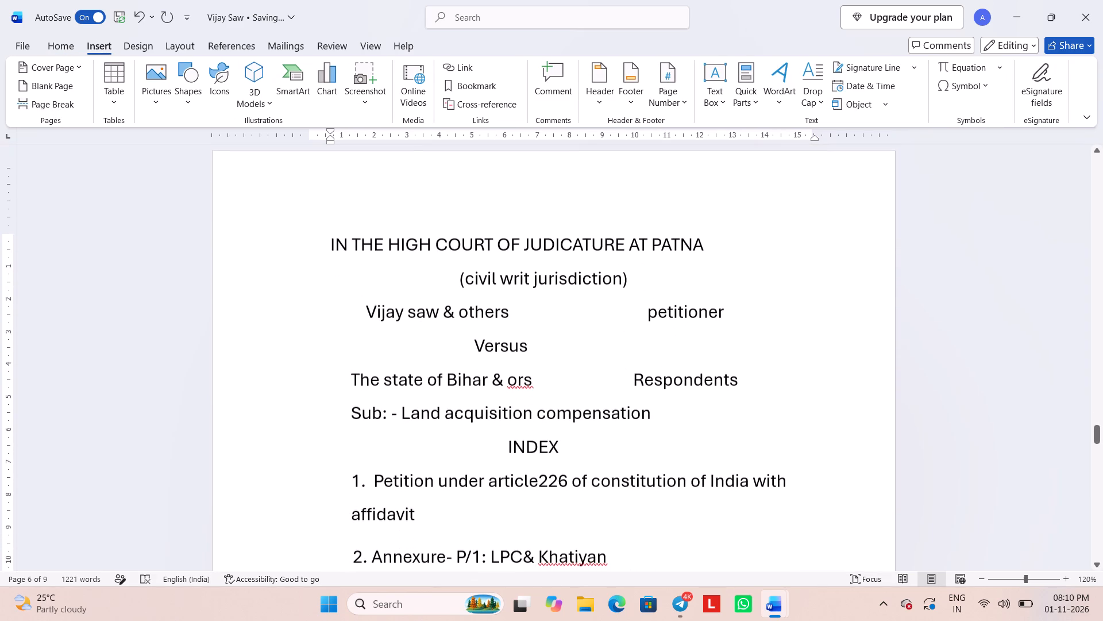
scroll(479, 424, "up", 19)
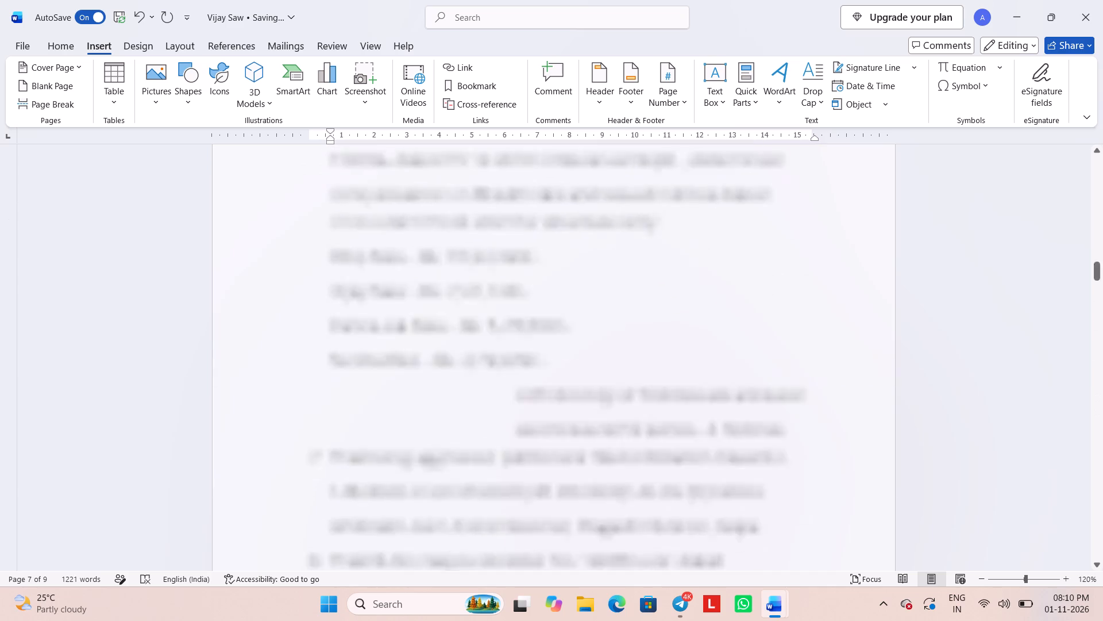
scroll(479, 424, "up", 11)
left_click_drag(685, 306, 246, 178)
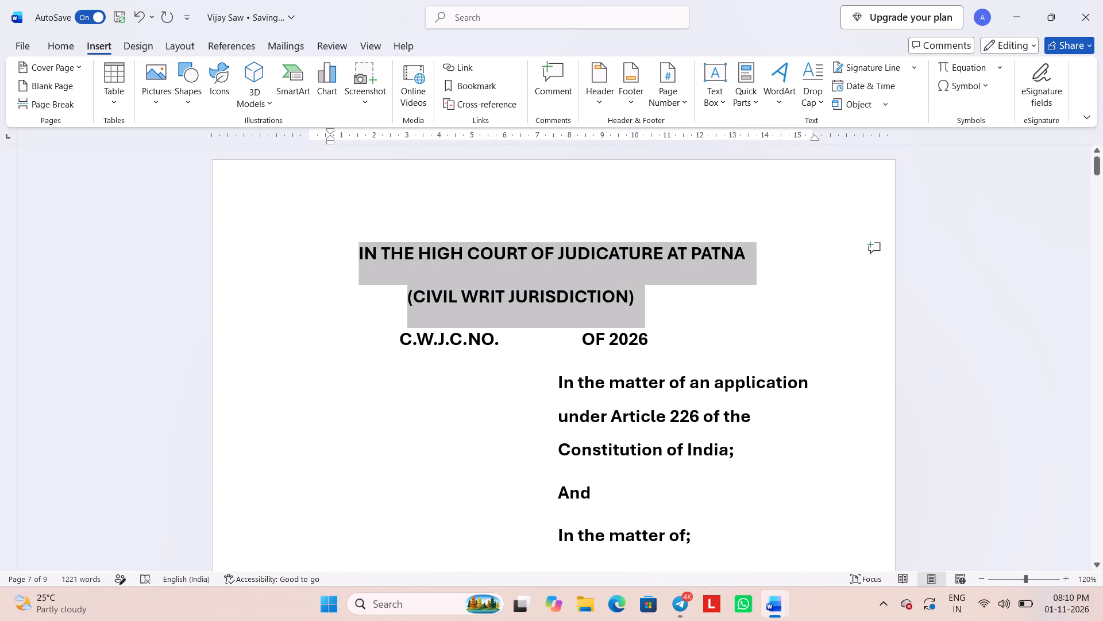
left_click_drag(246, 178, 245, 179)
key("ctrl+c")
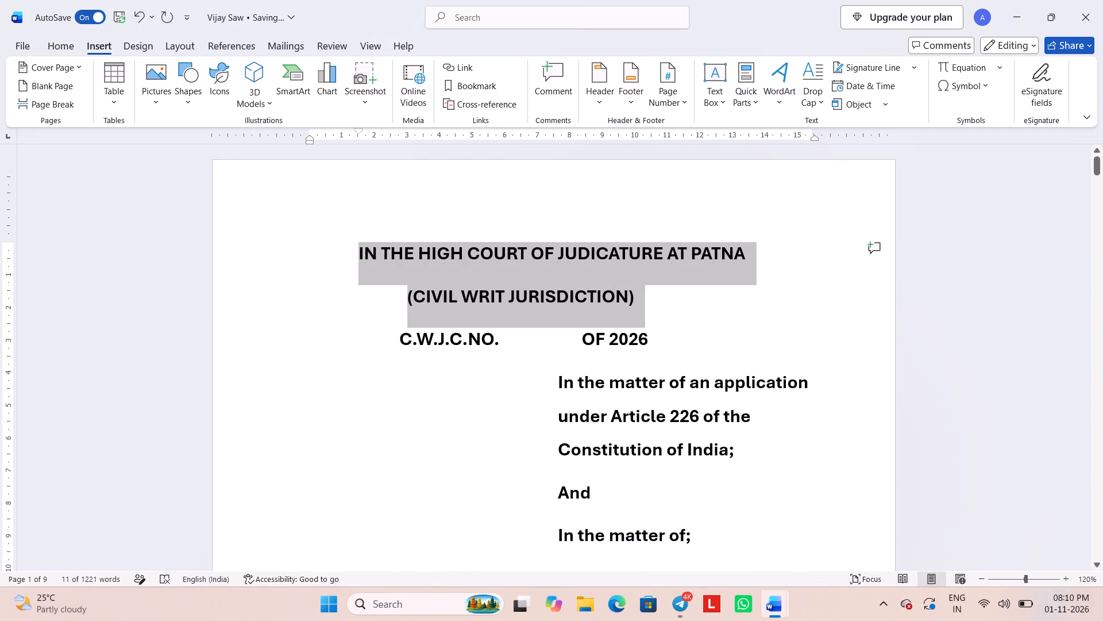
scroll(644, 456, "down", 15)
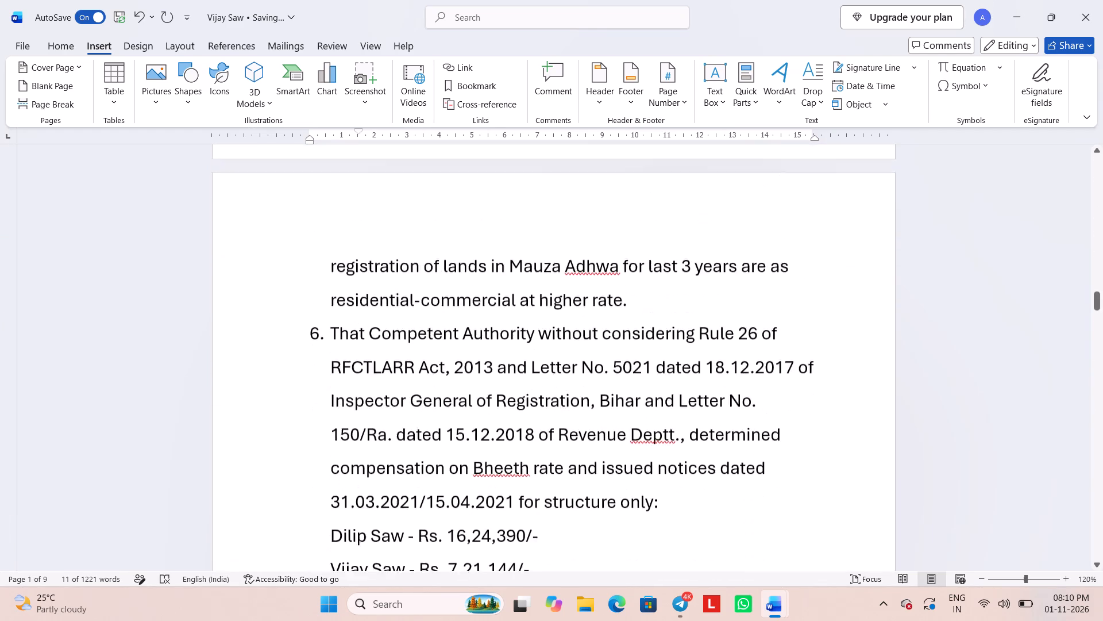
scroll(644, 456, "down", 5)
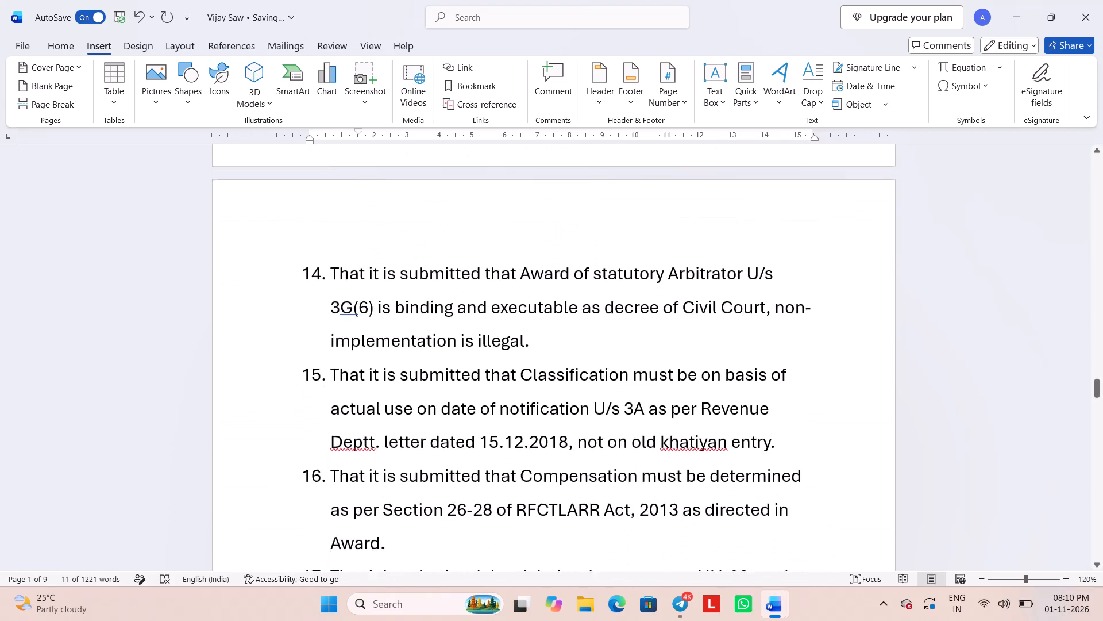
scroll(644, 456, "down", 4)
left_click_drag(682, 306, 229, 243)
key("ctrl+v")
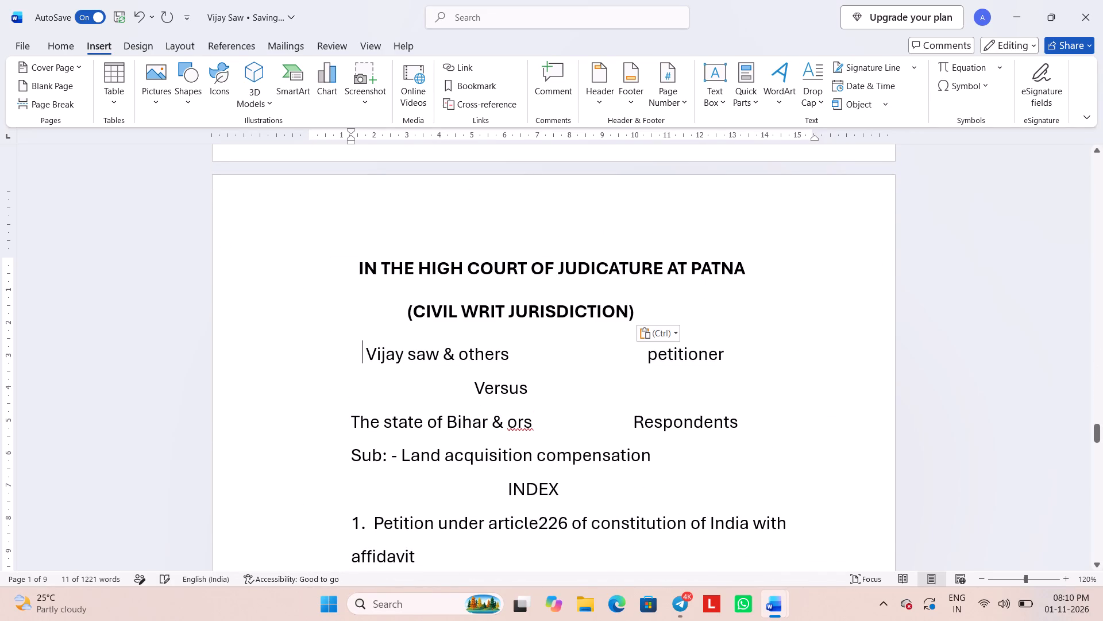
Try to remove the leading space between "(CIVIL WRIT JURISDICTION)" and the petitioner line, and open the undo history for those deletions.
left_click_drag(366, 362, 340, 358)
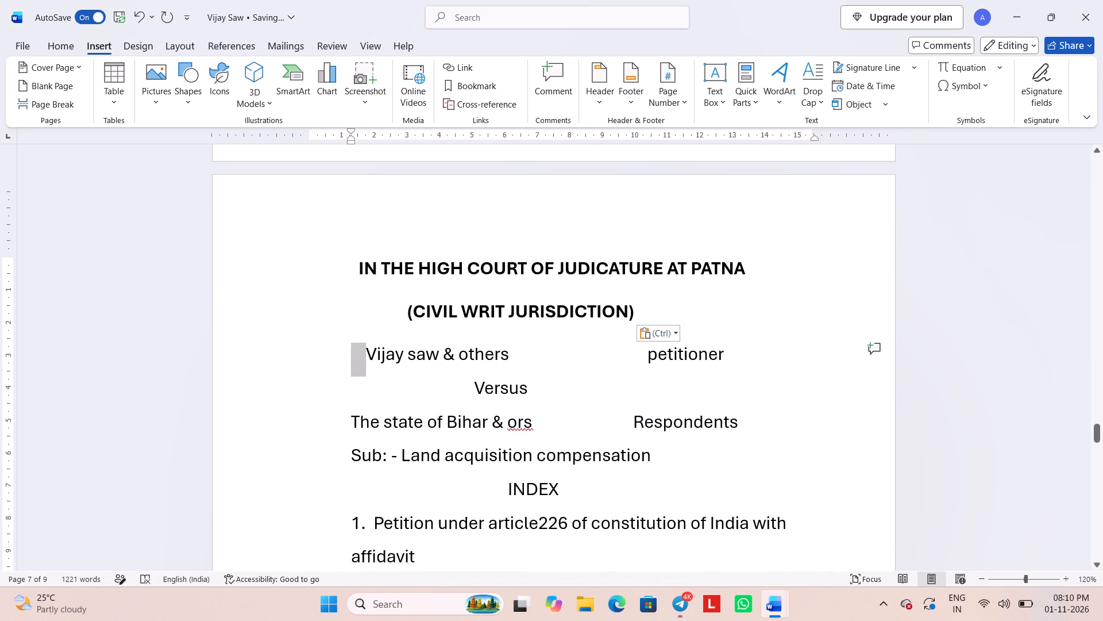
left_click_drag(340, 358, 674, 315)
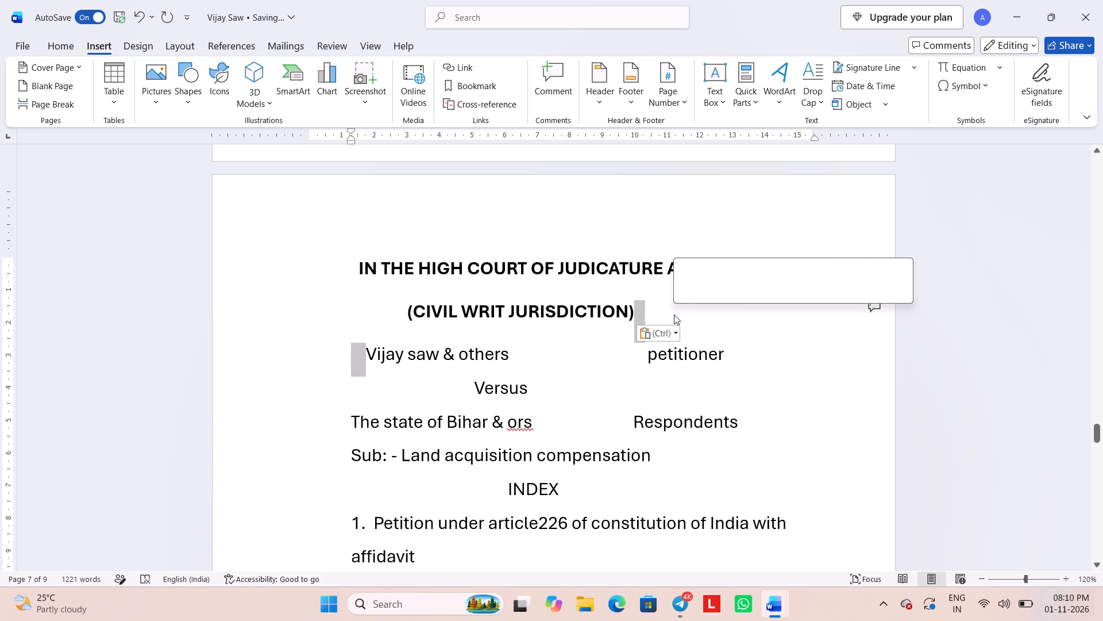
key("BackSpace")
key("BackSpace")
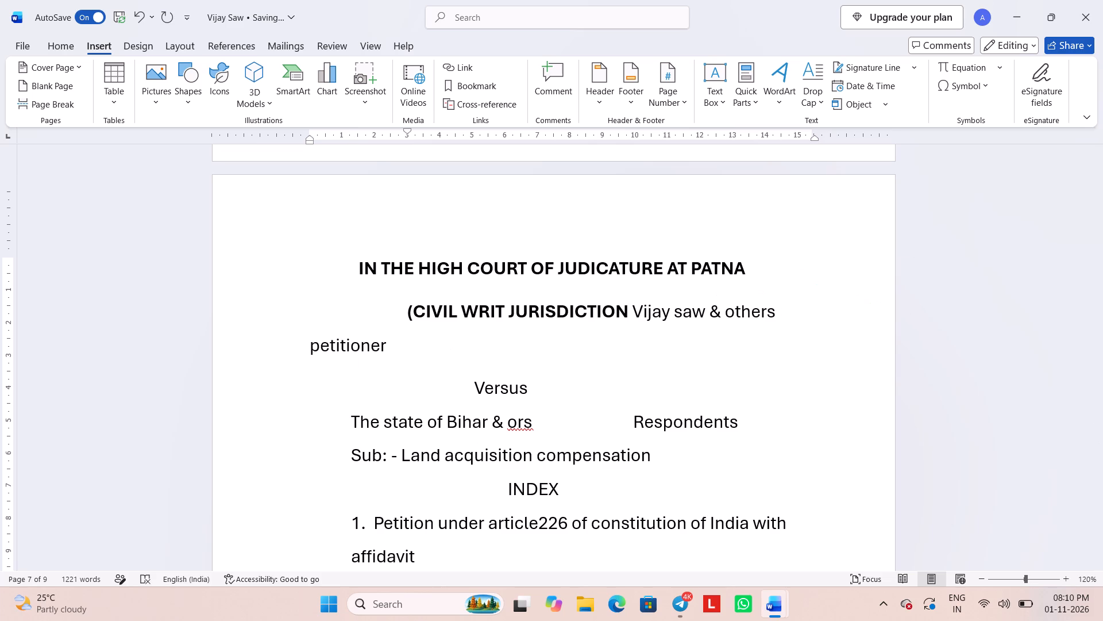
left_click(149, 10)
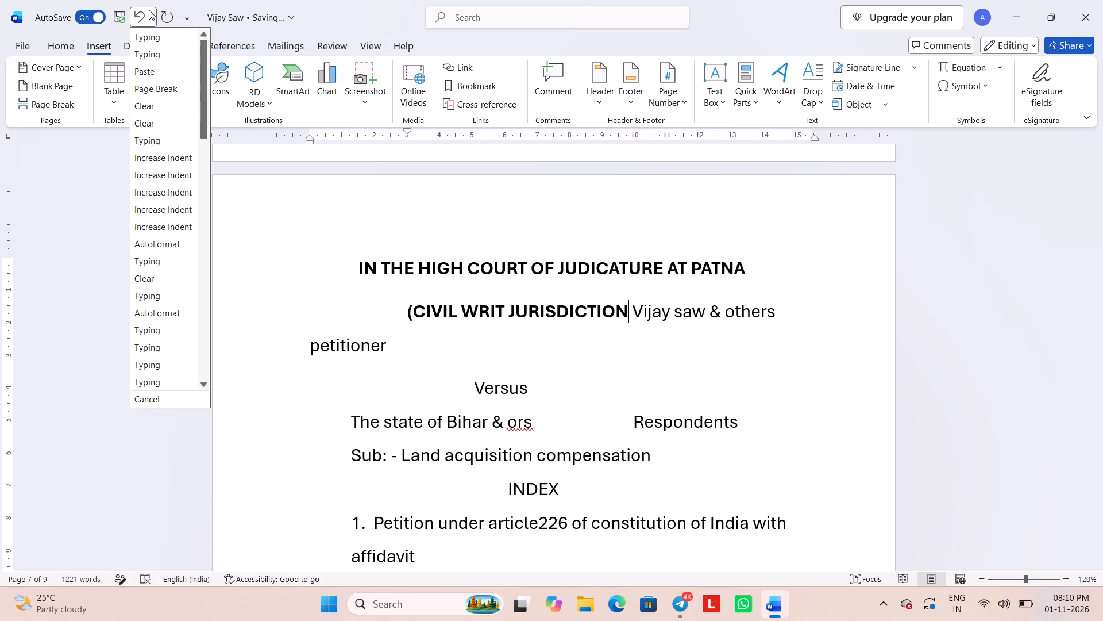
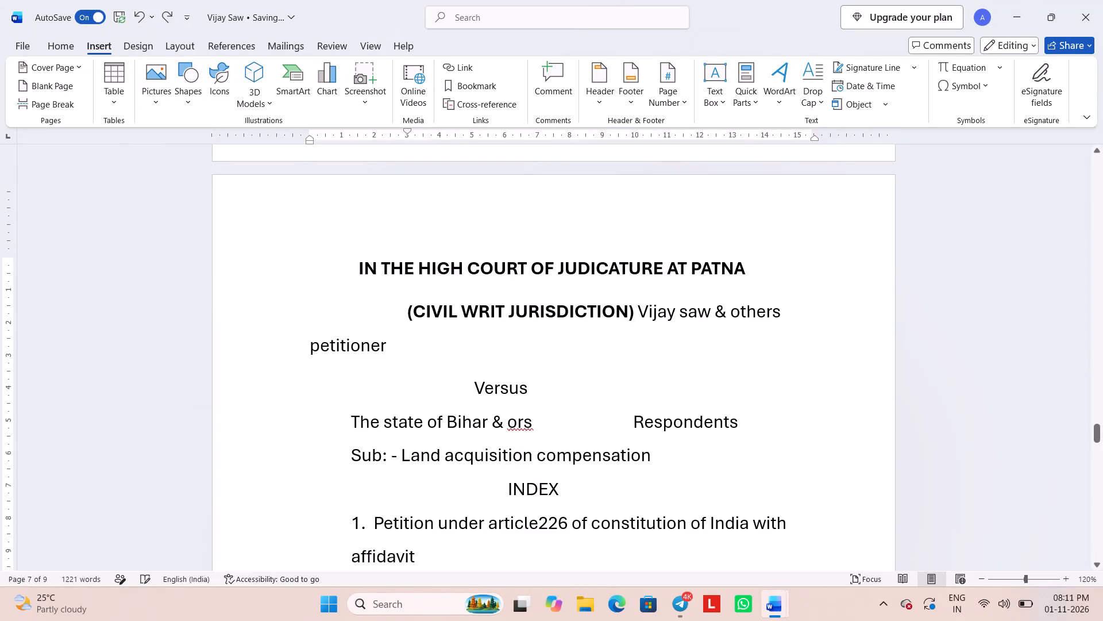
Put the petitioner line on its own paragraph below "(CIVIL WRIT JURISDICTION)" and remove its first-line indent so it starts at the margin.
key("Delete")
key("Return")
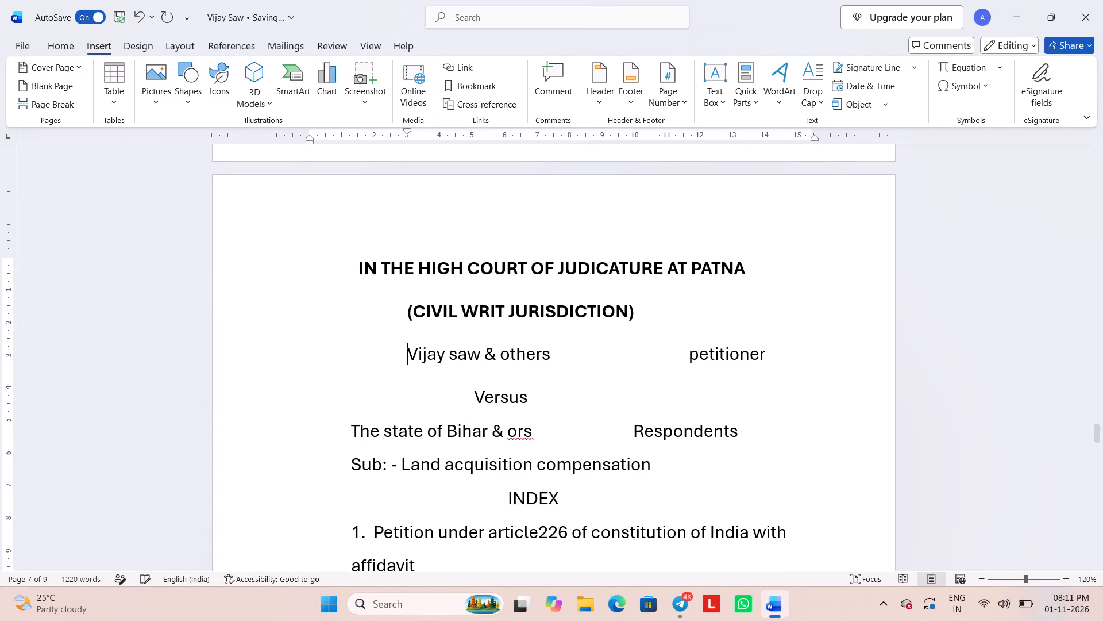
key("BackSpace")
key("BackSpace")
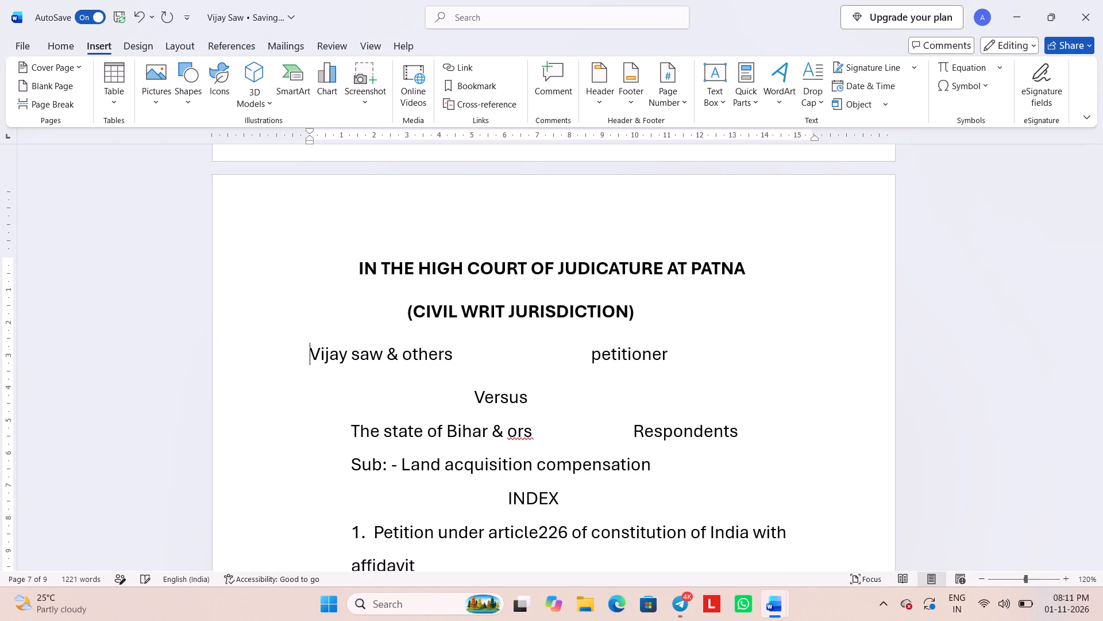
Space "petitioner" further toward the right margin on the petitioner line and insert eight leader dots directly before it.
left_click(570, 361)
key("space")
key("space")
key("space")
key("space")
key("space")
key("space")
key("space")
key("space")
key("space")
key("space")
key("space")
key("space")
key("space")
key("space")
key("space")
key("space")
key("space")
key("space")
key("space")
key("space")
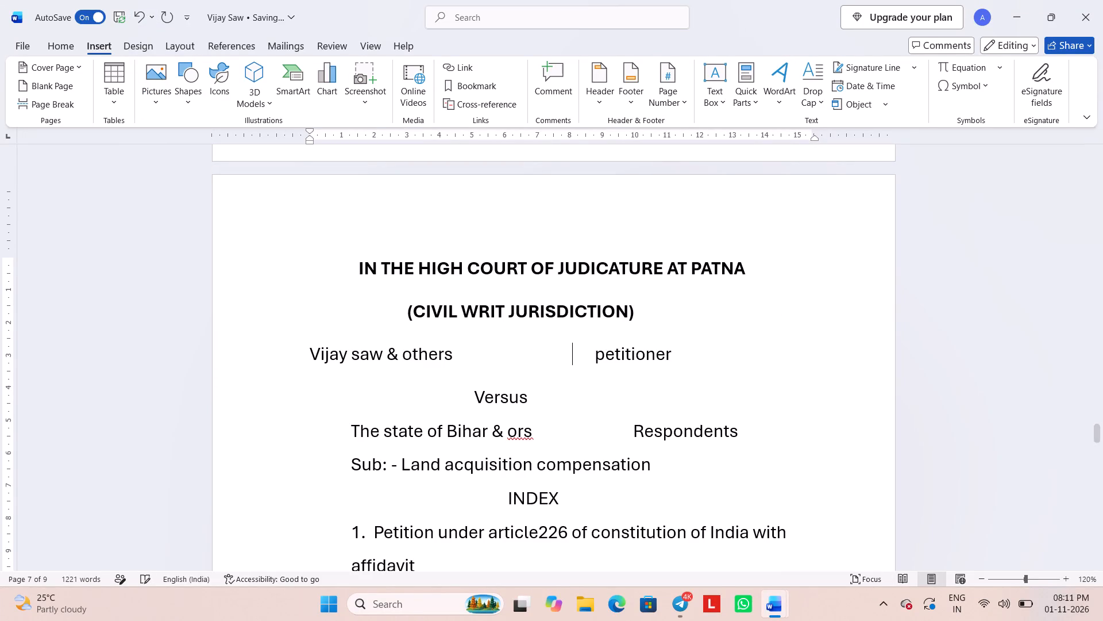
key("Right")
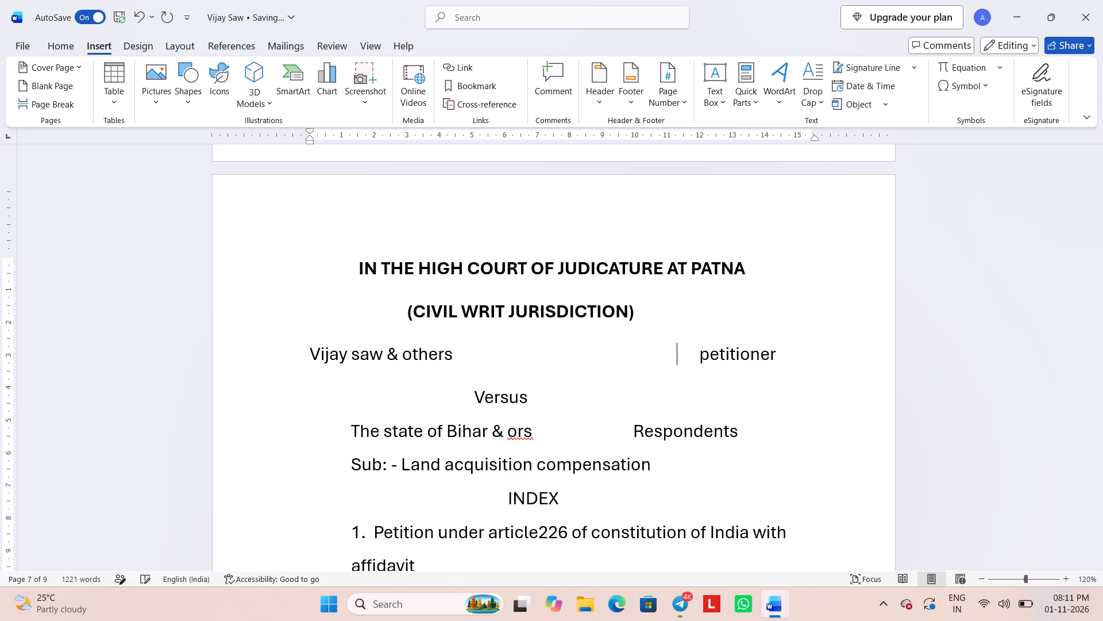
key("Right")
key("Right")
key("Right")
key("Right")
key("Right")
key("BackSpace")
key("BackSpace")
key("BackSpace")
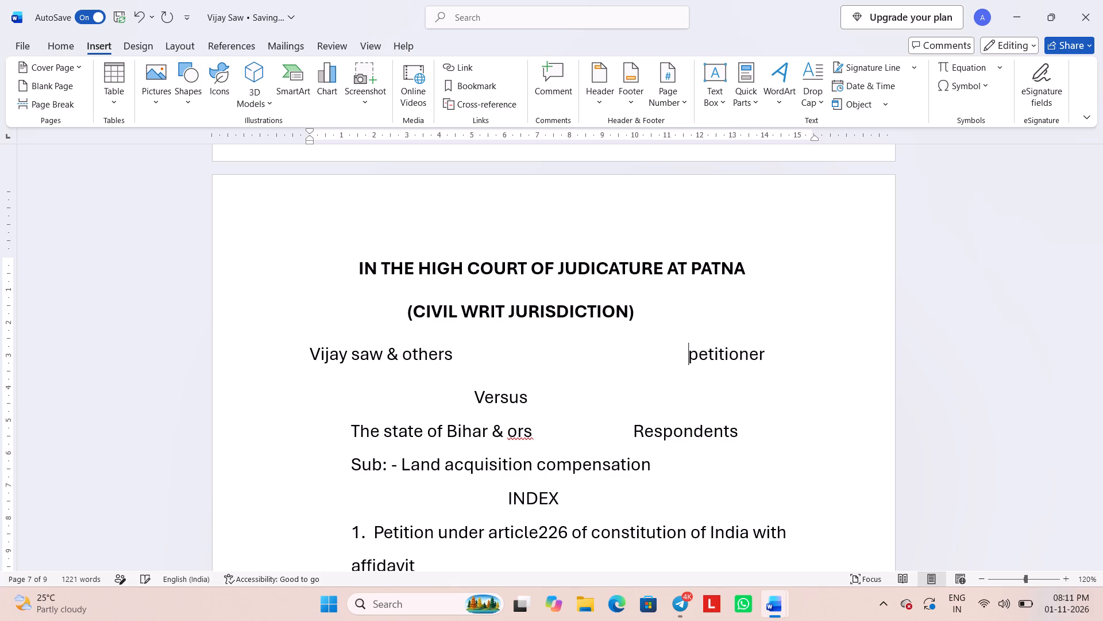
key("BackSpace")
key("BackSpace")
type("........")
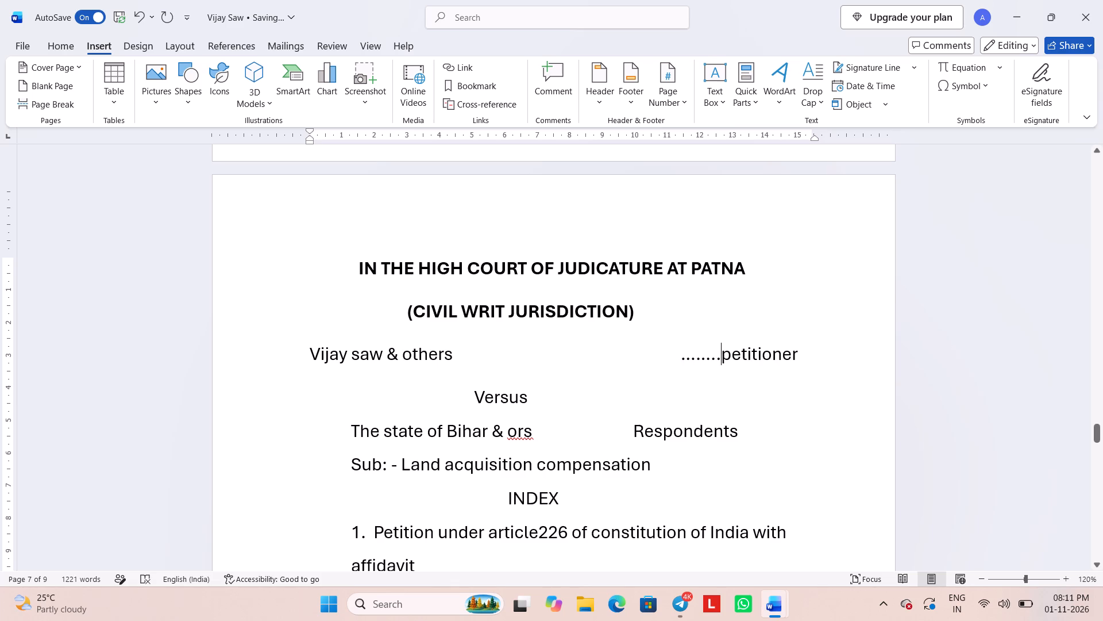
Replace the spaces before "Versus" with a first-line indent of about 6.25 cm, keeping it on its own line.
left_click(475, 409)
left_click_drag(475, 409, 474, 409)
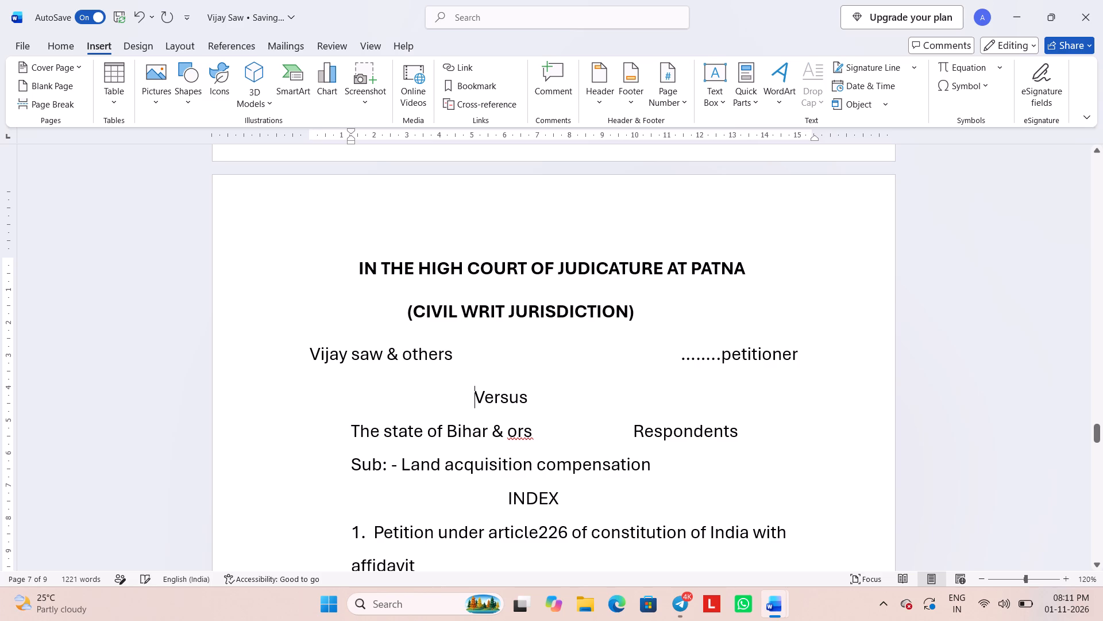
left_click_drag(474, 409, 802, 365)
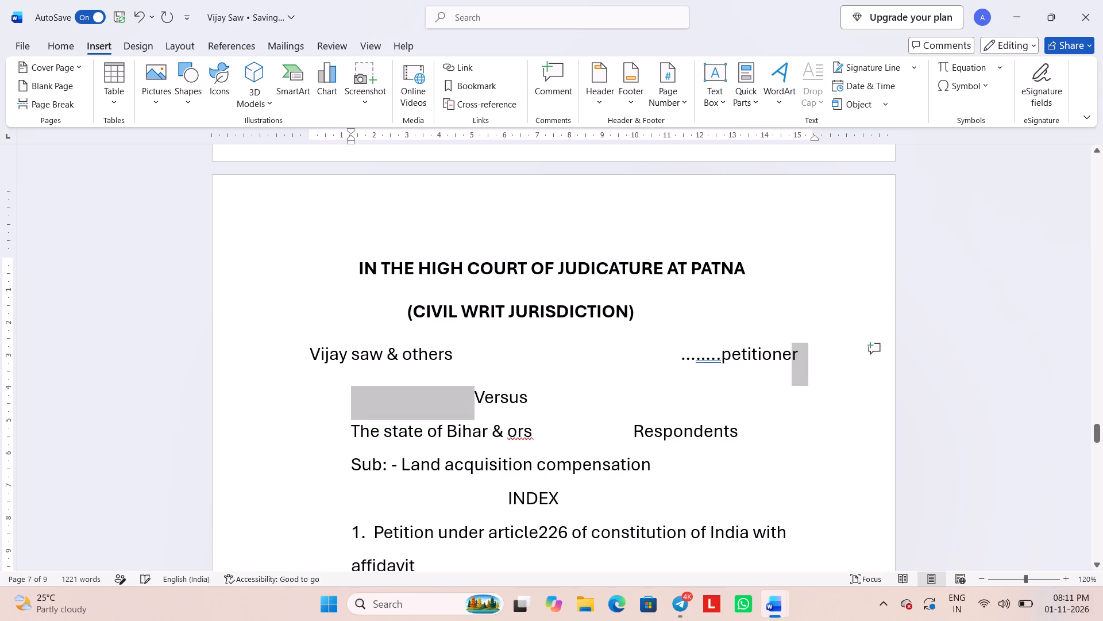
left_click_drag(802, 365, 839, 365)
key("BackSpace")
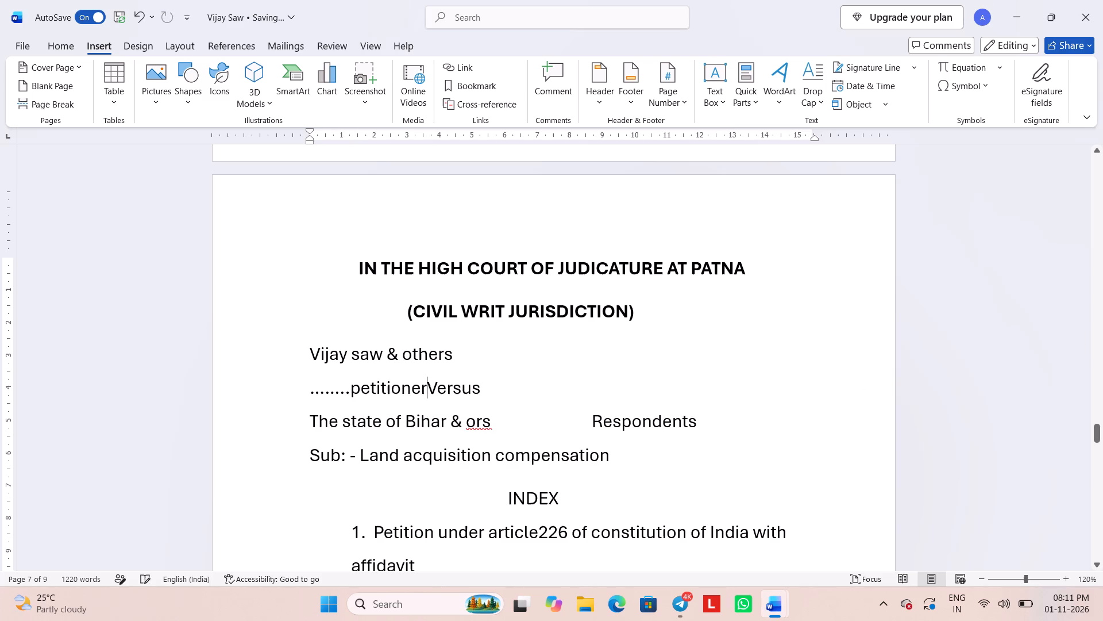
key("Return")
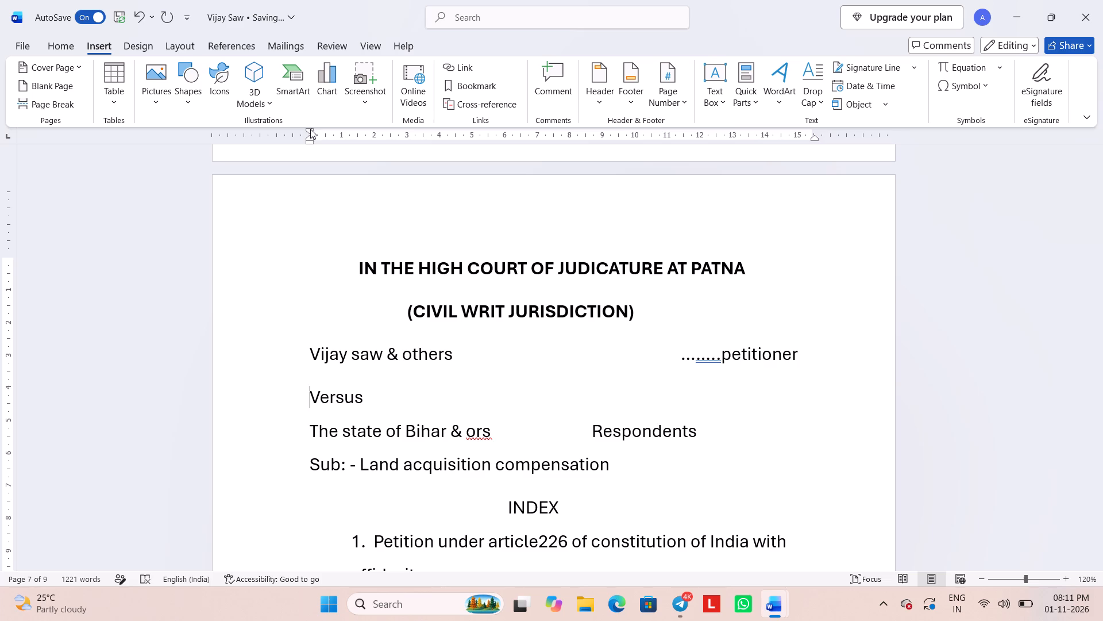
left_click_drag(309, 132, 505, 148)
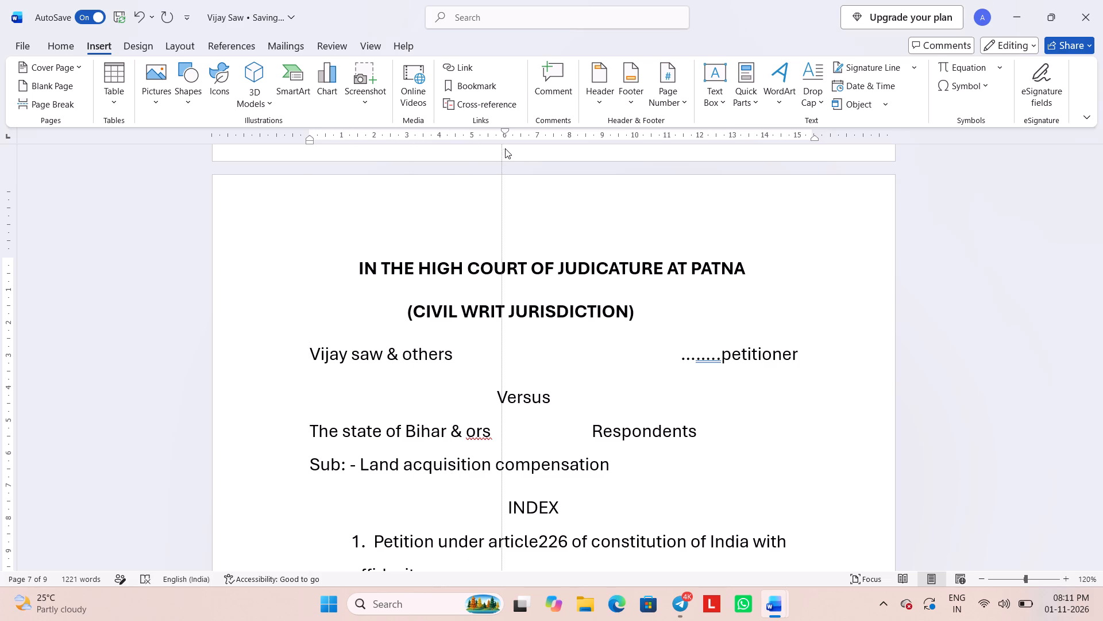
left_click_drag(505, 148, 512, 153)
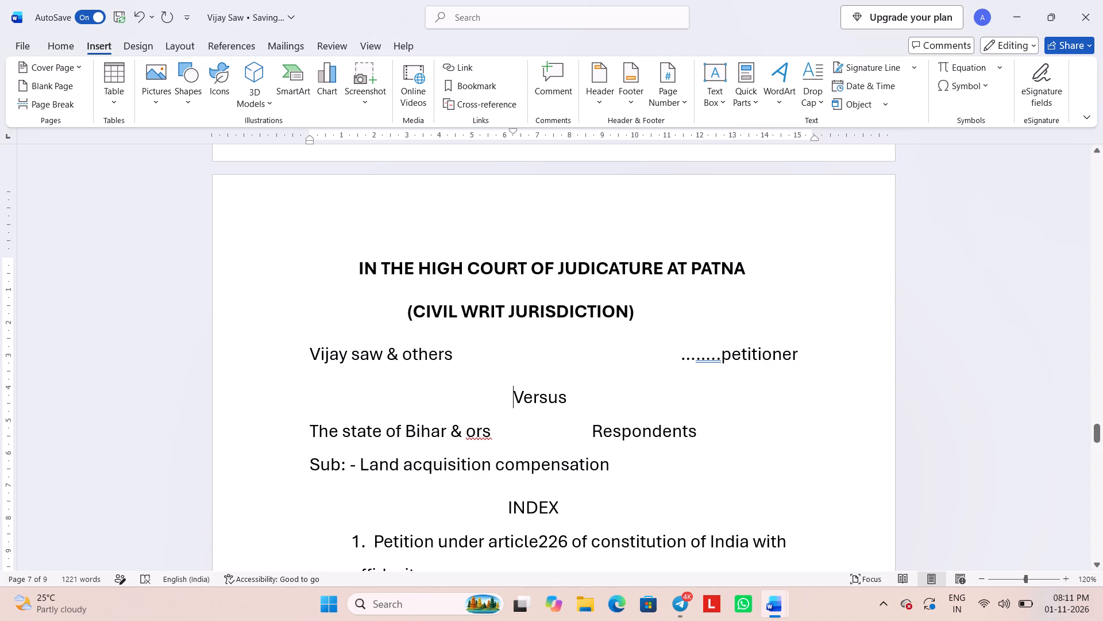
Space "Respondents" further toward the right margin on the State of Bihar line and insert ten leader dots directly before it.
left_click(588, 438)
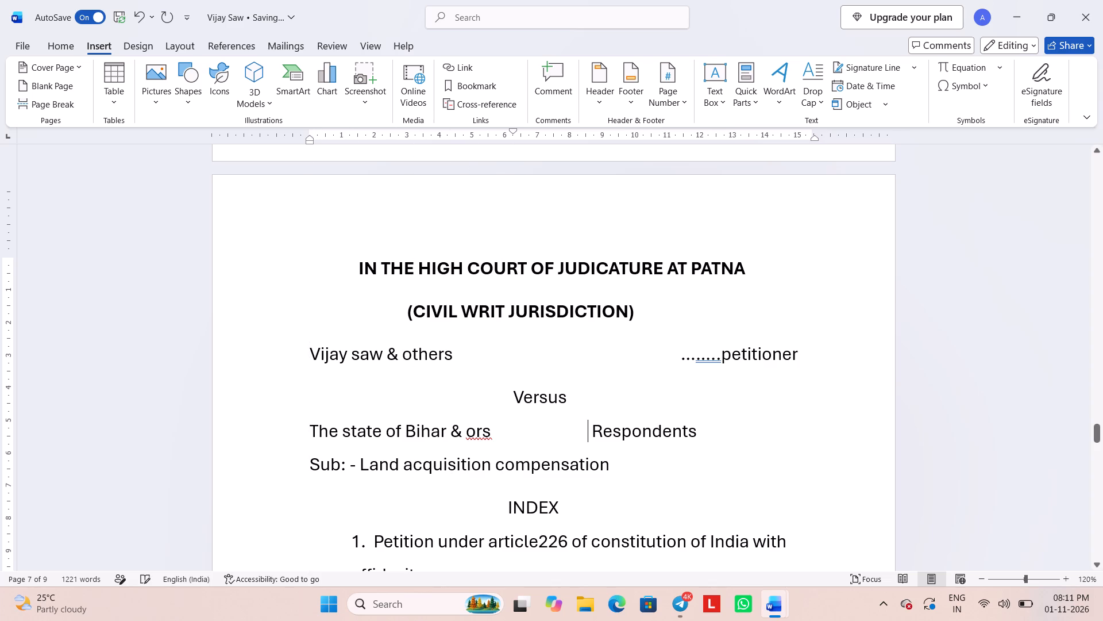
left_click(593, 442)
key("space")
key("space")
key("space")
key("space")
key("space")
key("space")
key("space")
key("space")
key("space")
key("space")
key("space")
key("space")
key("space")
key("space")
key("space")
key("space")
key("space")
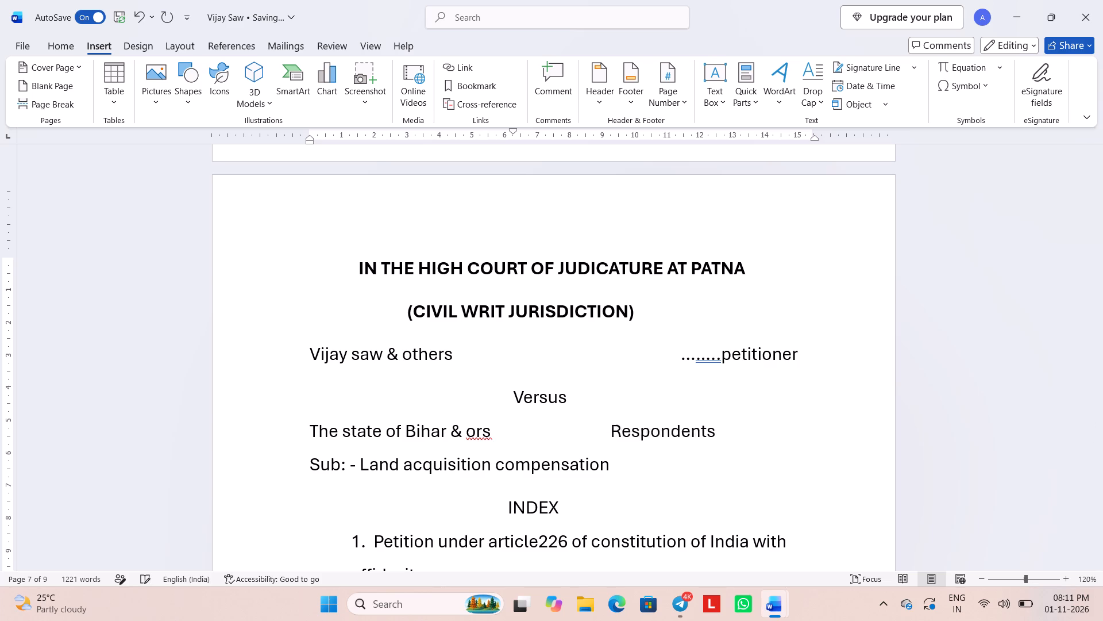
type("..........")
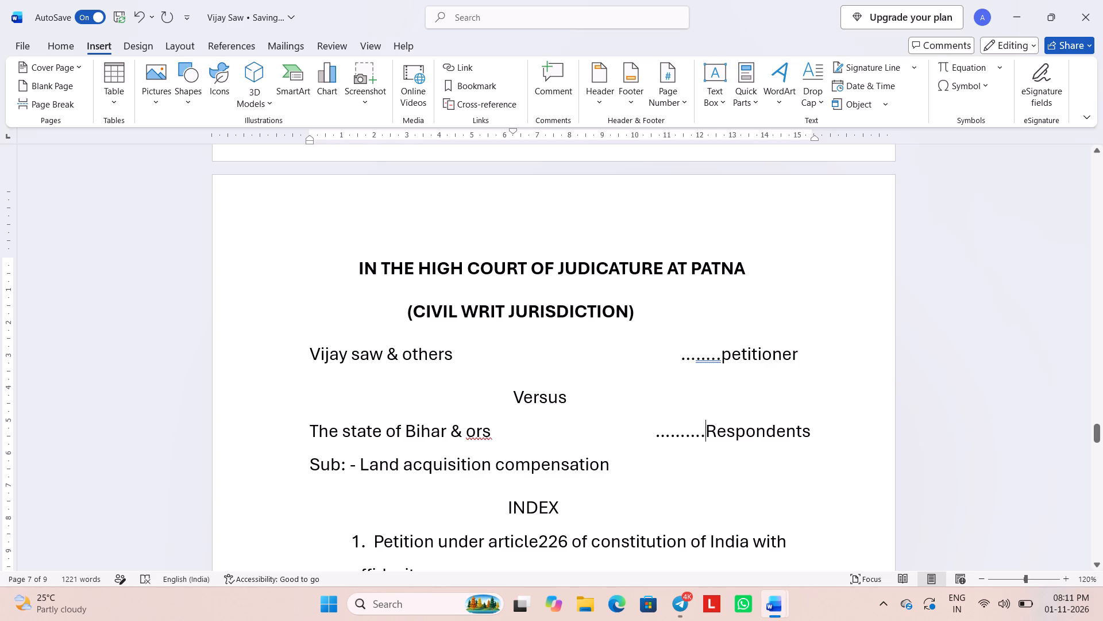
Examine the rest of the index page and the affidavit page that follows it.
scroll(522, 501, "down", 1)
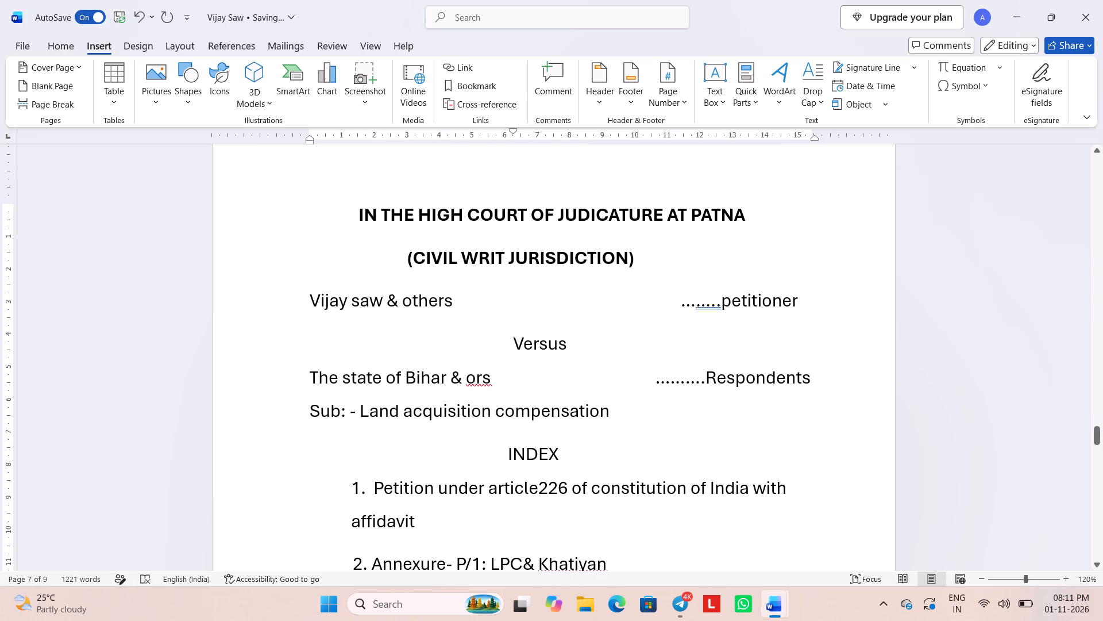
scroll(490, 463, "down", 4)
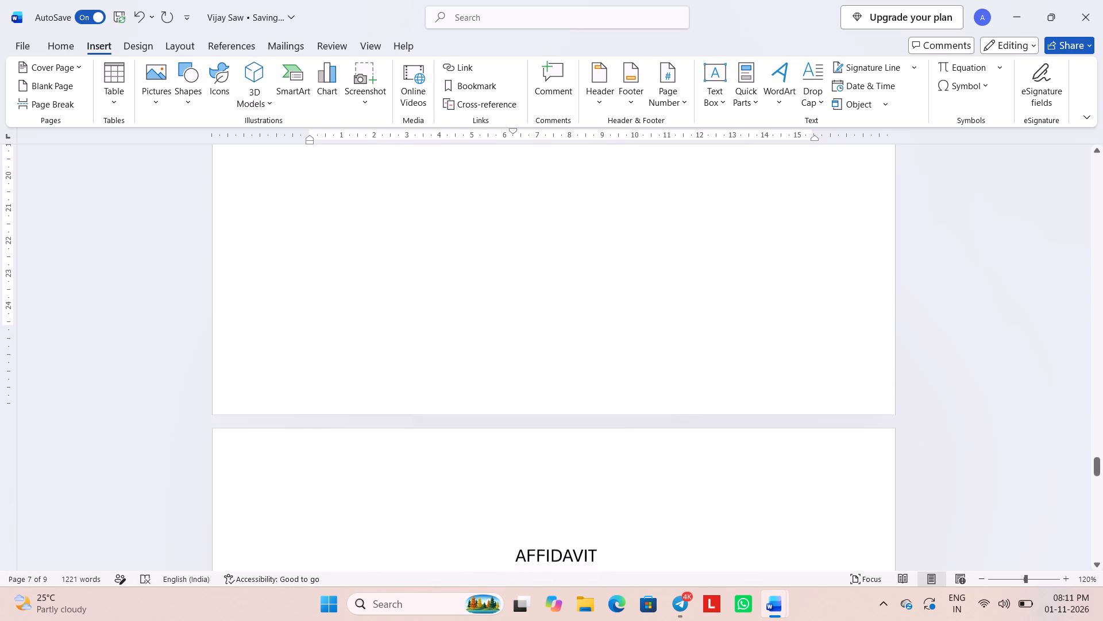
scroll(490, 463, "down", 3)
scroll(490, 463, "up", 1)
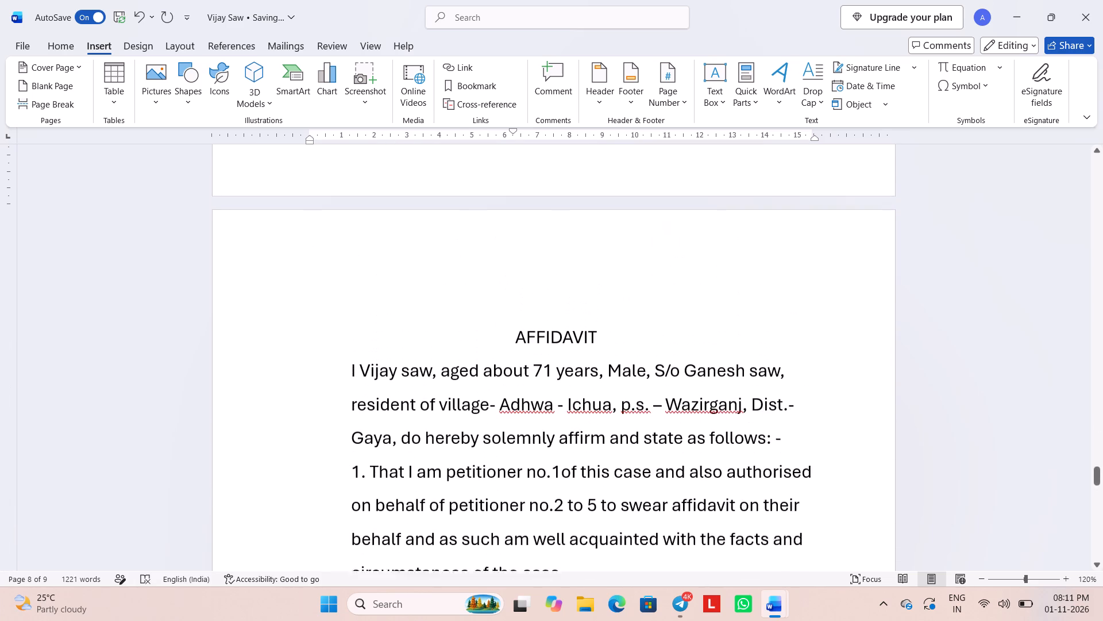
scroll(490, 463, "up", 1)
scroll(490, 463, "down", 2)
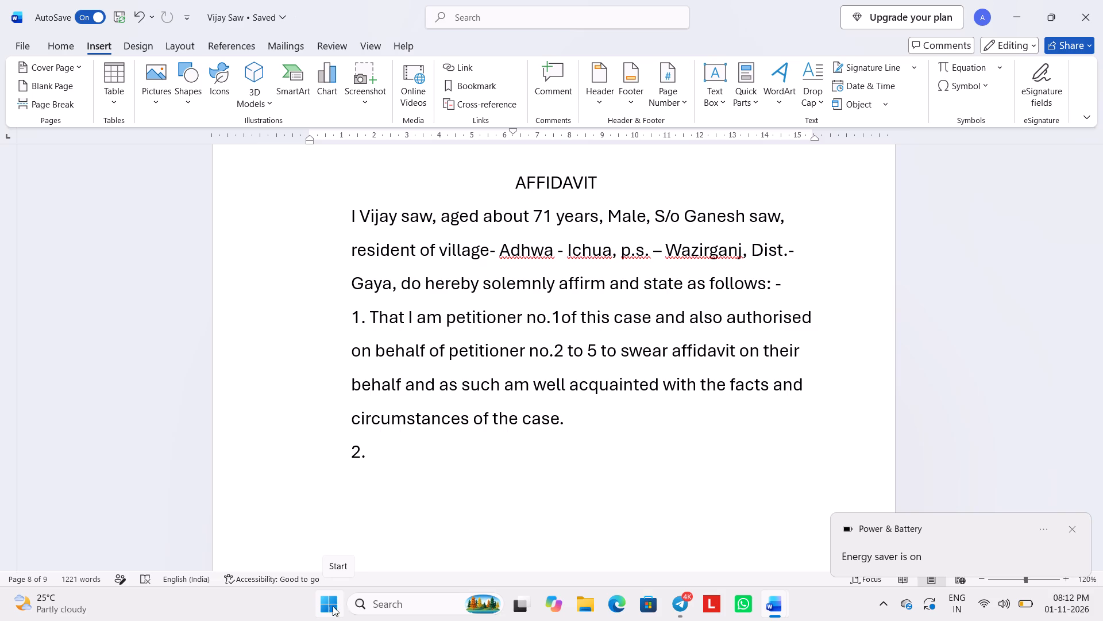
Open the recent case document dated 30.10.2026 in a new Word window, check its first page, and close it.
left_click(318, 599)
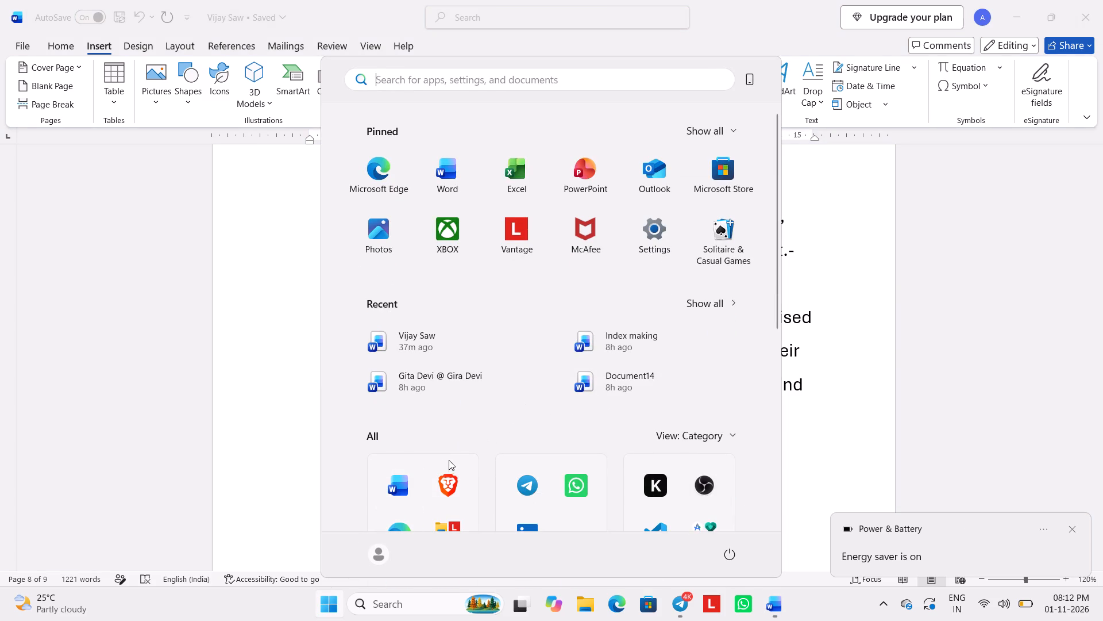
left_click(392, 488)
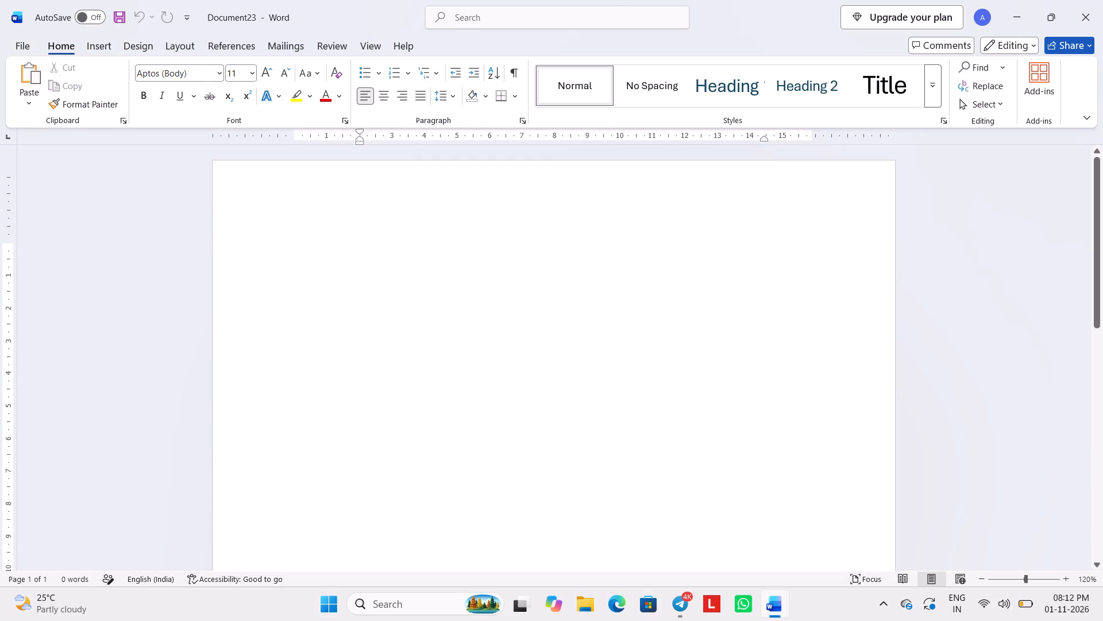
left_click(29, 44)
scroll(351, 464, "down", 1)
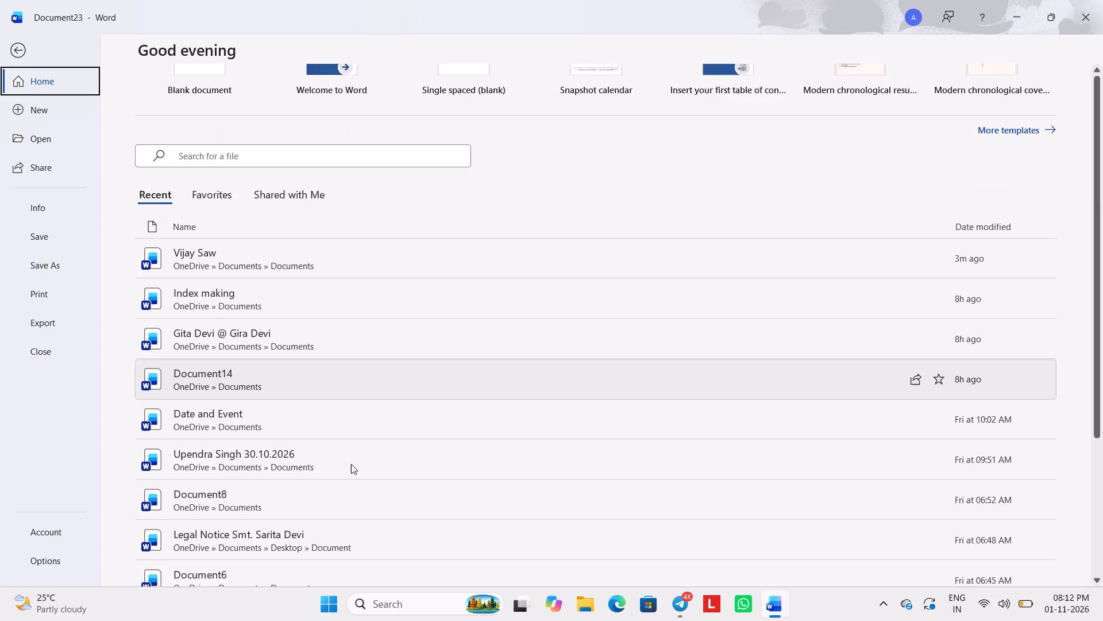
scroll(351, 464, "down", 1)
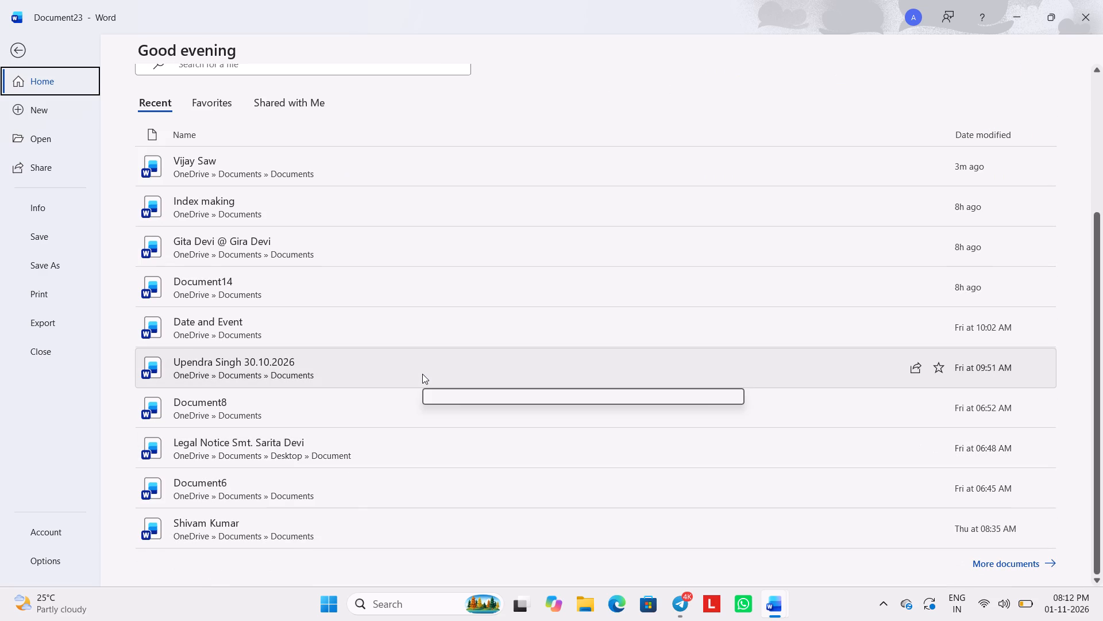
left_click(422, 374)
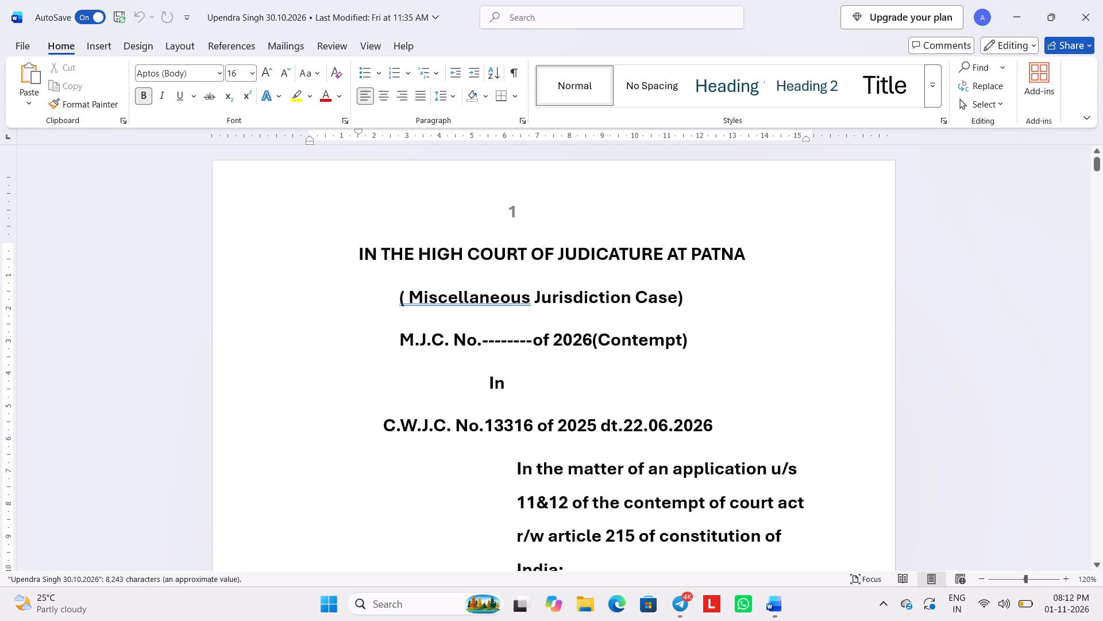
left_click(1102, 0)
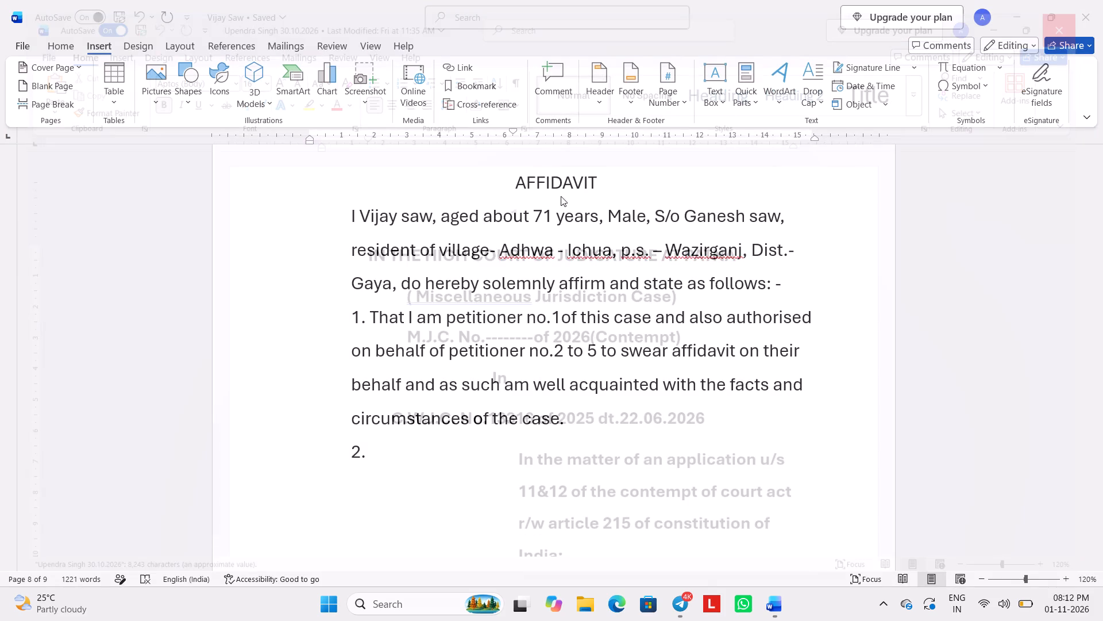
Open the recent criminal miscellaneous bail application dated 28-10-2026 in a new Word window, check its first page, and close it.
left_click(308, 611)
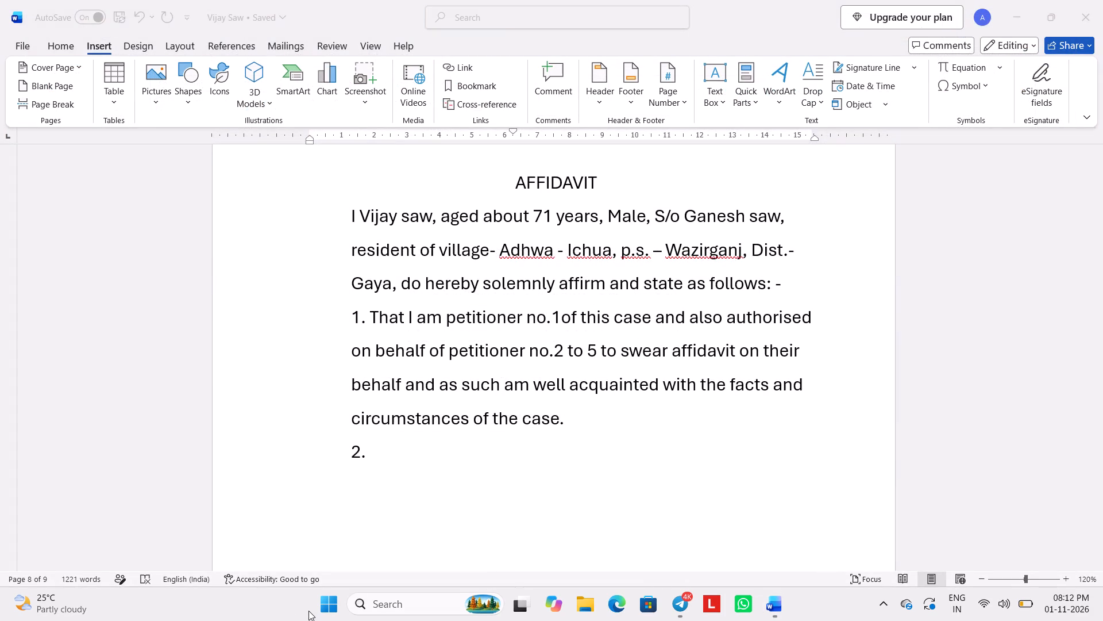
left_click(315, 610)
left_click(402, 493)
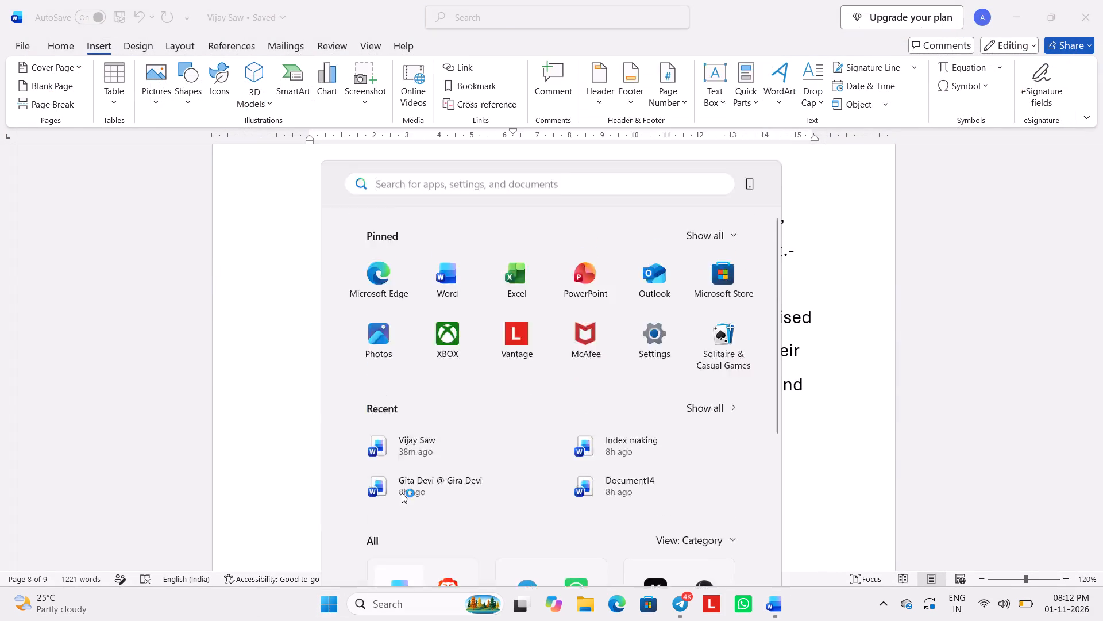
left_click(36, 48)
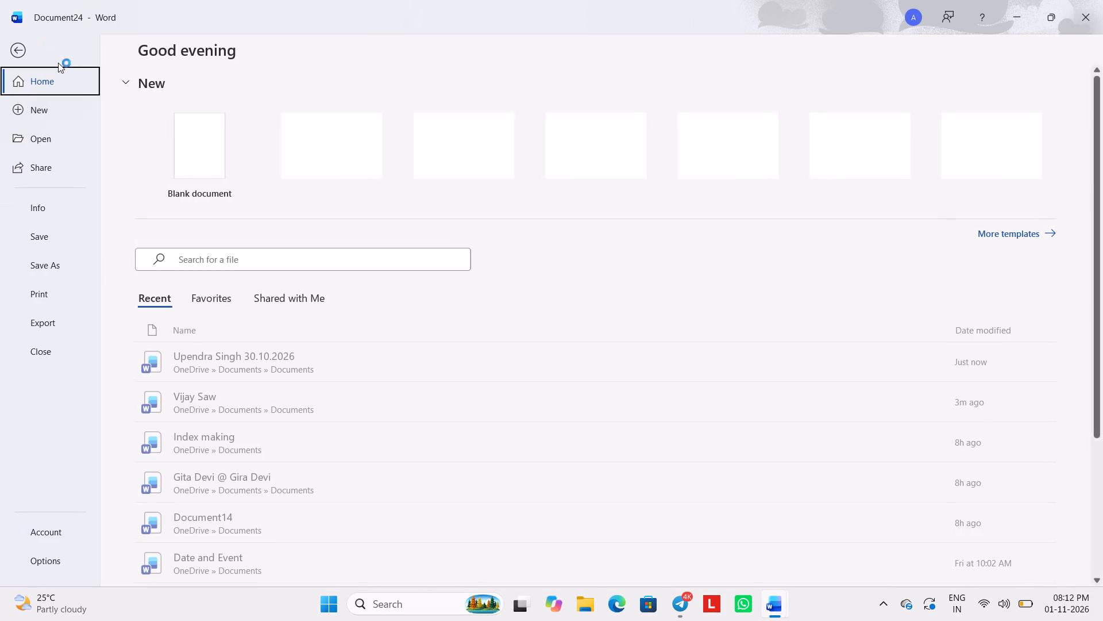
scroll(287, 392, "down", 1)
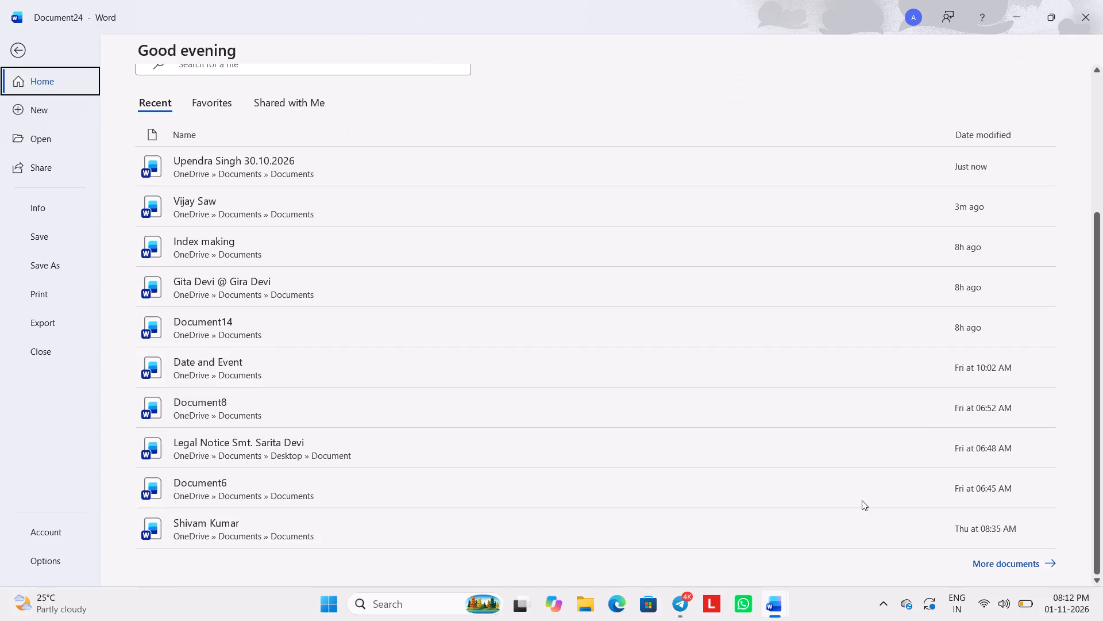
left_click(1029, 561)
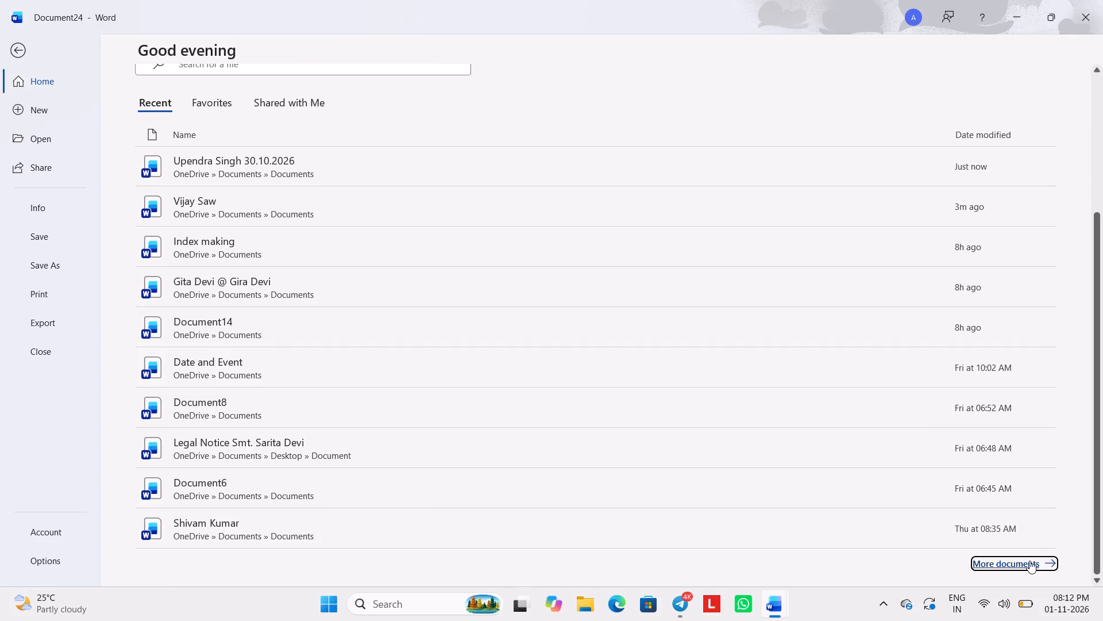
scroll(616, 408, "down", 2)
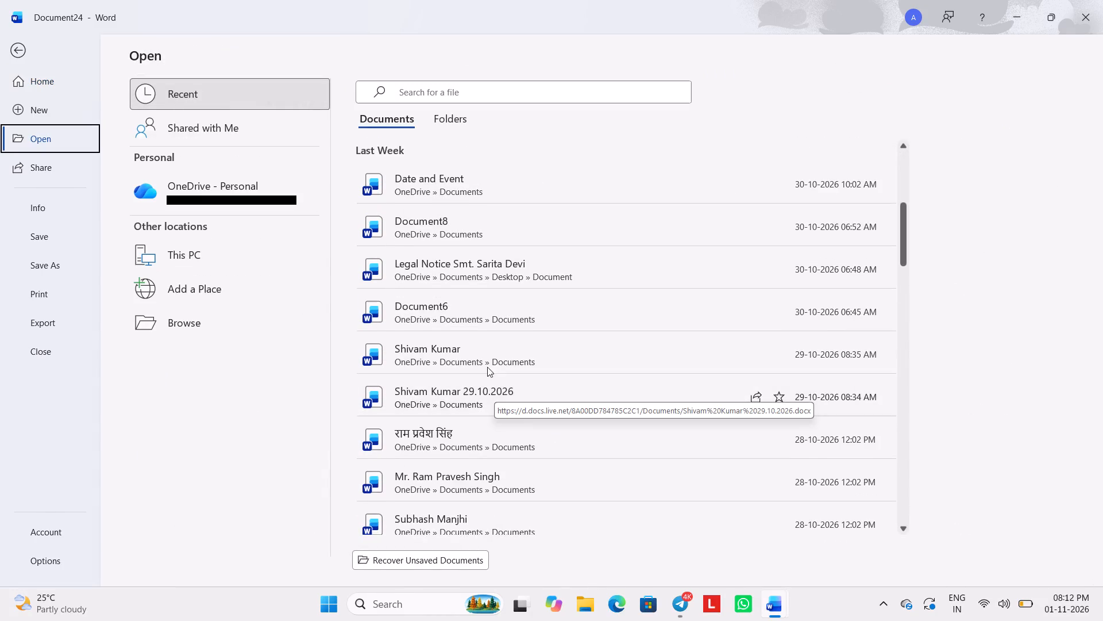
scroll(478, 348, "down", 1)
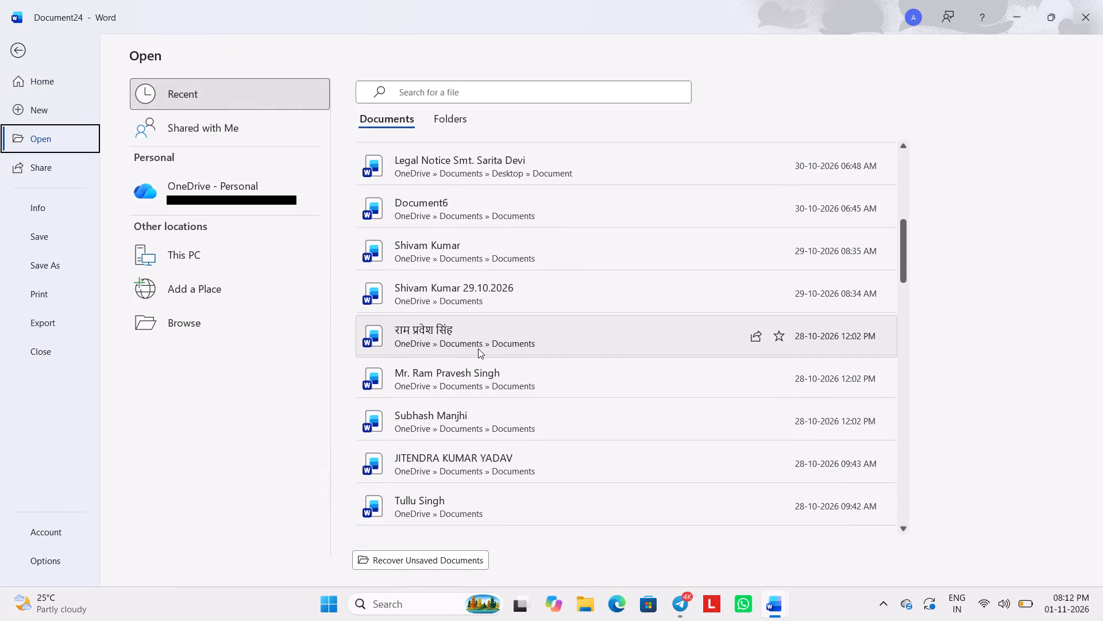
scroll(478, 348, "down", 1)
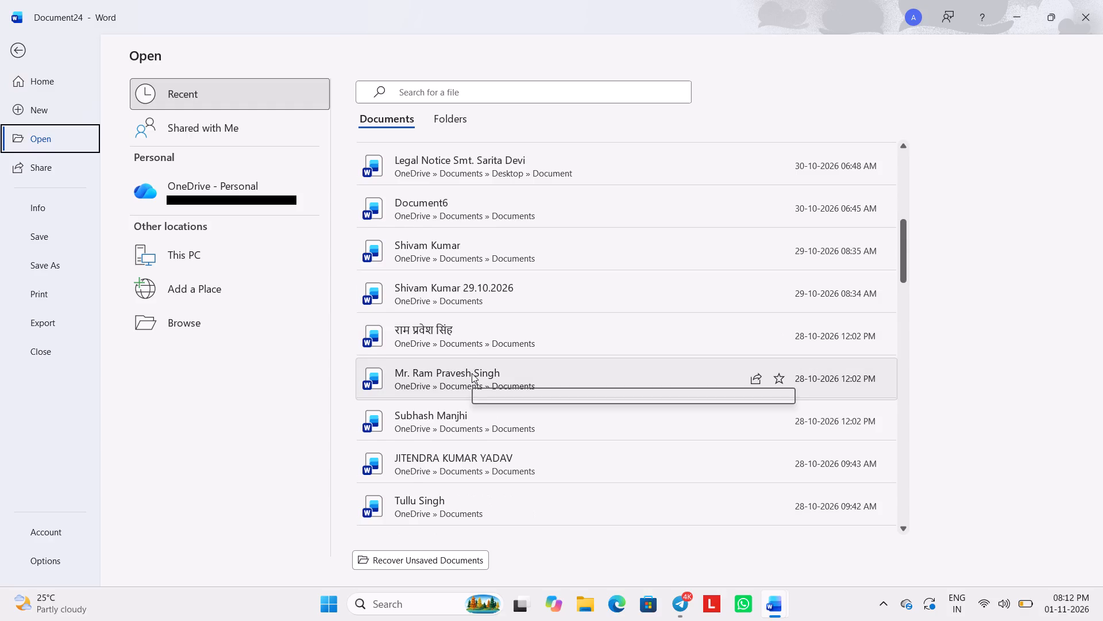
scroll(472, 373, "down", 1)
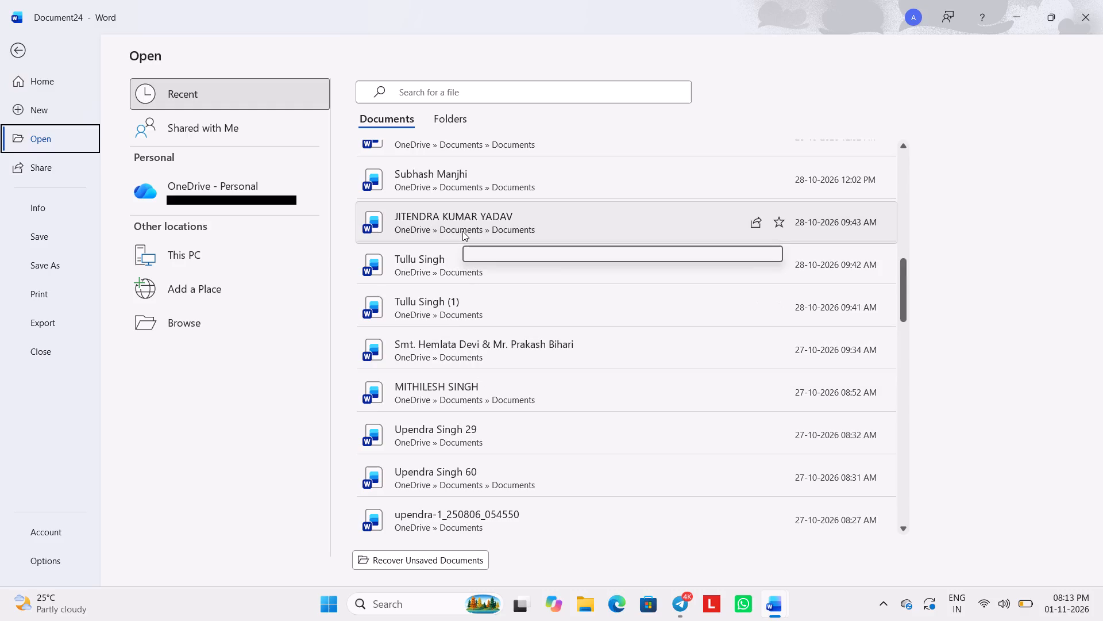
scroll(445, 176, "up", 1, "ctrl")
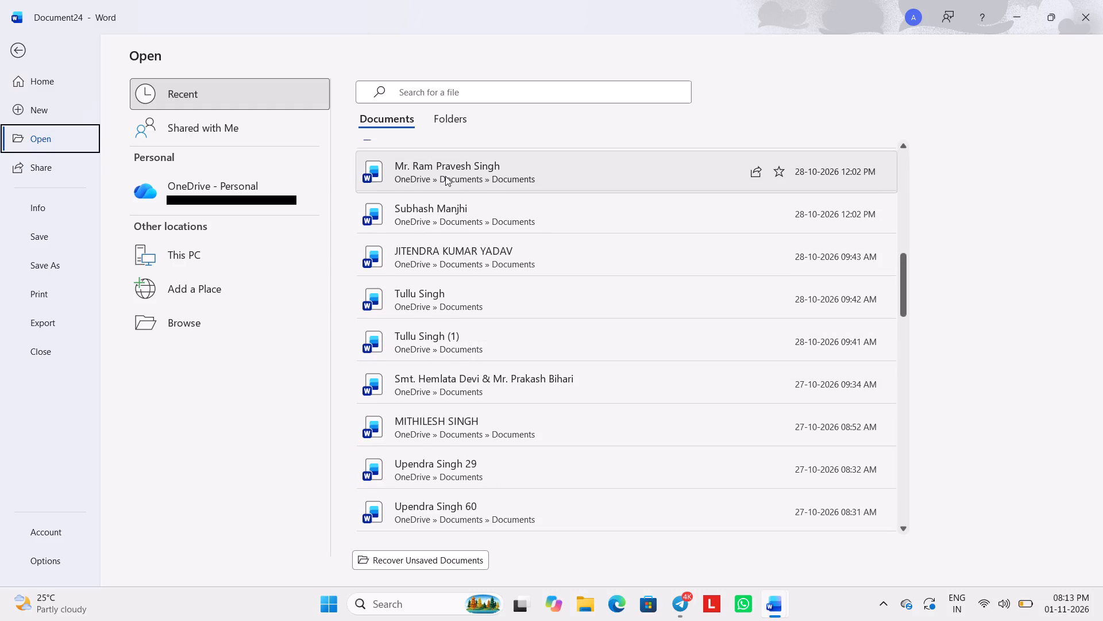
scroll(445, 176, "up", 1, "ctrl")
scroll(445, 176, "down", 2, "ctrl")
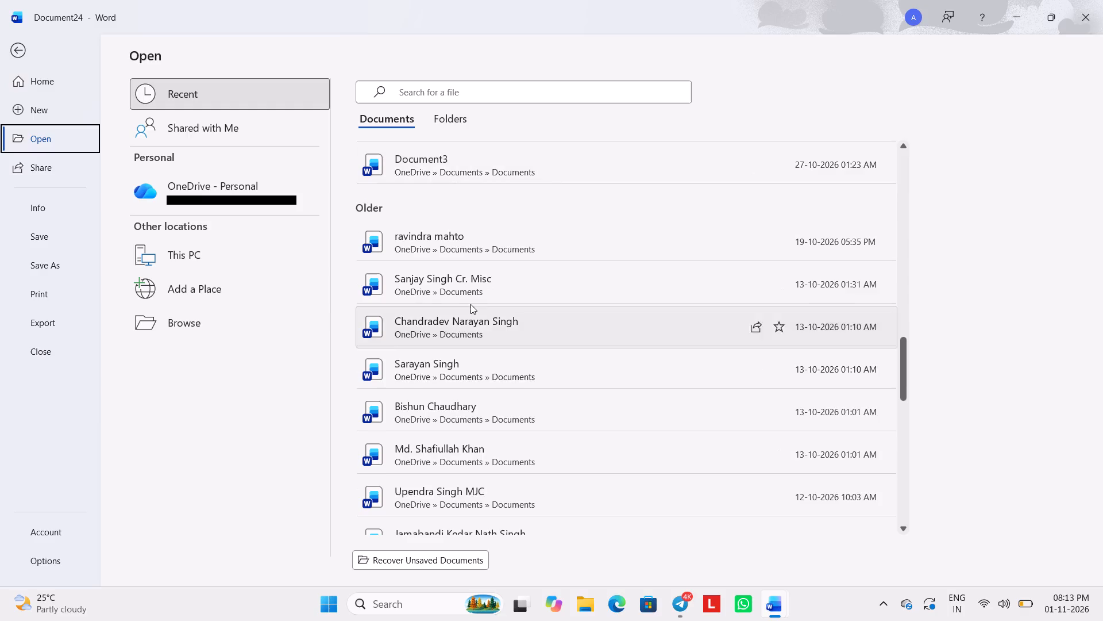
scroll(470, 304, "up", 2, "ctrl")
left_click(465, 218, "ctrl")
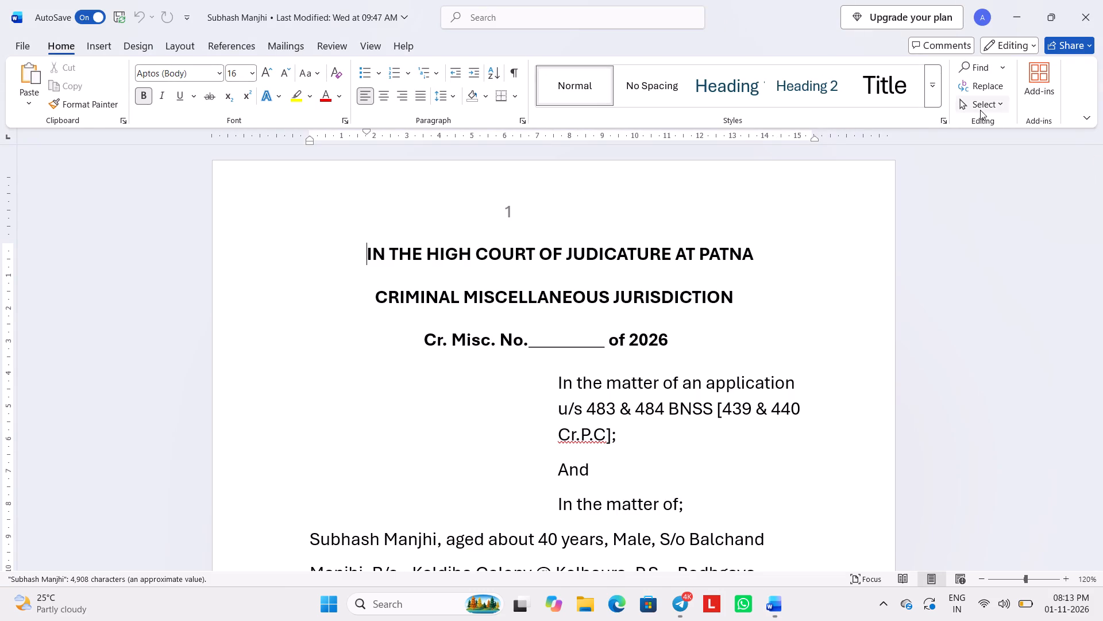
left_click(1102, 0, "ctrl")
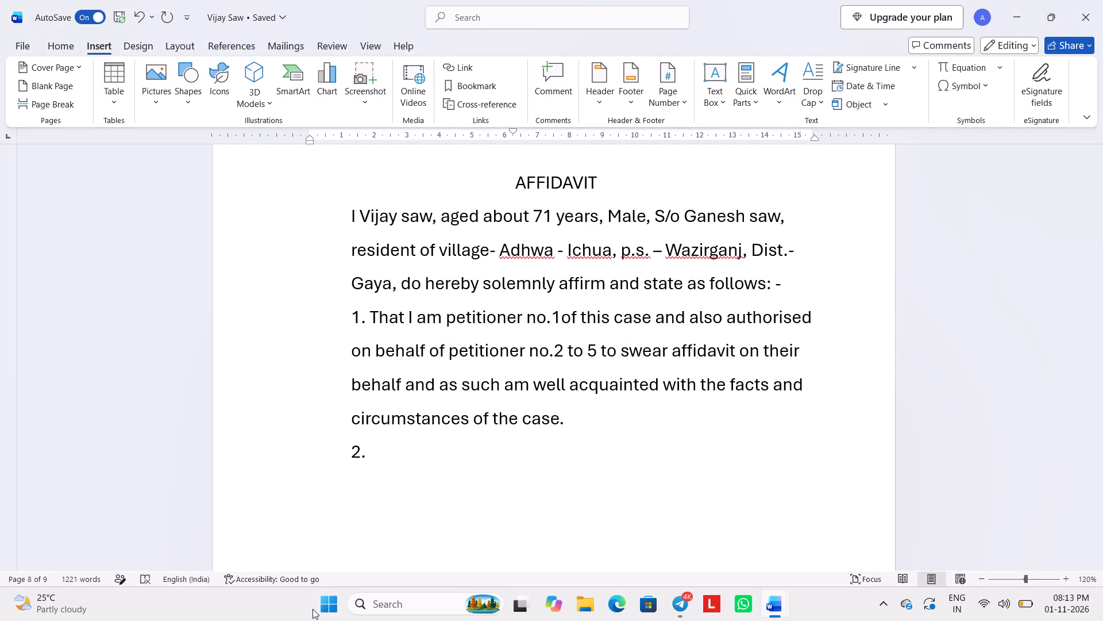
Start another blank Word window in normal mode and look through the full list of recent documents for a reference case file.
left_click(313, 609, "ctrl")
left_click(321, 609, "ctrl")
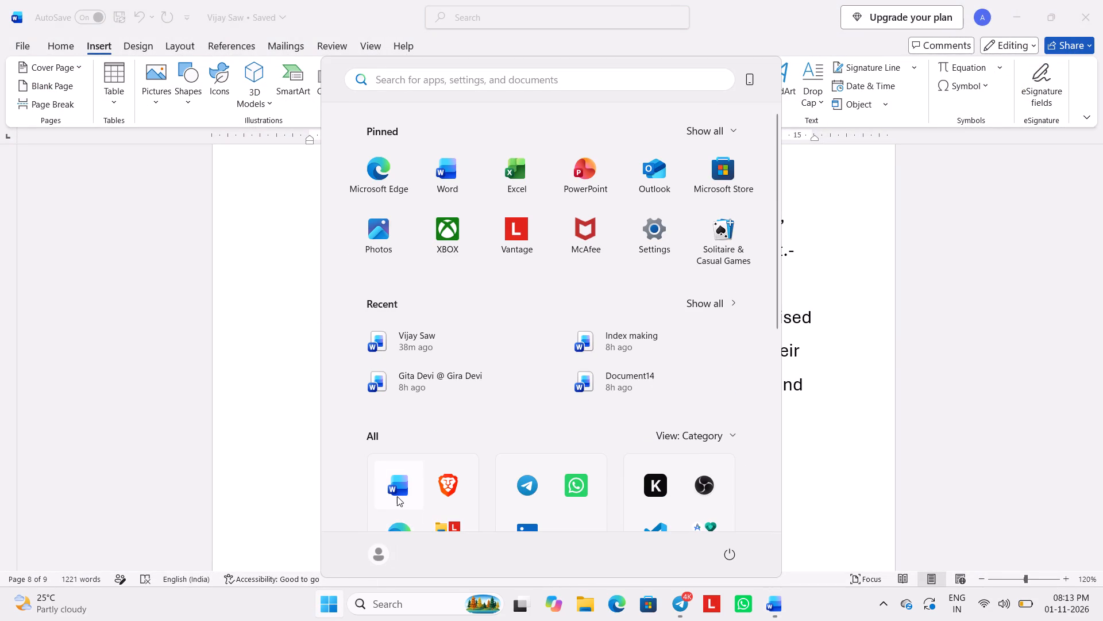
left_click(397, 496, "ctrl")
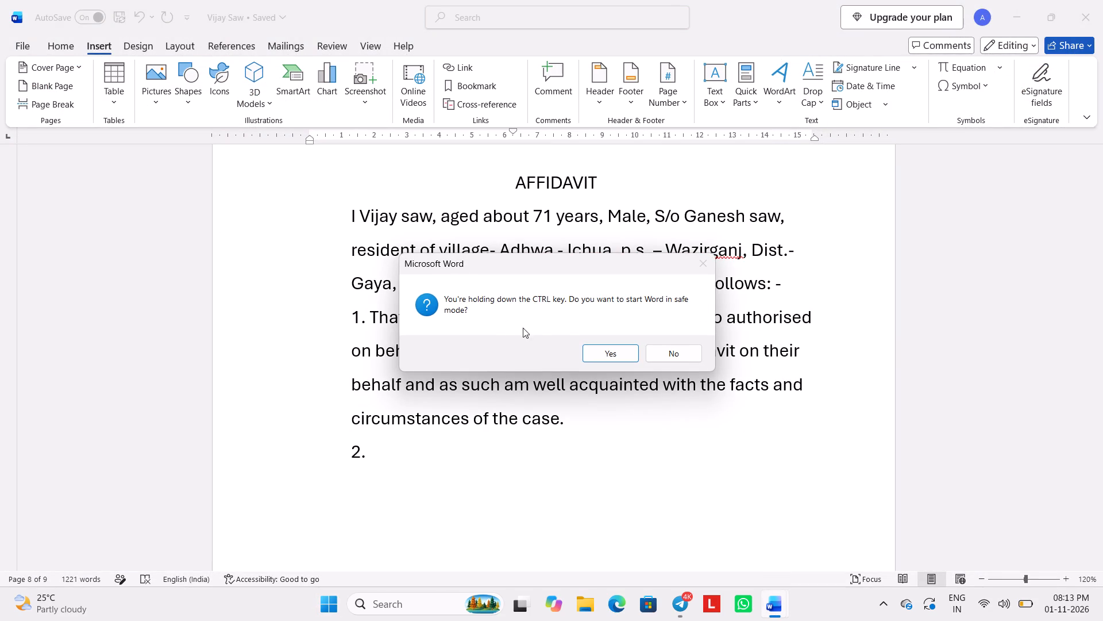
left_click(654, 349, "ctrl")
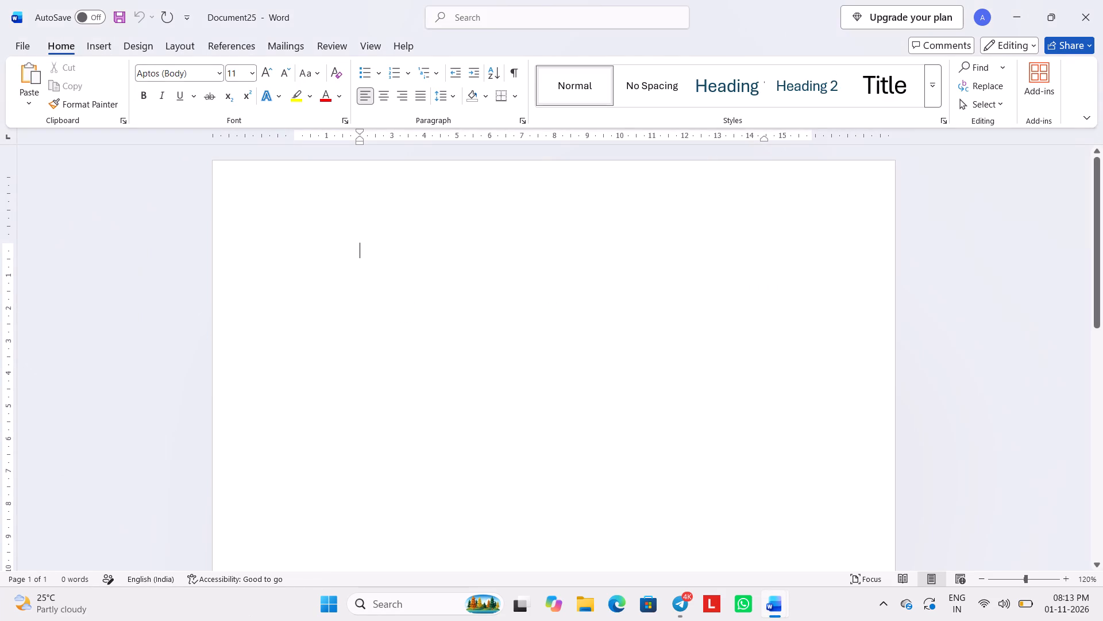
left_click(12, 44, "ctrl")
scroll(290, 320, "down", 1, "ctrl")
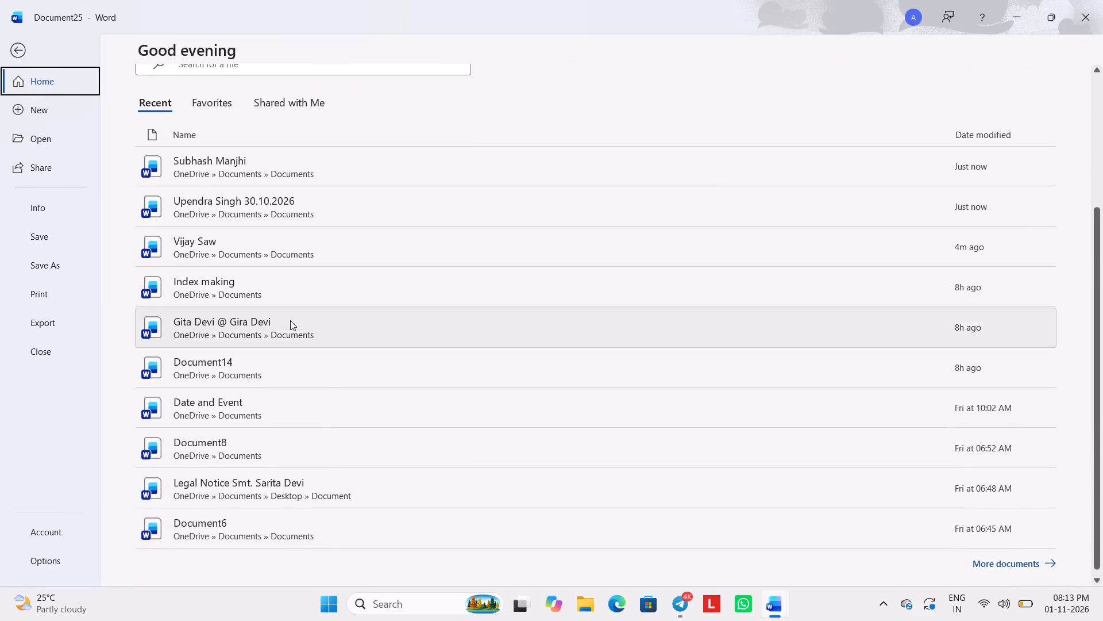
scroll(290, 320, "down", 2, "ctrl")
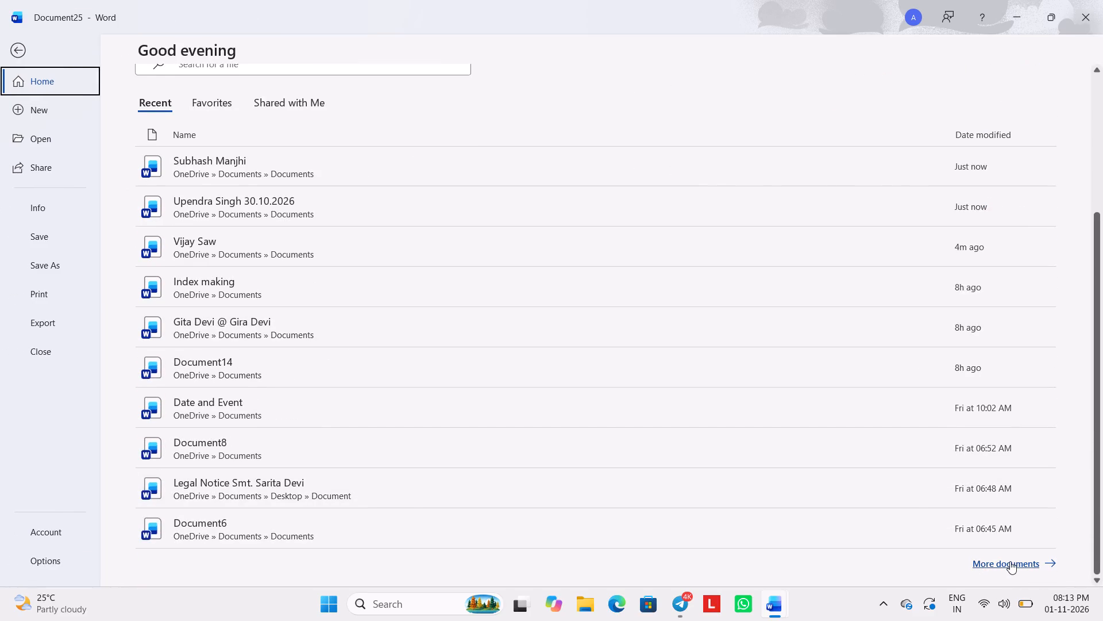
left_click(1010, 561, "ctrl")
scroll(706, 398, "down", 2, "ctrl")
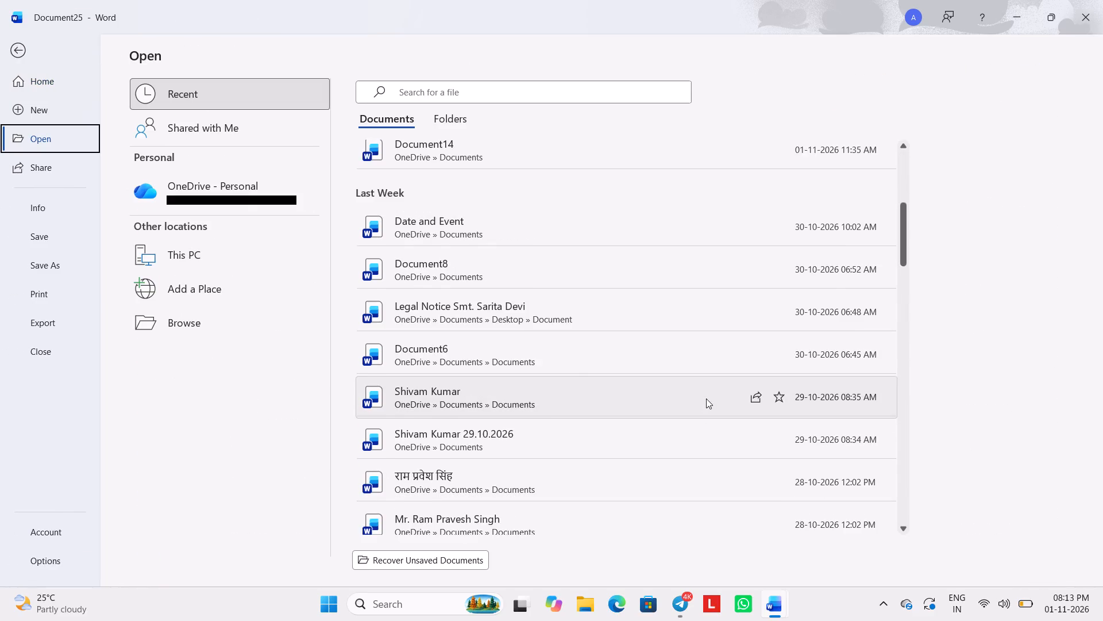
scroll(706, 398, "up", 2, "ctrl")
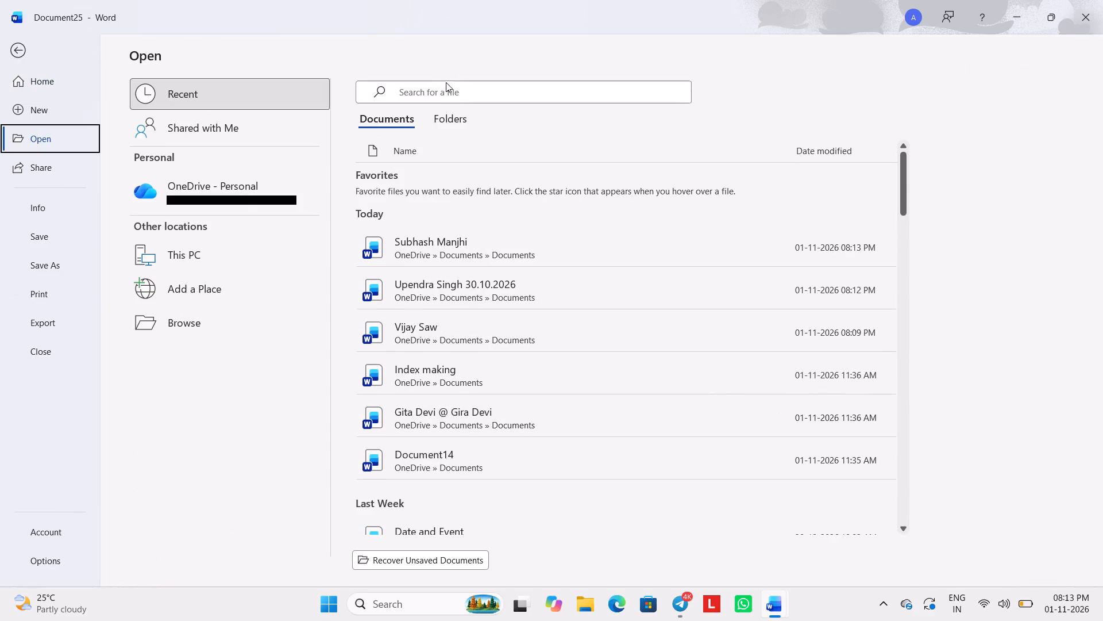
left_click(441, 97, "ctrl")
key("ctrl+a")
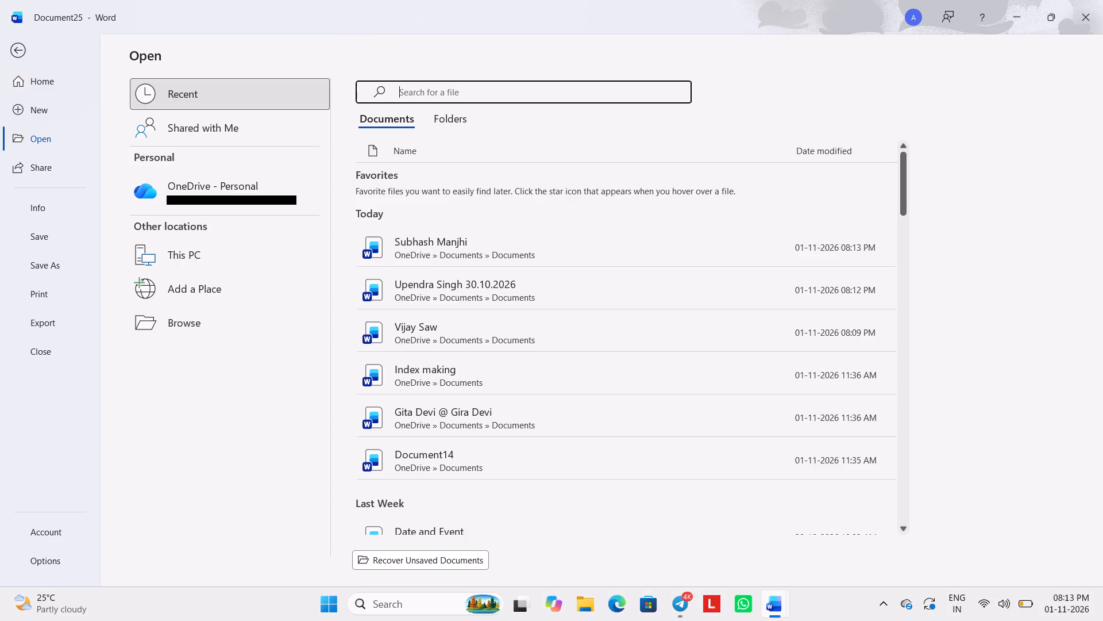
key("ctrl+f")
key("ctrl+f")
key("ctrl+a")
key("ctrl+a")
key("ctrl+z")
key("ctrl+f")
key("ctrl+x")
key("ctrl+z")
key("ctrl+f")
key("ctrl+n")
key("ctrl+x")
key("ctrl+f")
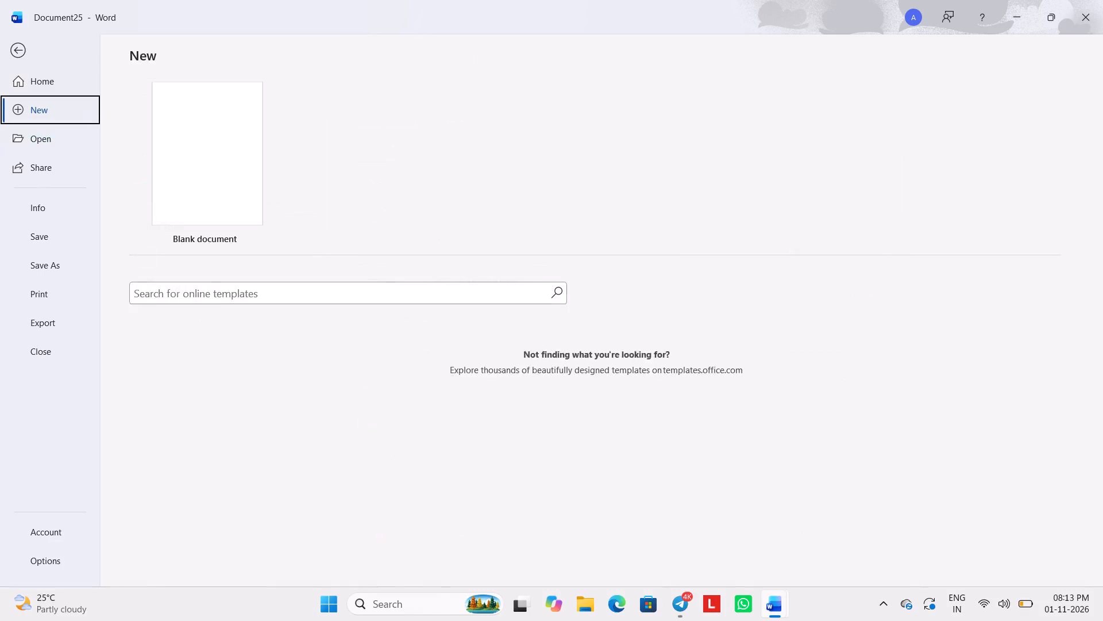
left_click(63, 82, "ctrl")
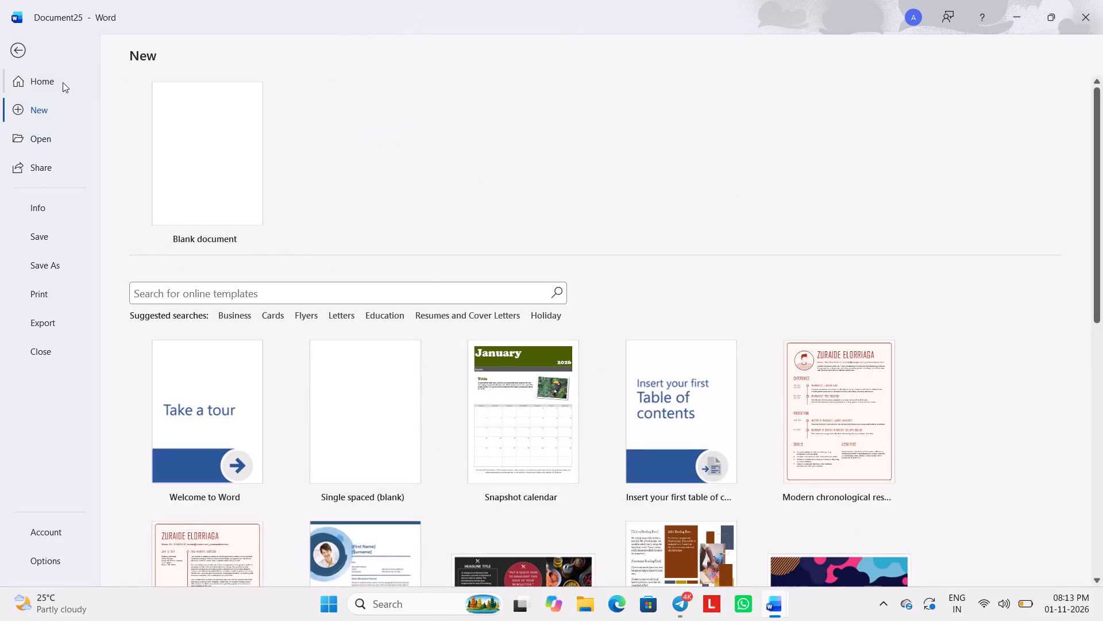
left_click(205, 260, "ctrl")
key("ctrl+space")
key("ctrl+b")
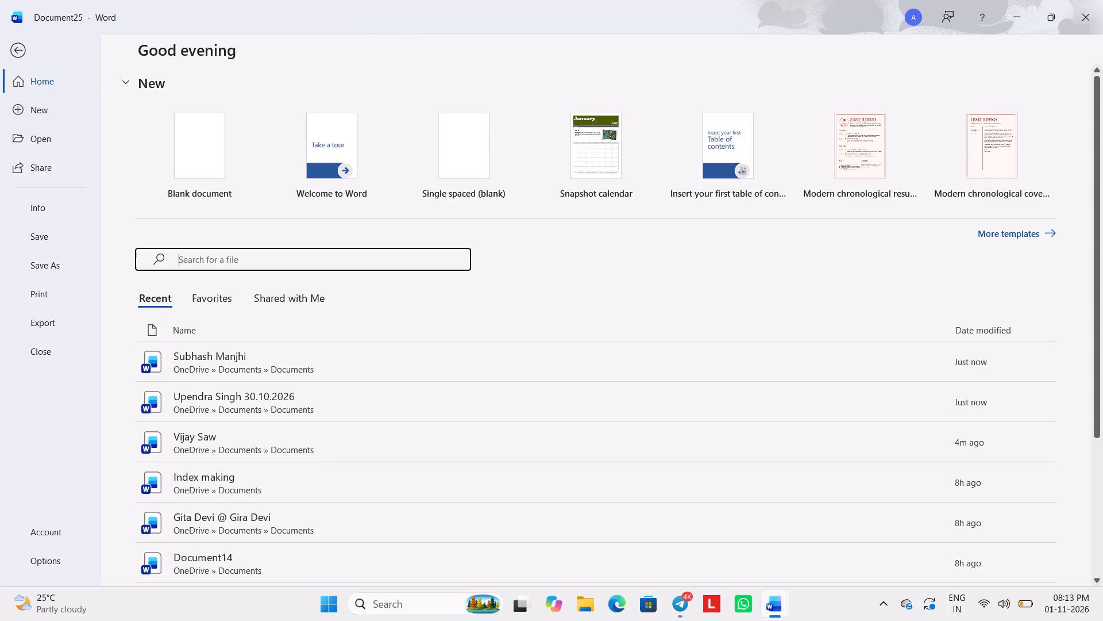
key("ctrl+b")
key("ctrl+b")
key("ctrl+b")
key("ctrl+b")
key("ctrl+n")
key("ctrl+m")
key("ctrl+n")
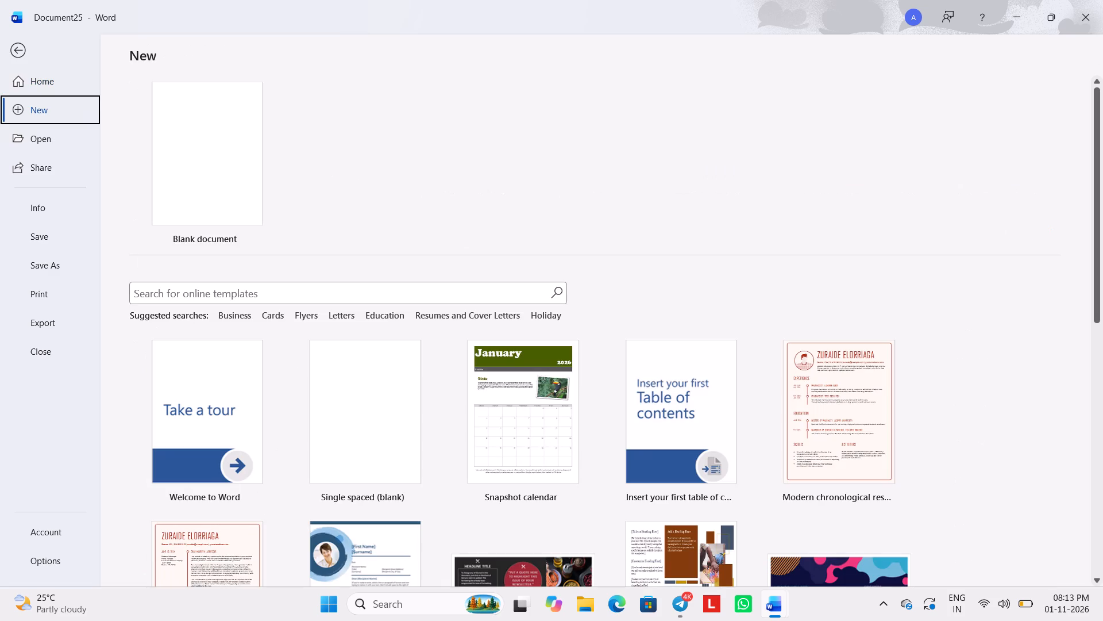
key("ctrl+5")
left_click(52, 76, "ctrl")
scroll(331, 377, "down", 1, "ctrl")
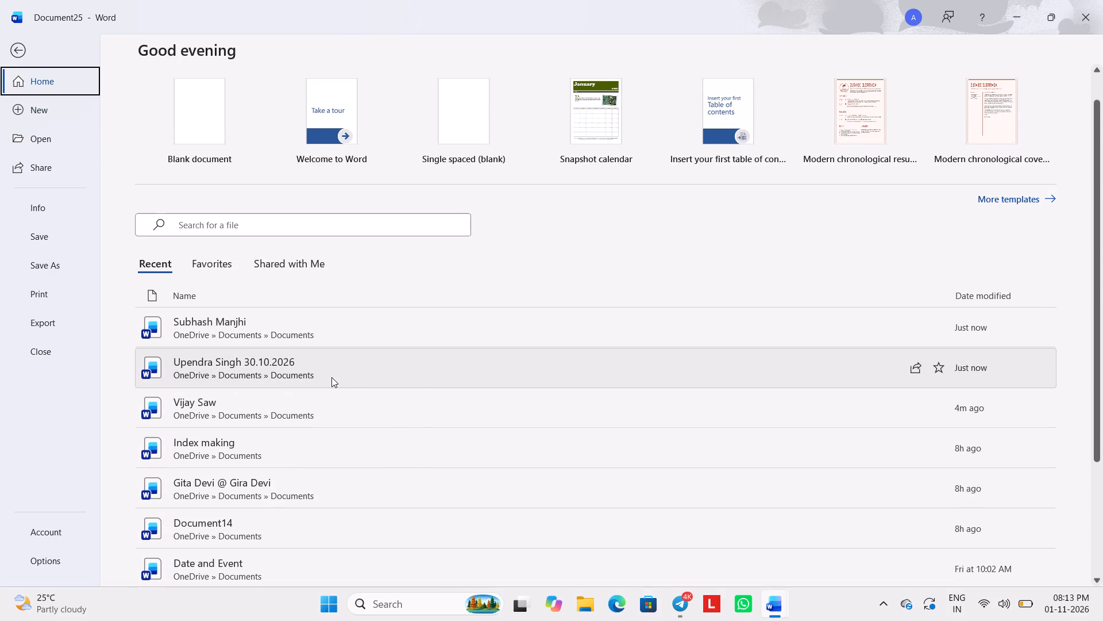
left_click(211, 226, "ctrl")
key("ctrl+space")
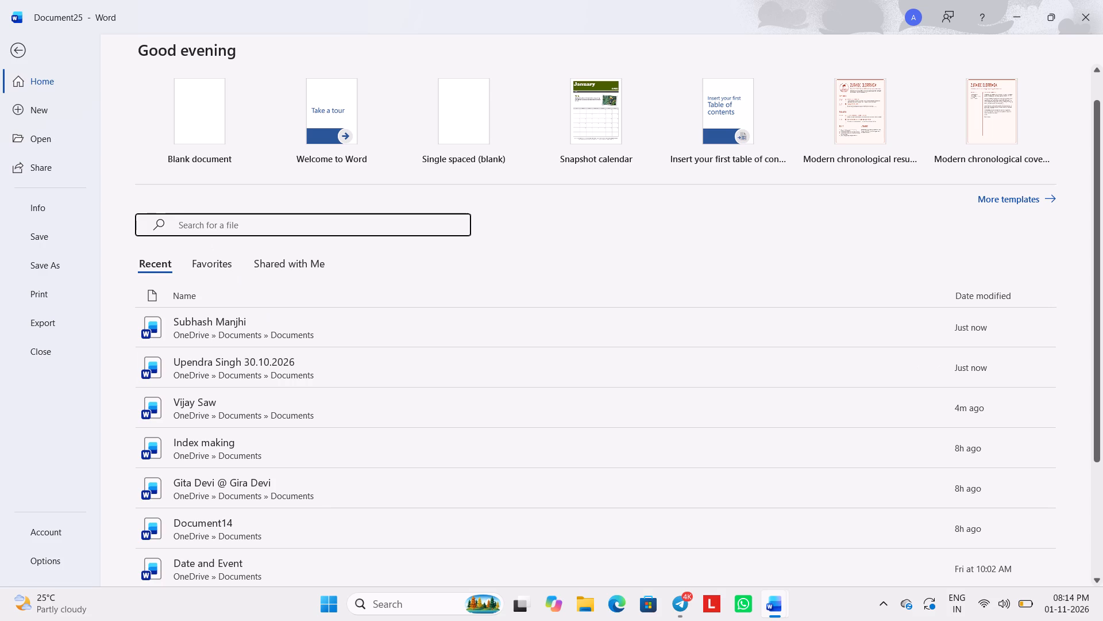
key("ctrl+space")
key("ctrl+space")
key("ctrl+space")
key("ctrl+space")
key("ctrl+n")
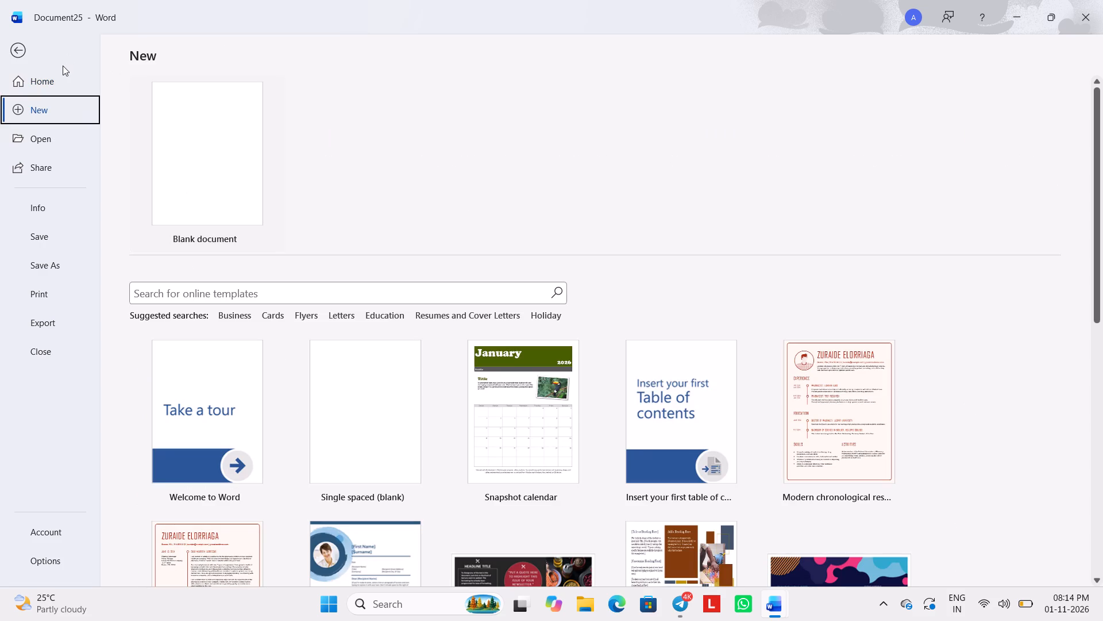
Open the judgments note dated 04-10-2026 from the full list of recent documents, check its pages, and close it.
left_click(38, 81, "ctrl")
scroll(388, 475, "down", 2, "ctrl")
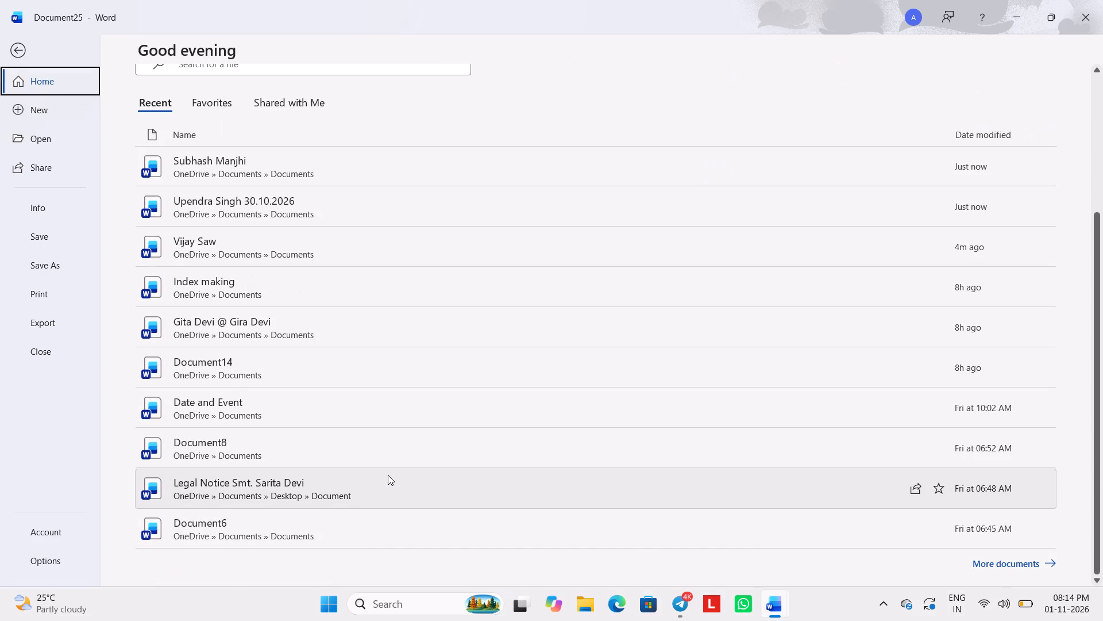
left_click(1000, 562, "ctrl")
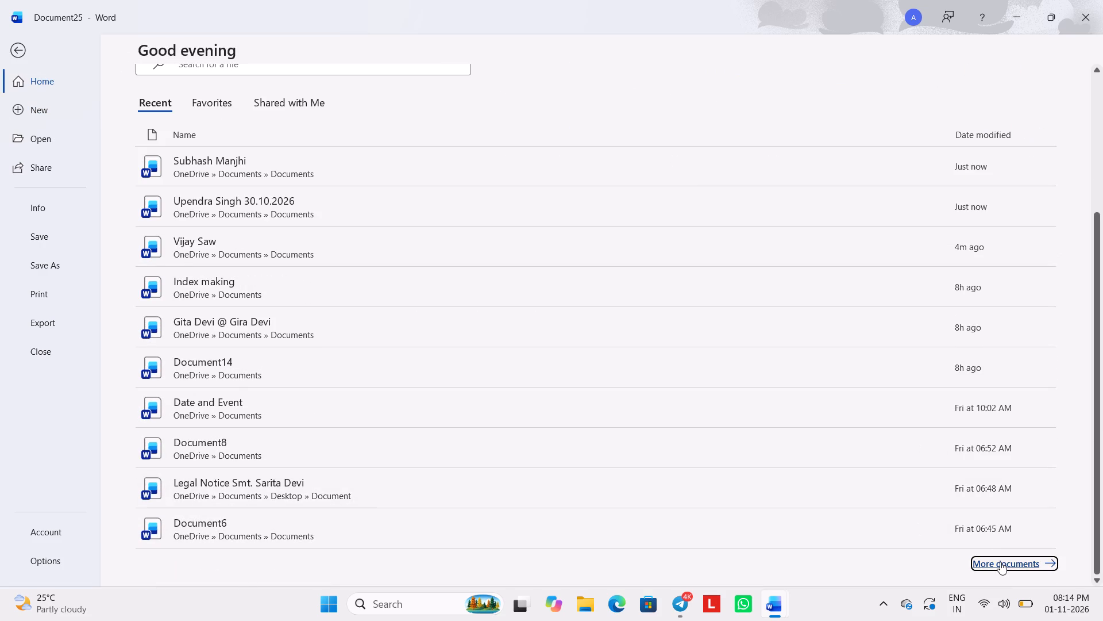
scroll(737, 373, "down", 3, "ctrl")
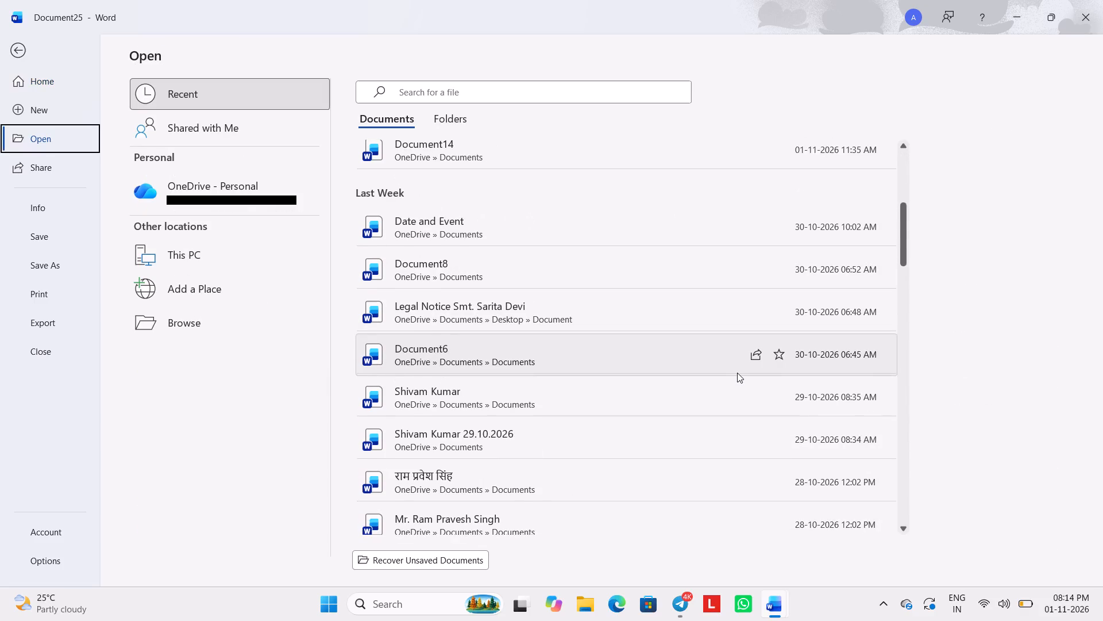
scroll(737, 373, "down", 5, "ctrl")
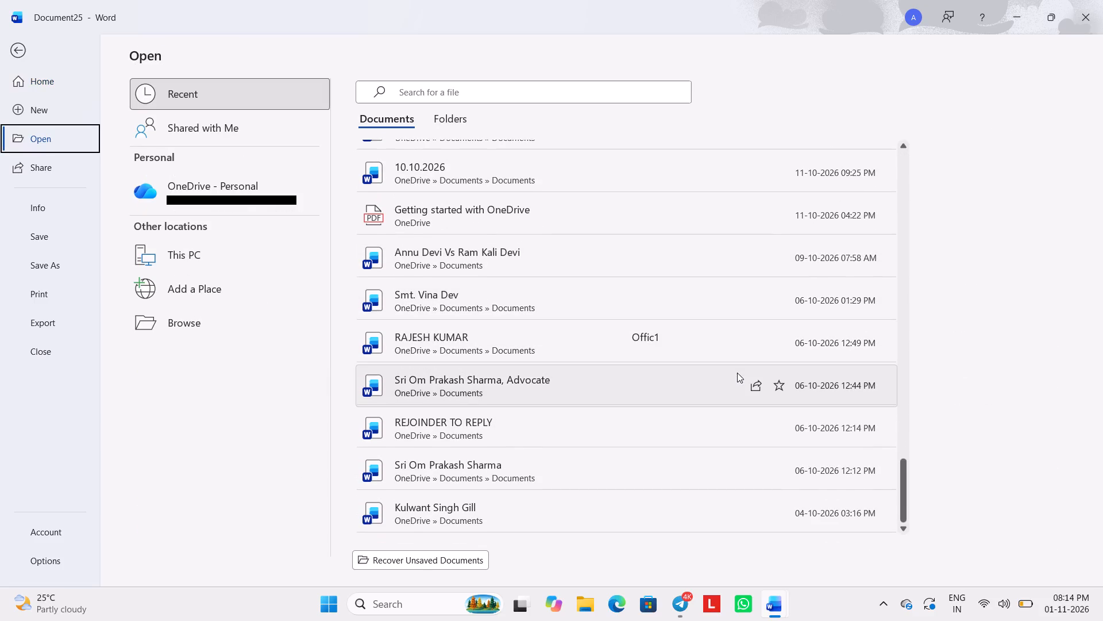
scroll(737, 373, "down", 1, "ctrl")
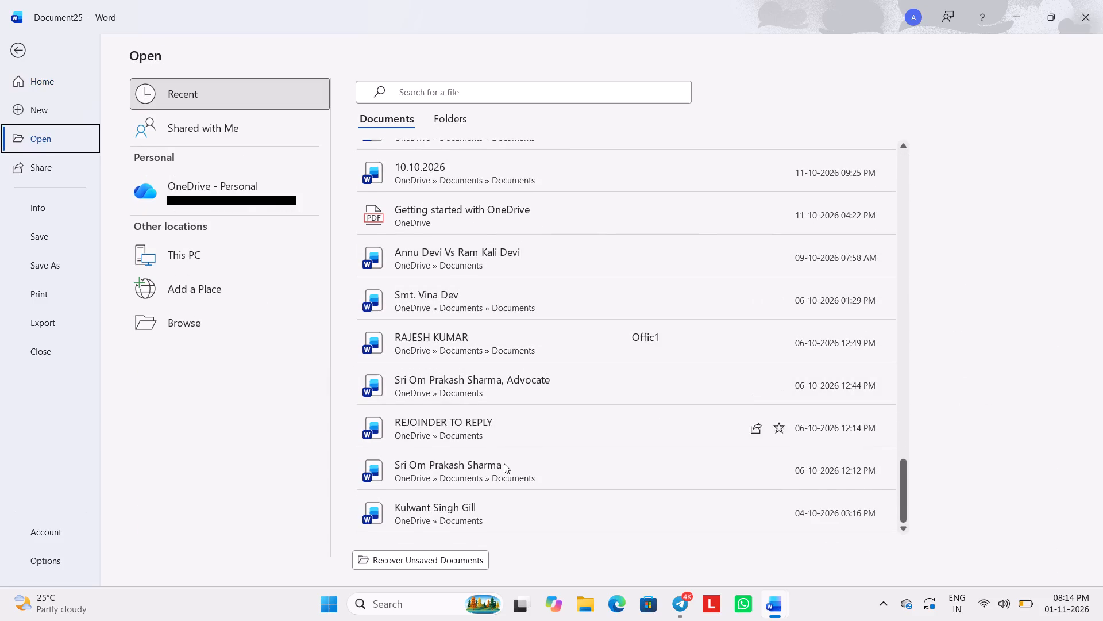
left_click(503, 502, "ctrl")
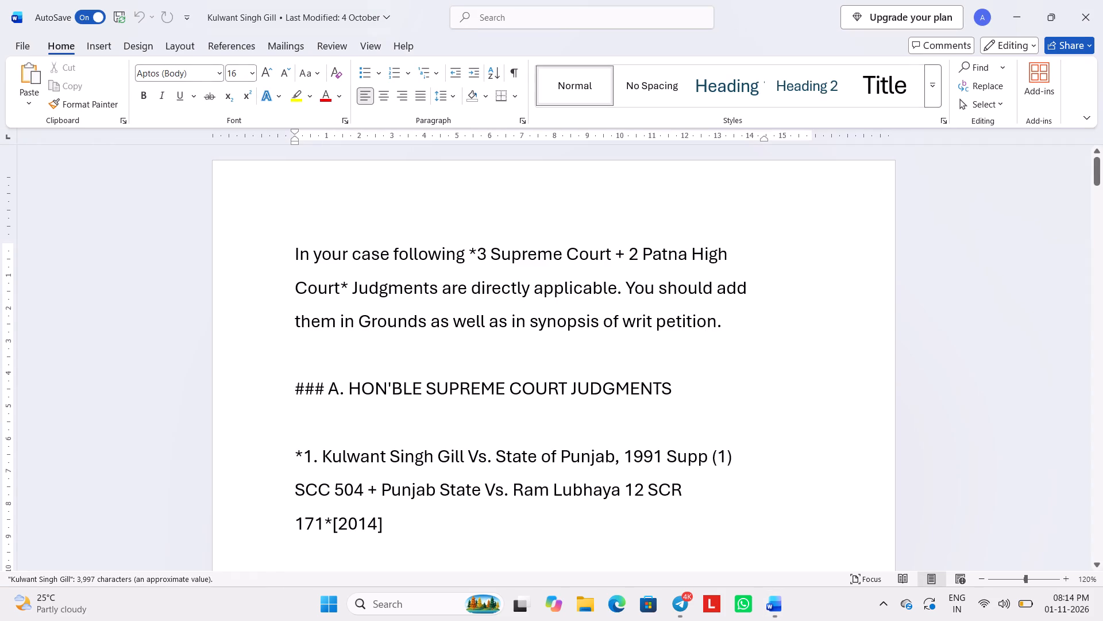
scroll(503, 502, "down", 1, "ctrl")
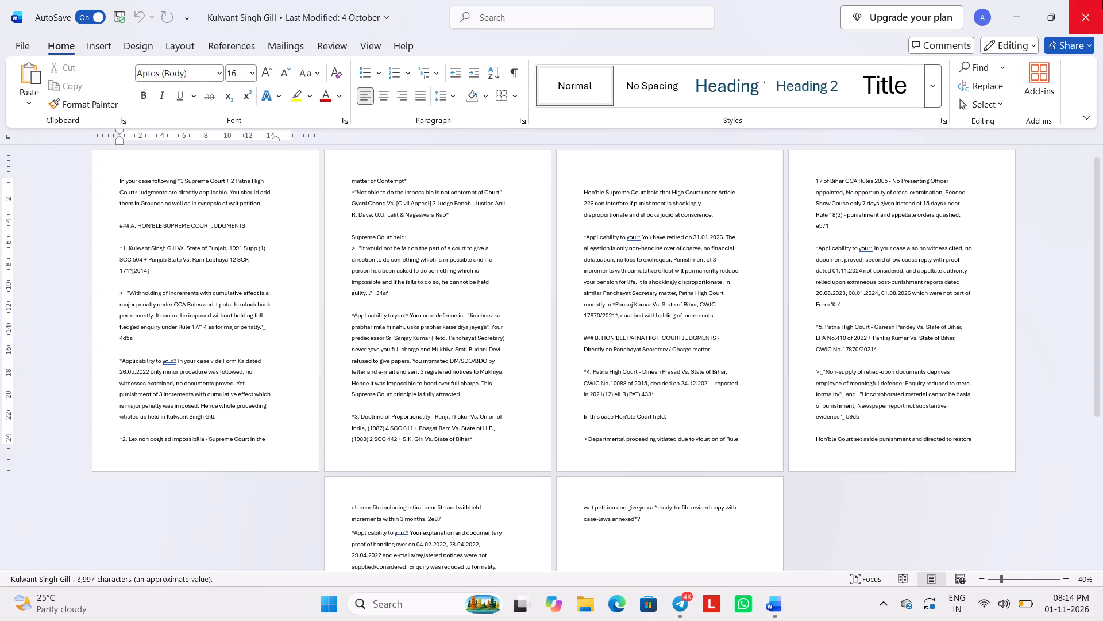
left_click(1102, 0, "ctrl")
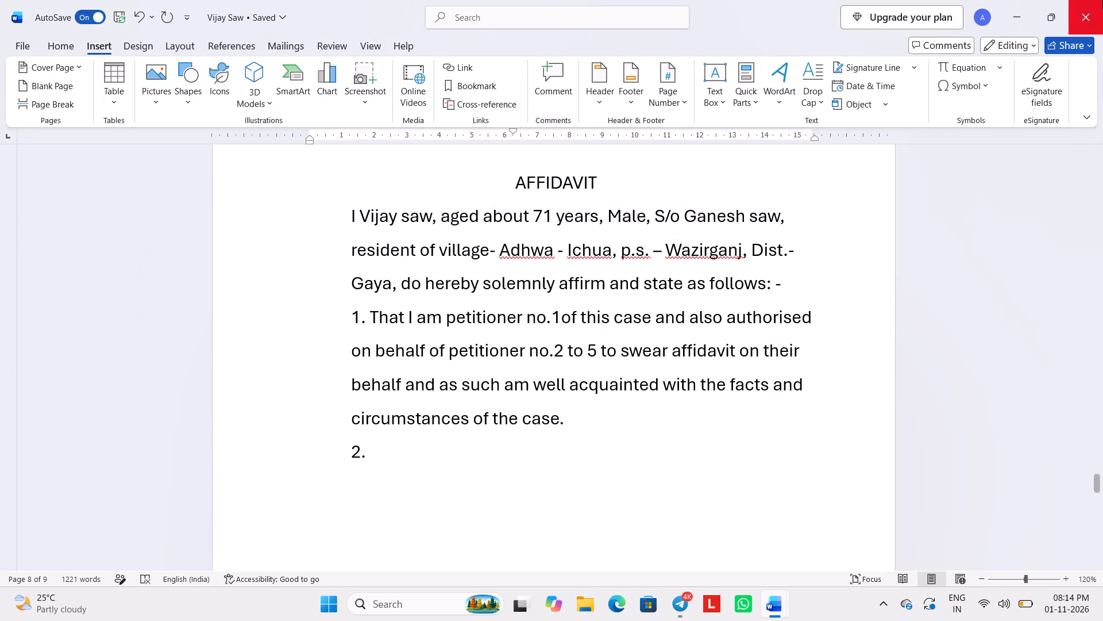
Close the writ petition document that is open at its affidavit page.
left_click(1102, 0, "ctrl")
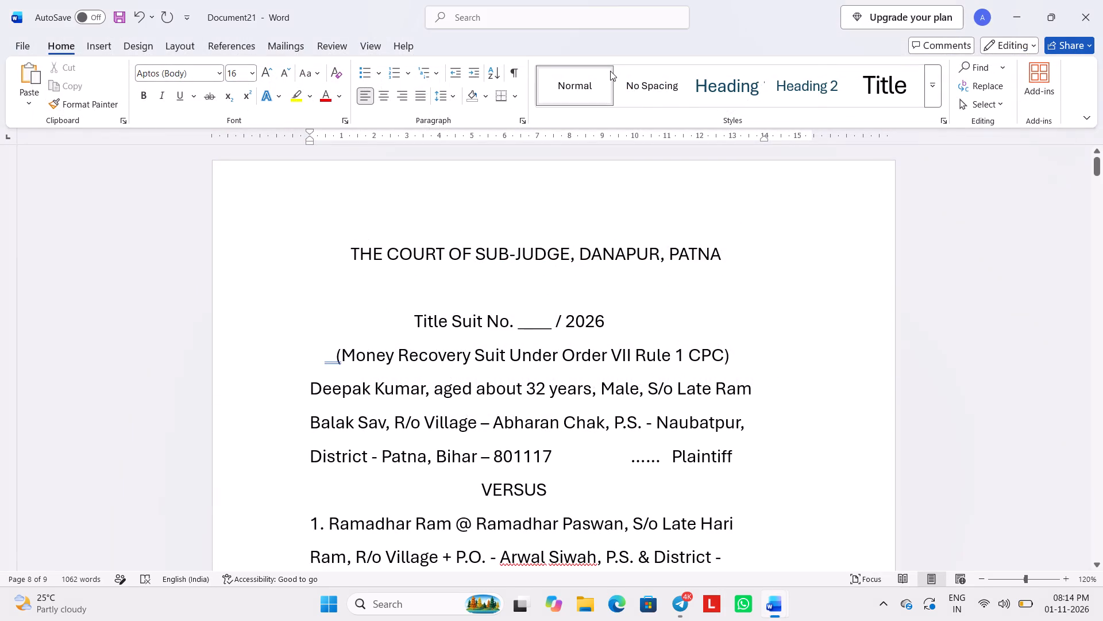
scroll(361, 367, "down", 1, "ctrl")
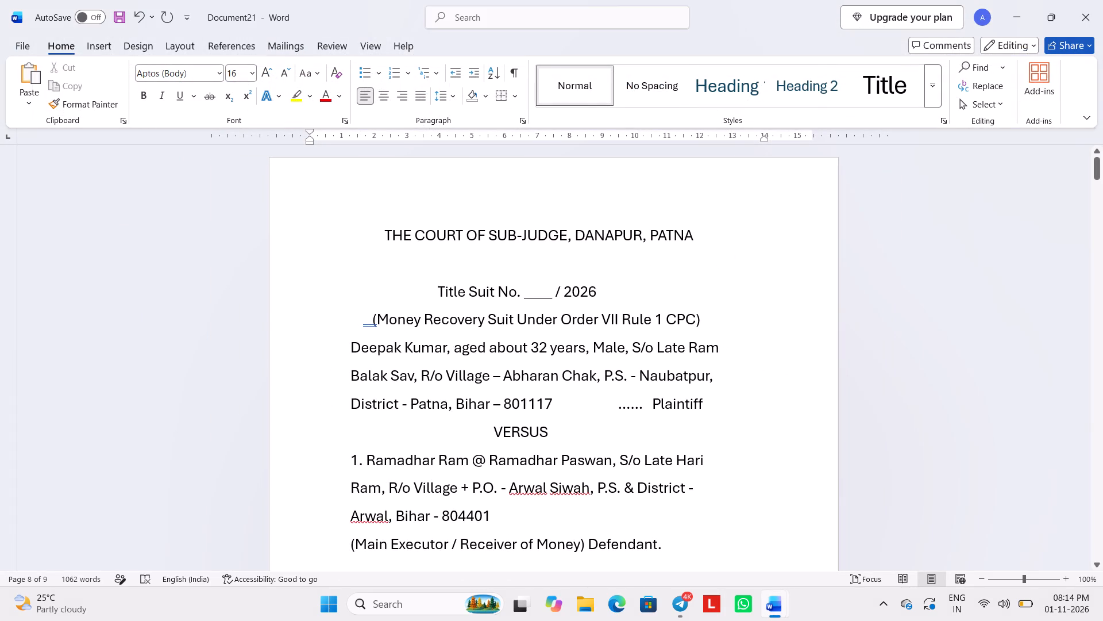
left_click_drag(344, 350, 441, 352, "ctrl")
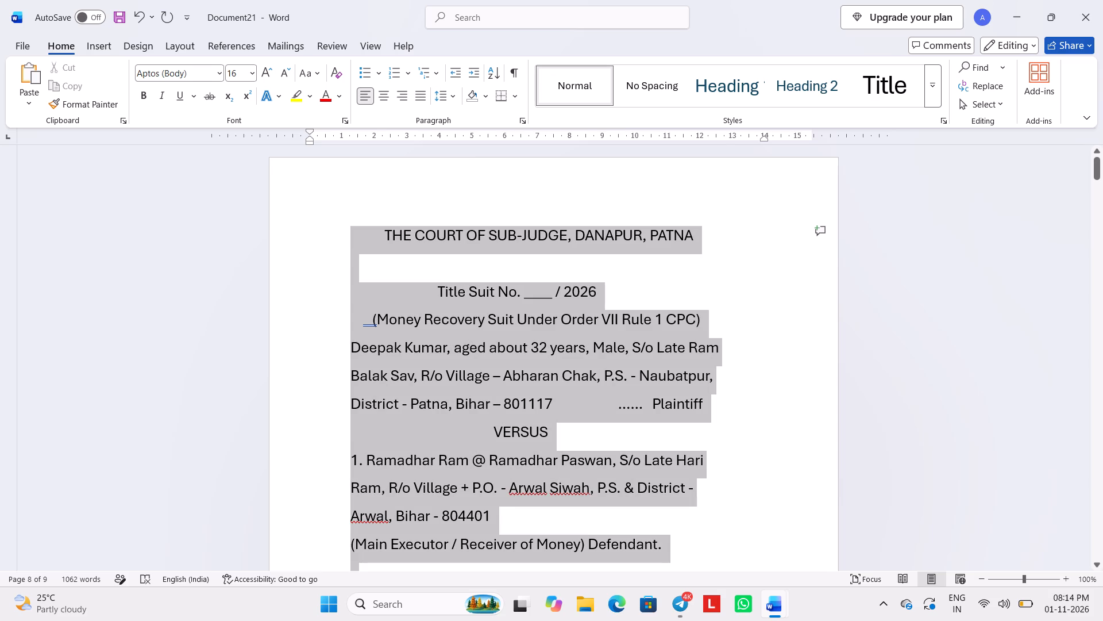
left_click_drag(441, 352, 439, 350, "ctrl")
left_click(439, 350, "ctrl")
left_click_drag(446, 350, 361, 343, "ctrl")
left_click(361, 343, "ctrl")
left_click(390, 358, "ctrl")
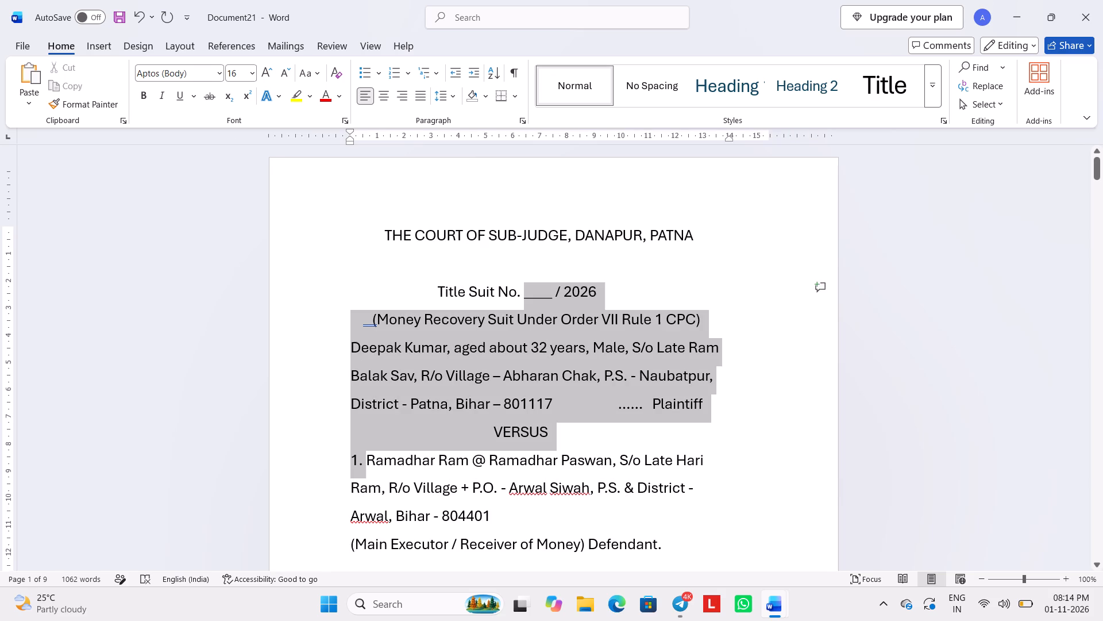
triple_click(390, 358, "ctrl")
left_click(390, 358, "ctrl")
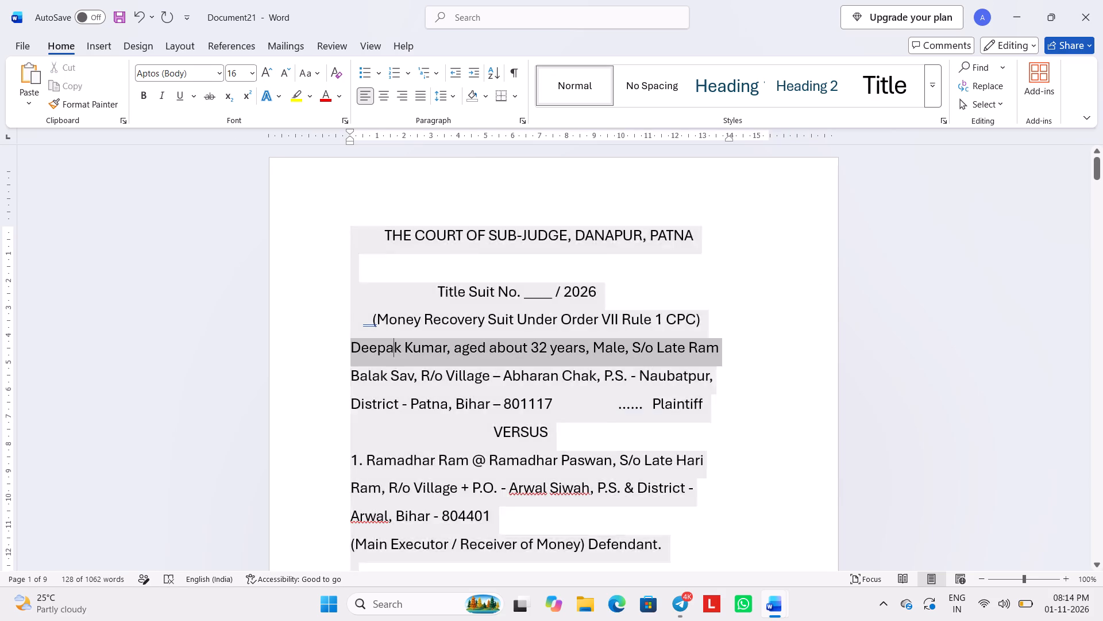
Save the unsaved Danapur money recovery suit under the plaintiff's name, copied from its first page, in the OneDrive Documents folder.
scroll(390, 358, "down", 1, "ctrl")
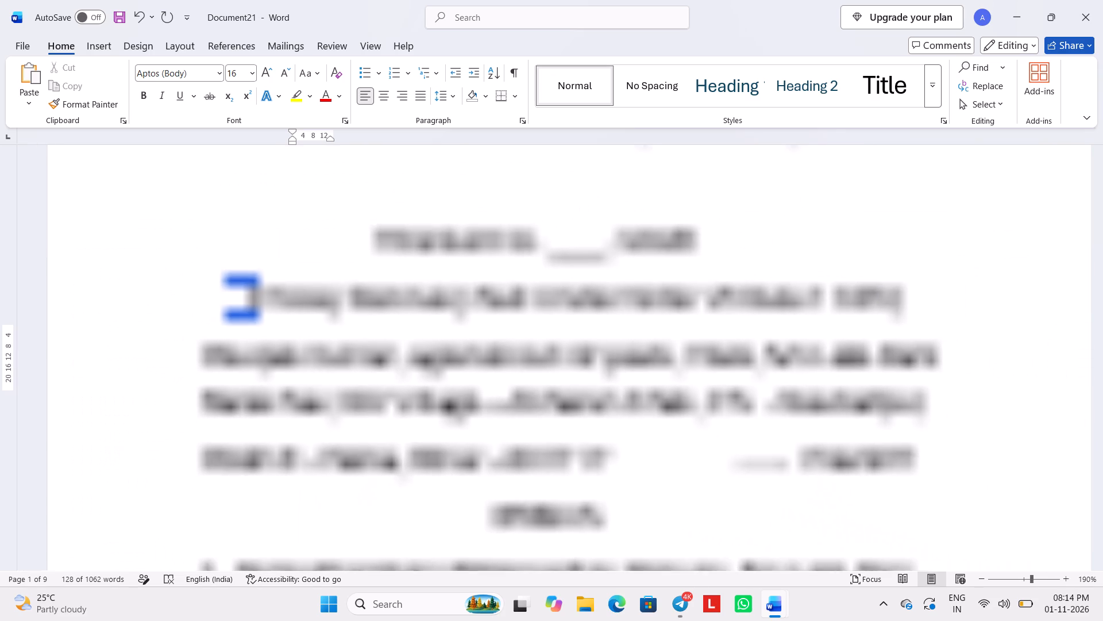
scroll(390, 358, "down", 1, "ctrl")
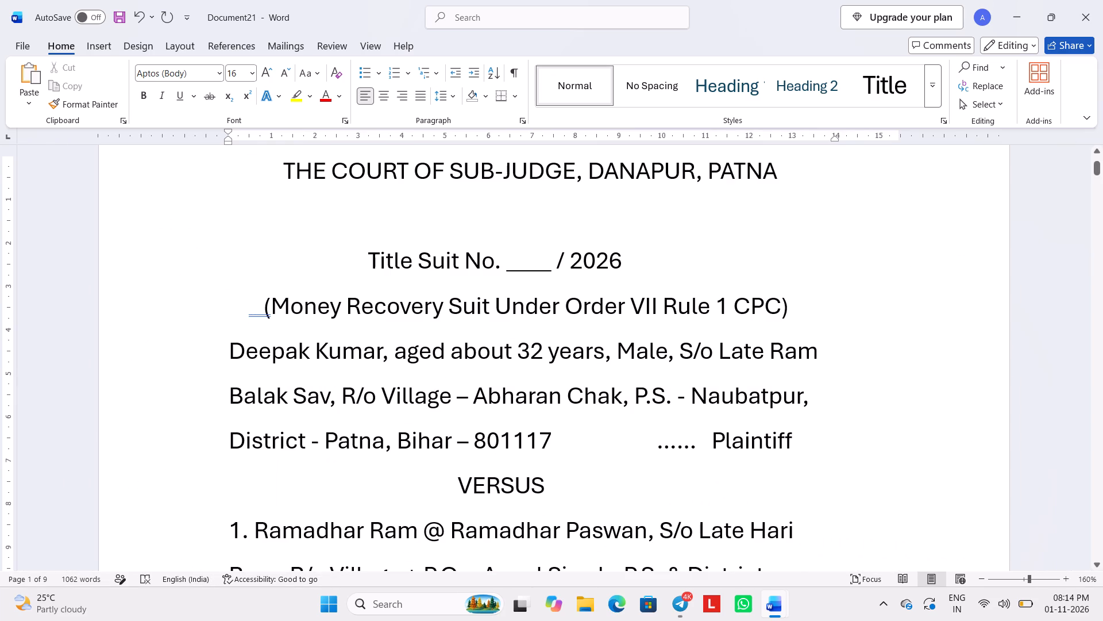
left_click(382, 352)
left_click_drag(382, 352, 228, 347)
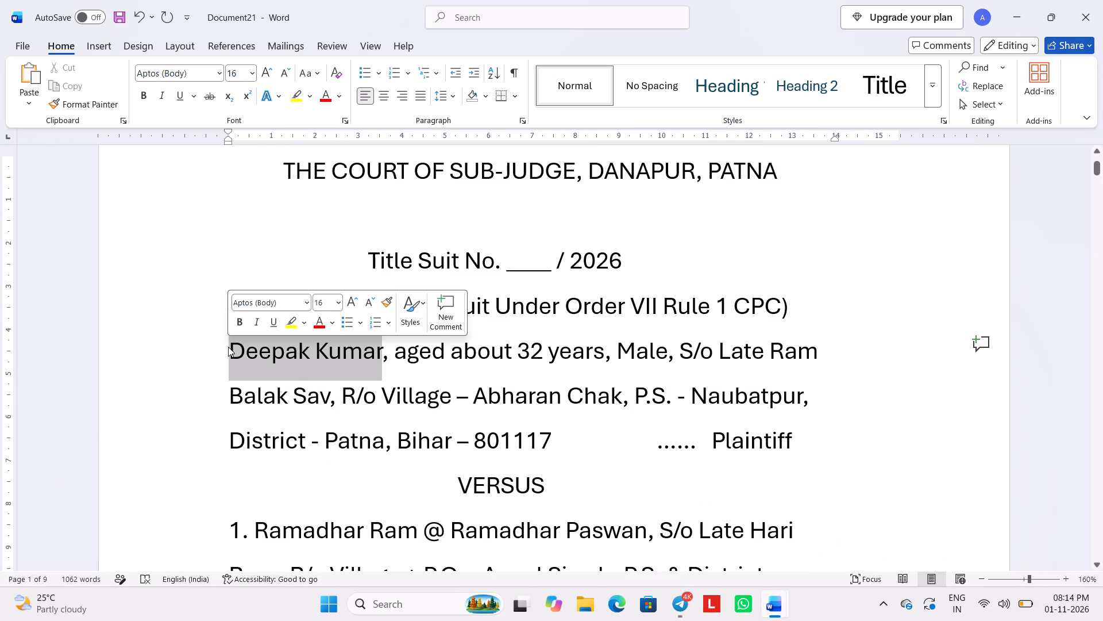
key("ctrl+c")
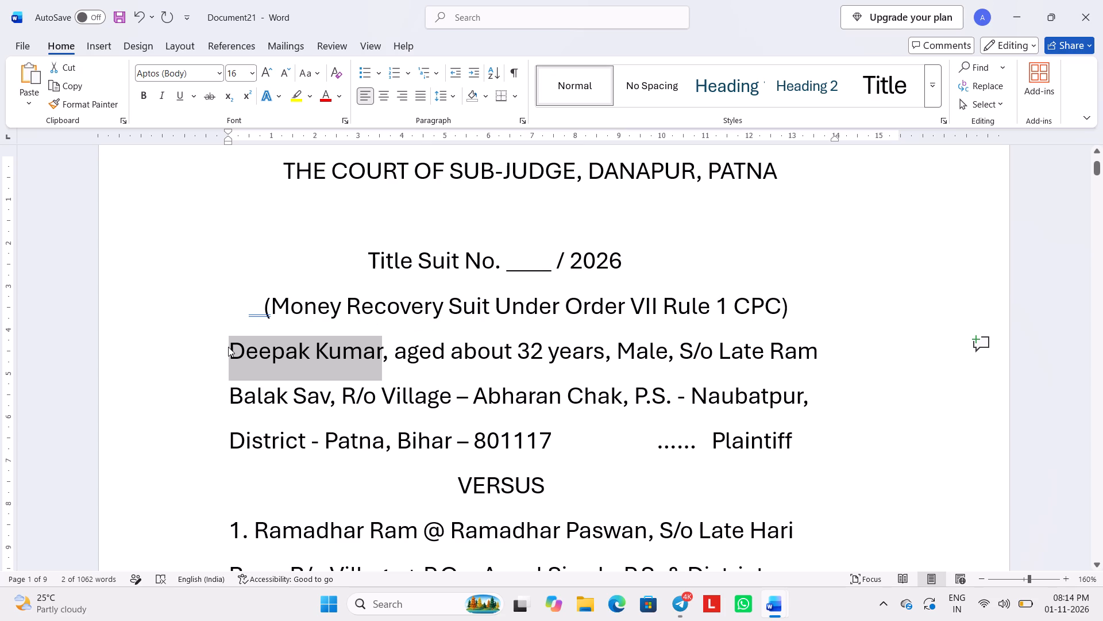
key("ctrl+c")
key("ctrl+c")
left_click(259, 1)
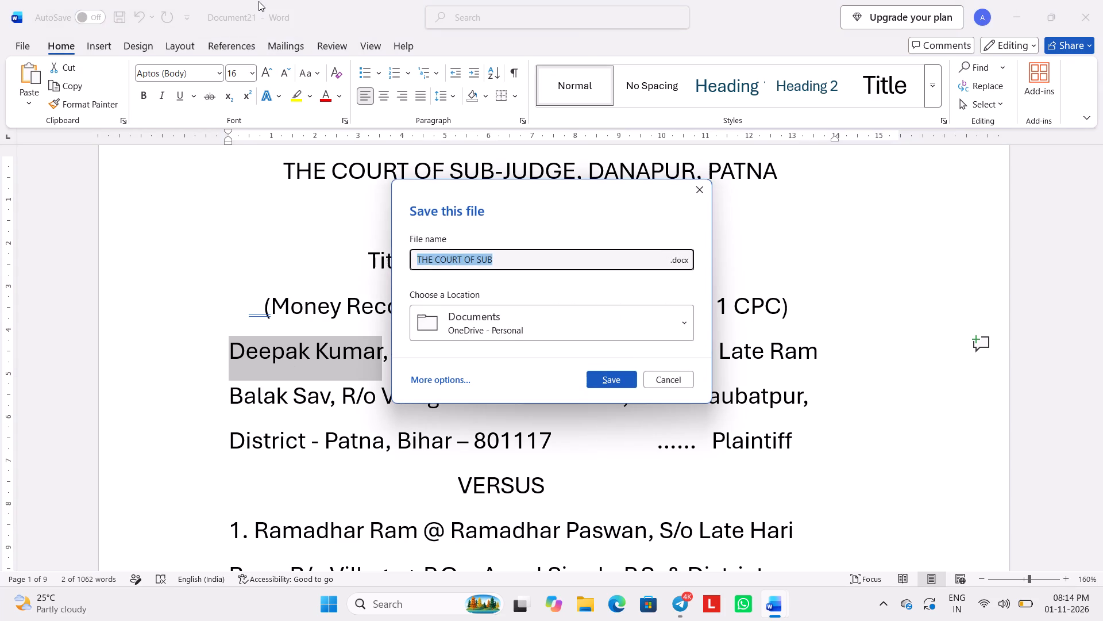
key("ctrl+v")
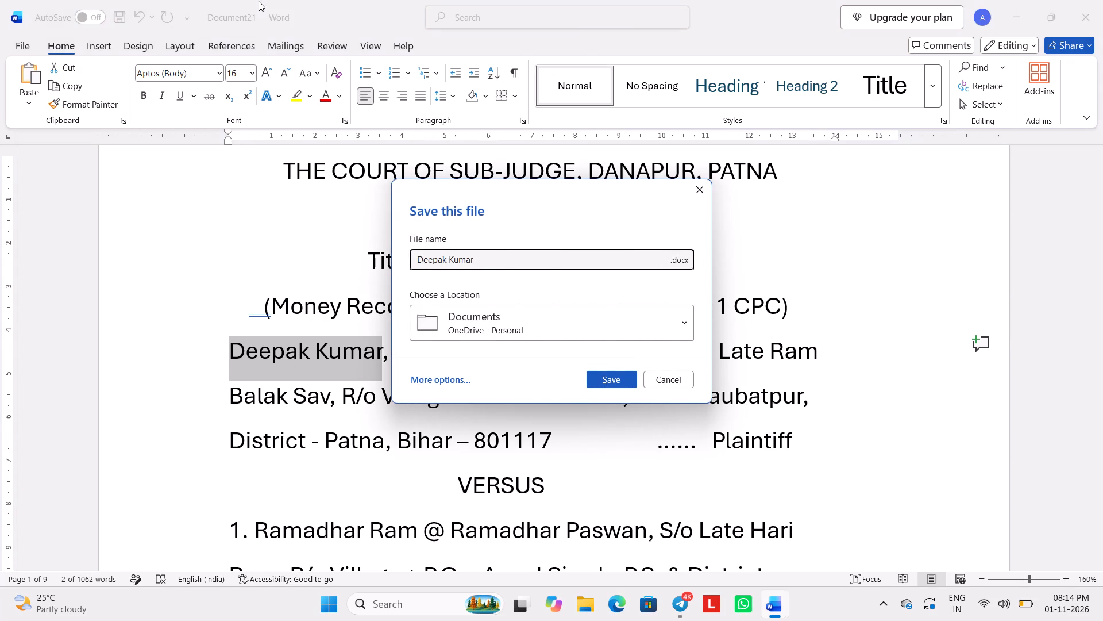
key("Return")
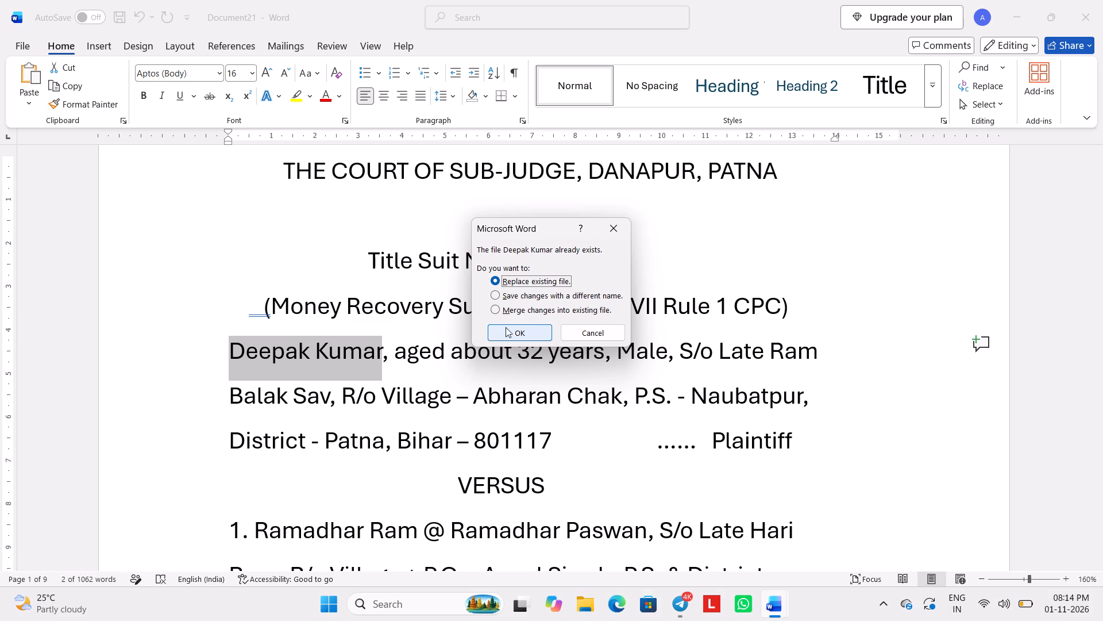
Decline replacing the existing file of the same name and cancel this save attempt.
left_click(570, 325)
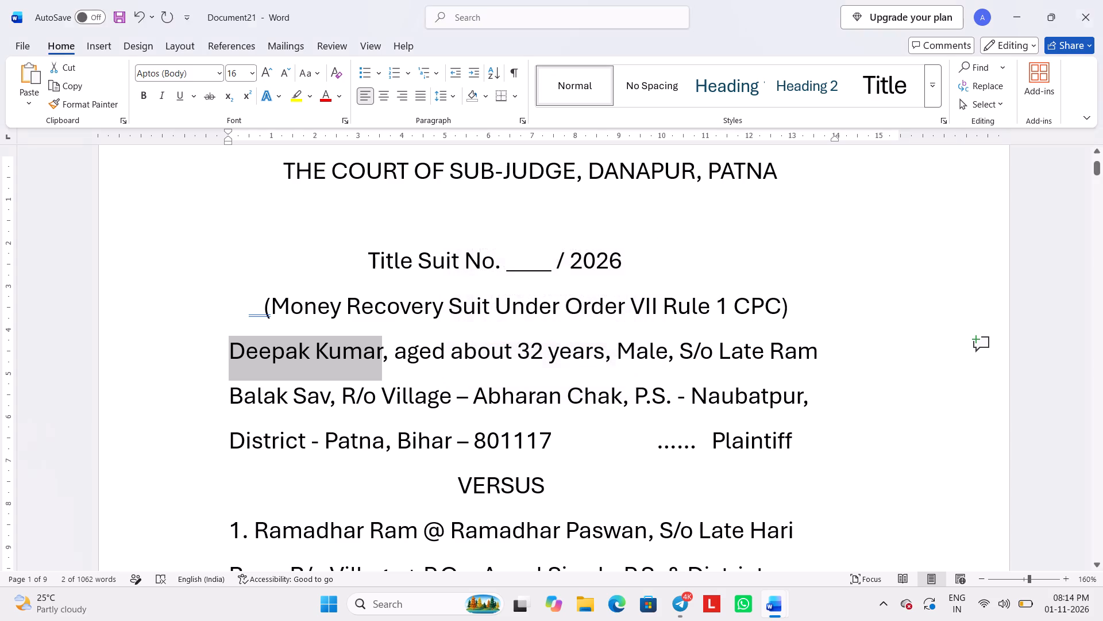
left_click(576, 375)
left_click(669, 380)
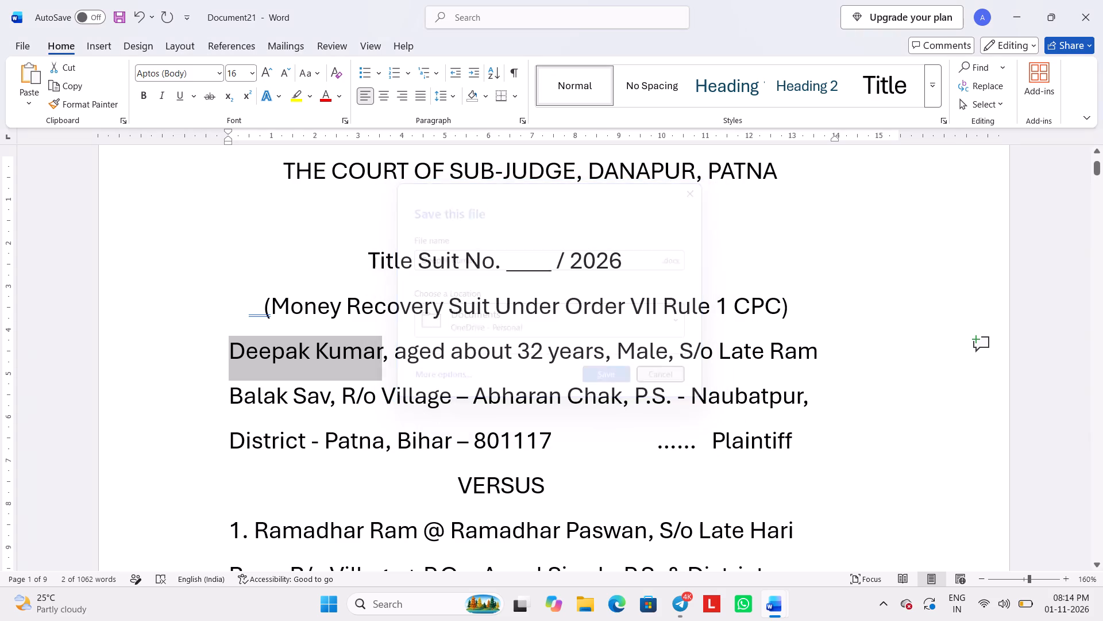
scroll(614, 407, "down", 1)
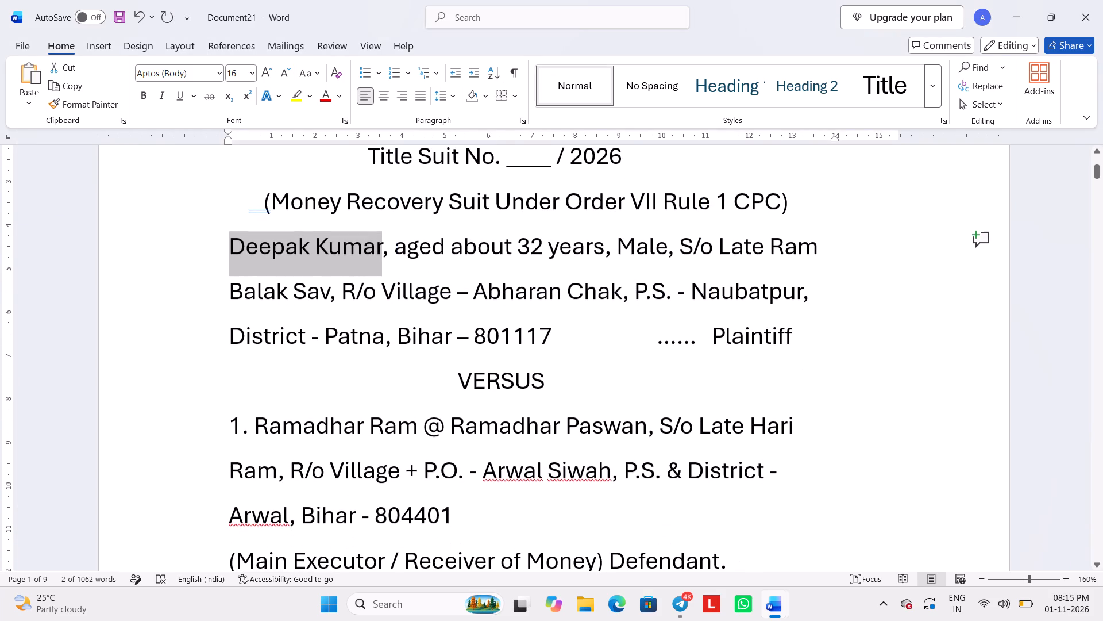
left_click_drag(605, 251, 209, 241)
key("ctrl+c")
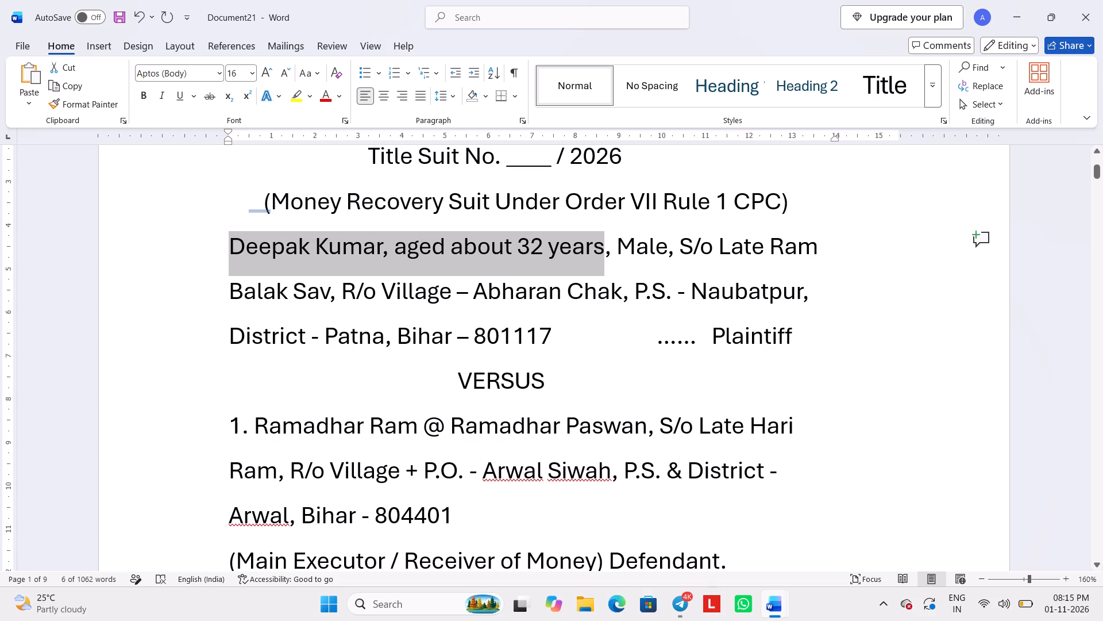
left_click(323, 0)
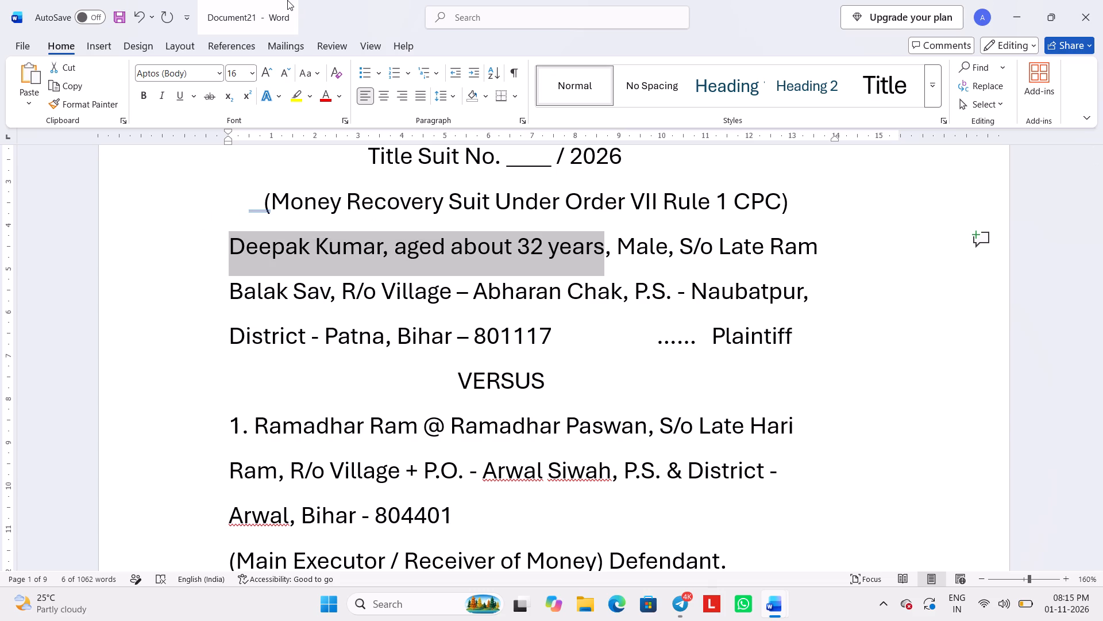
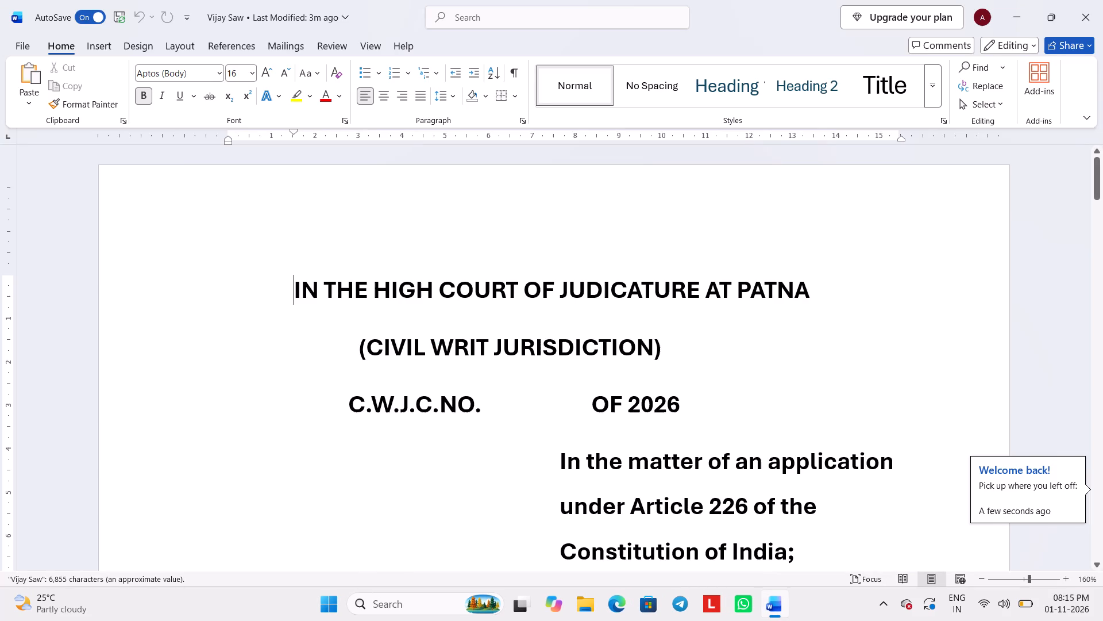
Review the writ petition from its first page through the Index and Synopsis pages to the end.
scroll(426, 342, "down", 6, "ctrl")
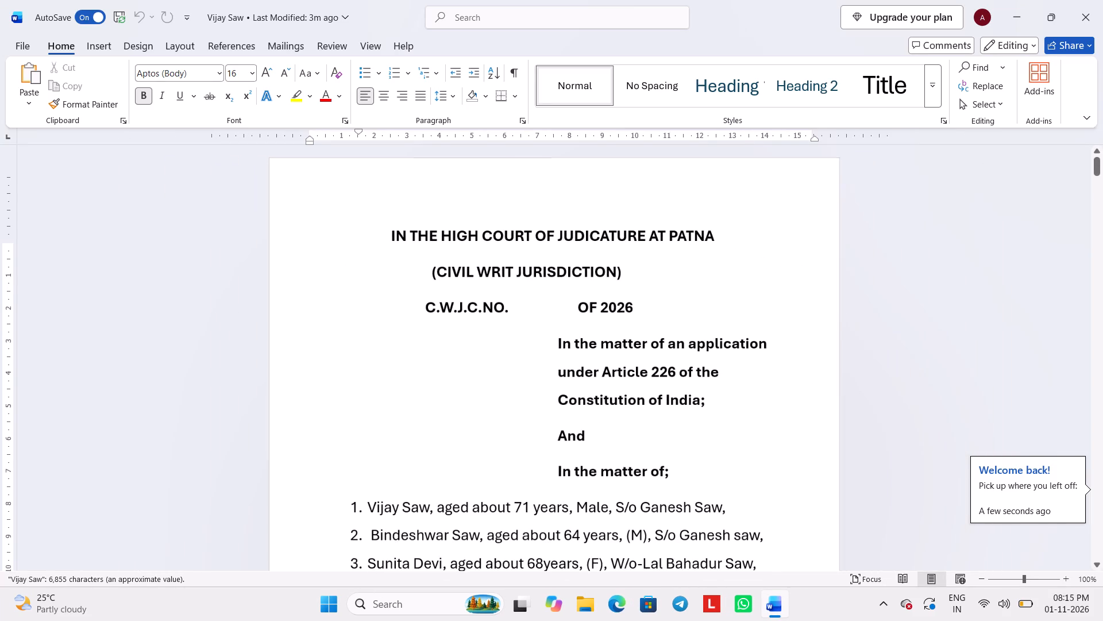
scroll(526, 409, "down", 17)
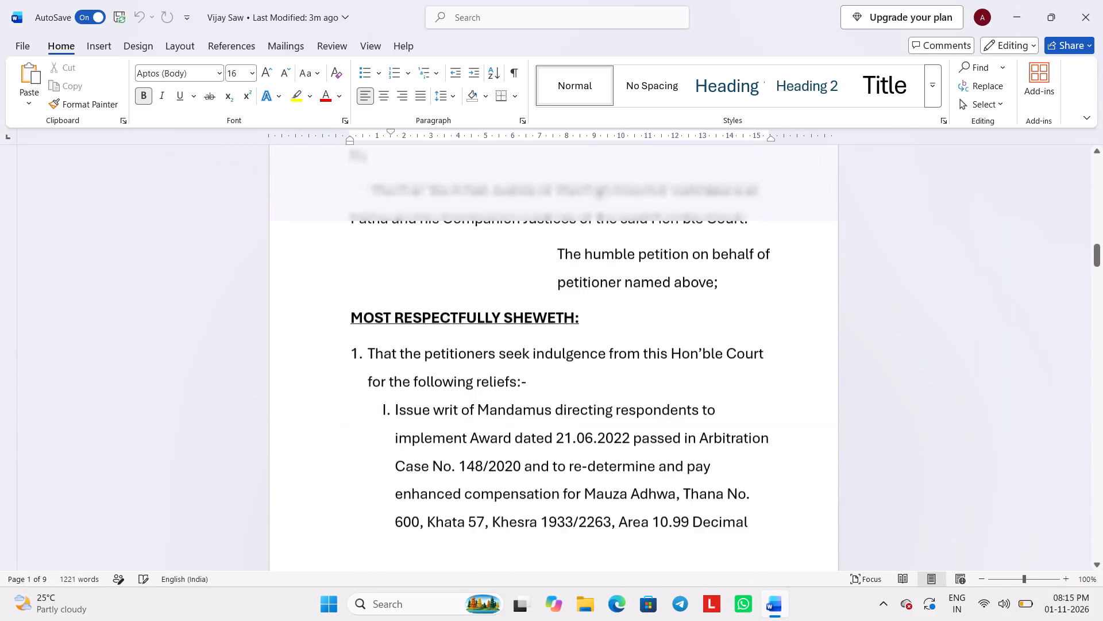
scroll(526, 409, "down", 9)
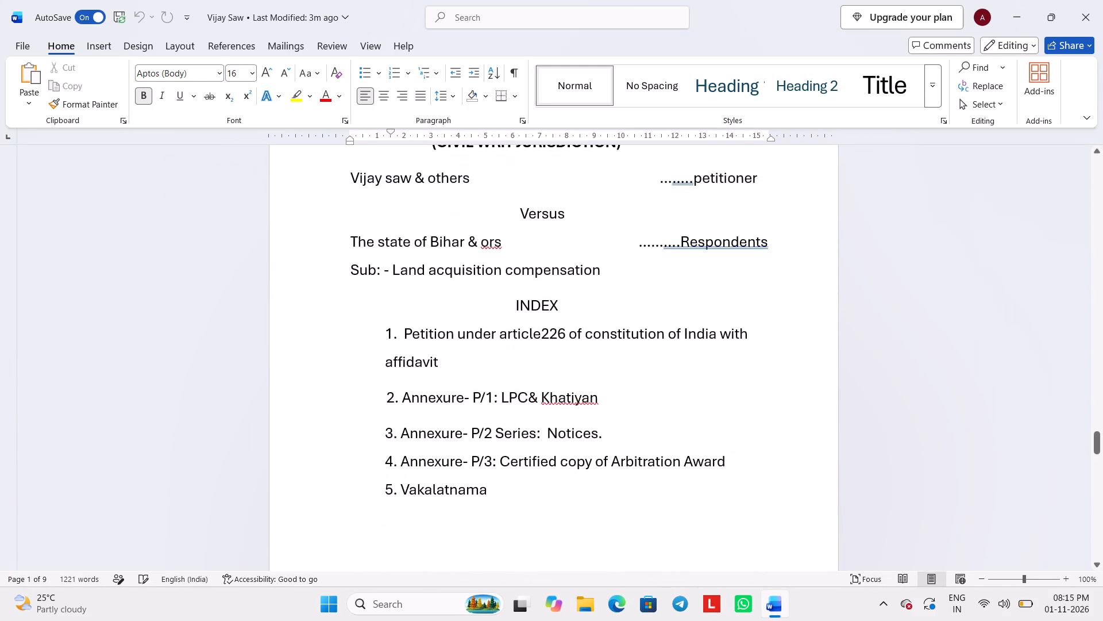
scroll(526, 409, "down", 1)
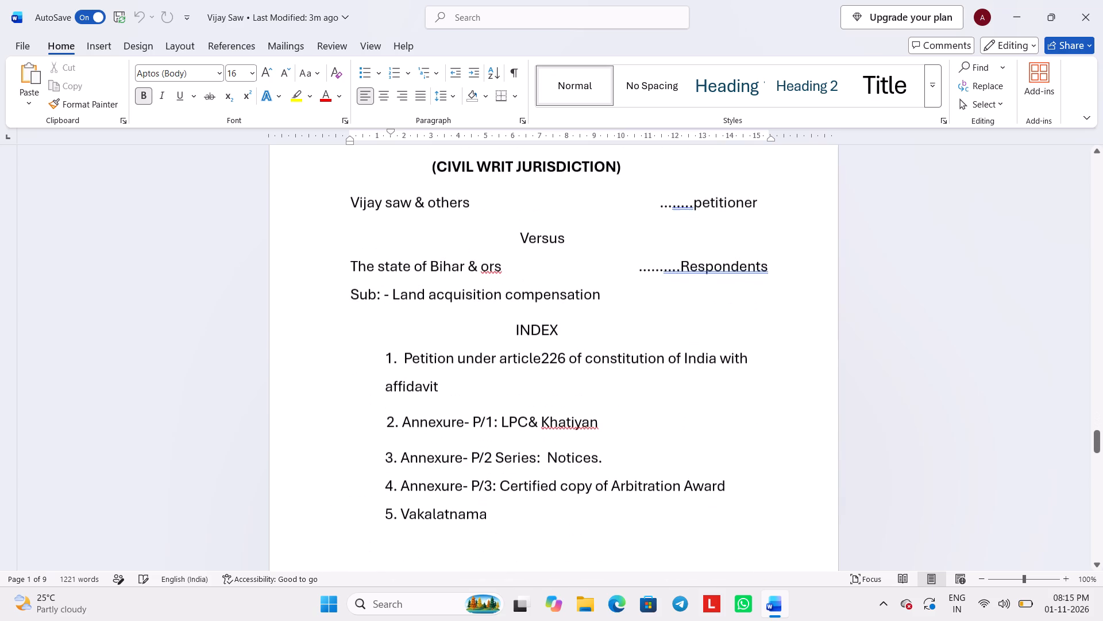
scroll(526, 409, "down", 6)
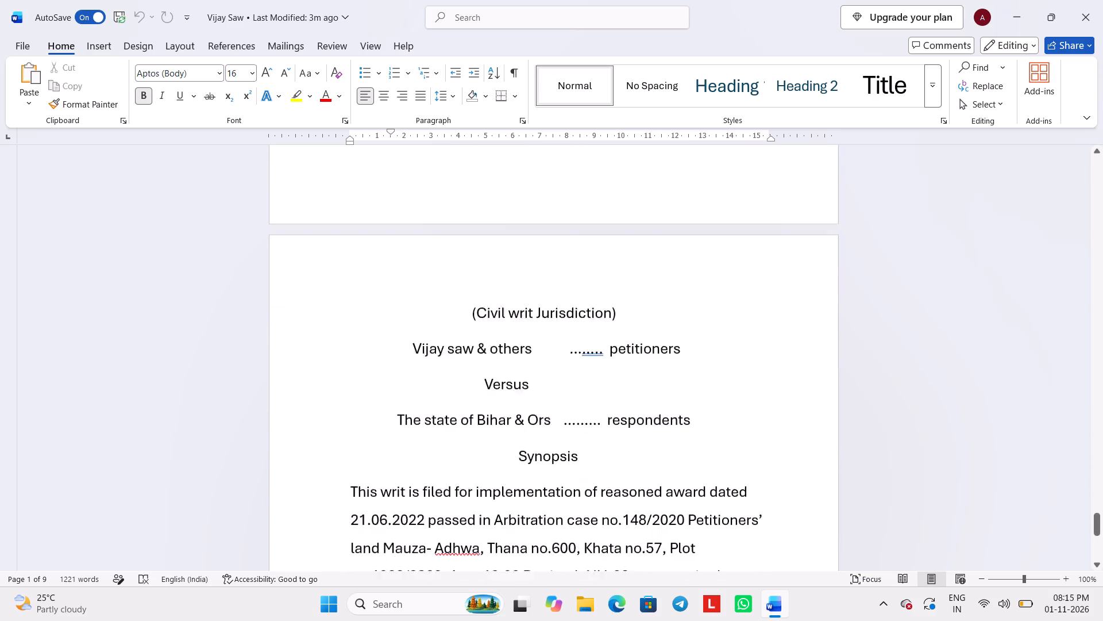
scroll(526, 409, "down", 4)
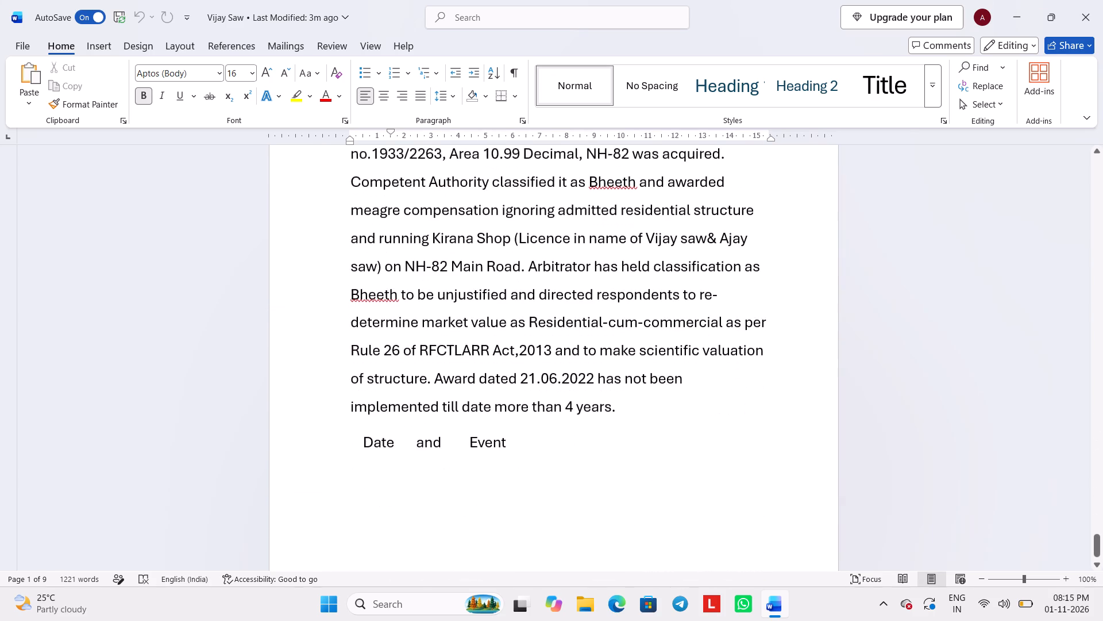
scroll(526, 409, "up", 10)
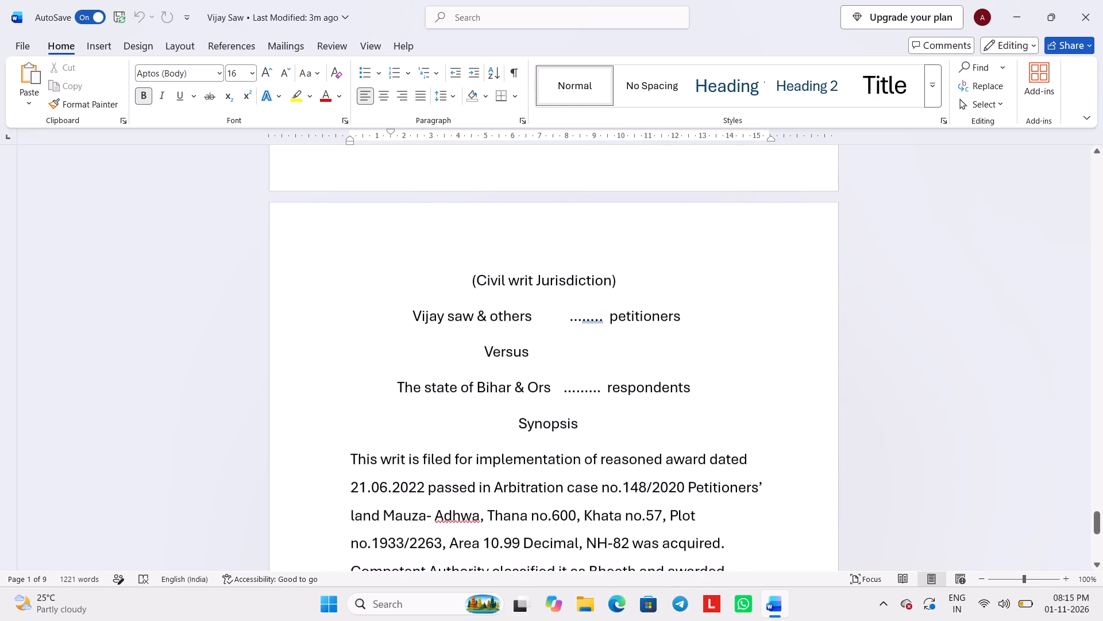
scroll(526, 409, "up", 5)
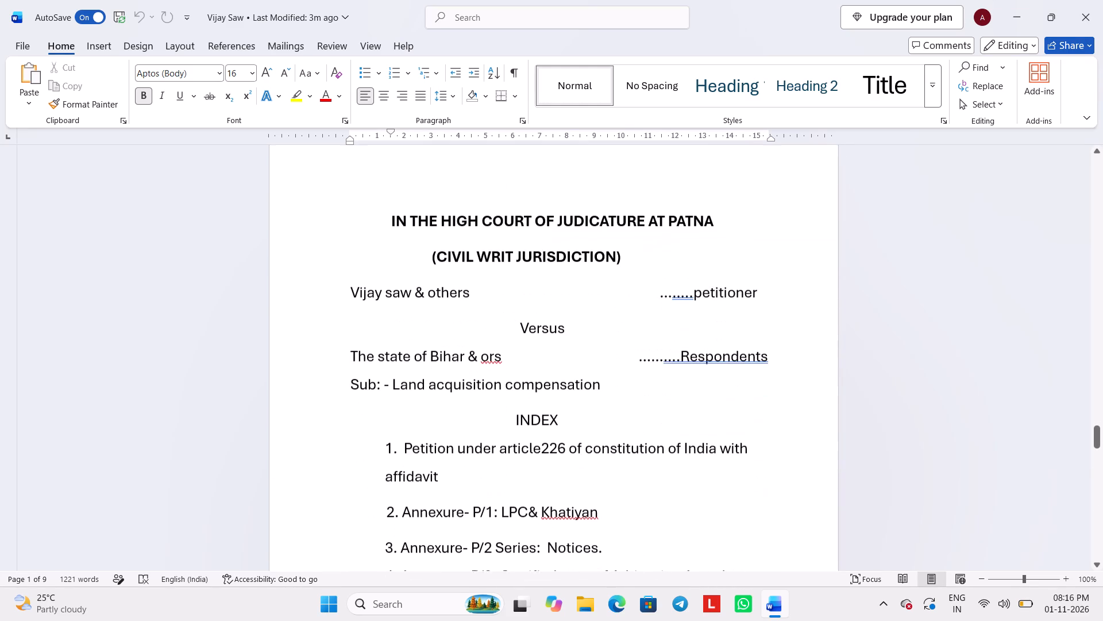
On the Index page, replace the trailing gap after "Respondents" with a paragraph break, keeping the unindented "Sub:" line on its own.
left_click_drag(773, 361, 328, 225)
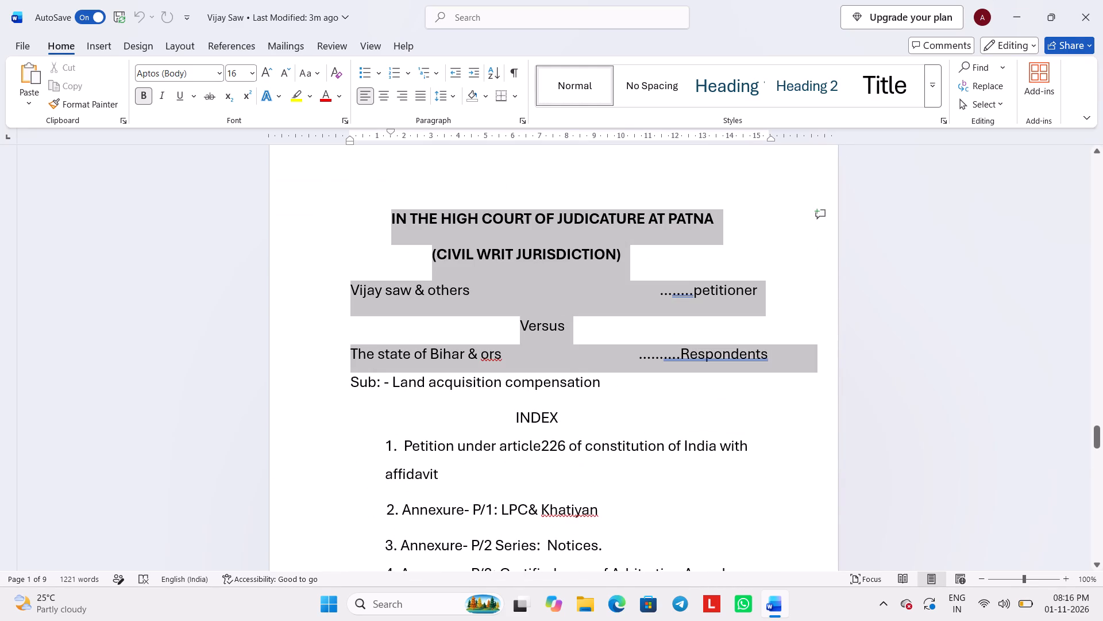
left_click(504, 453)
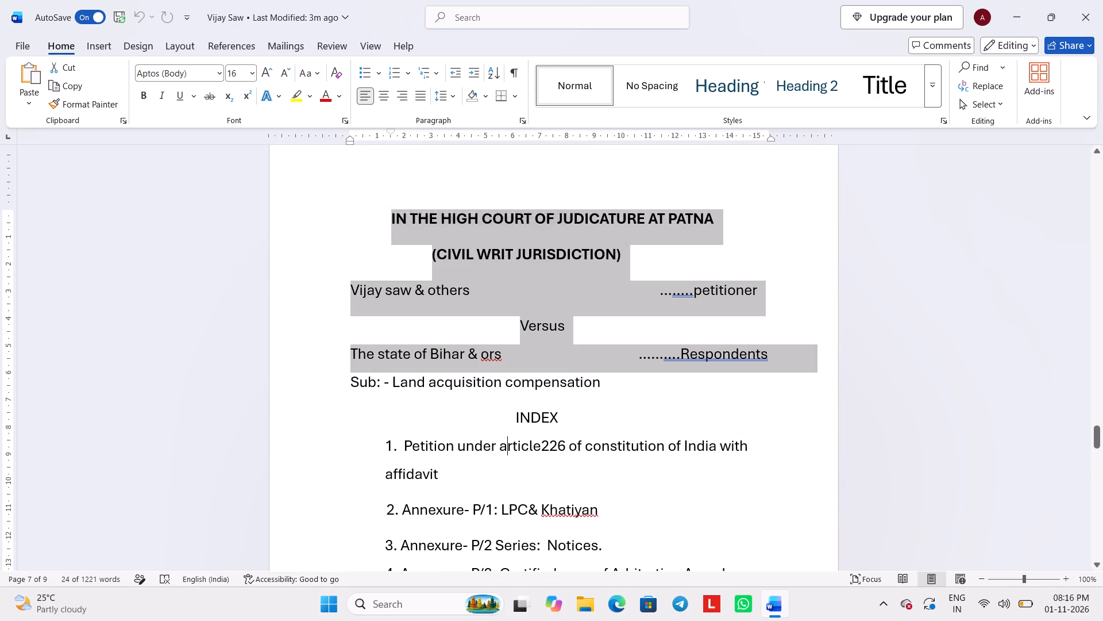
left_click_drag(348, 389, 588, 331)
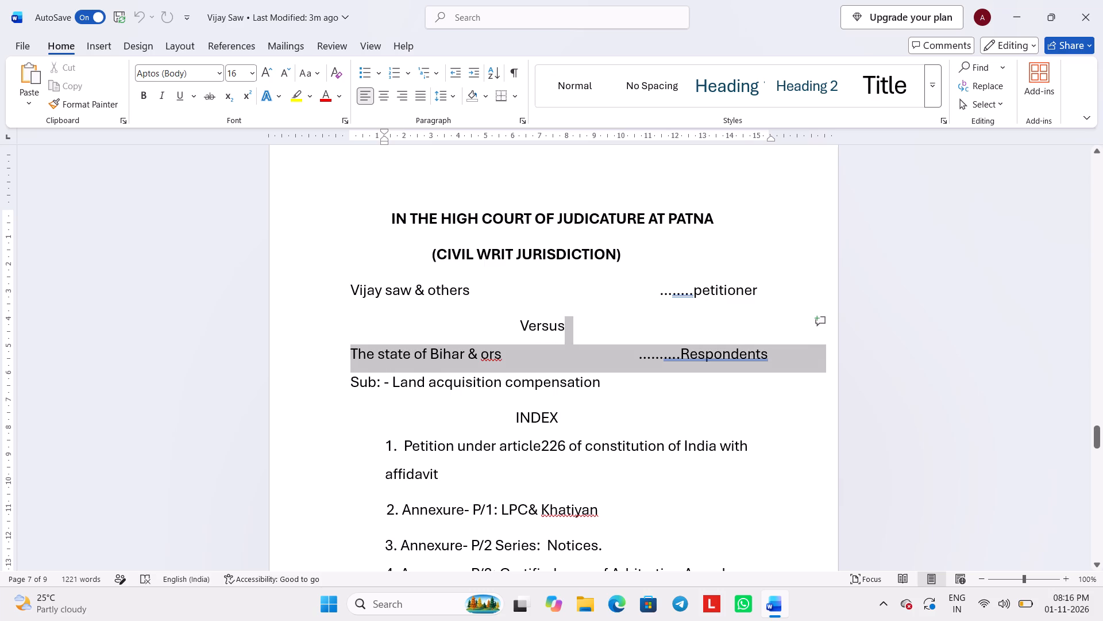
left_click_drag(588, 331, 764, 368)
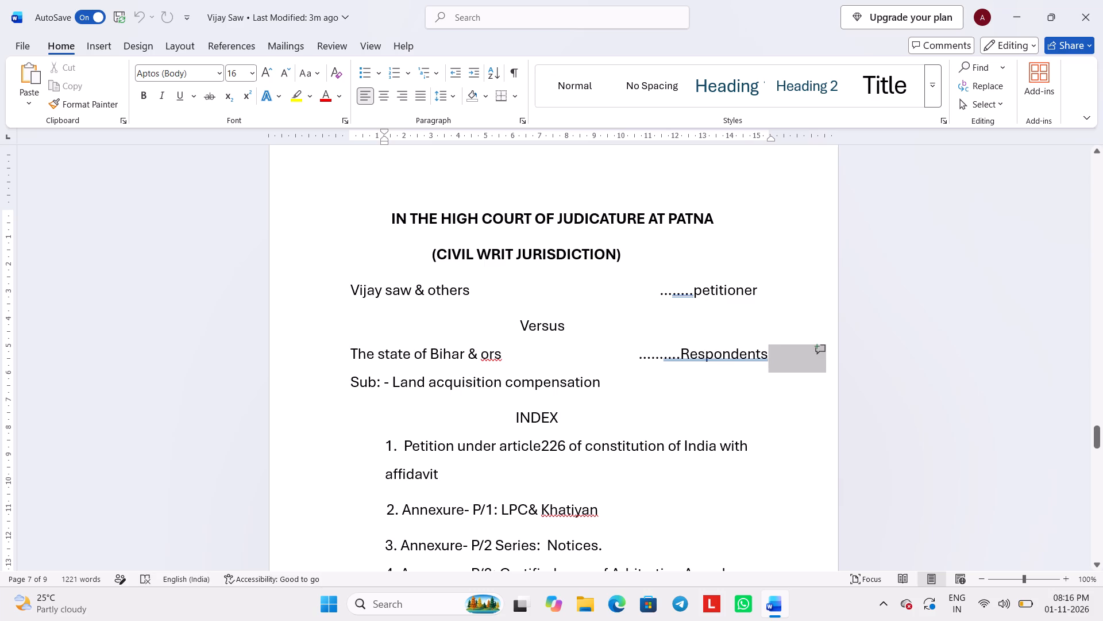
left_click_drag(764, 368, 766, 367)
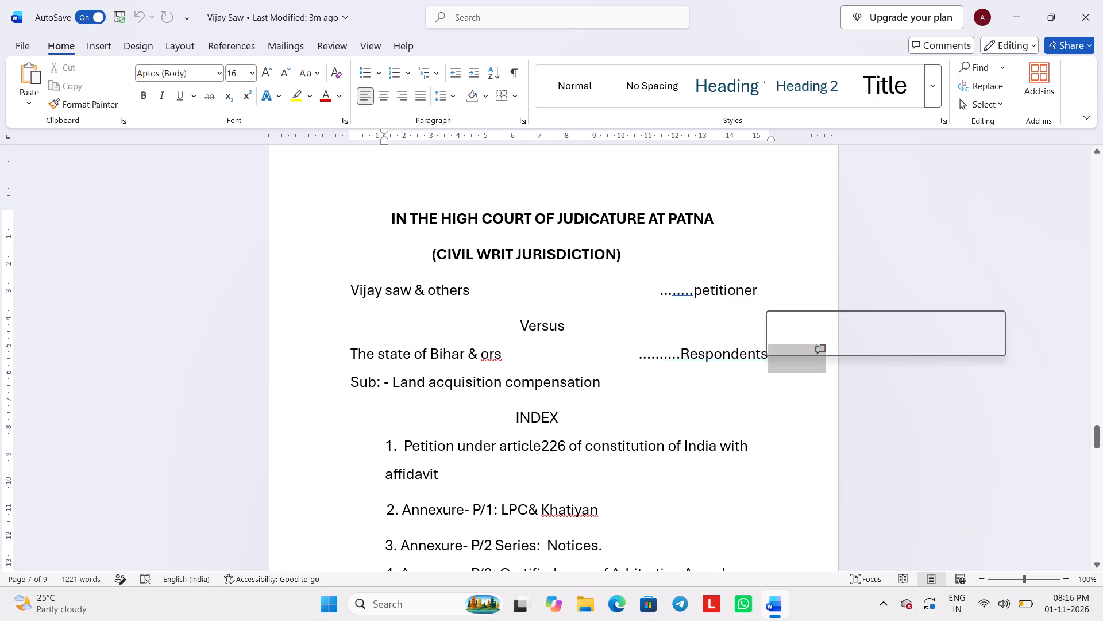
key("BackSpace")
key("Return")
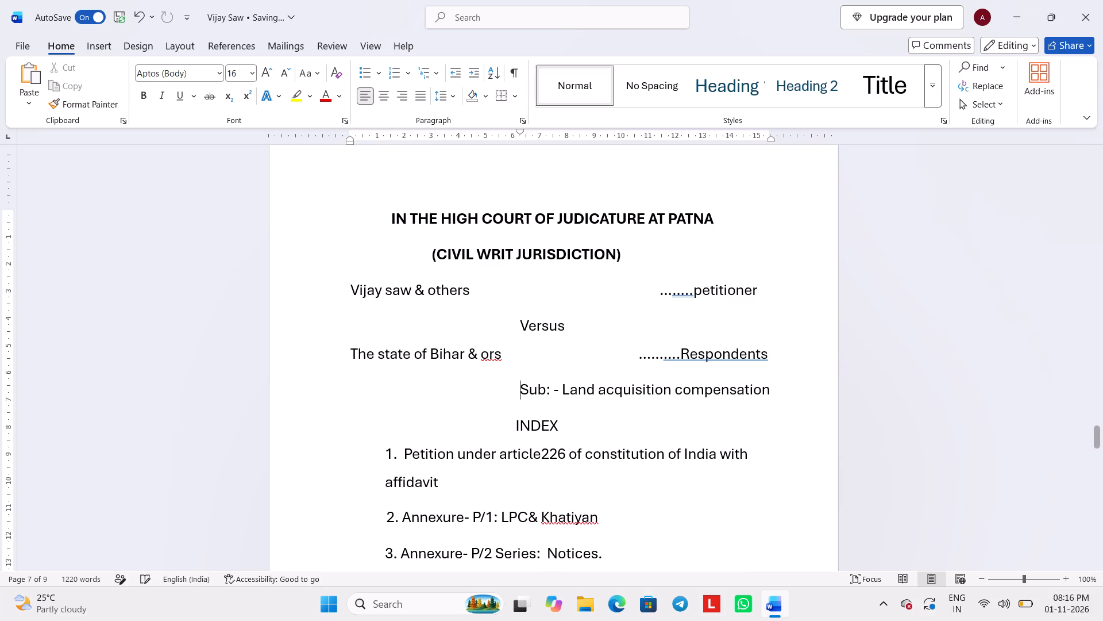
key("BackSpace")
key("BackSpace")
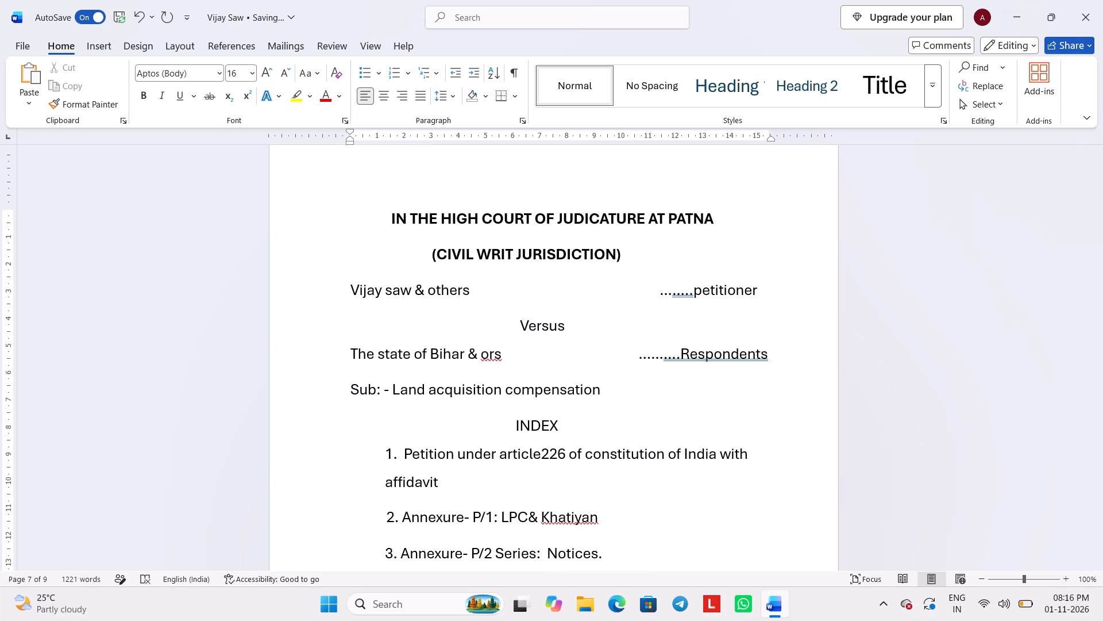
Copy the Index page's case caption, from the court title to the Respondents line, and replace the caption above "Synopsis" with it.
left_click_drag(780, 354, 296, 205)
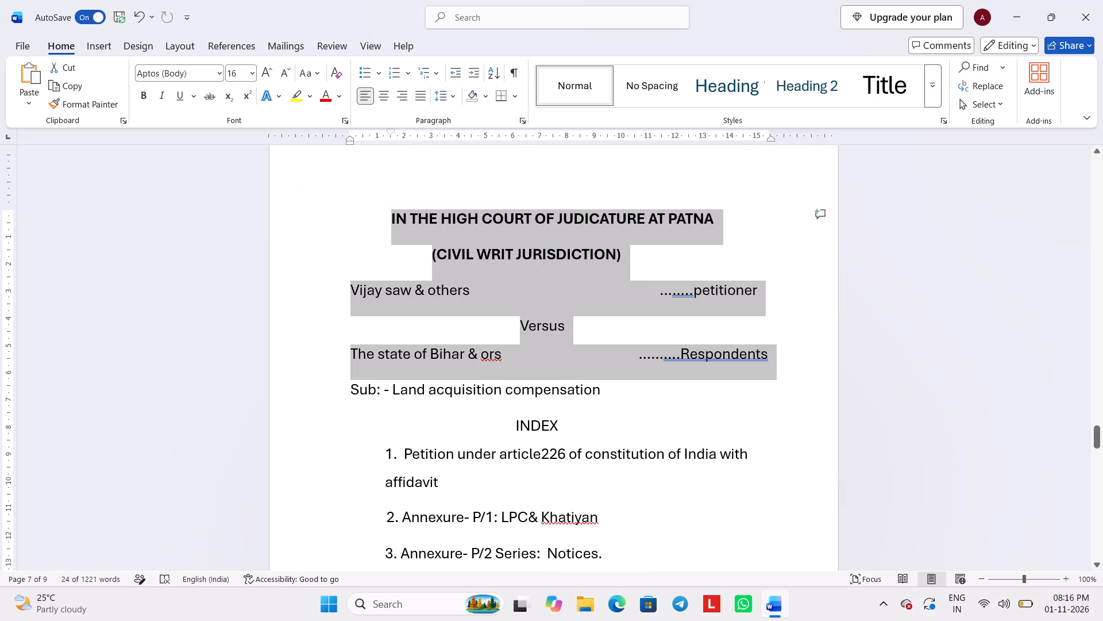
key("ctrl+c")
scroll(351, 292, "down", 2)
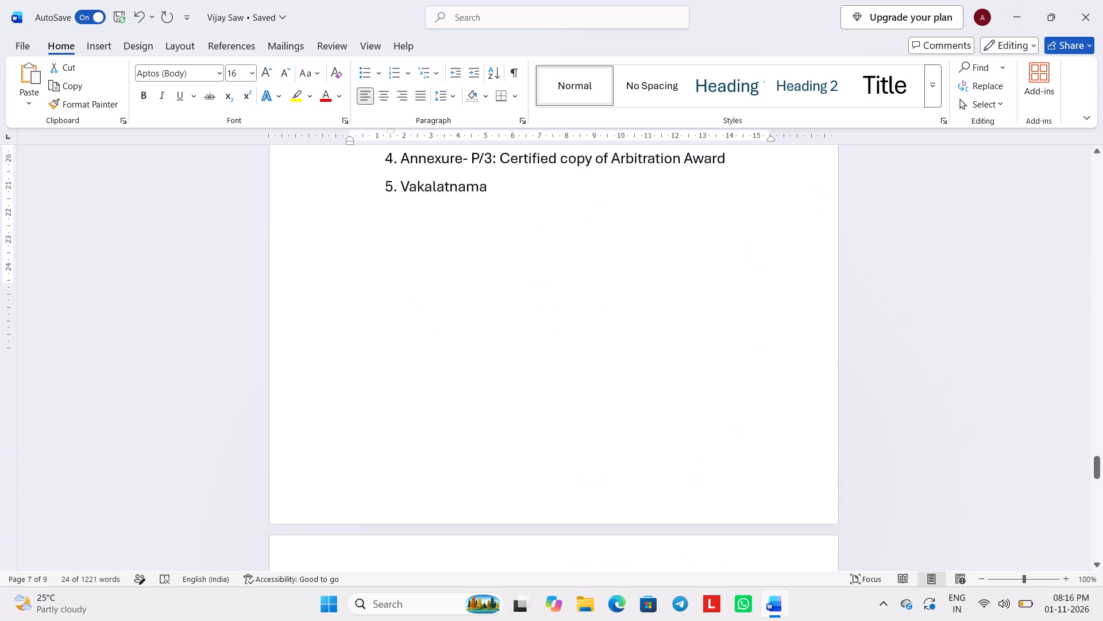
scroll(351, 292, "down", 5)
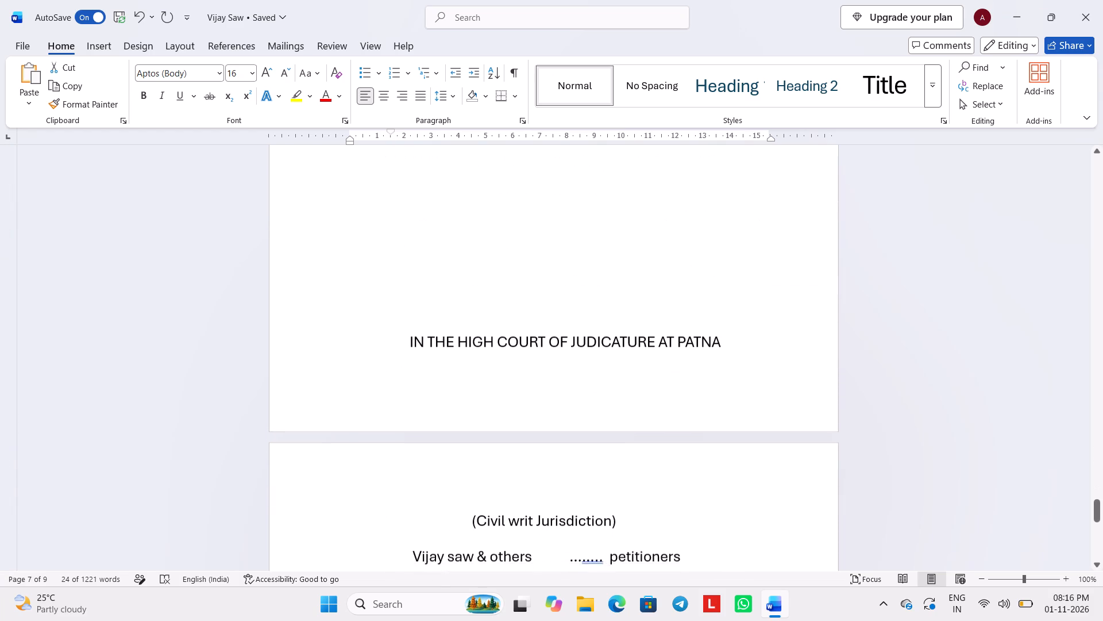
scroll(351, 292, "down", 1)
right_click(351, 292)
left_click(681, 342)
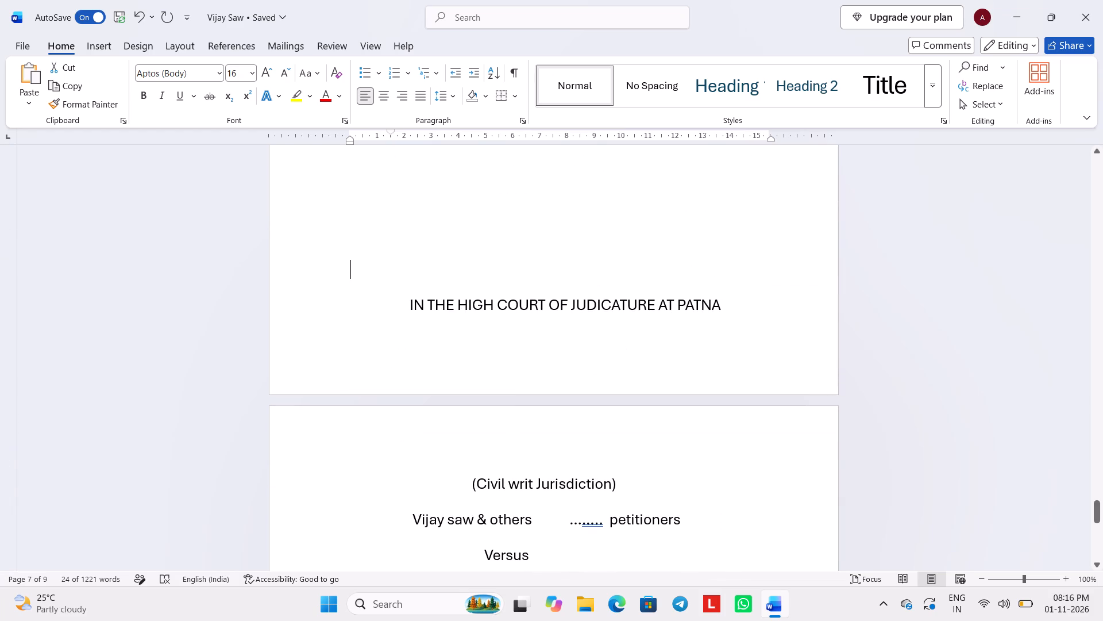
scroll(697, 520, "down", 1)
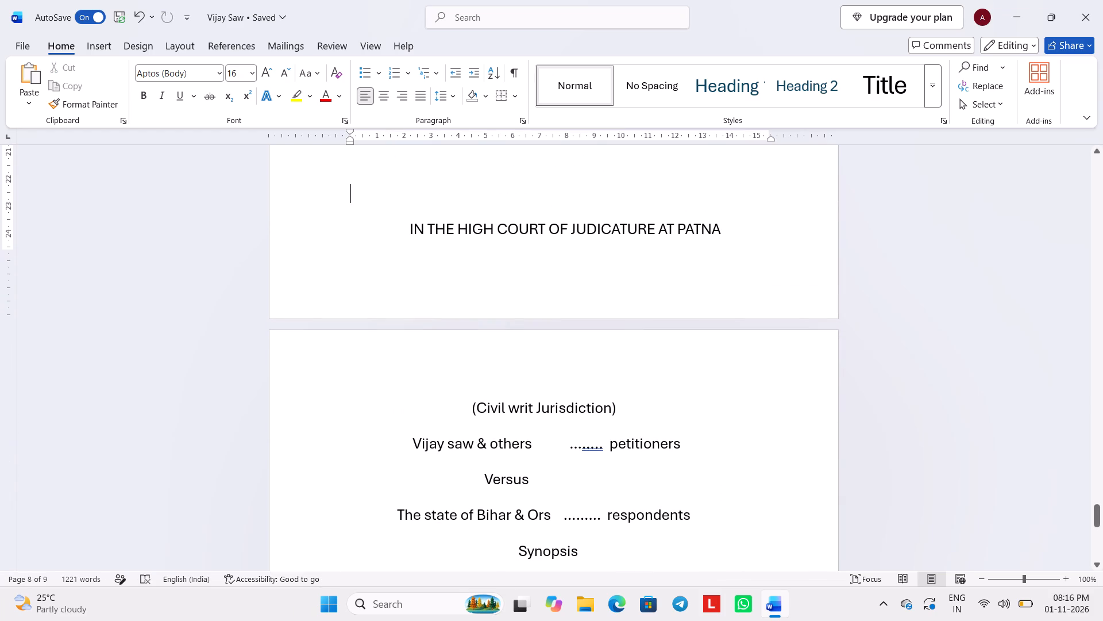
left_click_drag(714, 526, 346, 220)
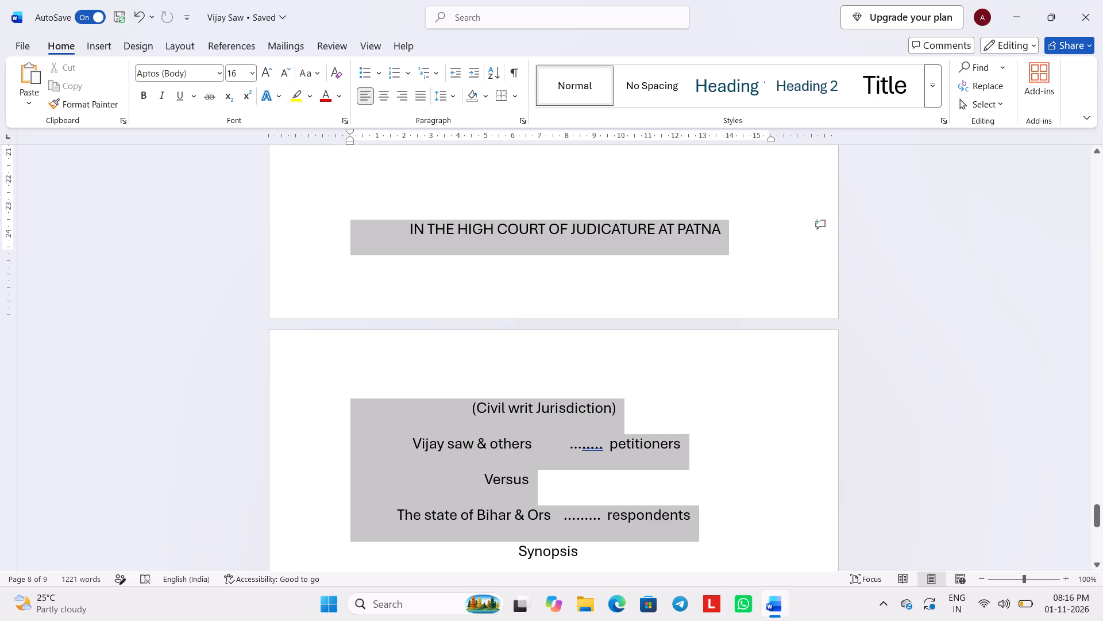
left_click_drag(346, 220, 334, 256)
key("ctrl+v")
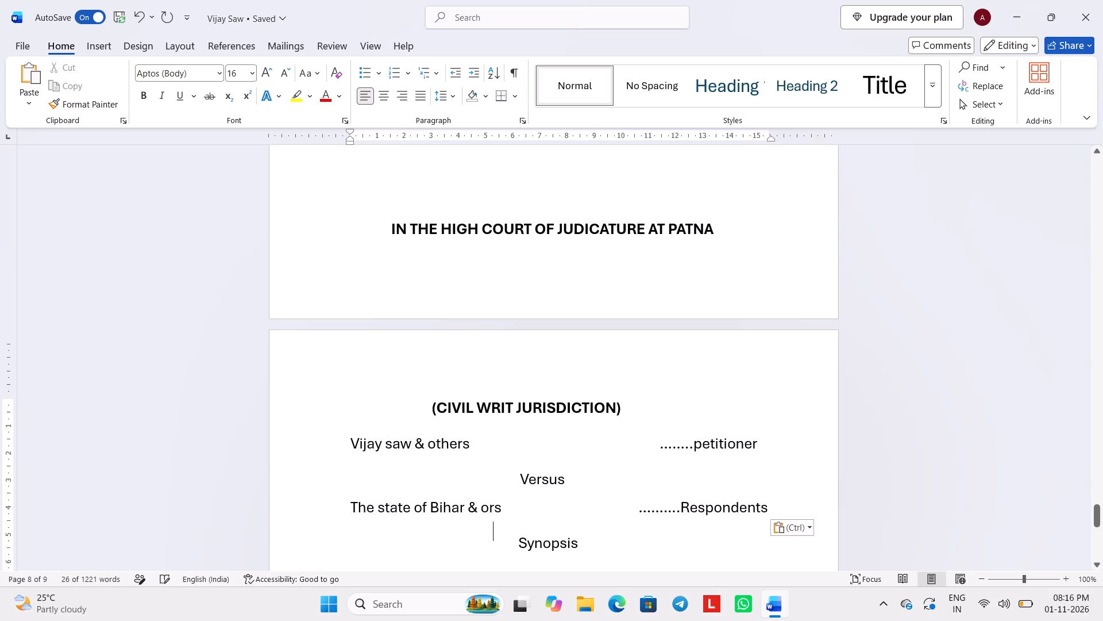
Replace the blank lines between affidavit point 2 and the Synopsis caption with a page break.
scroll(382, 428, "up", 1)
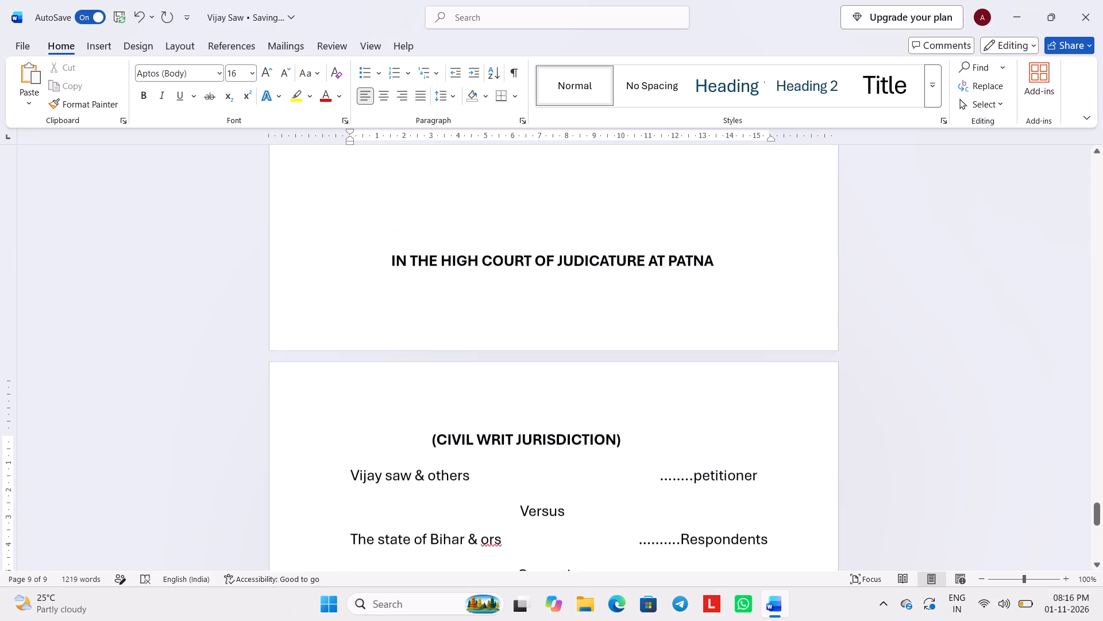
scroll(382, 428, "up", 1)
left_click(381, 343)
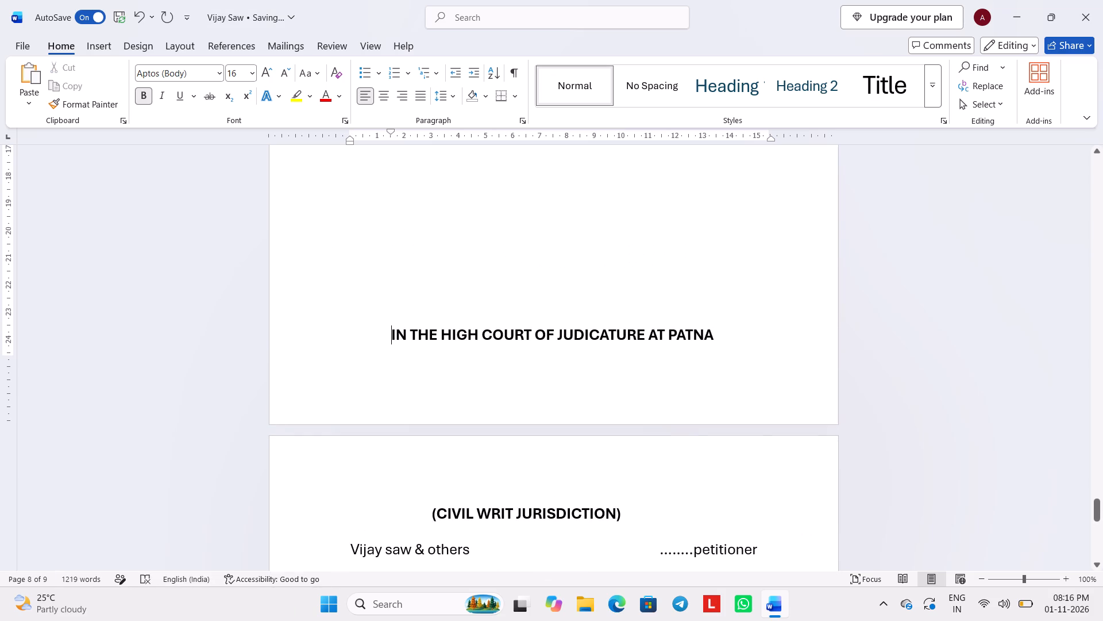
left_click_drag(388, 339, 337, 127)
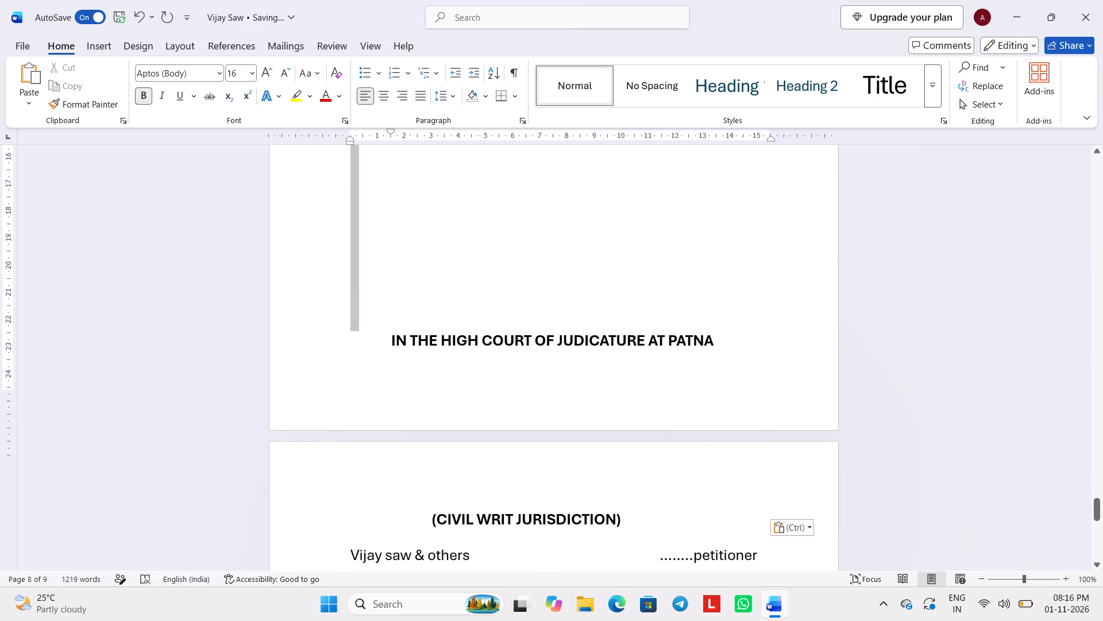
left_click_drag(337, 127, 424, 275)
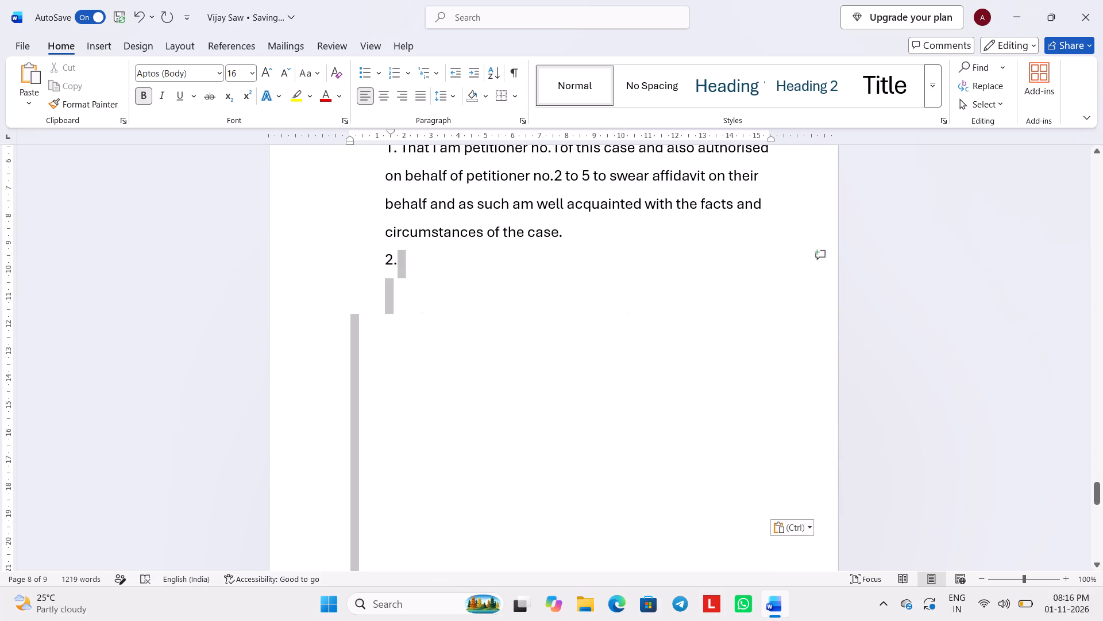
left_click_drag(424, 275, 425, 273)
key("BackSpace")
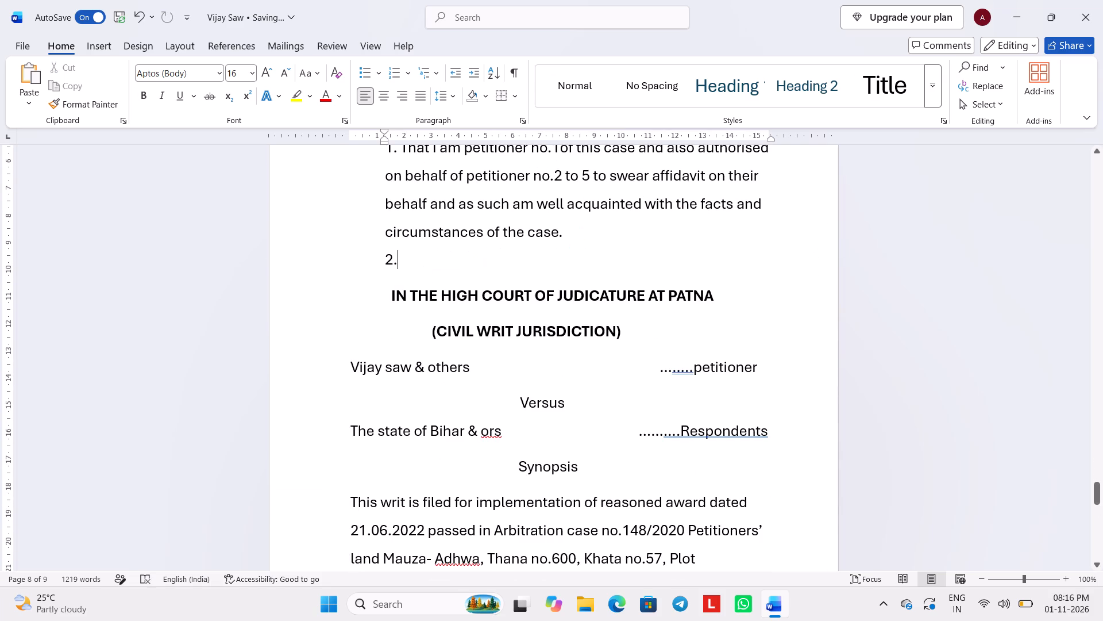
key("Delete")
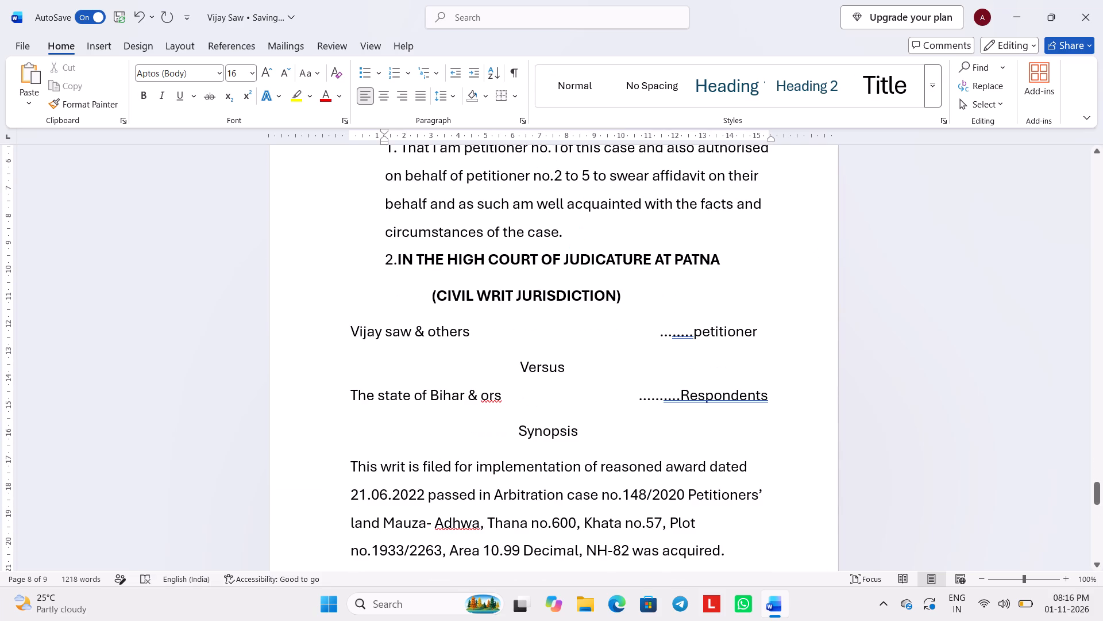
left_click(108, 45)
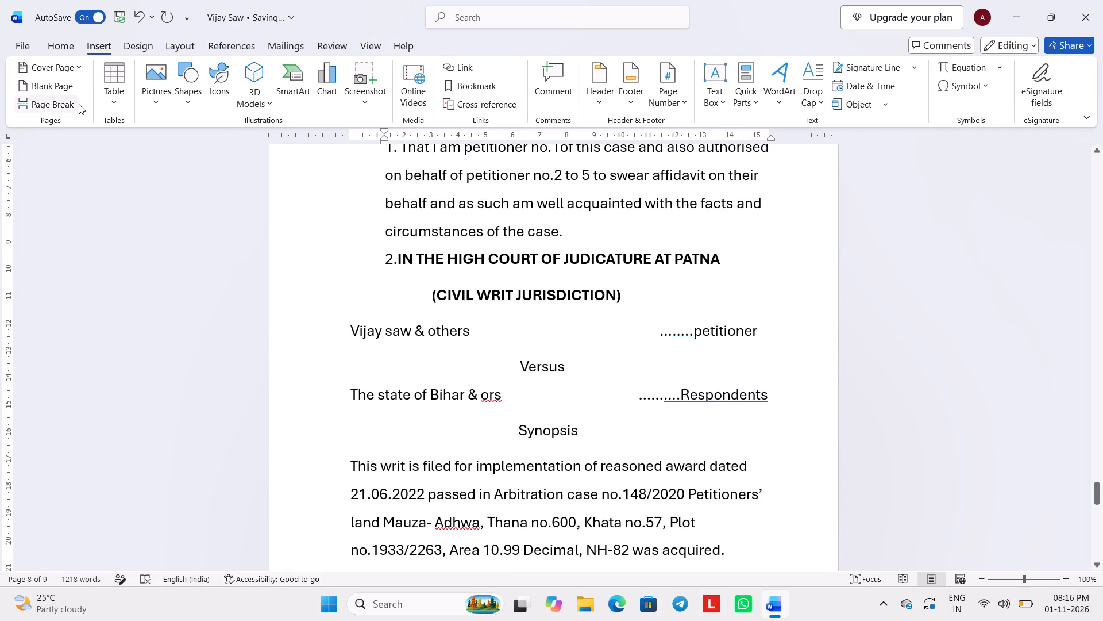
left_click(79, 103)
Check the layout of the Synopsis page, its "Date and Event" ending, and the preceding affidavit page.
scroll(437, 434, "down", 1)
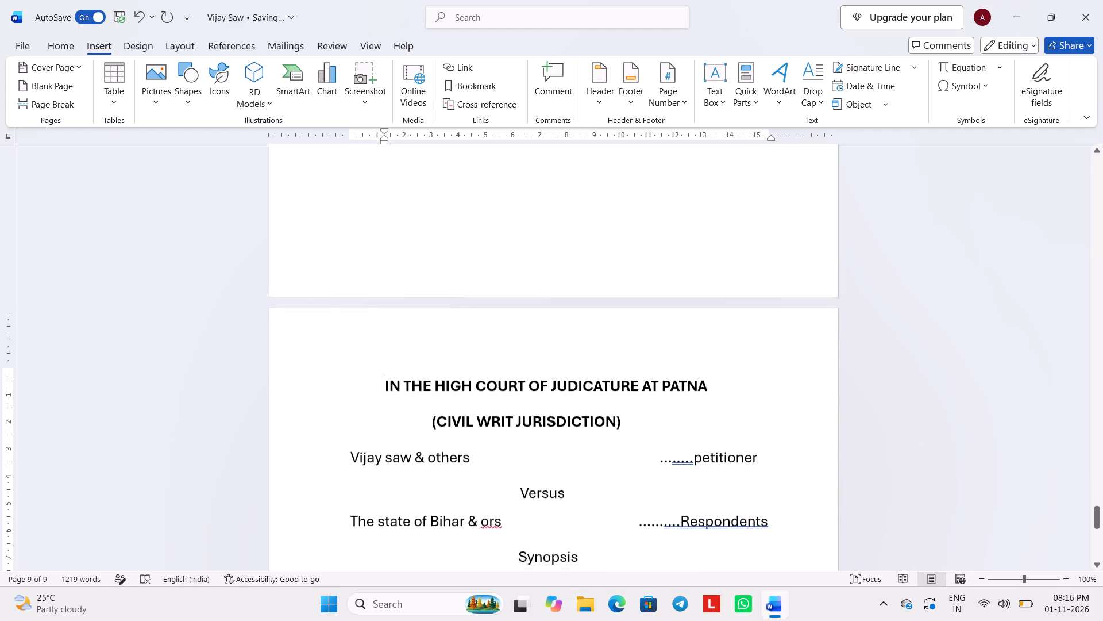
scroll(437, 434, "down", 2)
scroll(437, 434, "up", 1)
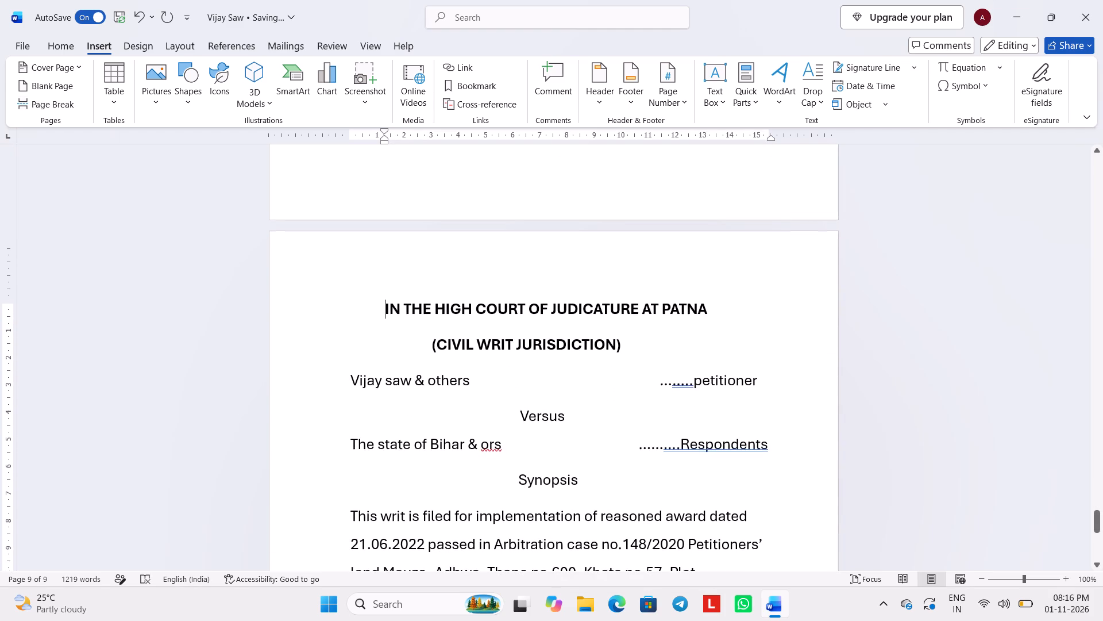
scroll(437, 434, "up", 1)
scroll(423, 374, "down", 1)
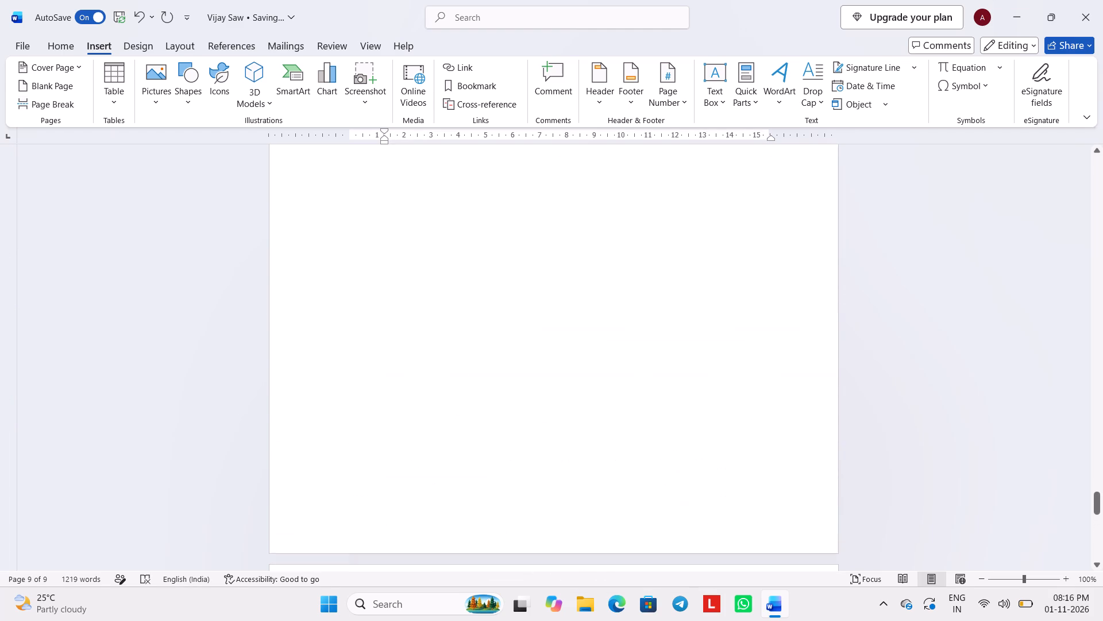
scroll(423, 374, "down", 1)
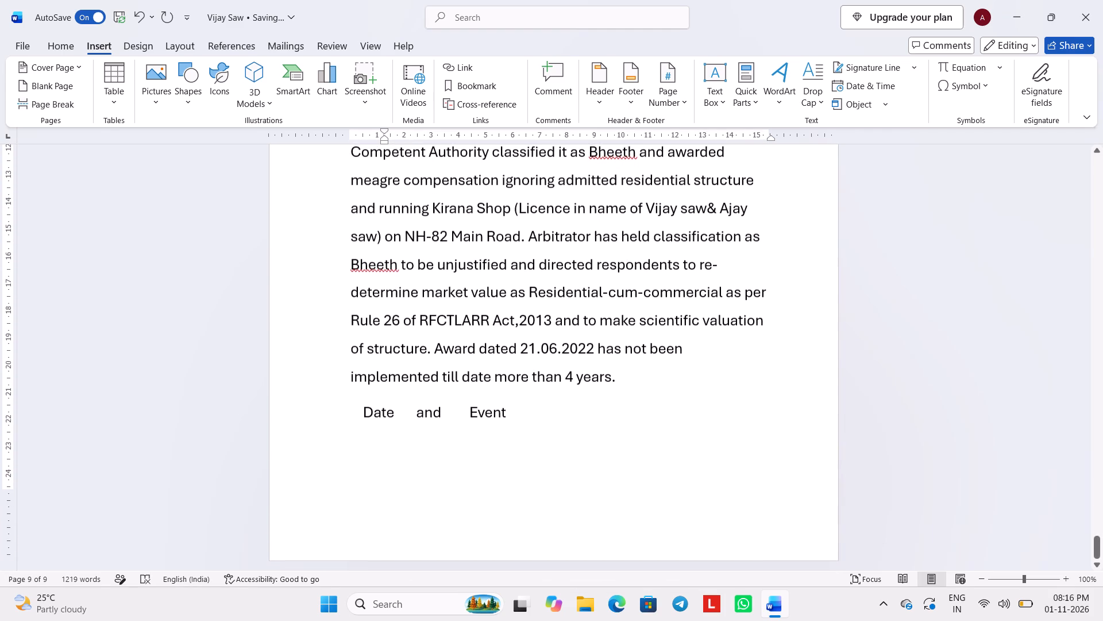
scroll(423, 374, "down", 1)
scroll(394, 467, "up", 3)
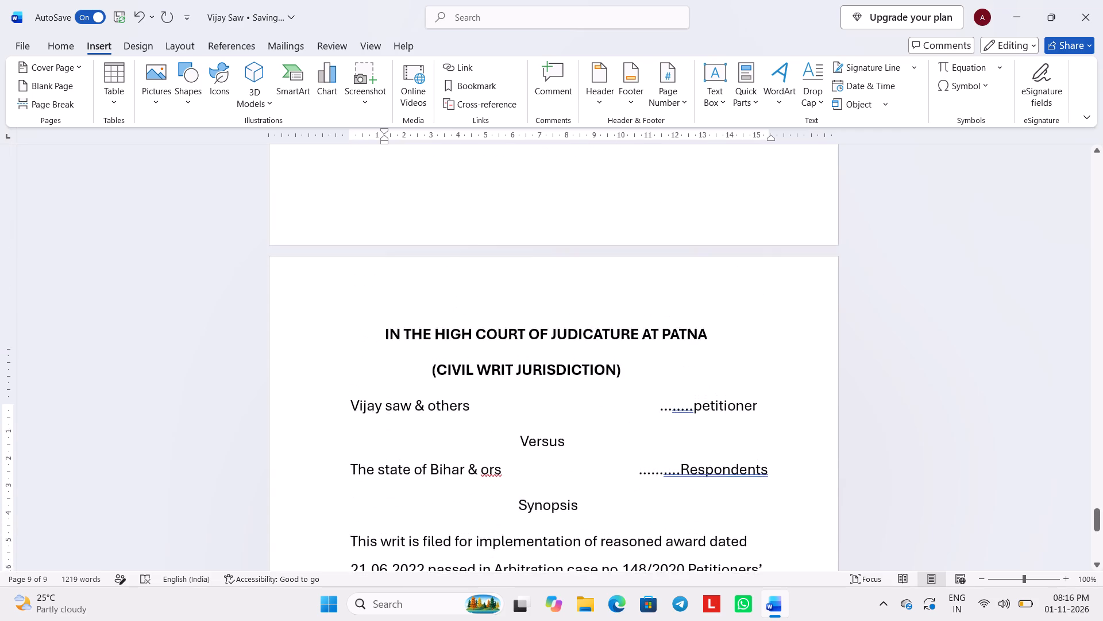
scroll(394, 467, "up", 5)
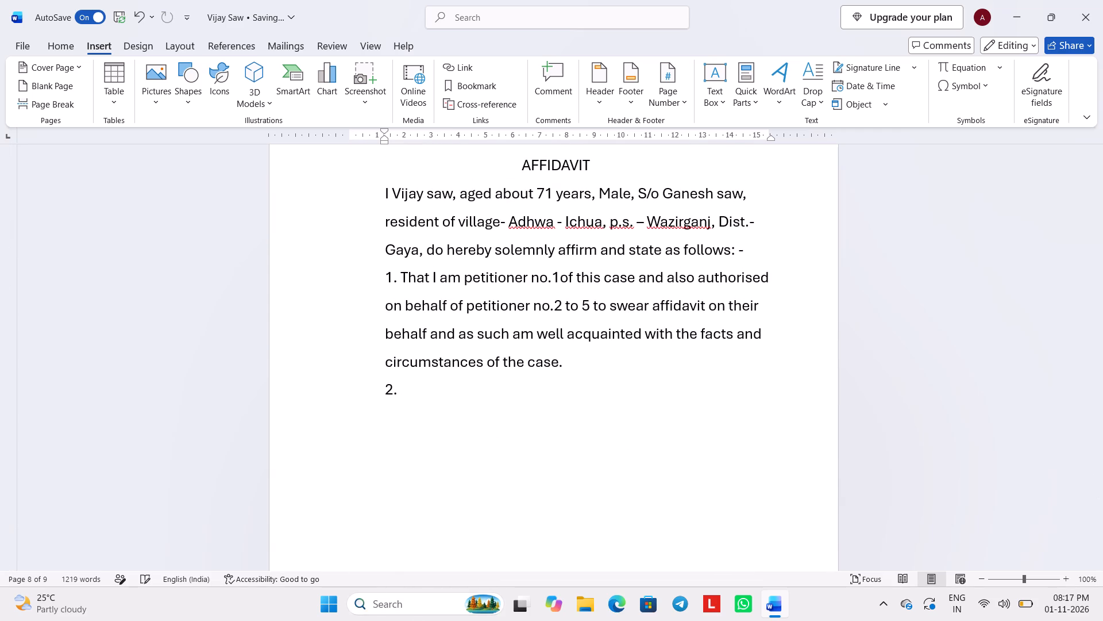
In a new Word window, search saved files for "up", open the Upendra petition ending in 29, and examine its numbered affidavit points.
left_click(330, 617)
left_click(407, 490)
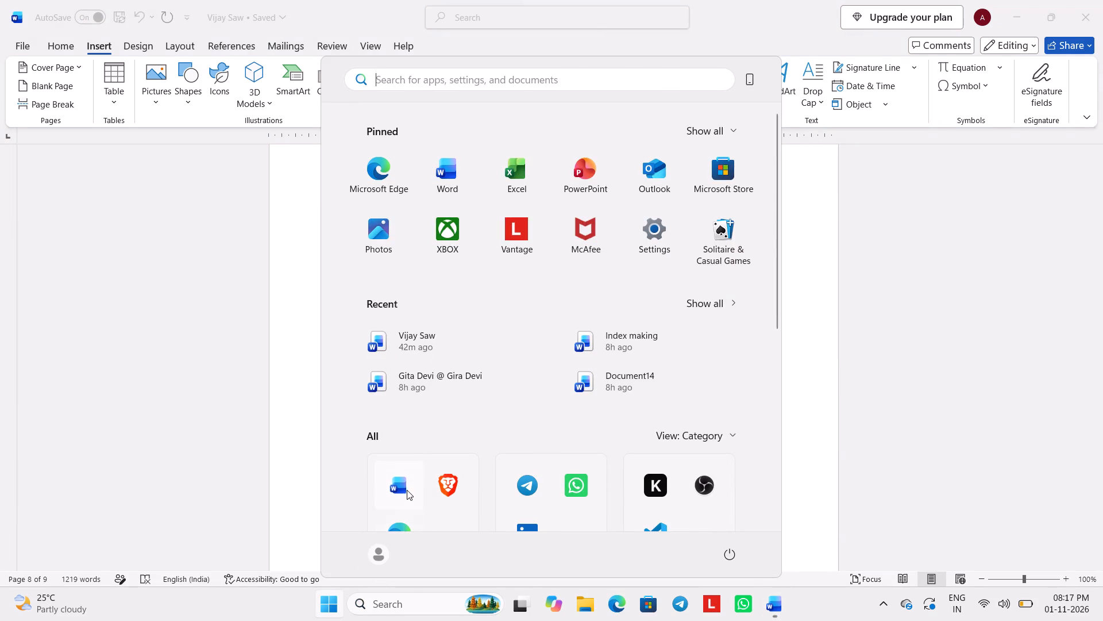
left_click(329, 253)
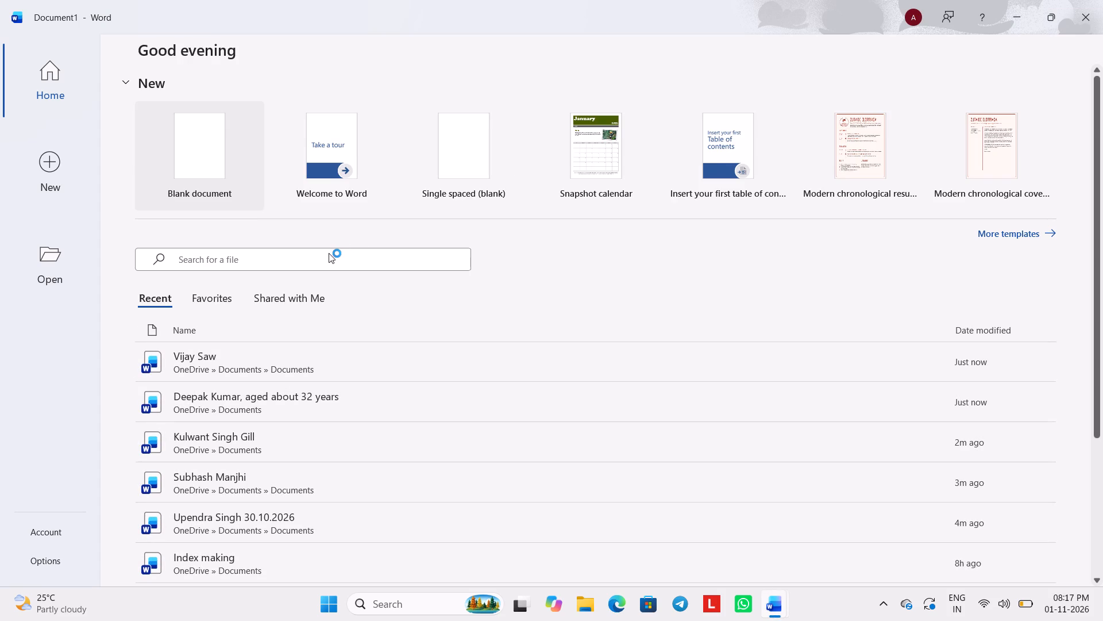
left_click(249, 256)
key("u")
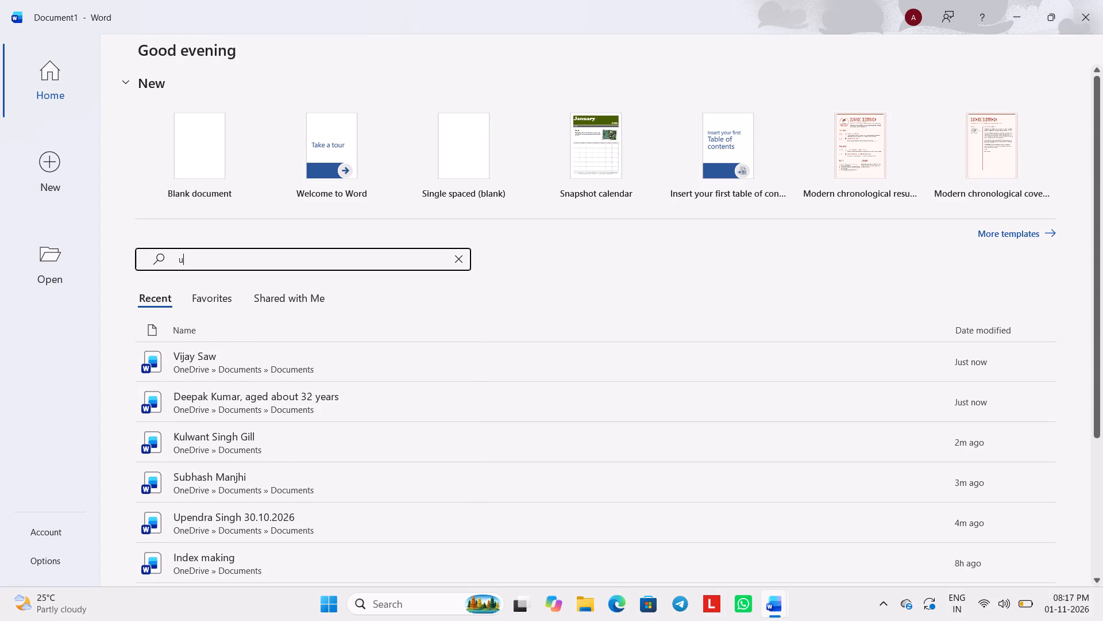
key("p")
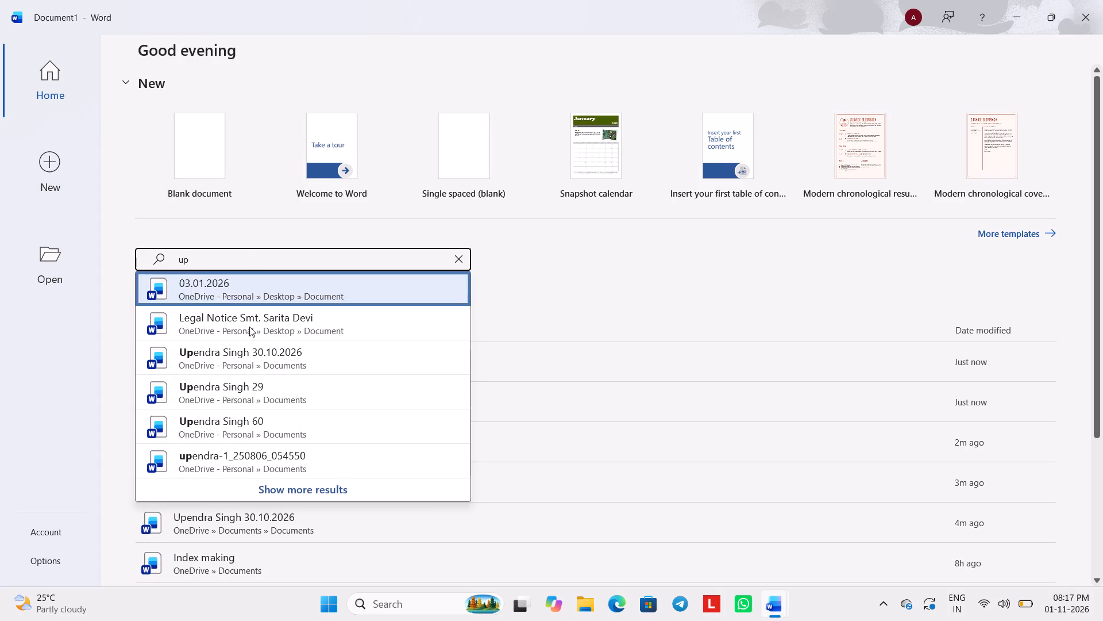
left_click(217, 393)
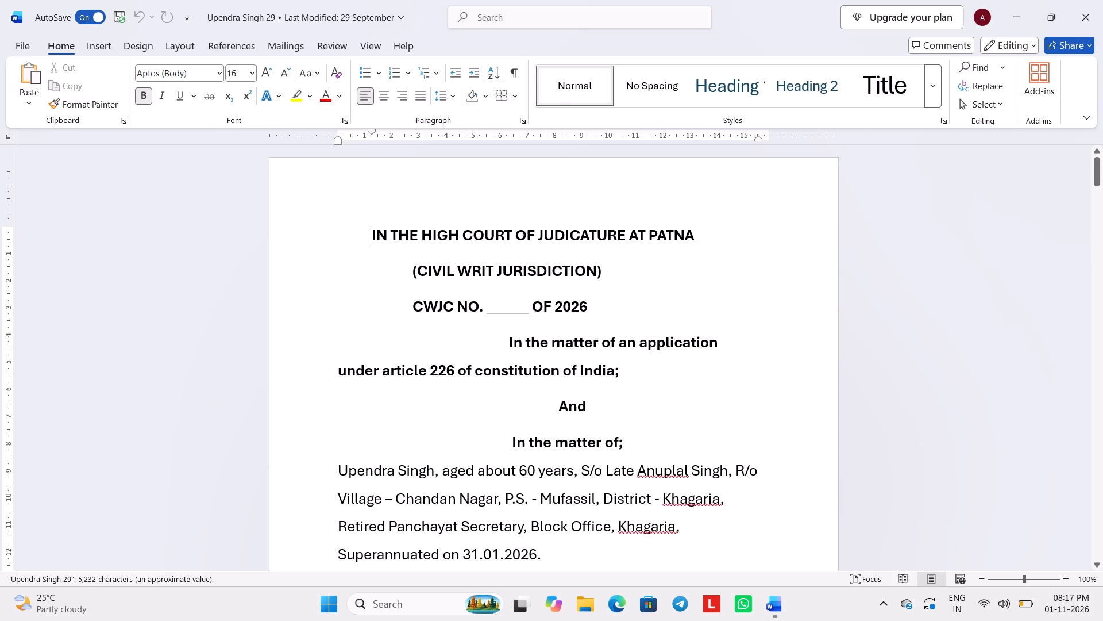
scroll(533, 364, "down", 12)
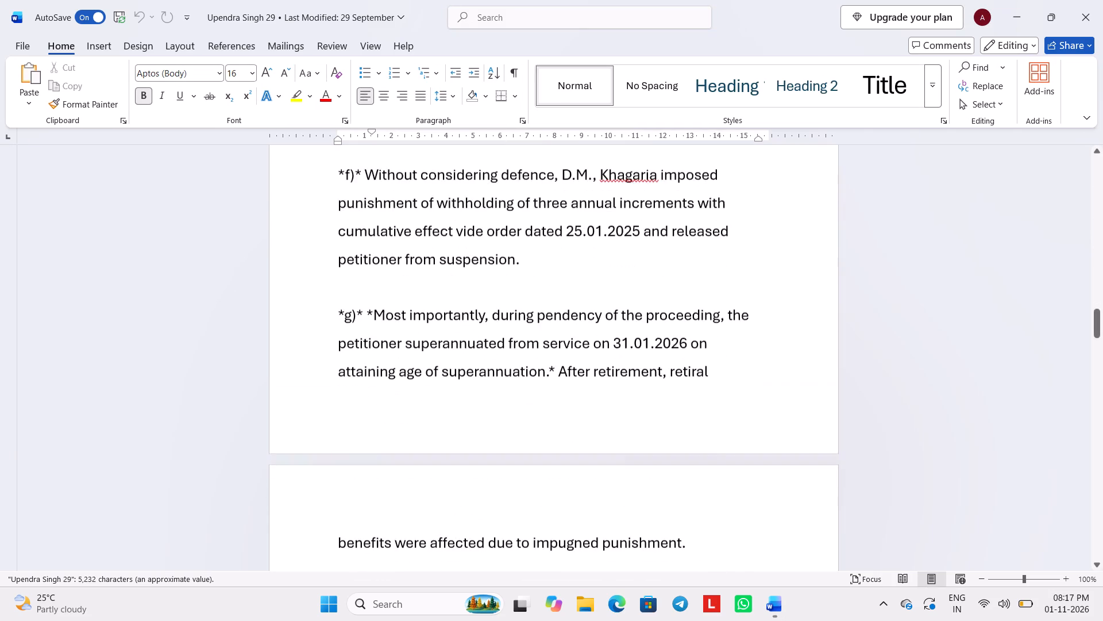
scroll(533, 364, "down", 9)
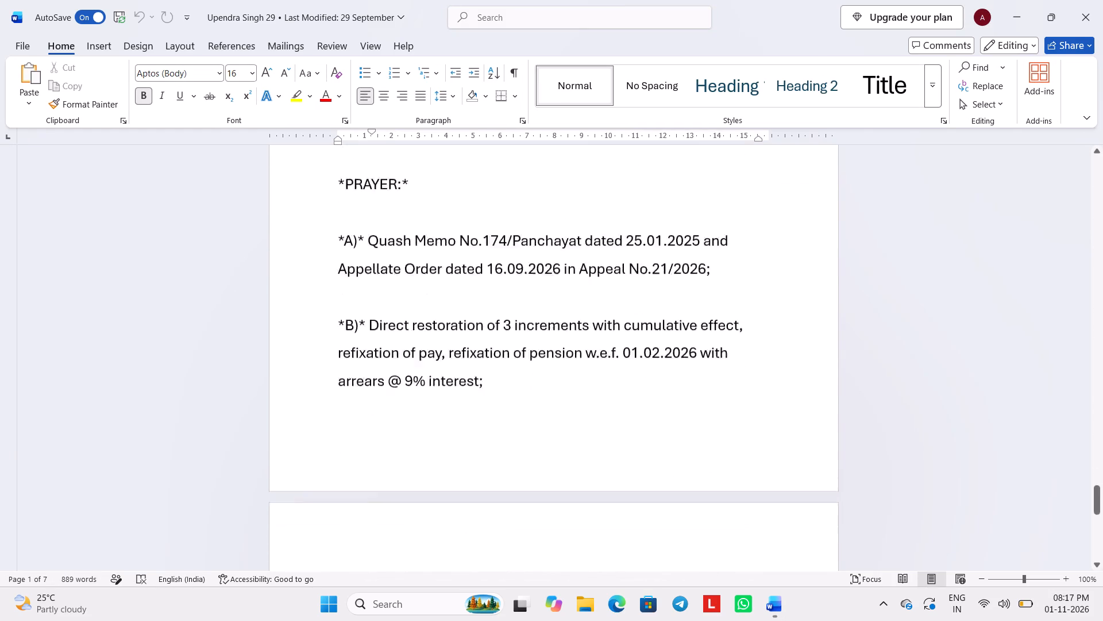
scroll(533, 364, "down", 5)
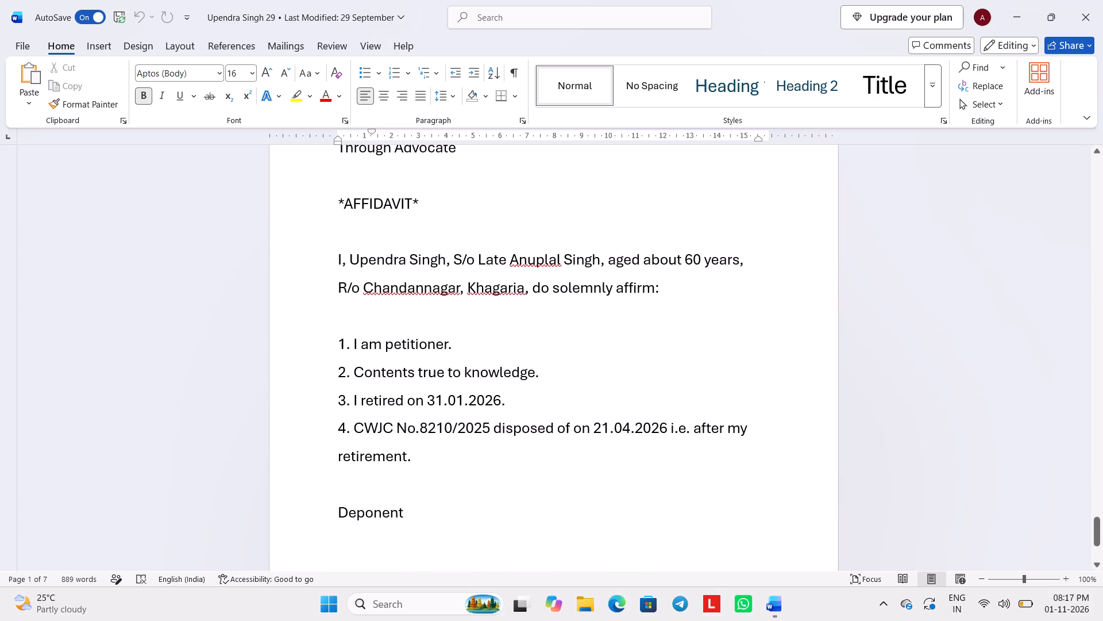
left_click_drag(766, 419, 430, 320)
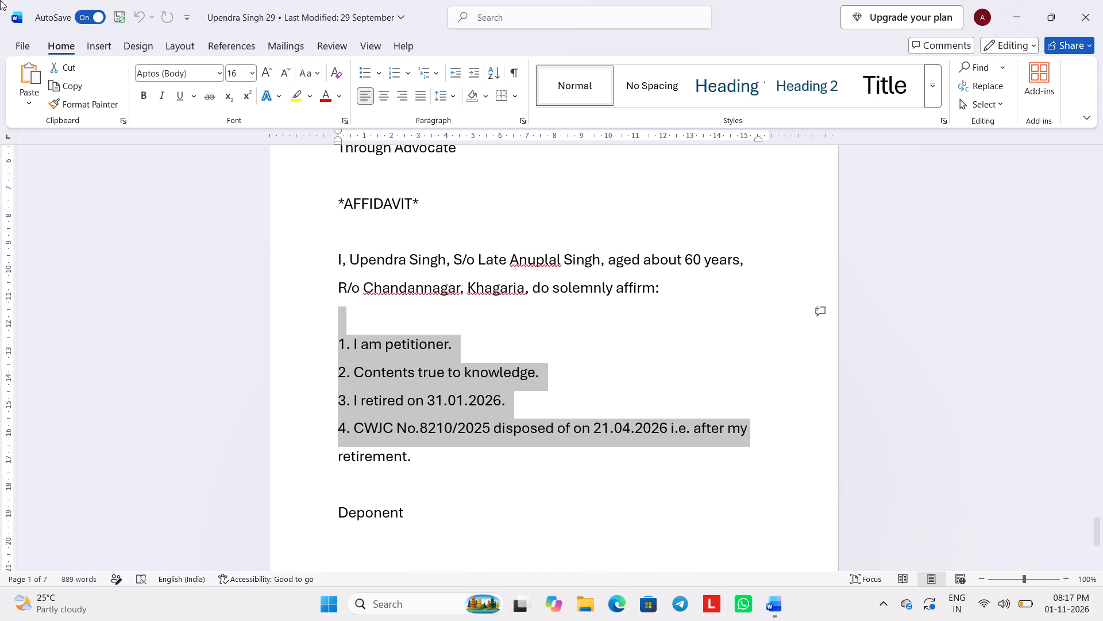
Search the saved files for "up" and open the Upendra petition whose file name ends in 60.
left_click(20, 47)
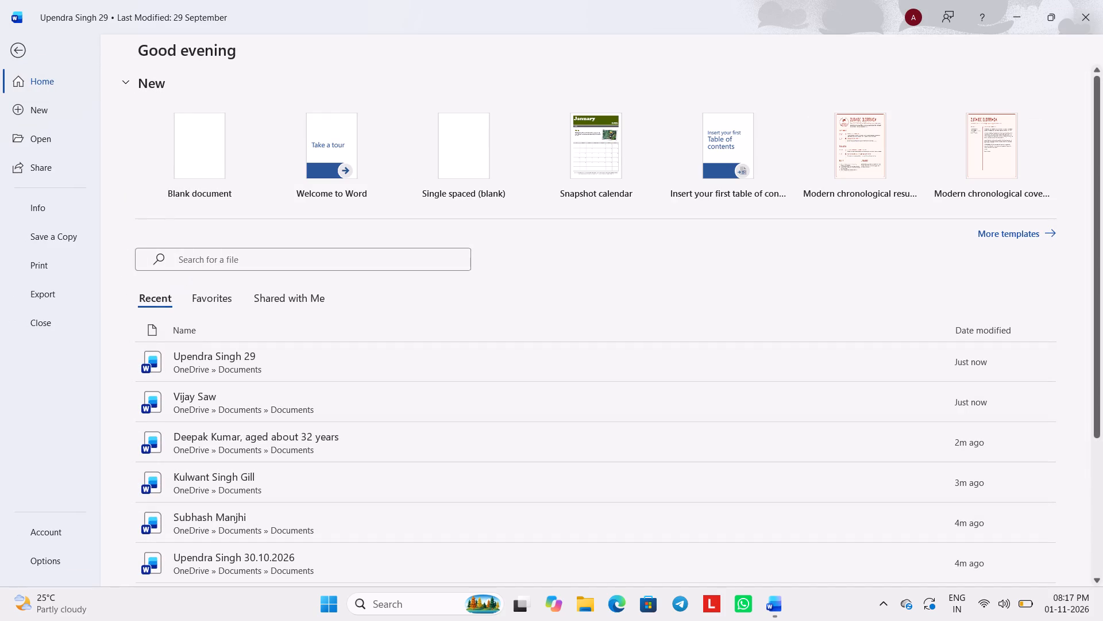
left_click(210, 254)
type("upp")
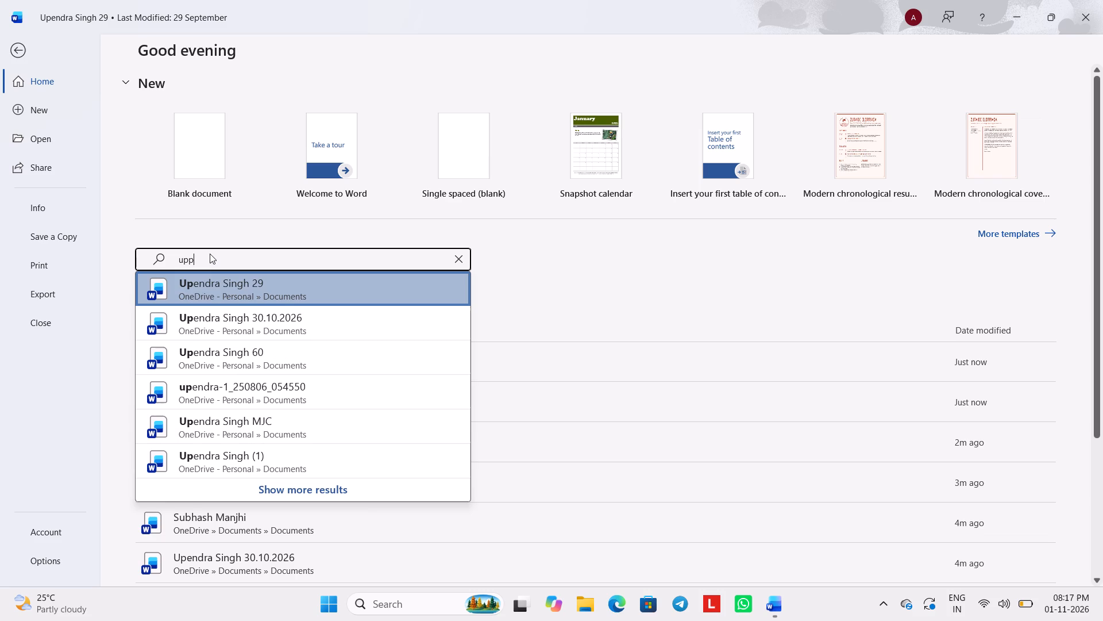
key("BackSpace")
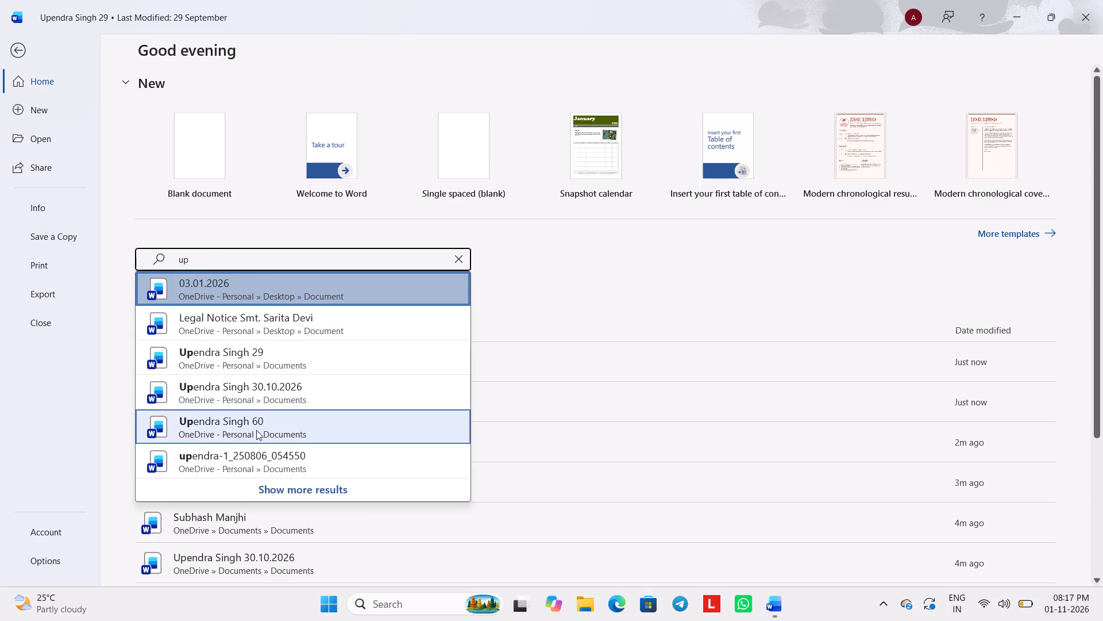
left_click(256, 430)
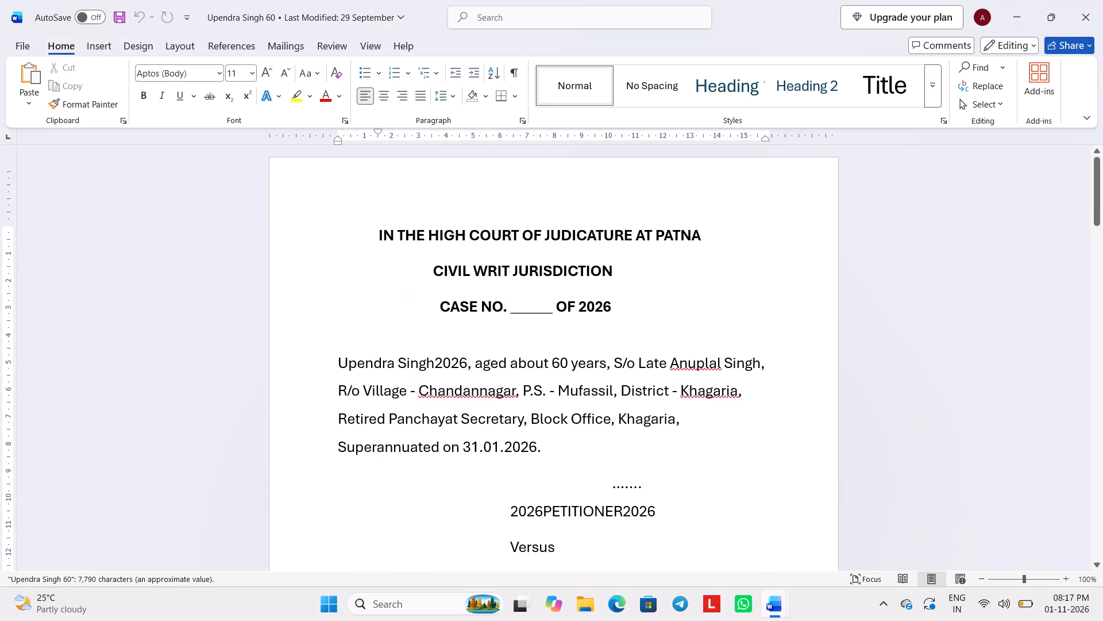
Look through the petition ending in 60 for its affidavit wording, deponent line and annexure list.
scroll(707, 347, "down", 17)
scroll(707, 347, "up", 14)
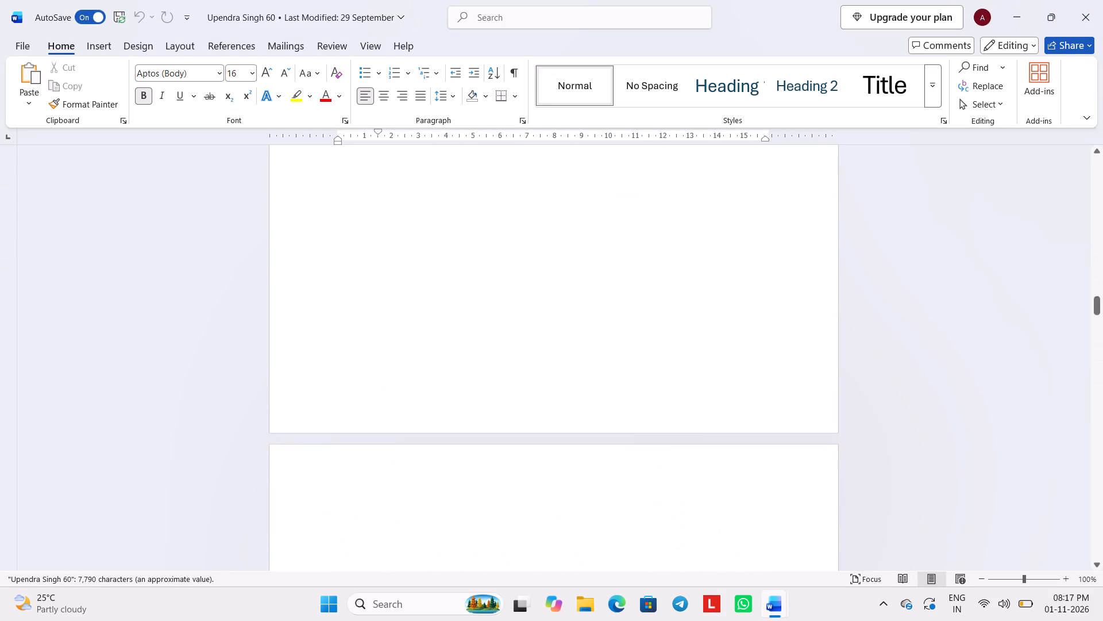
scroll(707, 347, "up", 8)
scroll(707, 347, "down", 5)
scroll(707, 347, "up", 5)
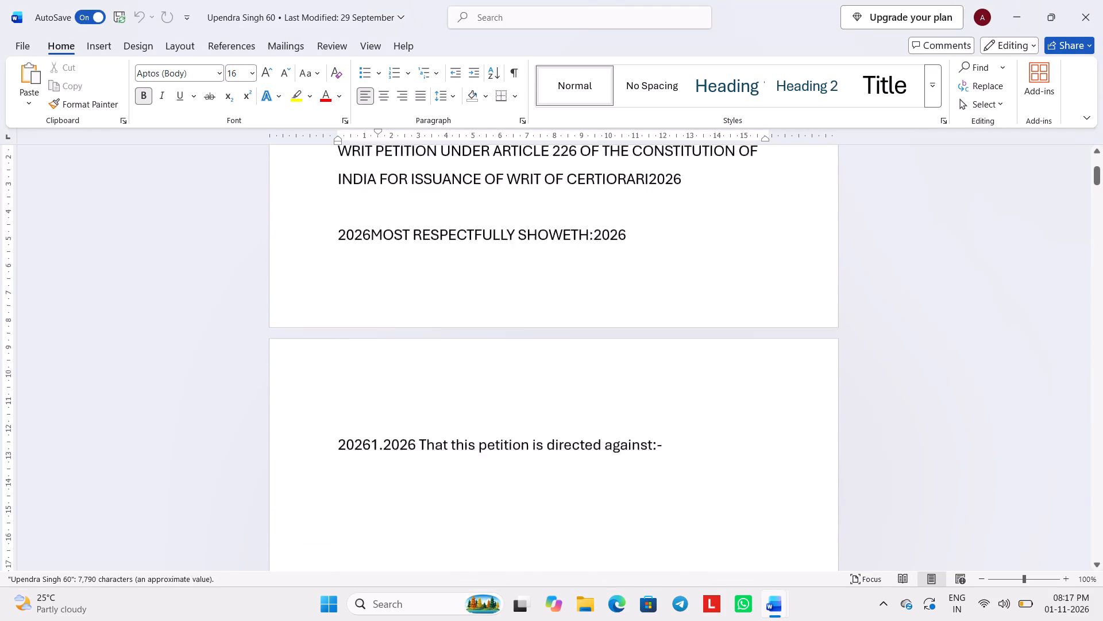
scroll(707, 347, "up", 20)
scroll(707, 347, "up", 7)
scroll(591, 389, "down", 4)
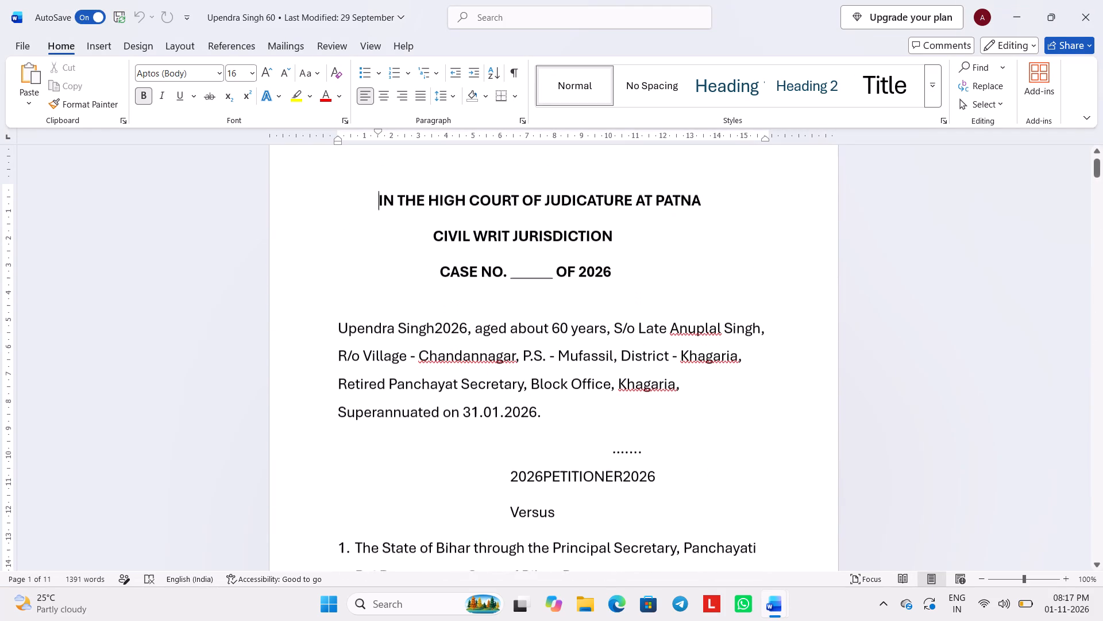
scroll(591, 389, "down", 18)
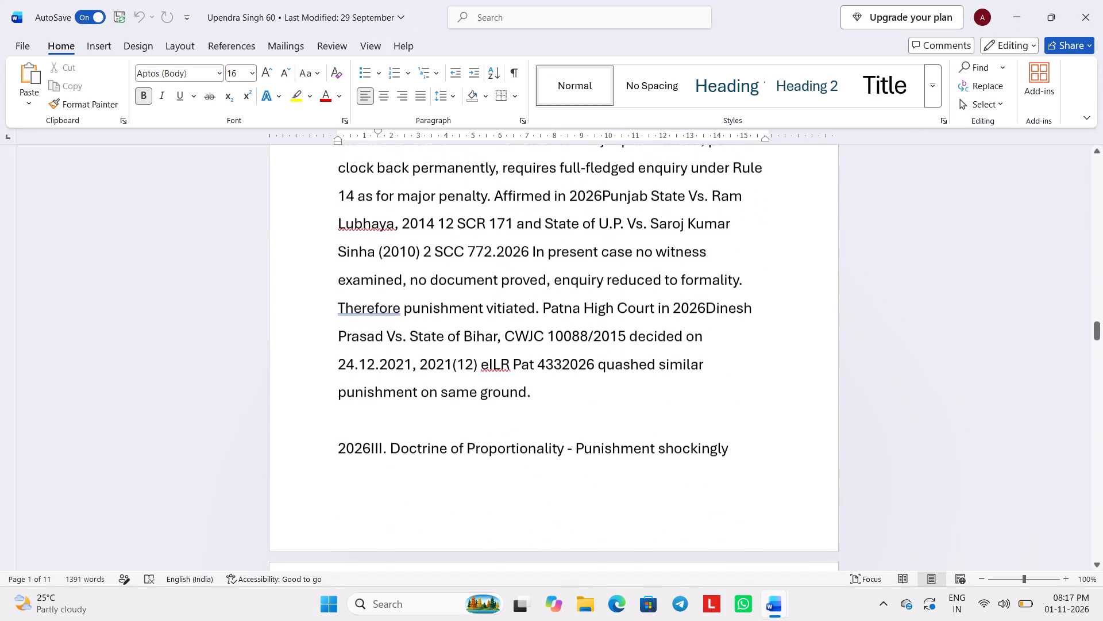
scroll(591, 389, "down", 11)
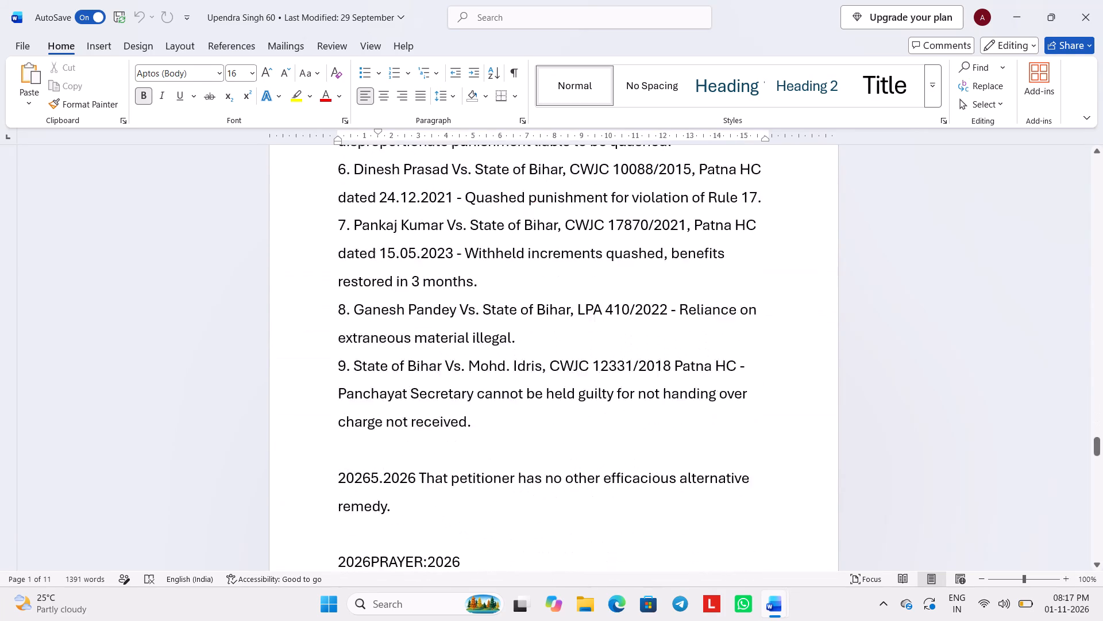
scroll(591, 389, "down", 3)
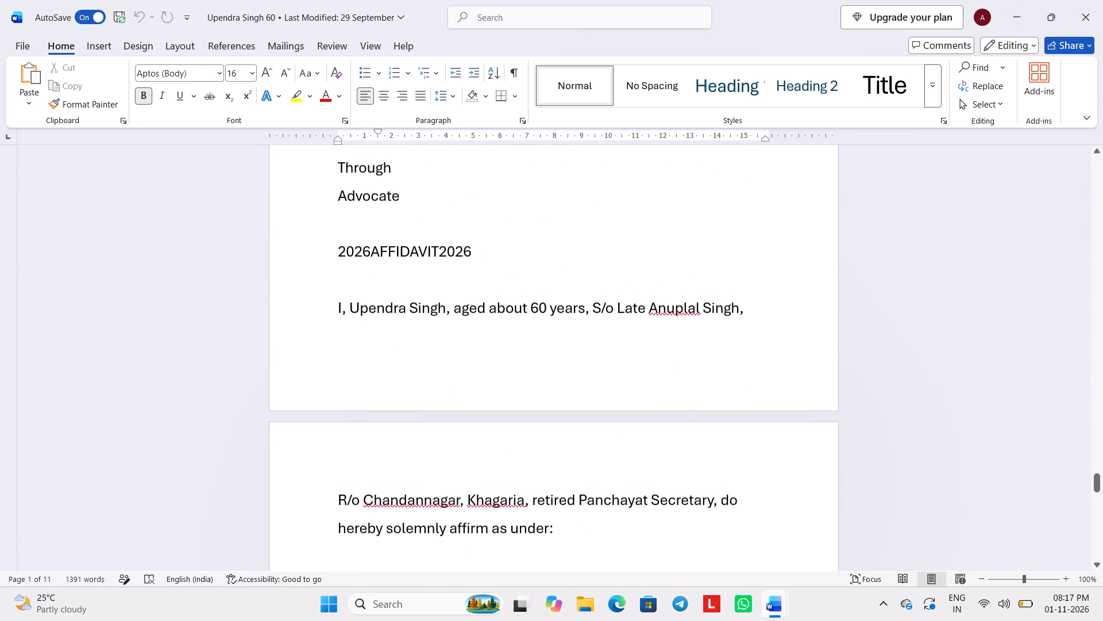
scroll(591, 389, "down", 4)
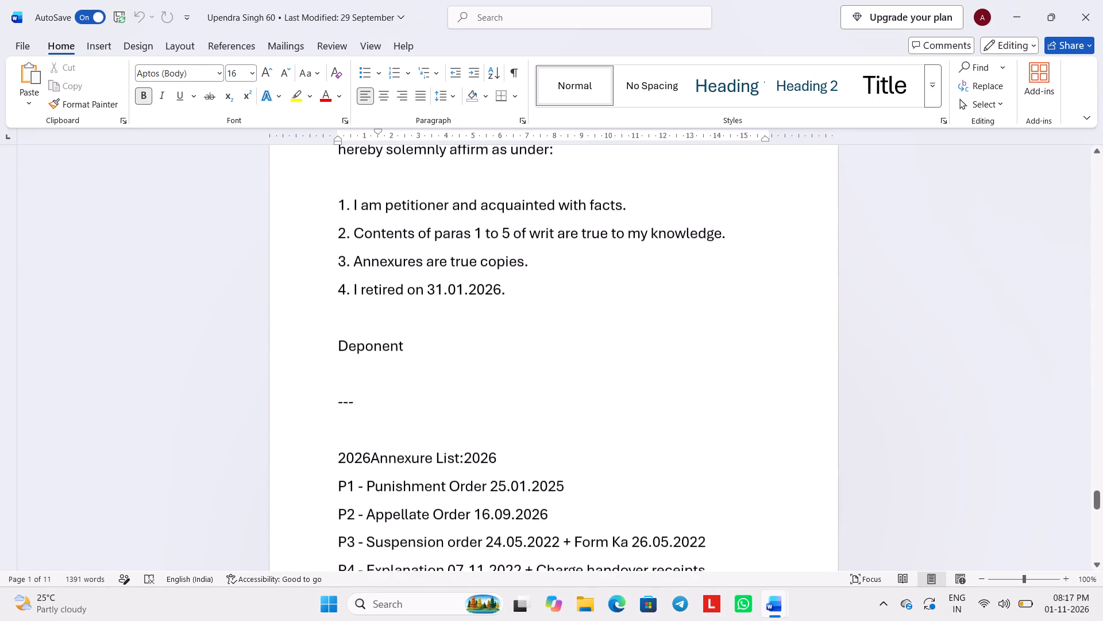
scroll(591, 389, "down", 1)
Search the saved files for "up" again and open the document upendra-1_250806_054550.
left_click(21, 37)
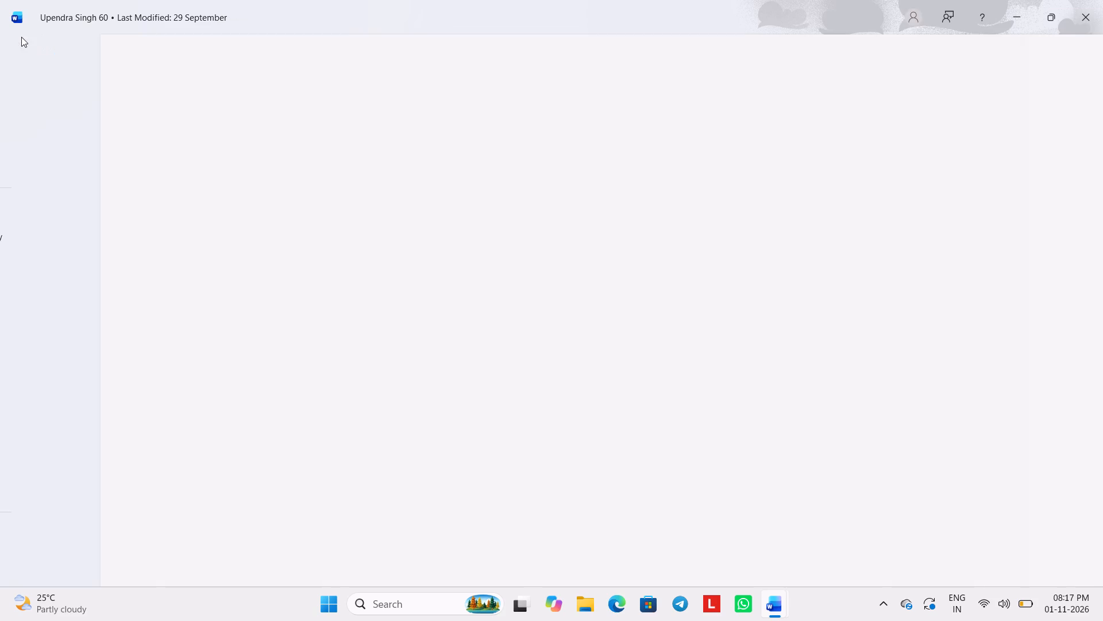
left_click(214, 259)
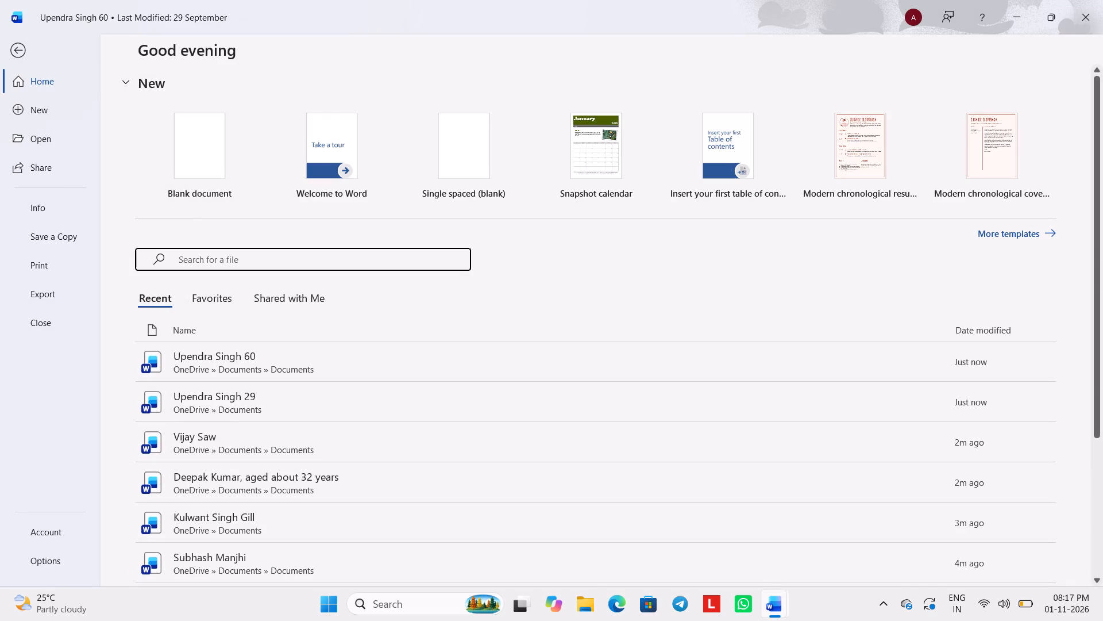
key("u")
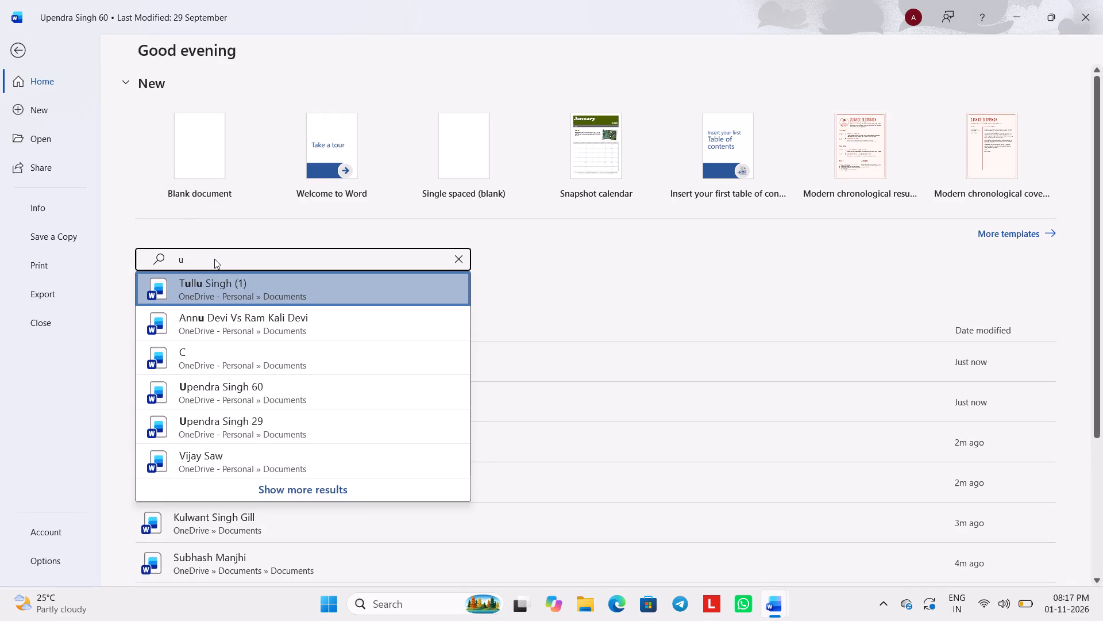
key("p")
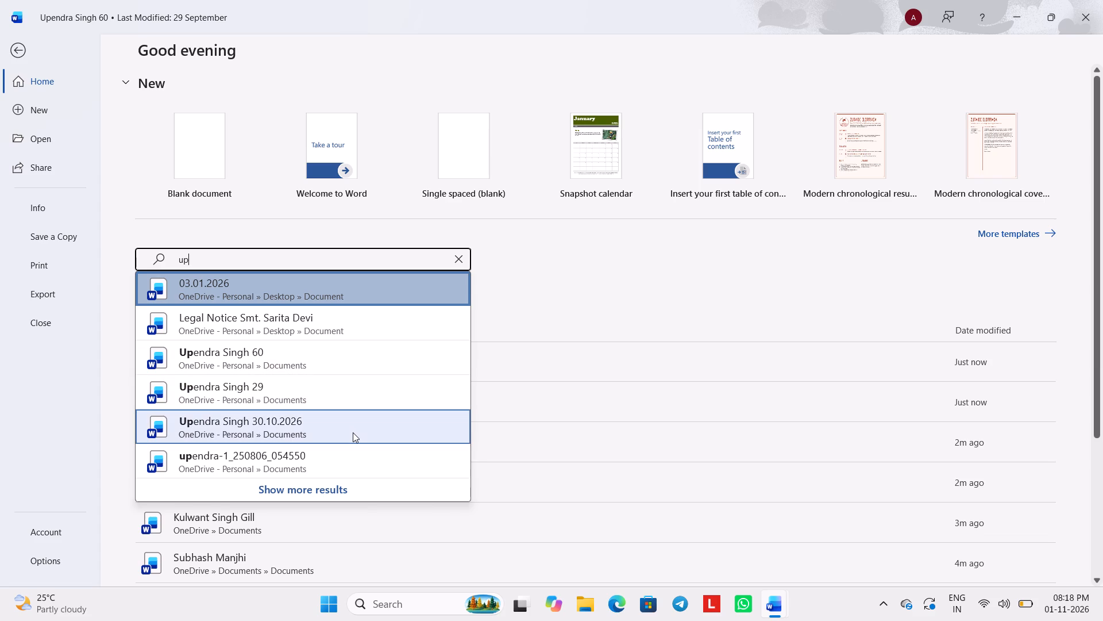
left_click(518, 288)
scroll(518, 288, "down", 1)
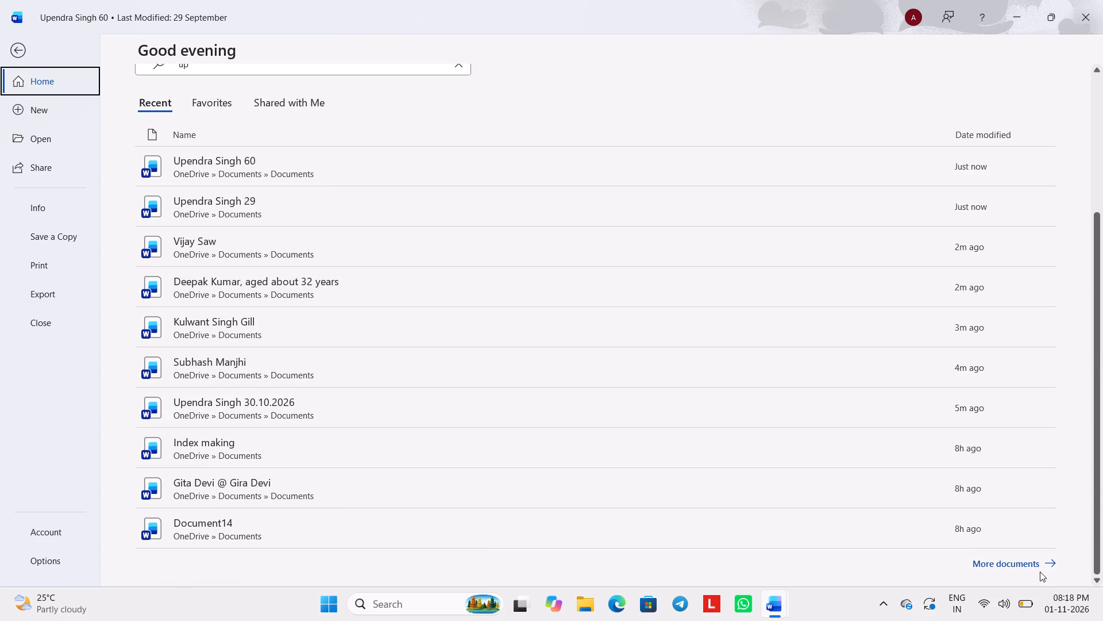
left_click(269, 65)
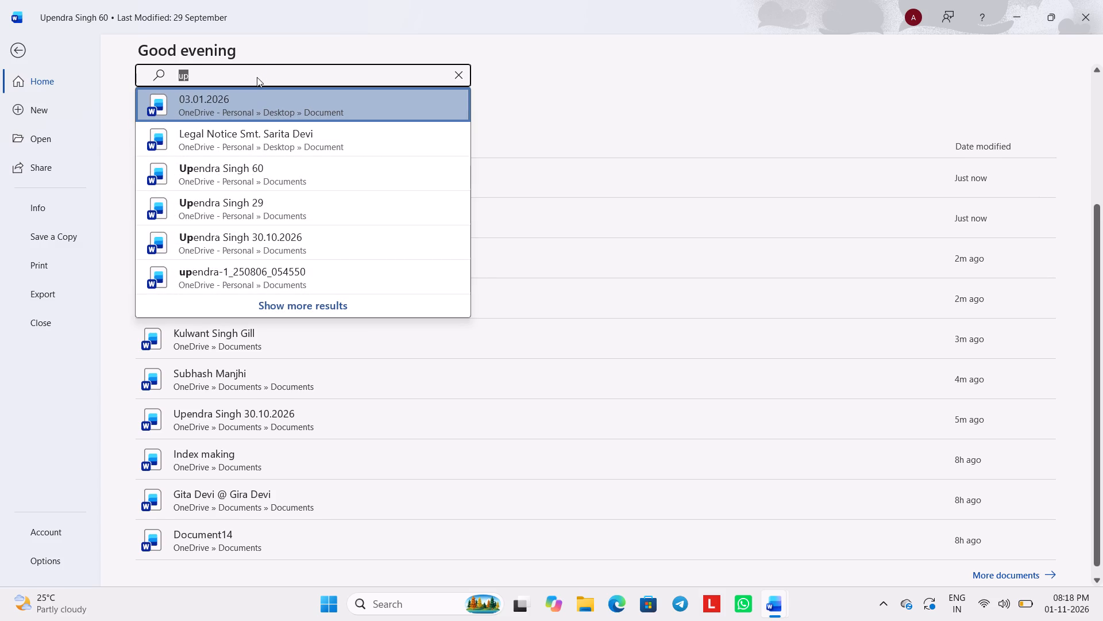
left_click(279, 277)
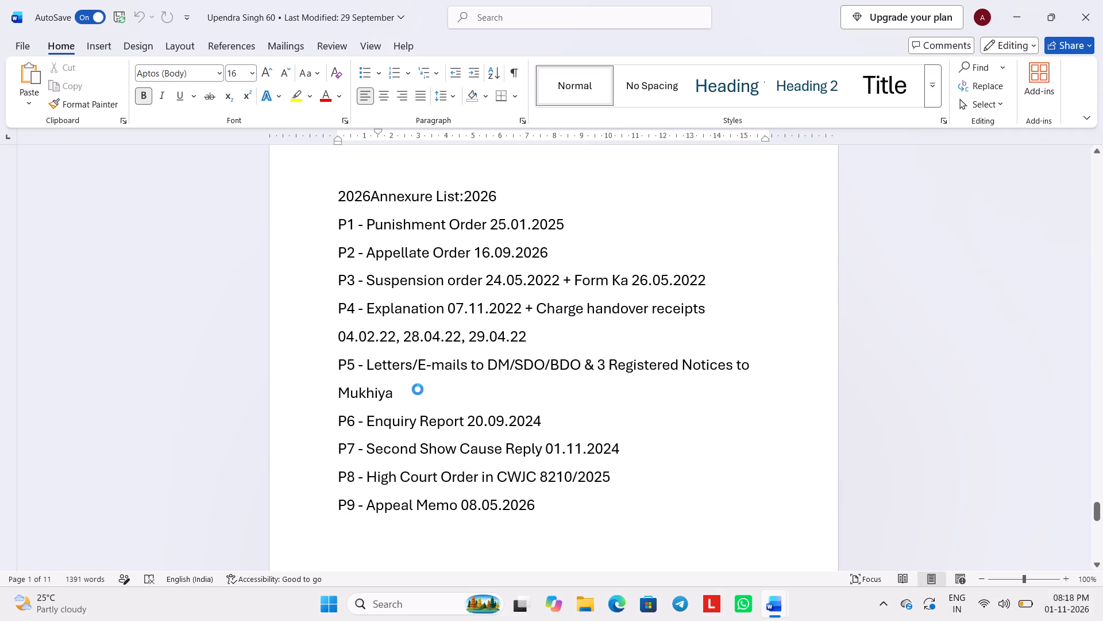
Look through upendra-1_250806_054550 from the case caption to the closing prayer for reusable affidavit wording.
scroll(418, 389, "up", 1)
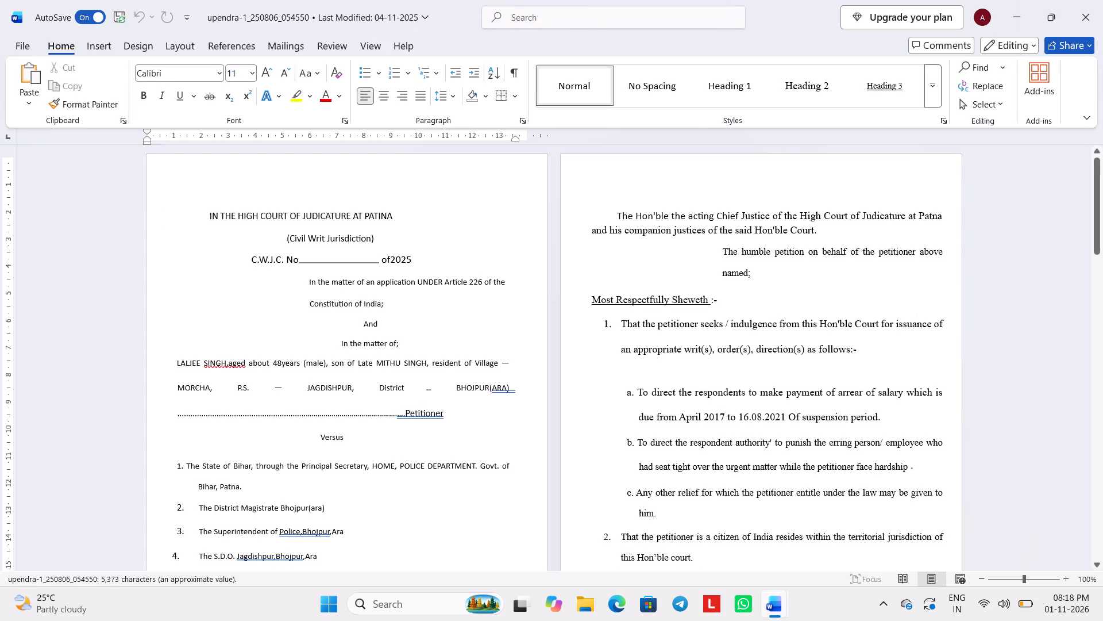
scroll(418, 389, "up", 1)
scroll(418, 389, "down", 1)
scroll(418, 389, "up", 1)
scroll(418, 389, "down", 4)
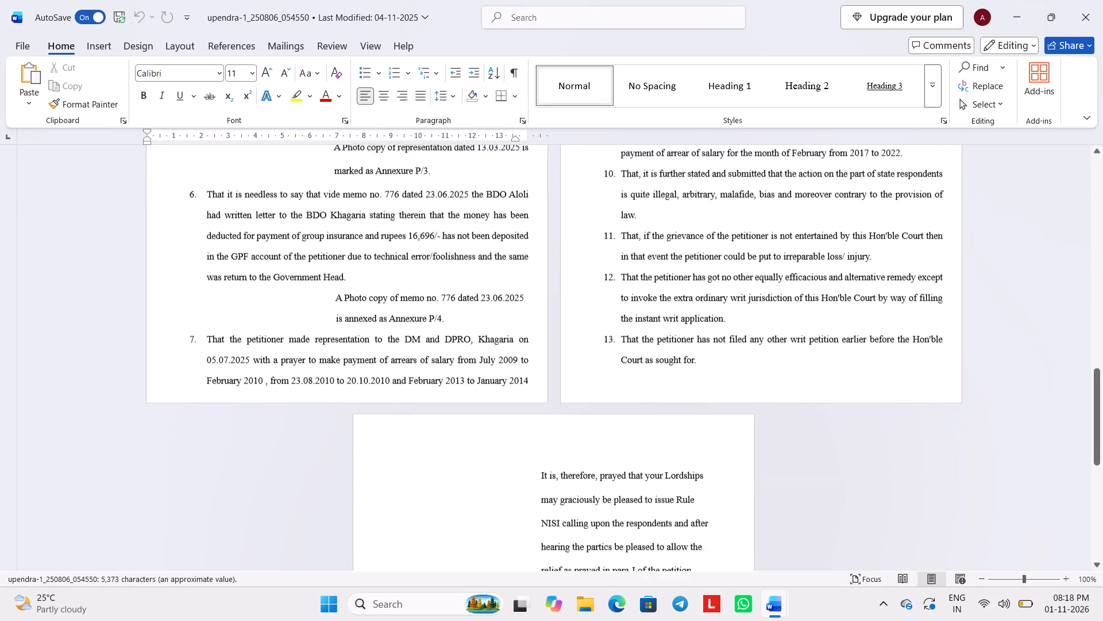
scroll(418, 389, "down", 8)
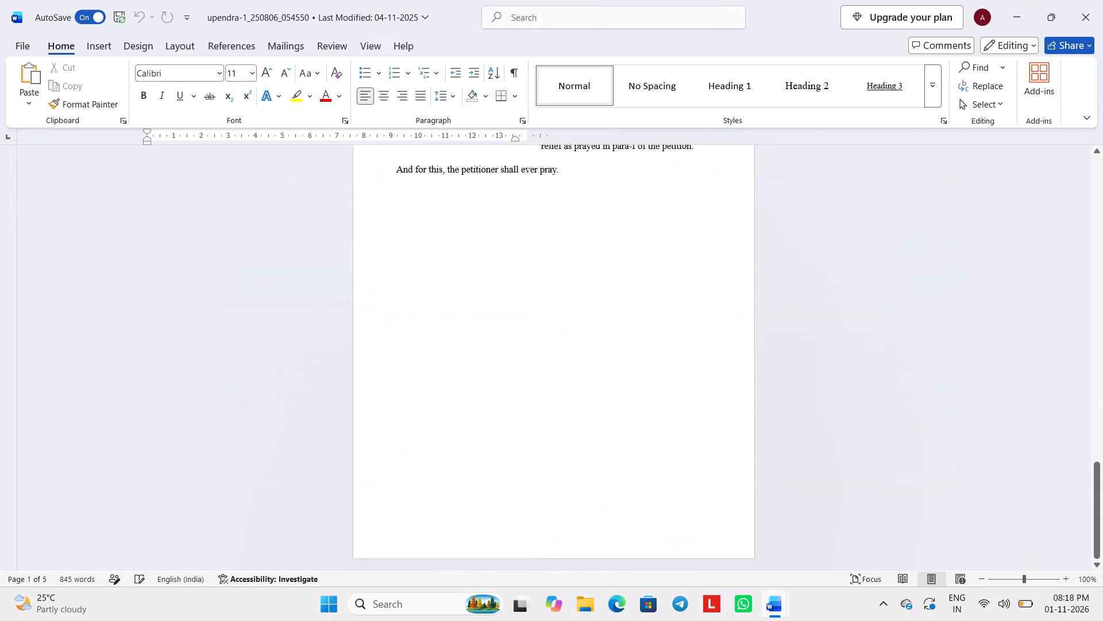
scroll(418, 389, "up", 16)
Search the saved files for "upe" and open the Upendra petition whose file name ends in MJC.
left_click(30, 39)
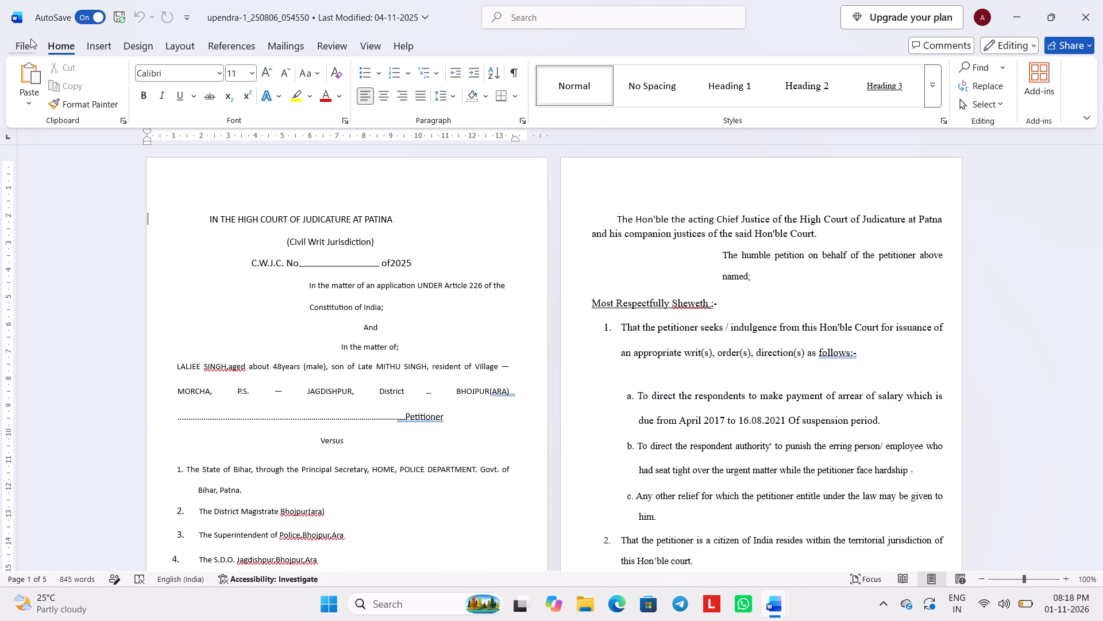
left_click(268, 266)
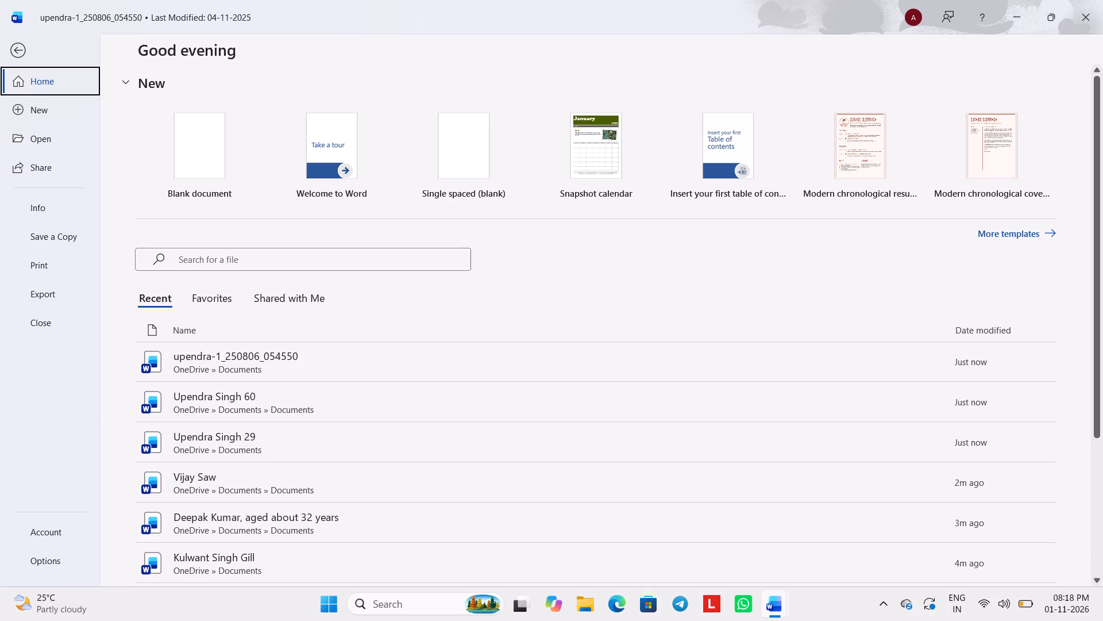
left_click(263, 264)
type("upe")
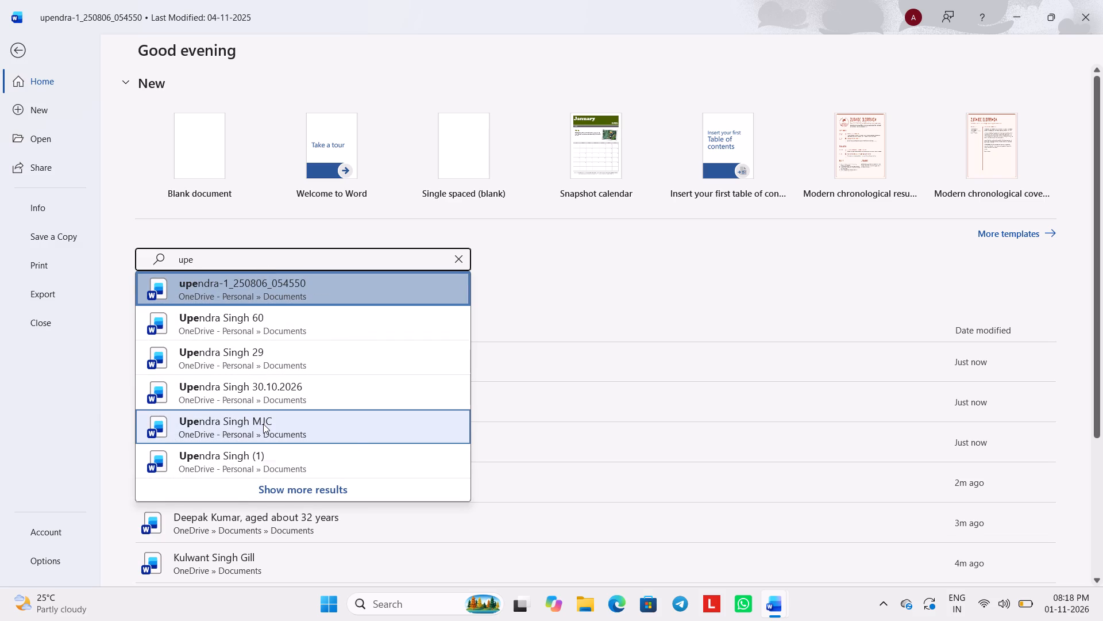
left_click(290, 438)
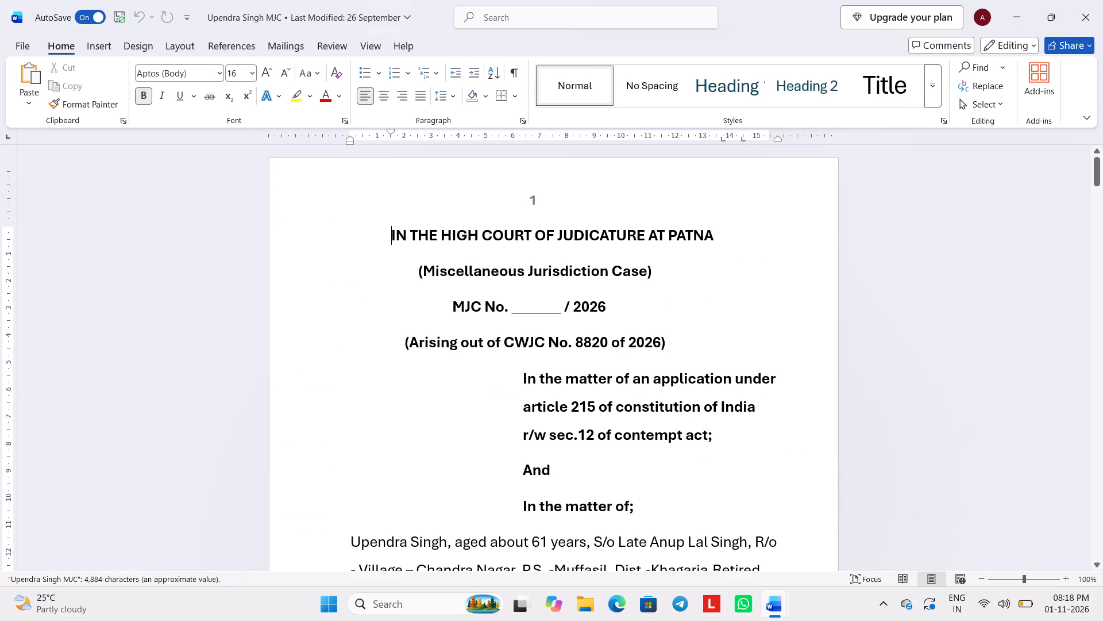
Find the Affidavit page in the MJC petition and copy its numbered statements 2 to 4.
scroll(476, 354, "down", 14)
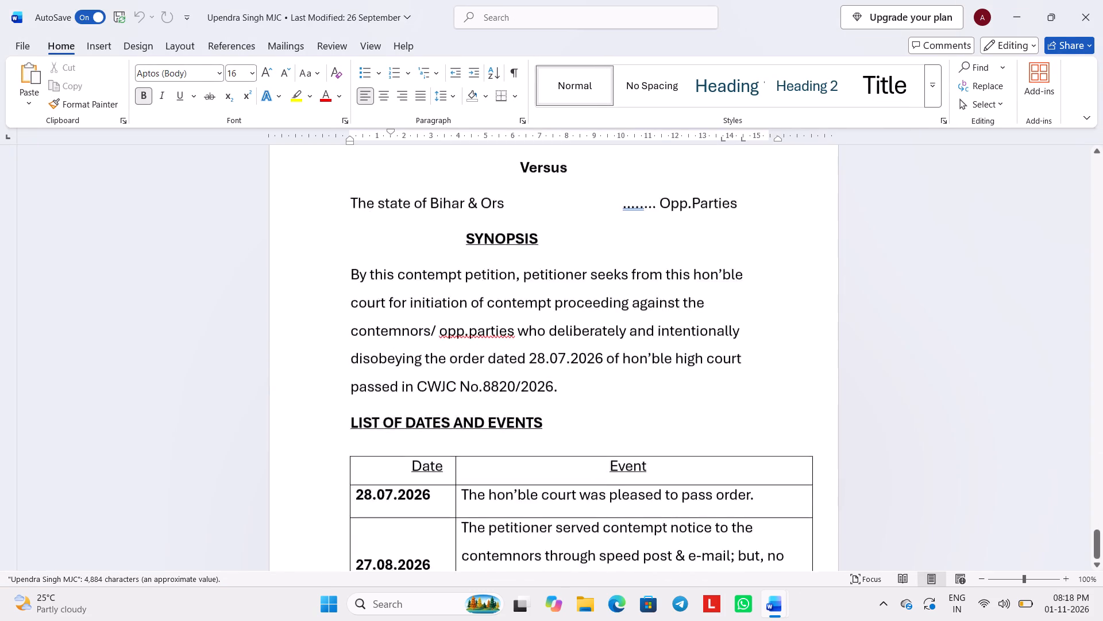
scroll(476, 354, "up", 6)
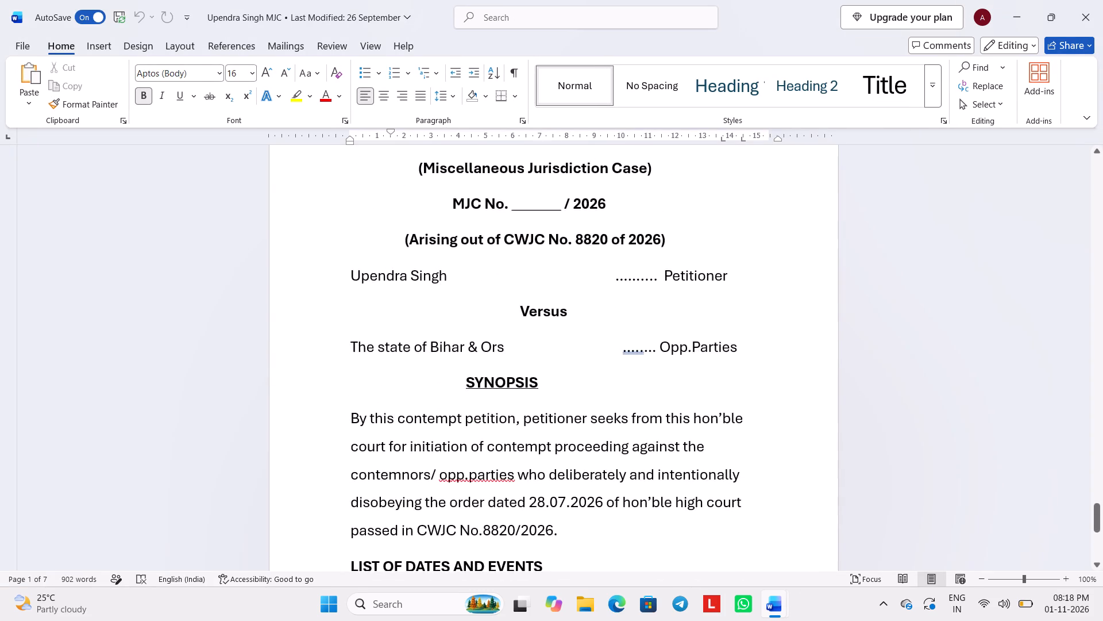
scroll(476, 354, "up", 8)
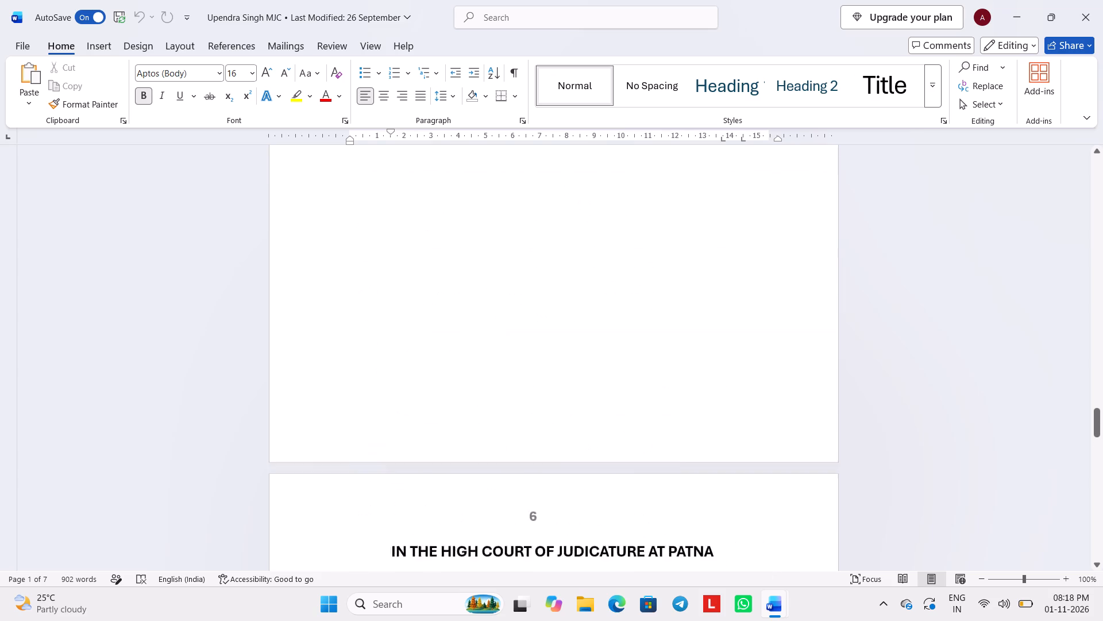
scroll(476, 354, "up", 4)
scroll(476, 354, "down", 2)
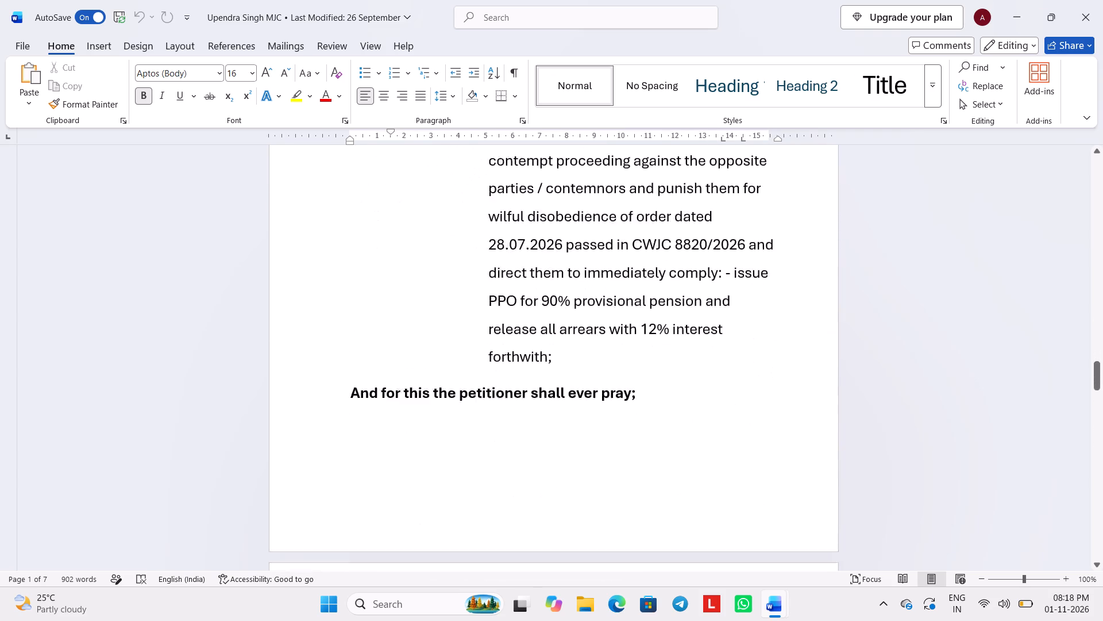
scroll(476, 354, "down", 3)
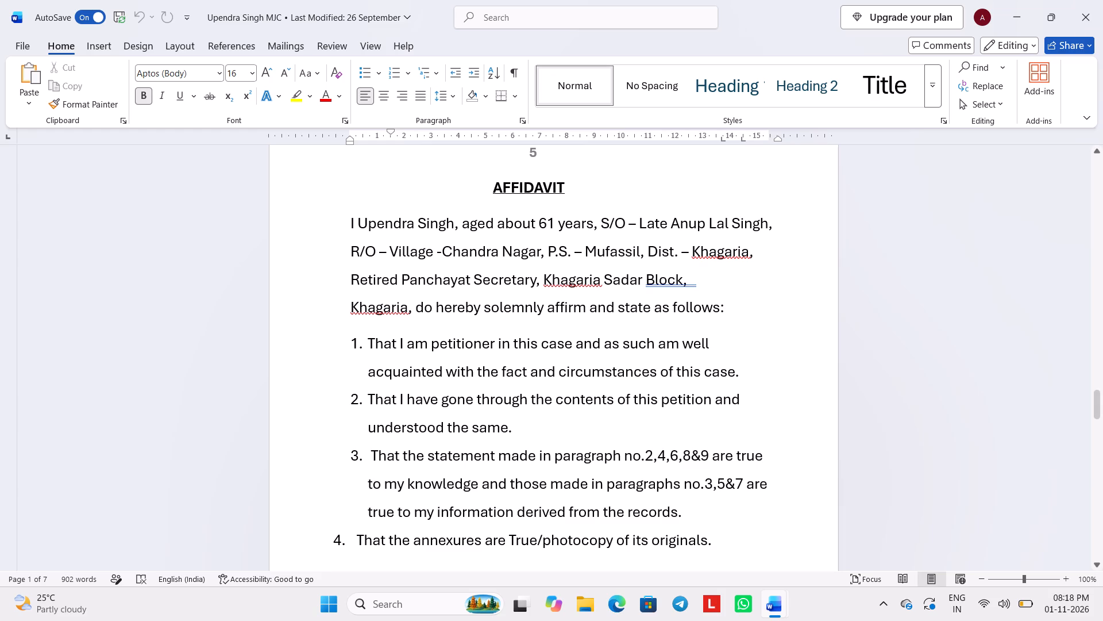
left_click_drag(744, 547, 368, 405)
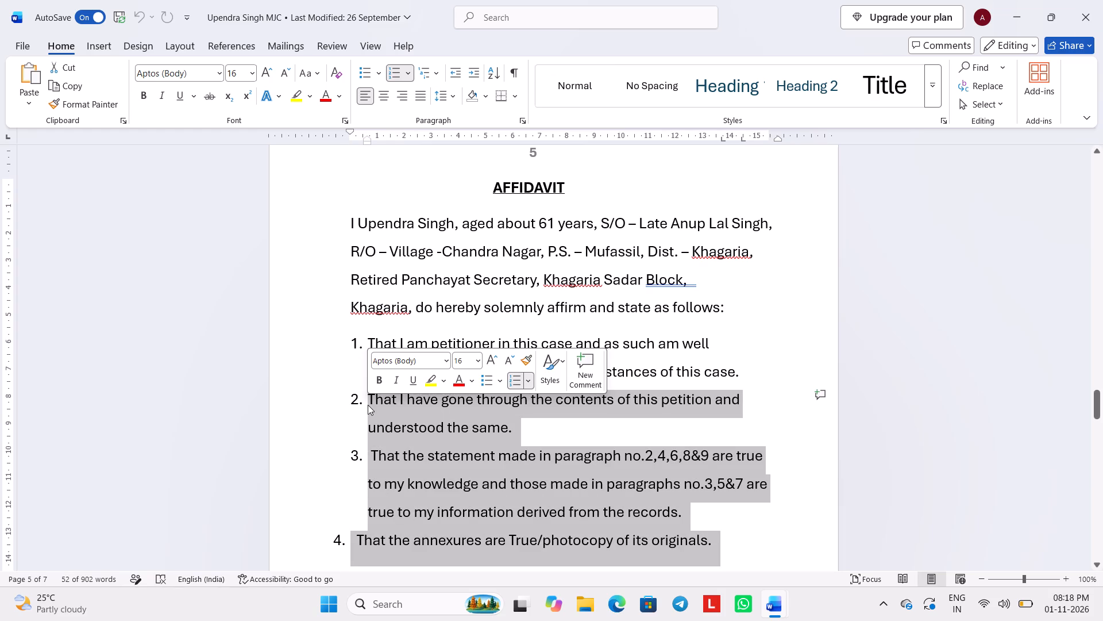
key("ctrl+c")
key("ctrl+c")
Close the reference petitions and return to the writ petition being drafted at its Affidavit page.
scroll(408, 387, "up", 20)
scroll(408, 387, "up", 7)
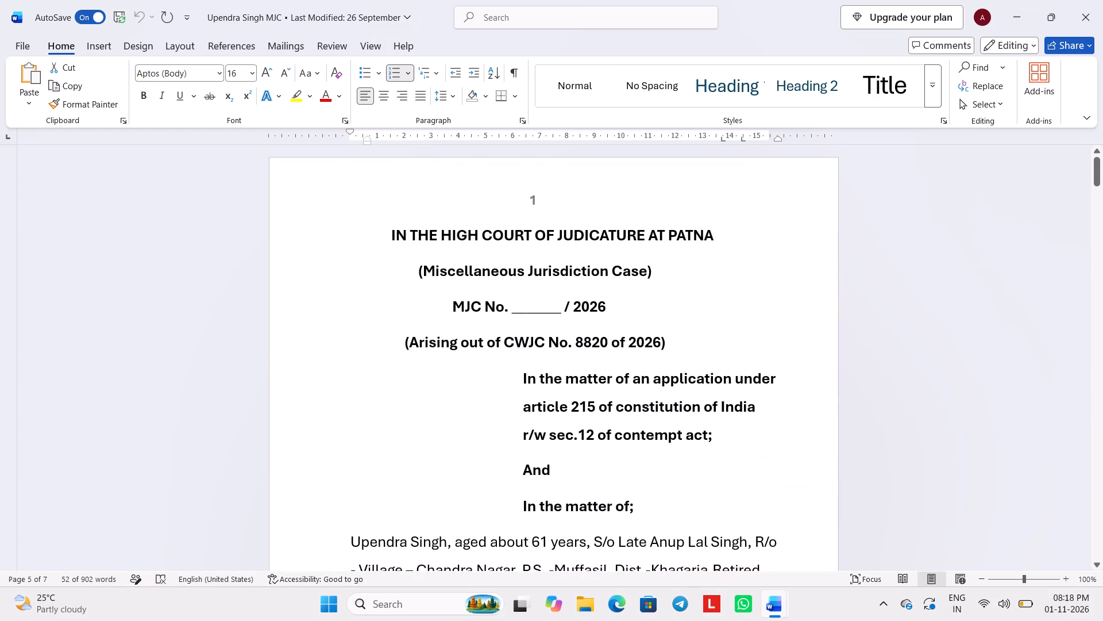
left_click(1102, 0)
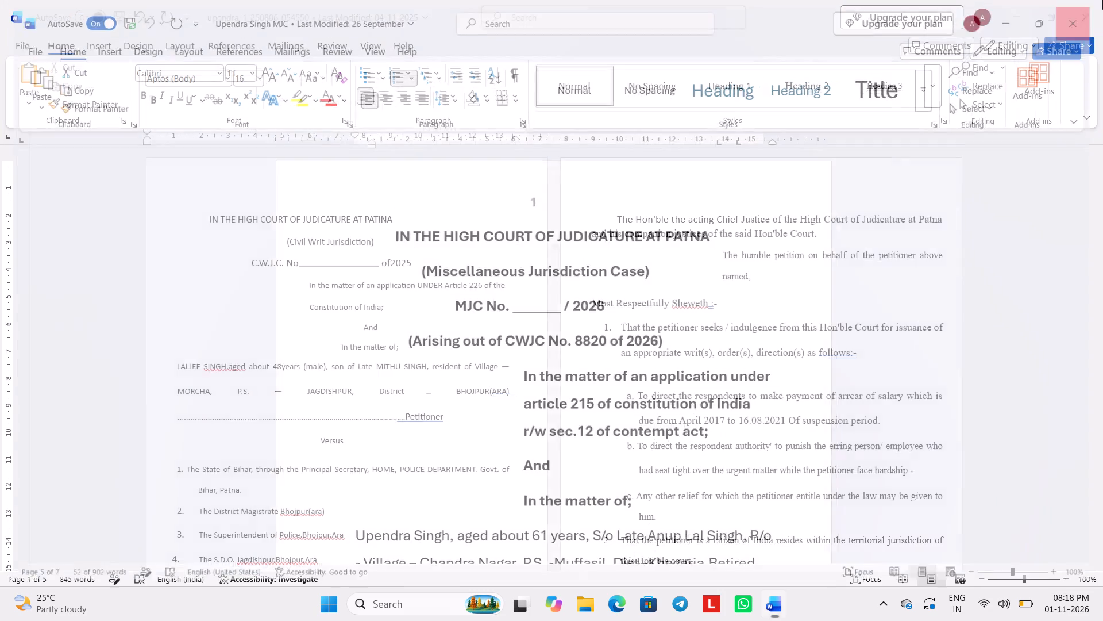
left_click(1102, 0)
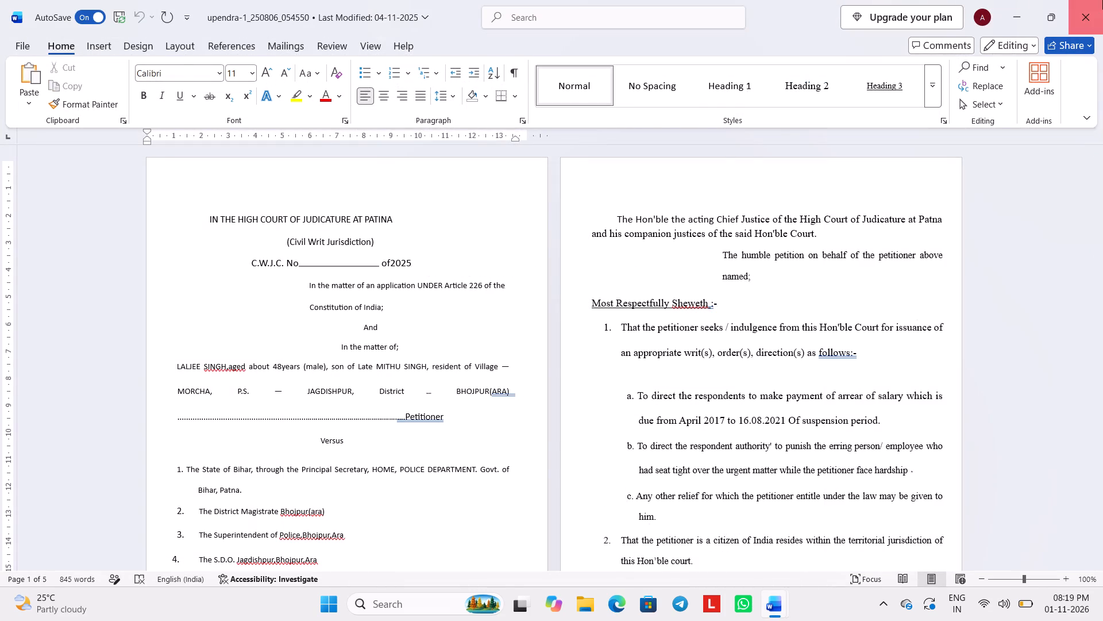
left_click(1100, 1)
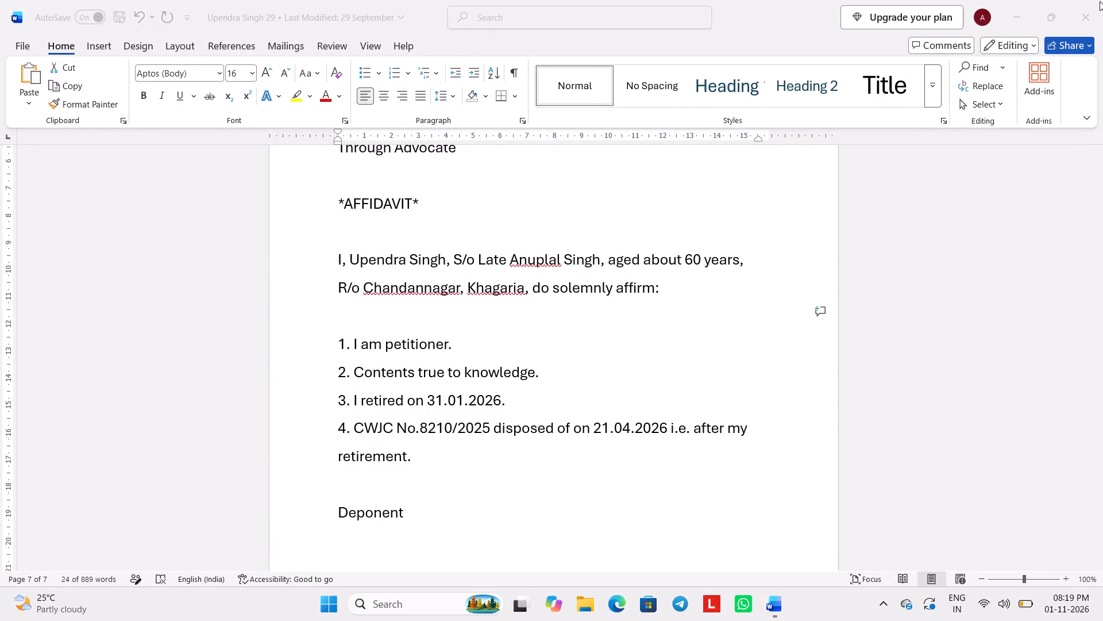
left_click(1100, 1)
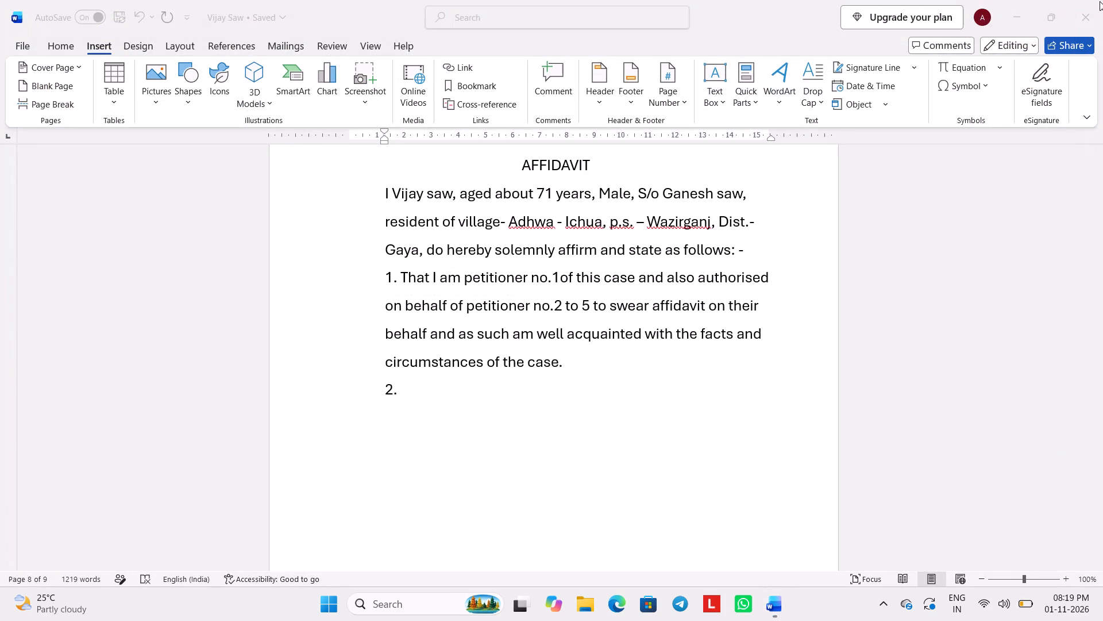
Delete the empty item number 2 below the affidavit's first statement, leaving a blank line in its place.
left_click(516, 411)
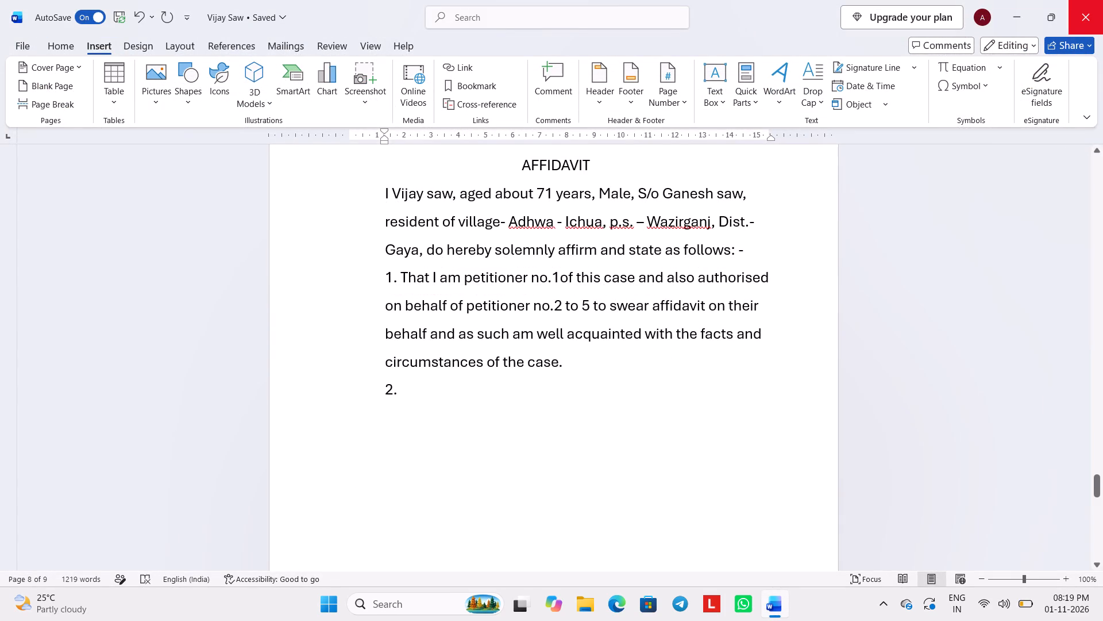
left_click_drag(516, 411, 338, 397)
key("BackSpace")
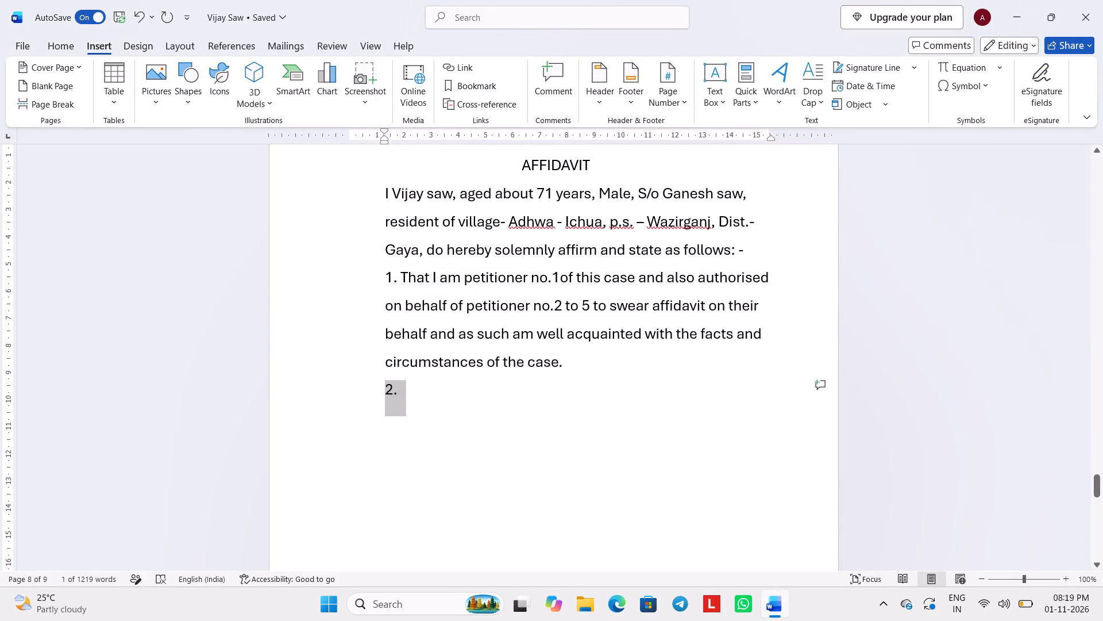
key("BackSpace")
key("BackSpace")
key("Return")
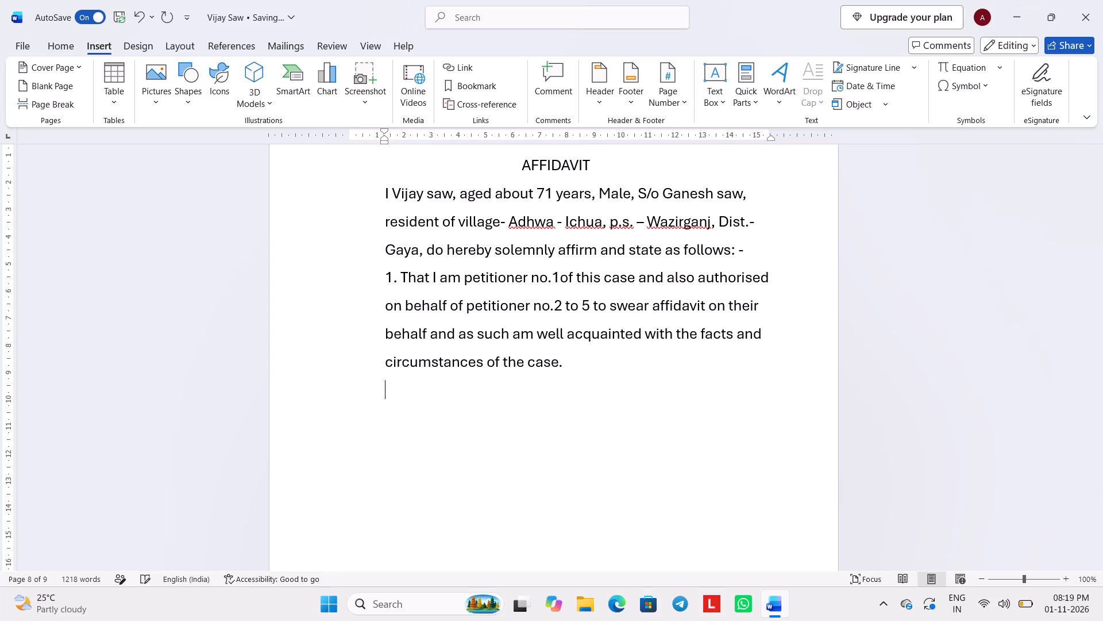
Remove the blank lines and spaces between Vakalatnama and the AFFIDAVIT heading, and separate them with a single page break.
scroll(338, 397, "up", 3, "ctrl")
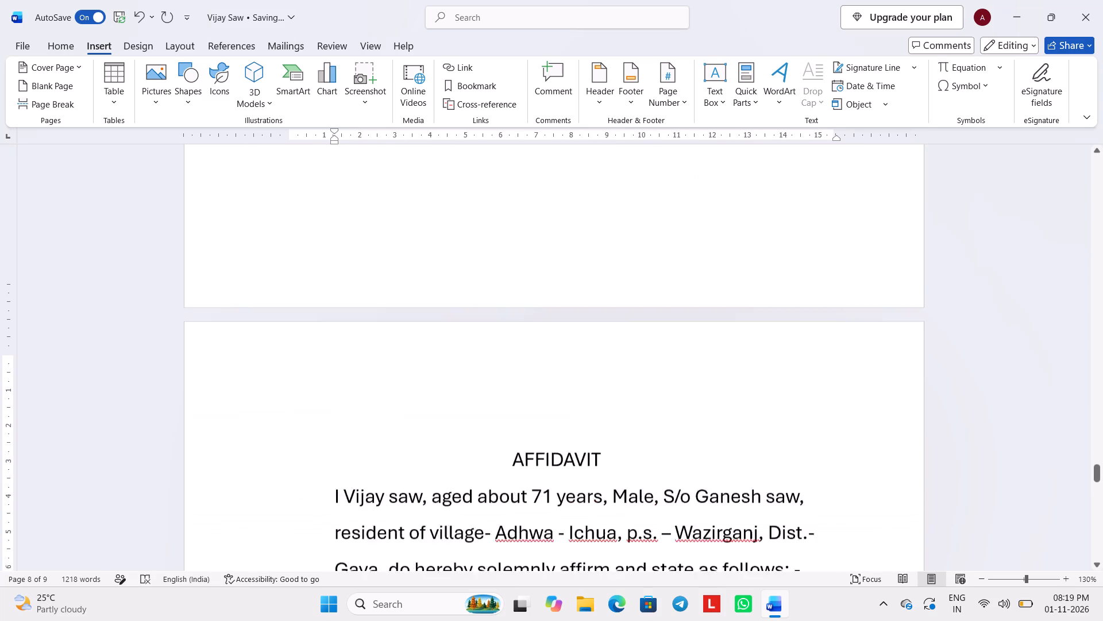
left_click(507, 375)
left_click_drag(507, 375, 485, 362)
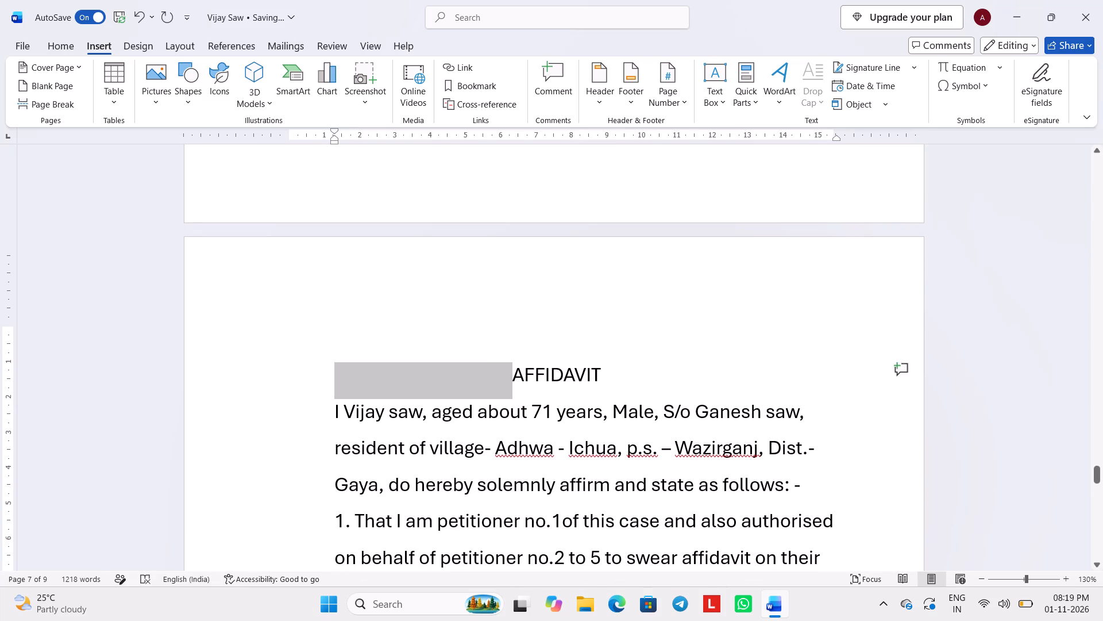
left_click_drag(485, 362, 515, 268)
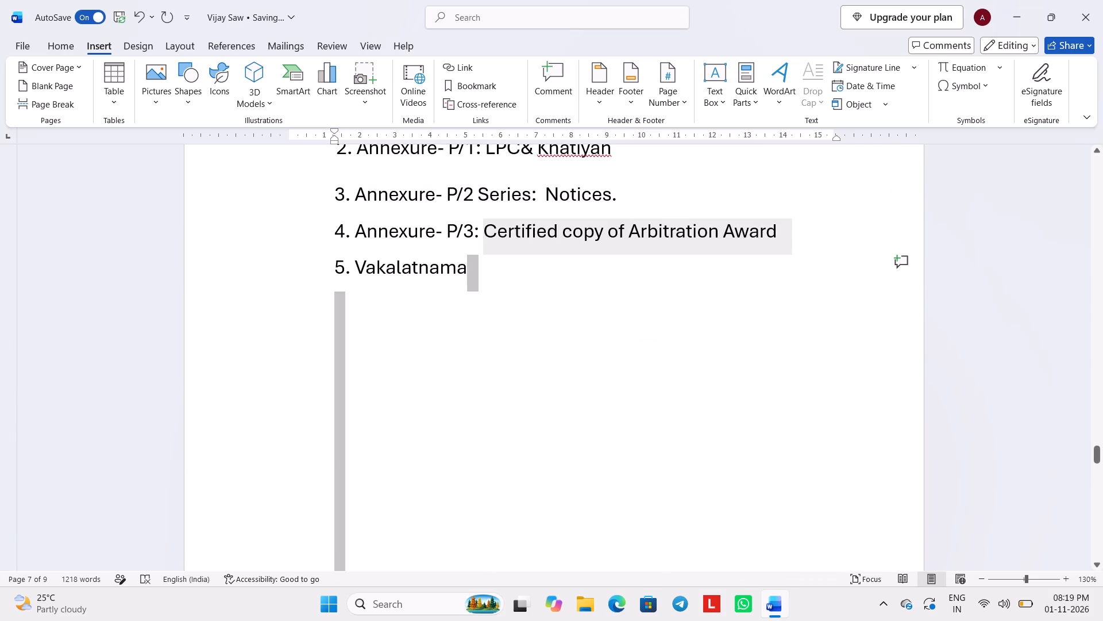
left_click_drag(515, 268, 512, 263)
key("BackSpace")
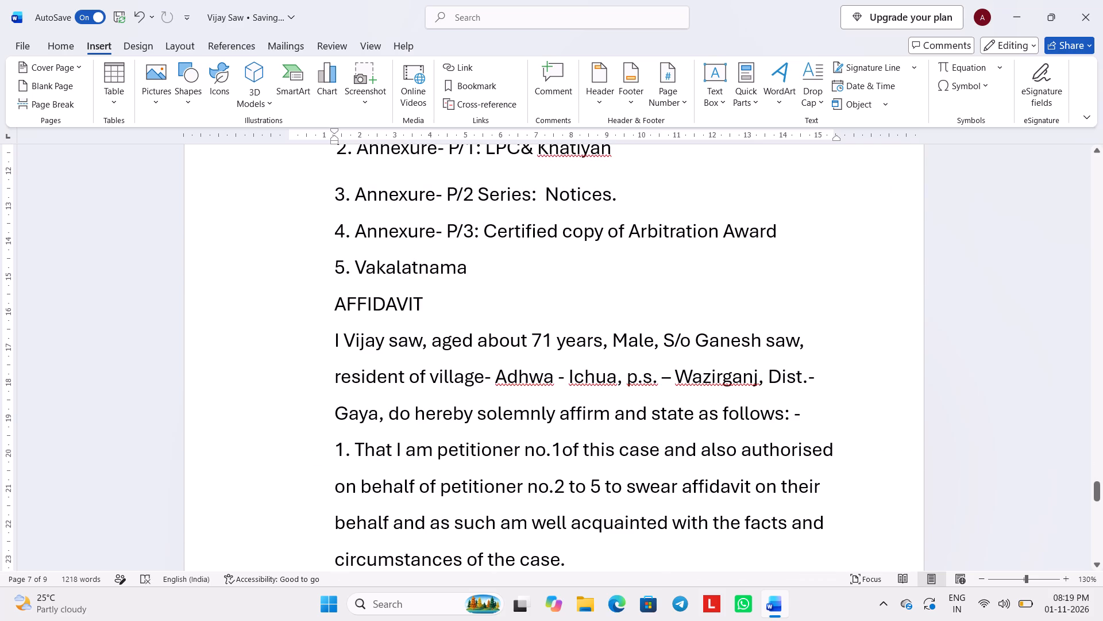
key("Delete")
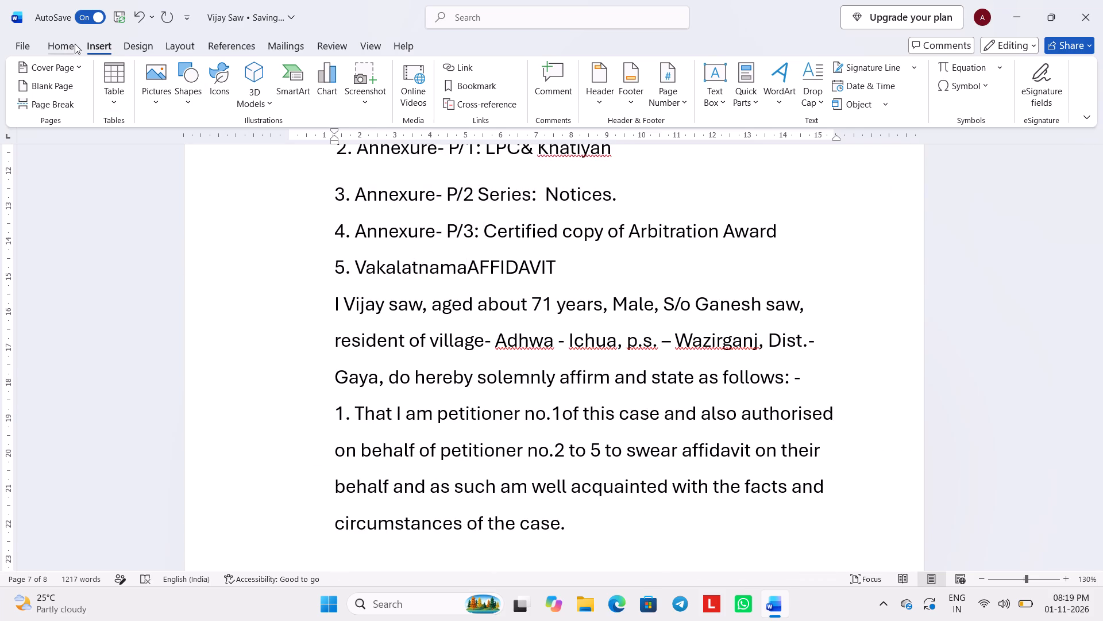
left_click(75, 44)
left_click(107, 44)
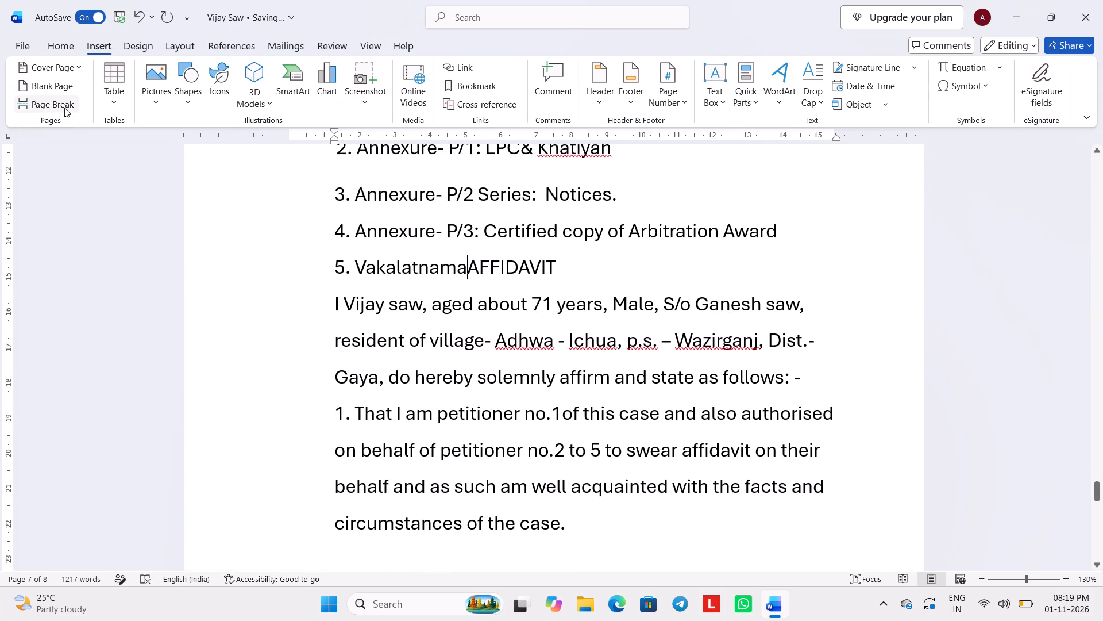
left_click(64, 108)
Set the AFFIDAVIT heading's first-line indent to about 5.5 cm and make the heading bold.
scroll(389, 413, "down", 1)
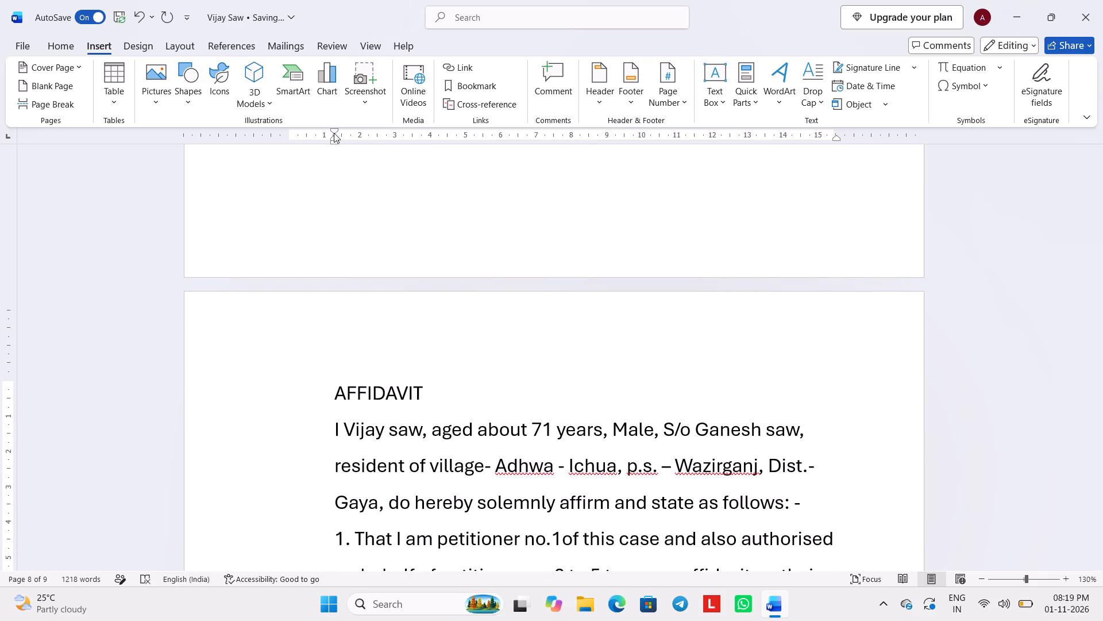
left_click_drag(333, 130, 468, 146)
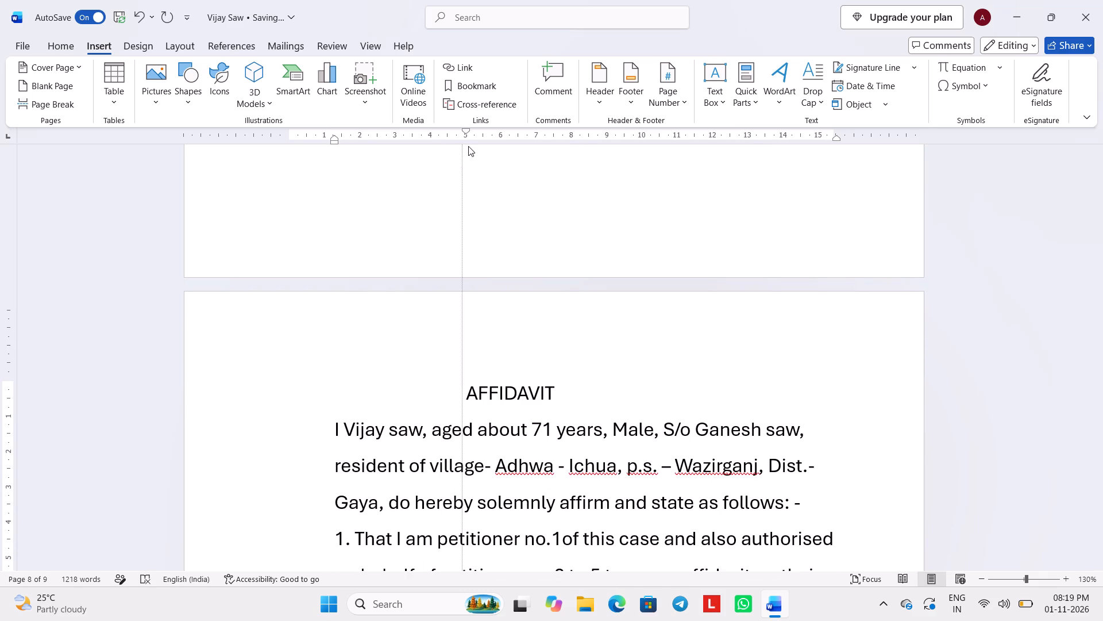
left_click_drag(468, 146, 484, 147)
left_click_drag(592, 382, 583, 383)
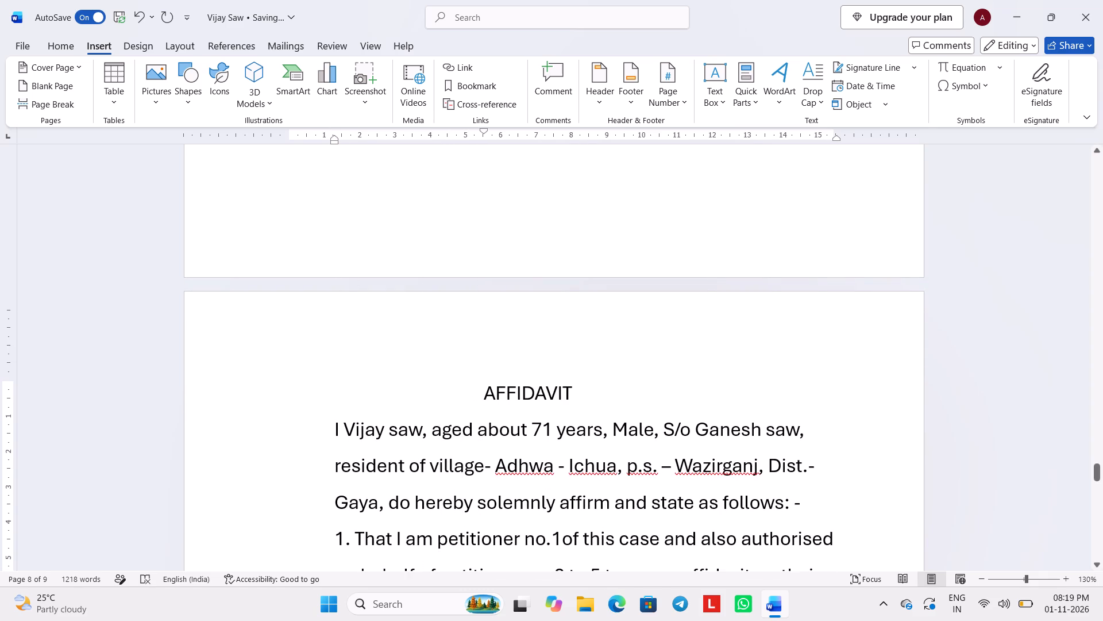
left_click_drag(583, 383, 483, 380)
left_click(492, 361)
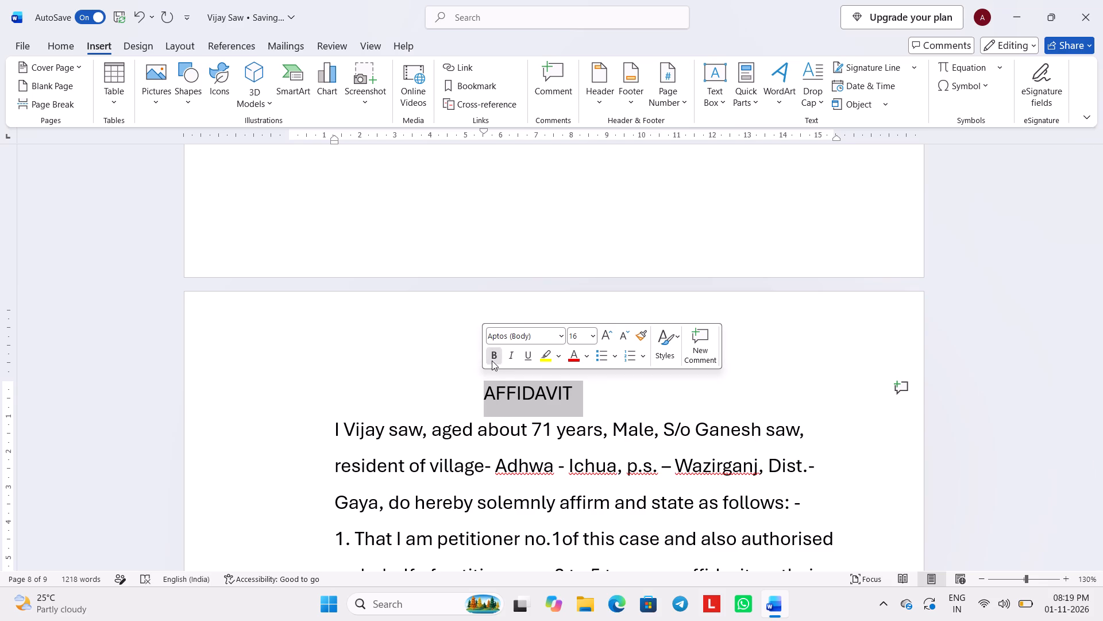
Put the affidavit text in its own paragraph below the AFFIDAVIT heading and clear its indent to the page margin.
left_click(598, 400)
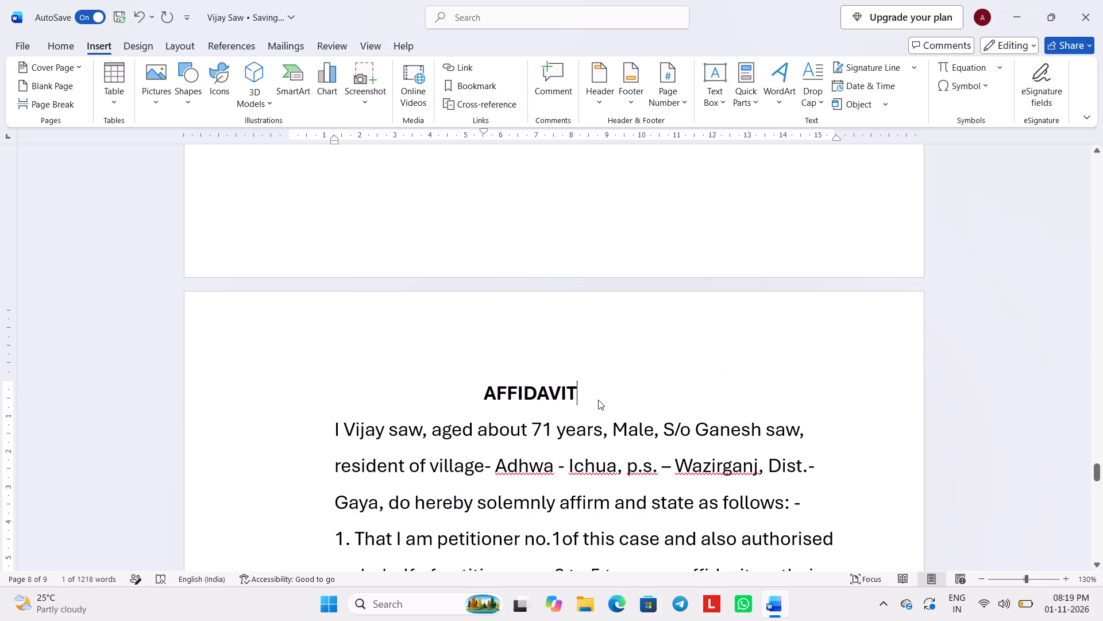
key("Delete")
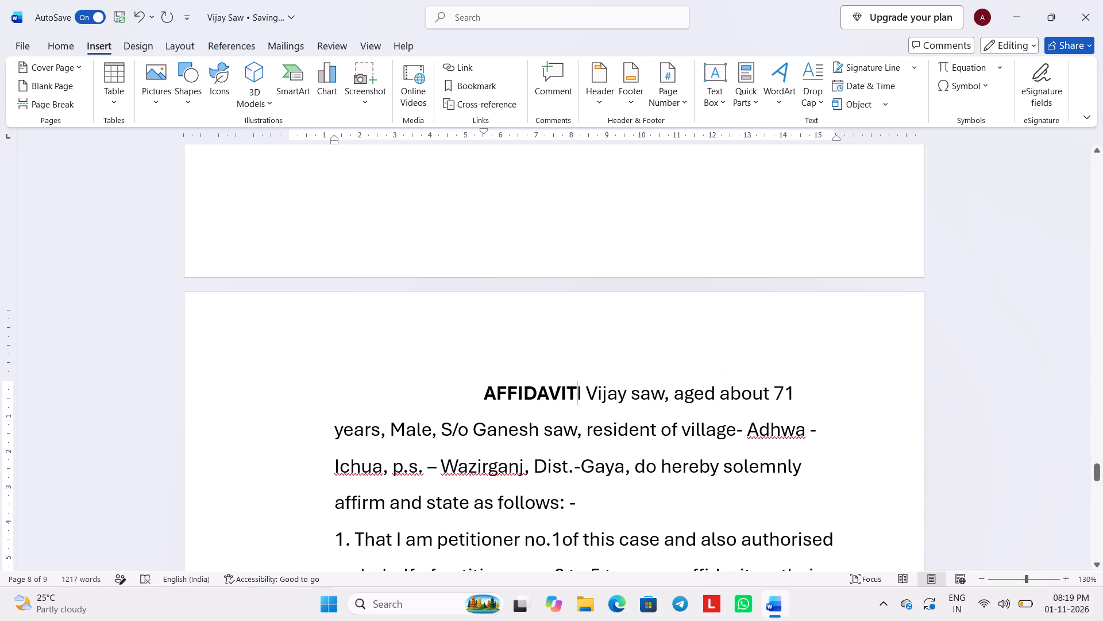
key("Return")
key("BackSpace")
key("BackSpace")
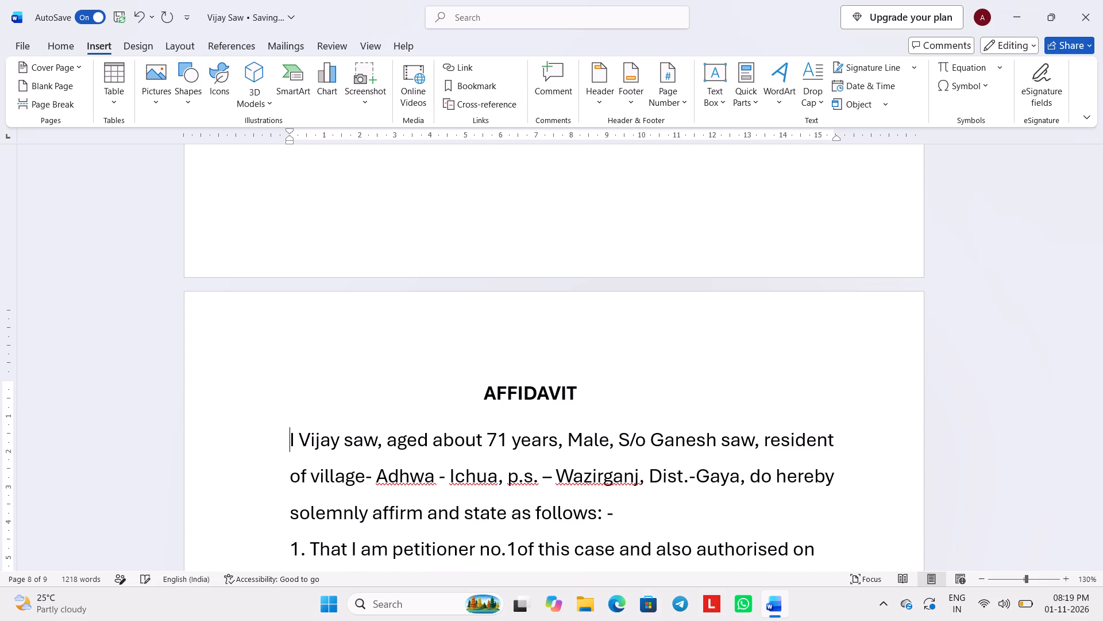
Delete the typed number "1." in front of the affidavit's first statement, beginning "That I am petitioner no.1".
scroll(593, 390, "down", 1)
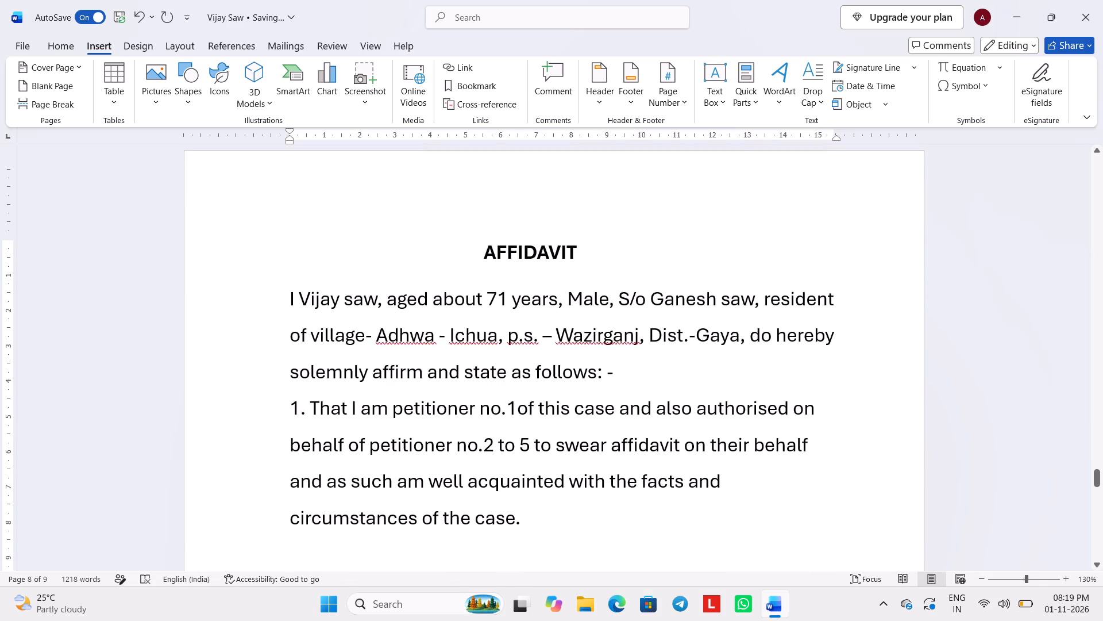
scroll(593, 390, "down", 3, "ctrl")
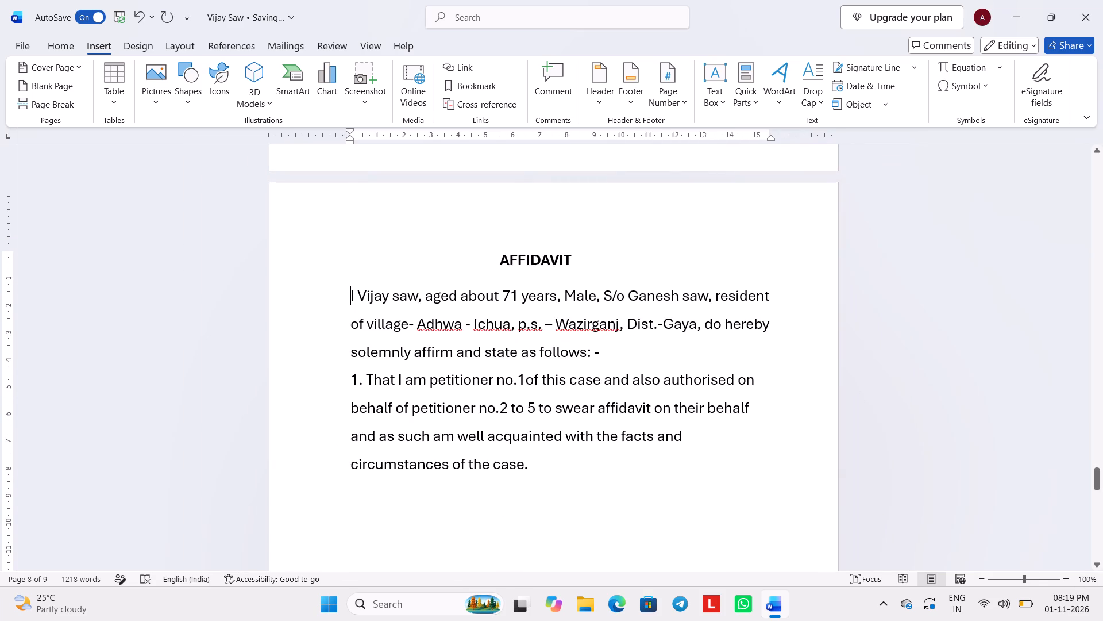
scroll(526, 374, "down", 1)
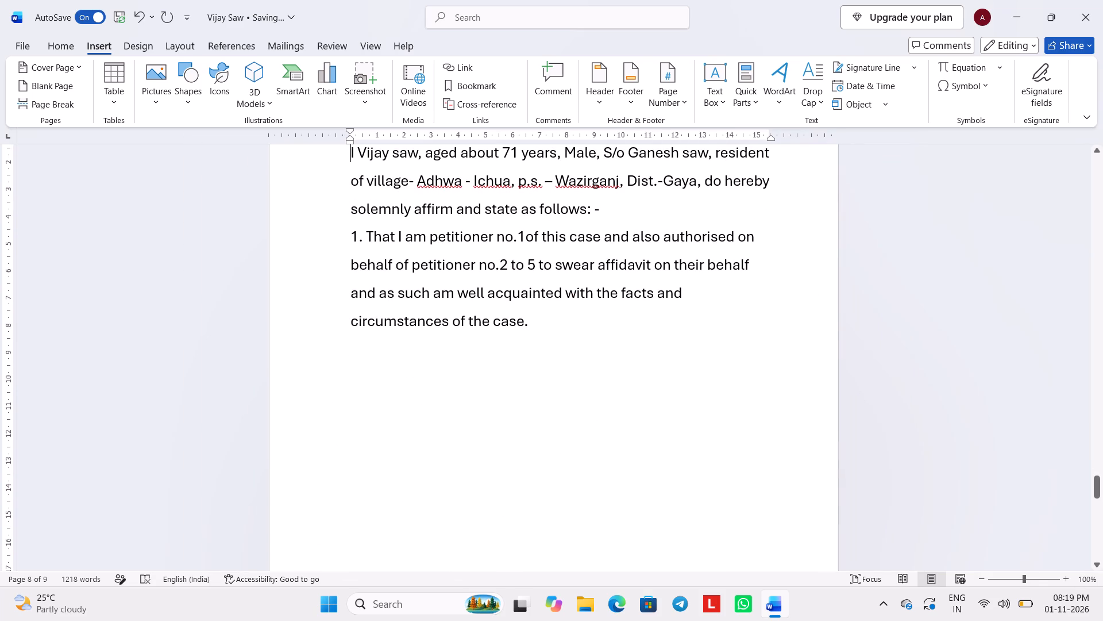
left_click(367, 243)
key("BackSpace")
key("BackSpace")
key("BackSpace")
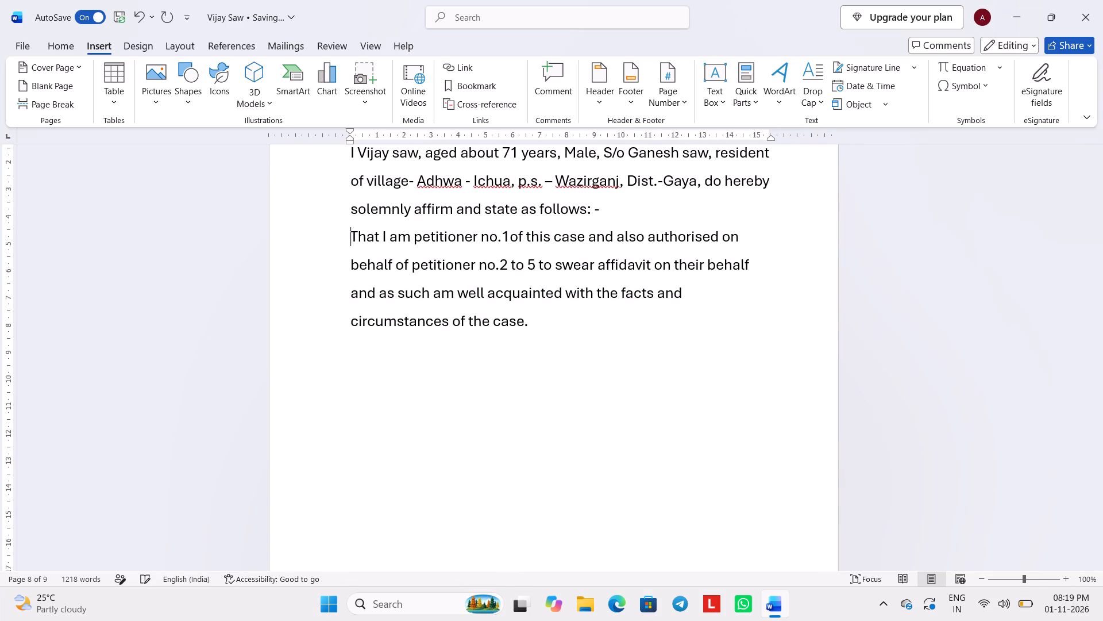
Turn the affidavit's first statement, beginning "That I am petitioner no.1", into a numbered list item with its number aligned to the page margin.
key("BackSpace")
key("Return")
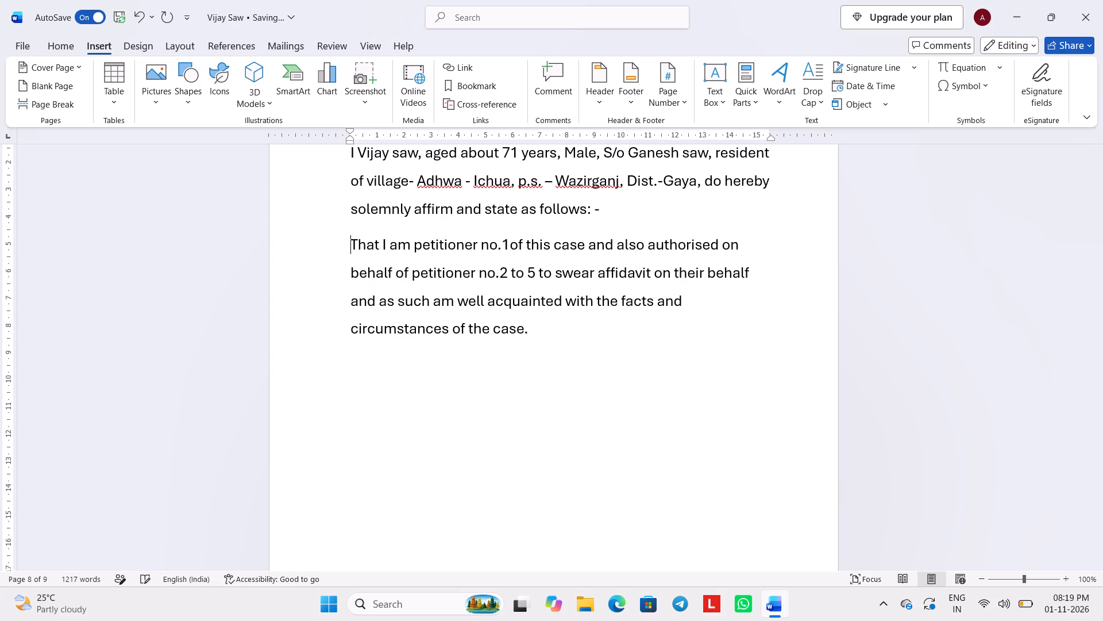
left_click(70, 43)
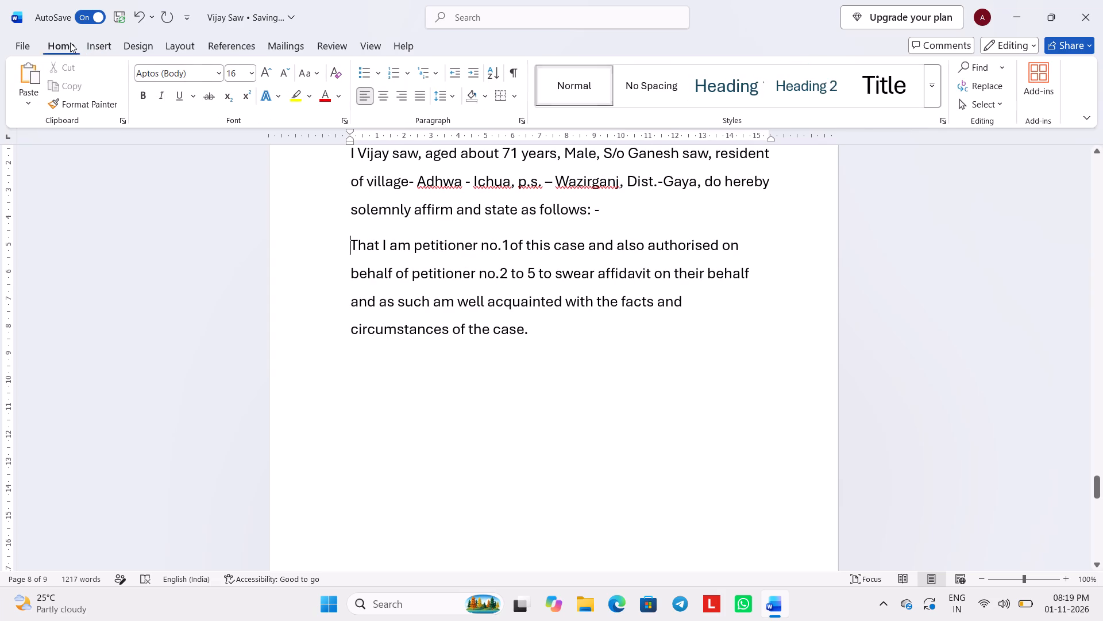
left_click(397, 72)
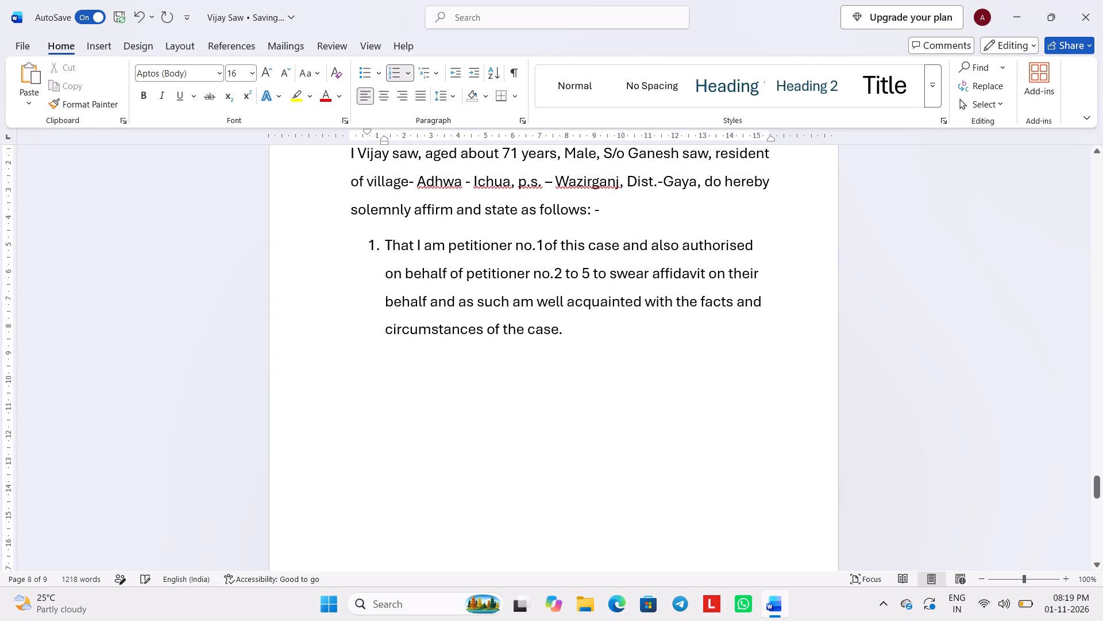
left_click(379, 247)
left_click_drag(373, 250, 337, 251)
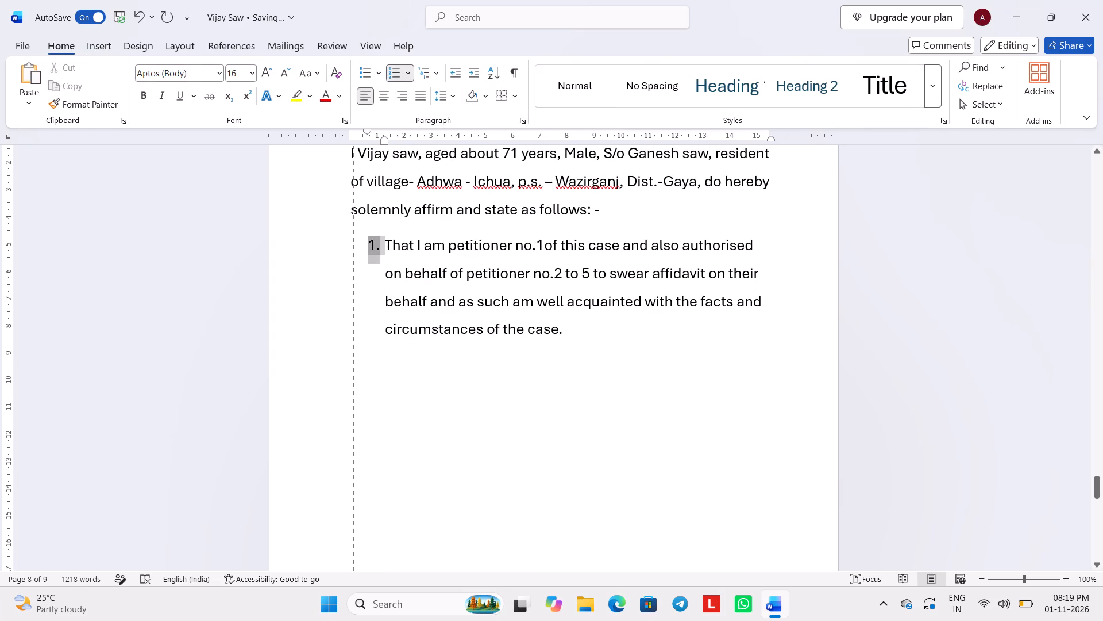
left_click_drag(337, 251, 333, 250)
Paste the copied statements after the first one as numbered items 2 to 4 and remove the empty item at the end.
left_click(570, 328)
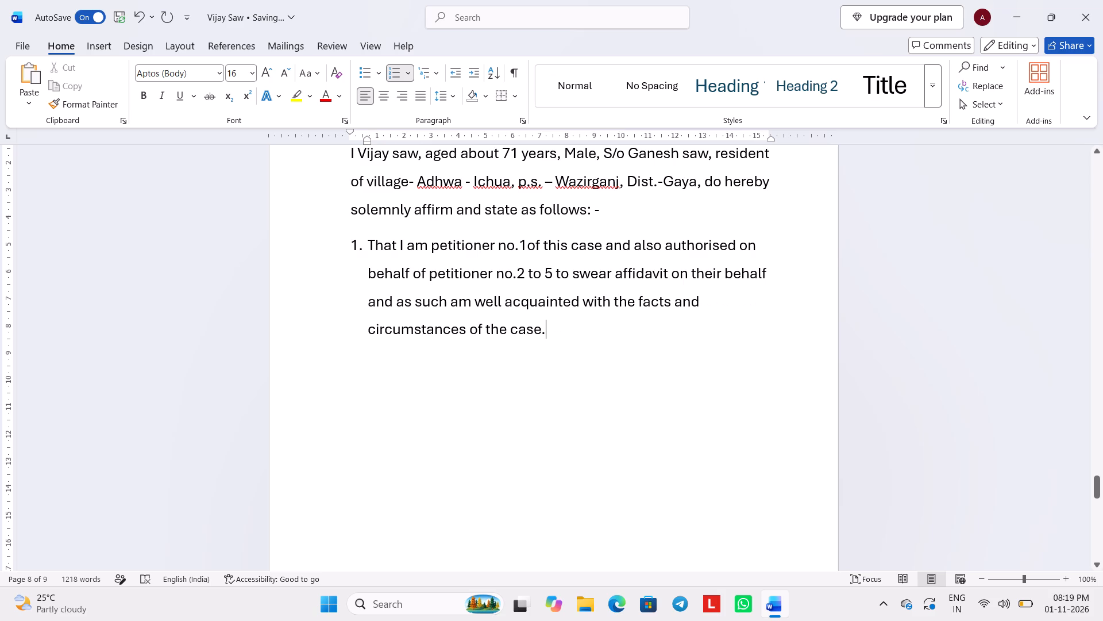
key("Return")
key("ctrl+v")
key("BackSpace")
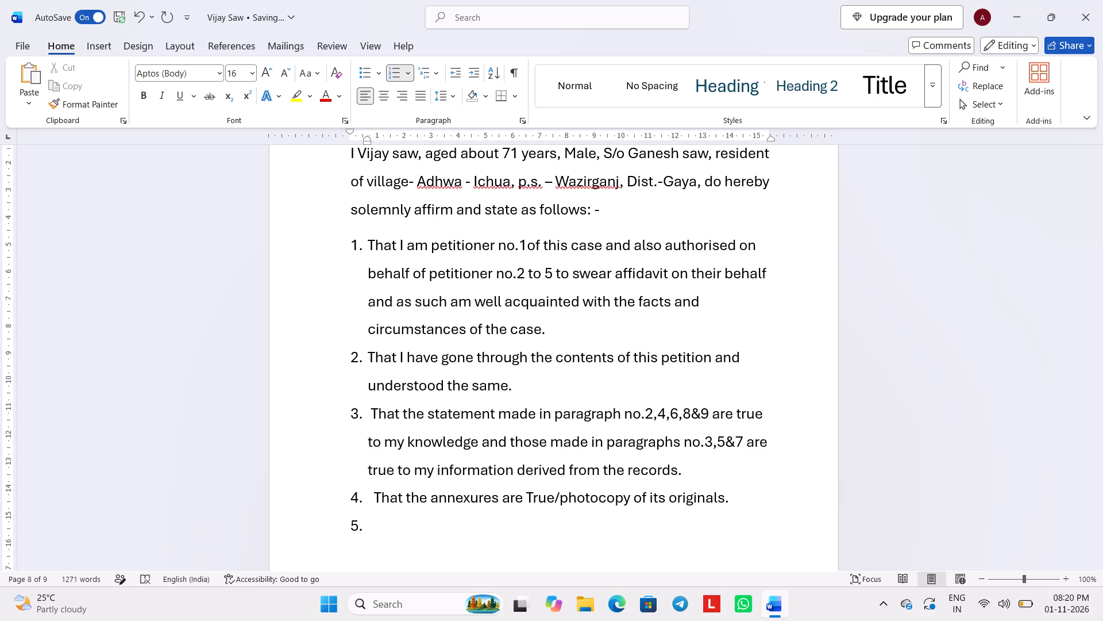
key("BackSpace")
key("BackSpace")
Remove the extra spaces before "That the annexures are True/photocopy of its originals." and keep it as separate item 4.
left_click(372, 507)
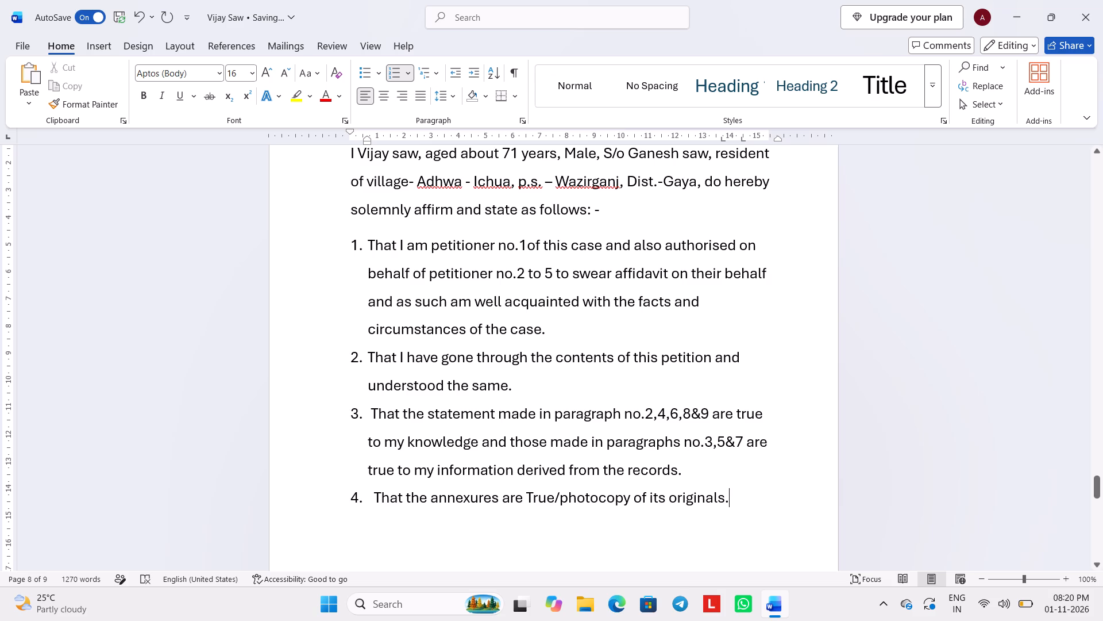
key("Right")
key("BackSpace")
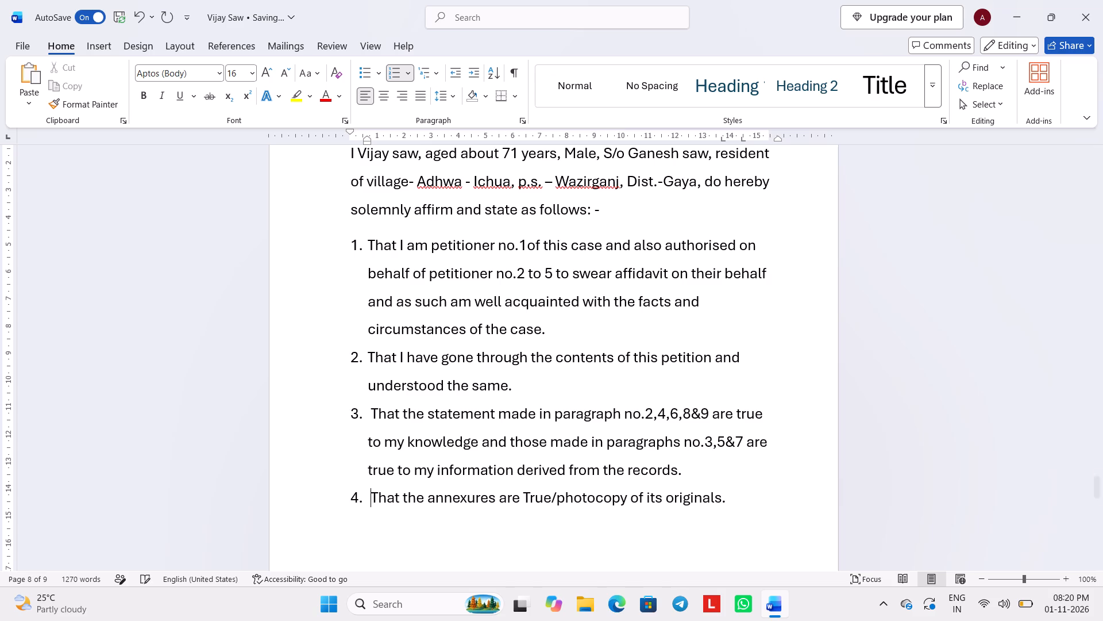
key("BackSpace")
key("BackSpace")
key("BackSpace")
key("BackSpace")
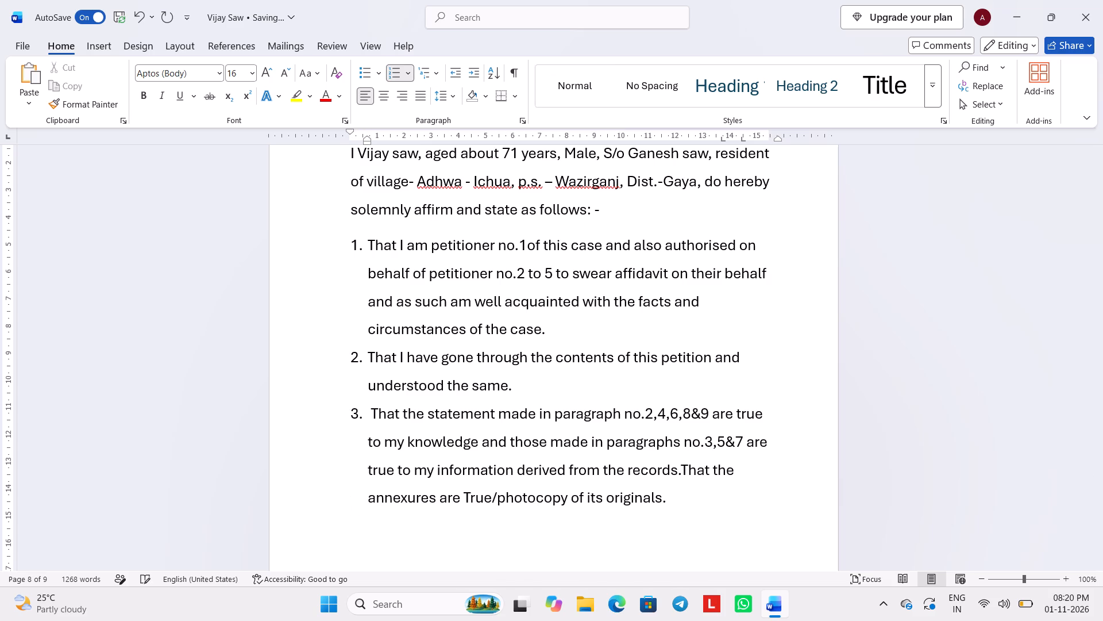
key("Return")
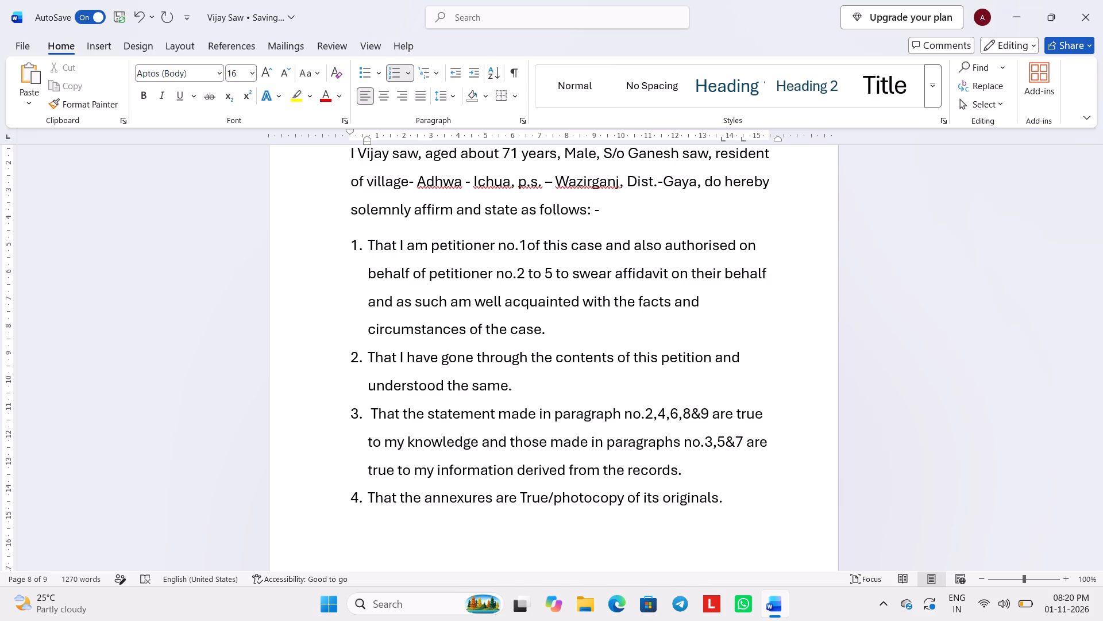
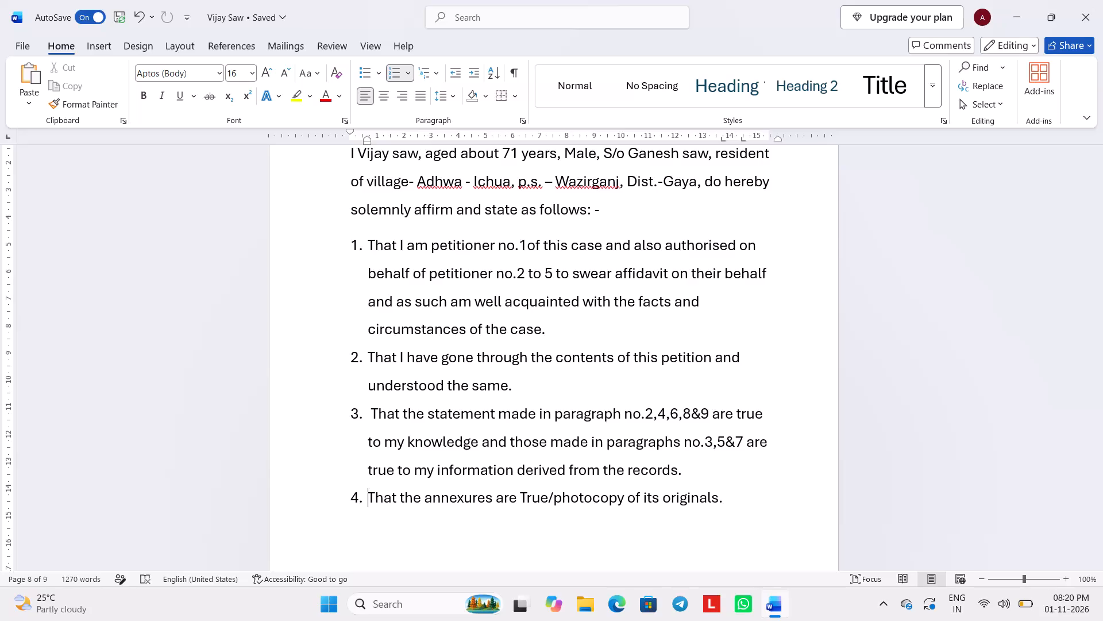
Read back through the petition's numbered paragraphs and annexure references to check which paragraph numbers belong in the affidavit's item 3.
scroll(372, 507, "up", 11)
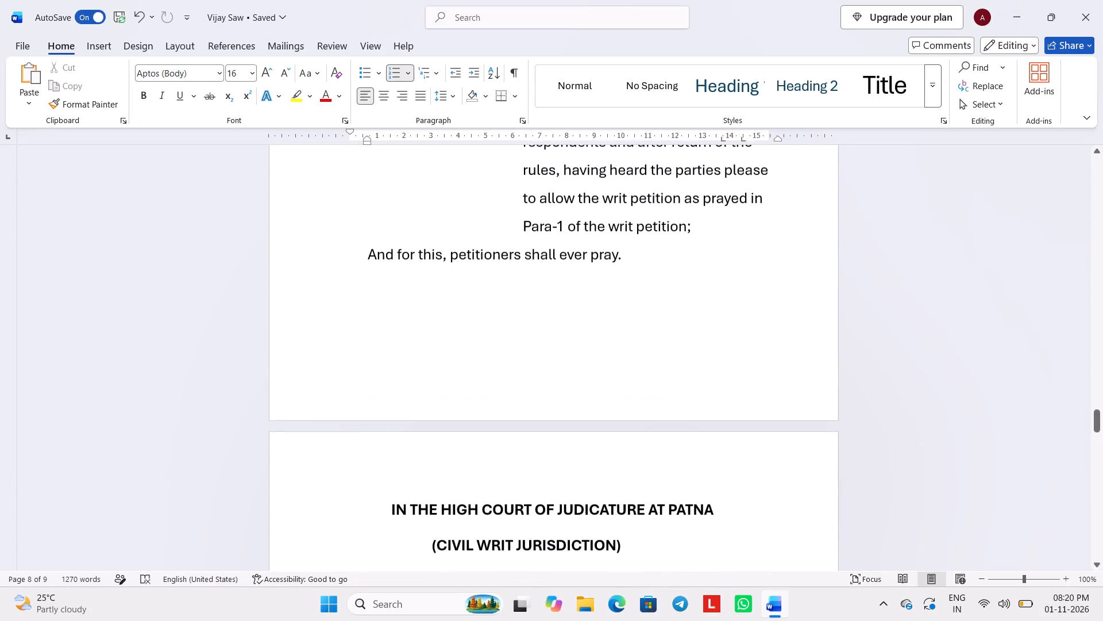
scroll(372, 507, "up", 5)
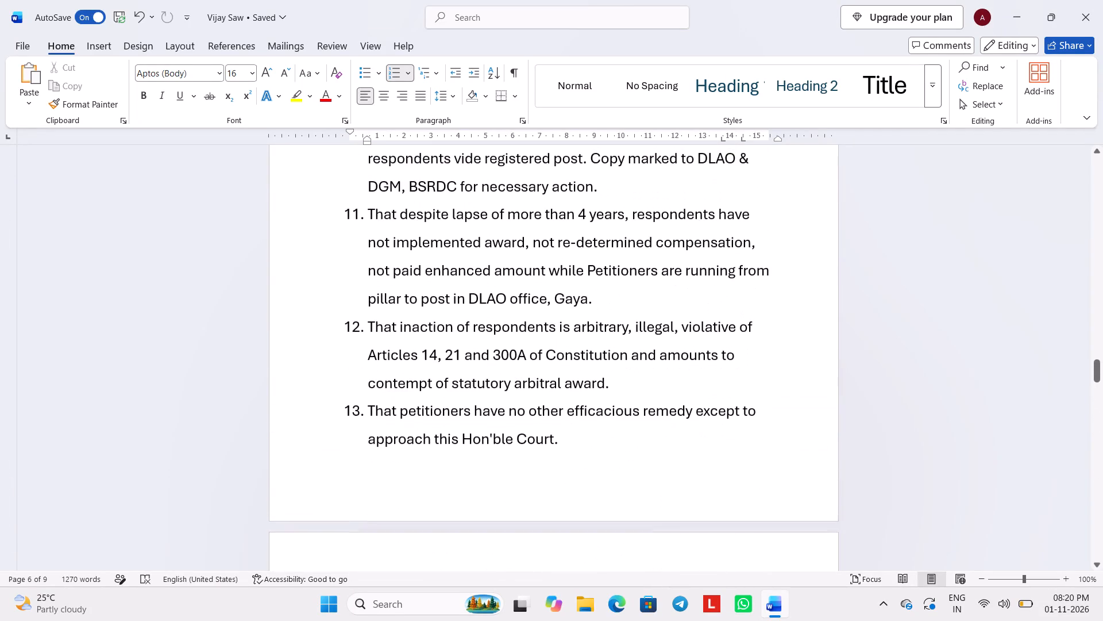
scroll(372, 507, "up", 2)
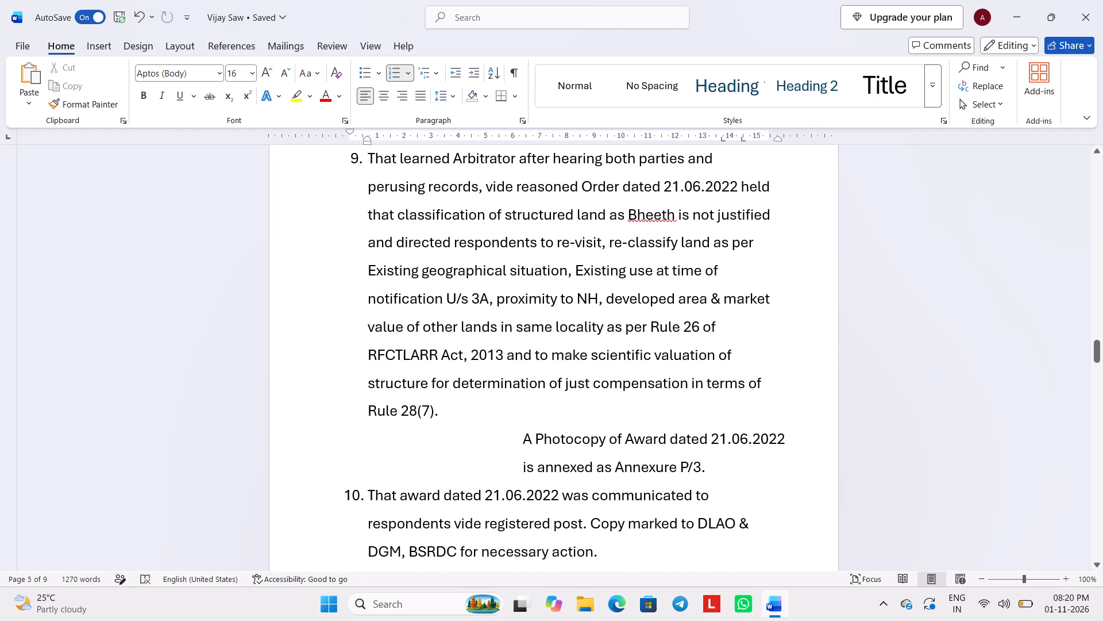
scroll(372, 507, "up", 2)
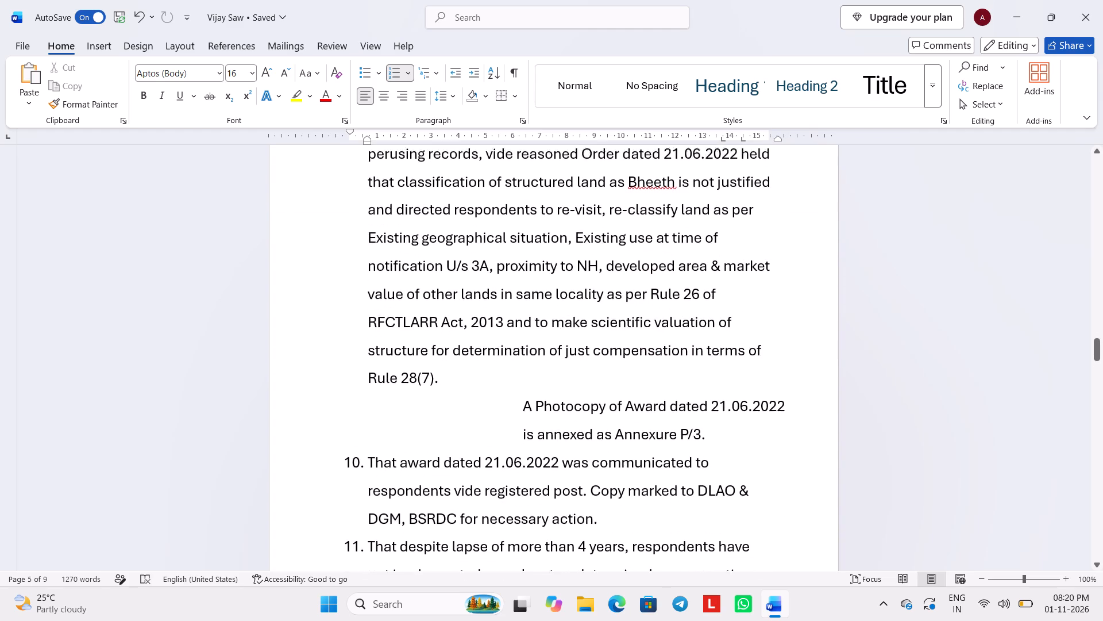
scroll(372, 507, "up", 4)
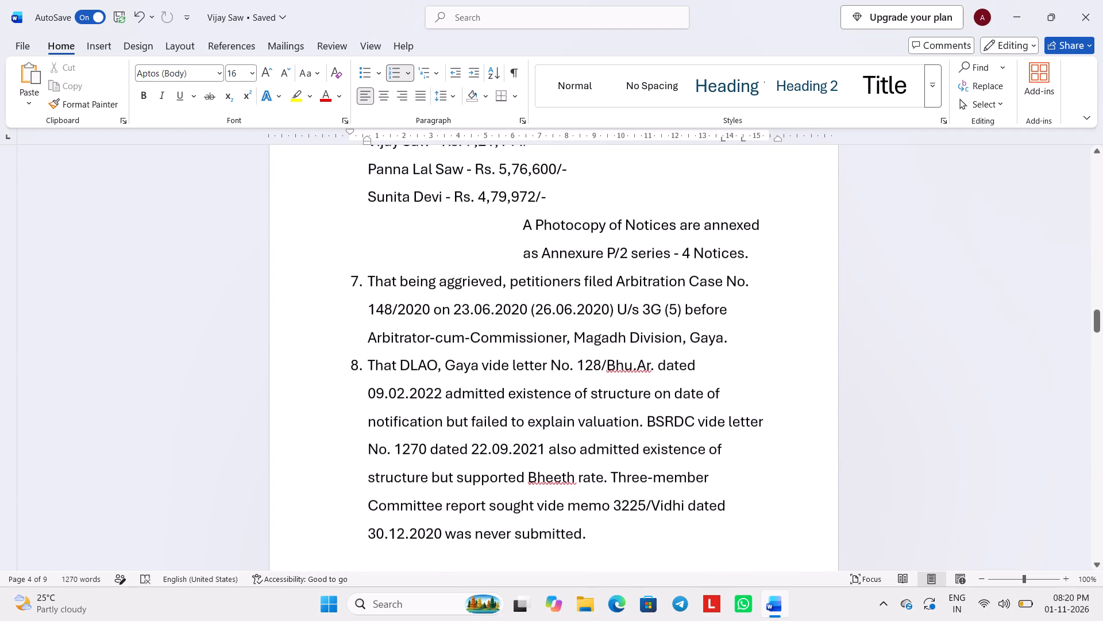
scroll(372, 507, "up", 4)
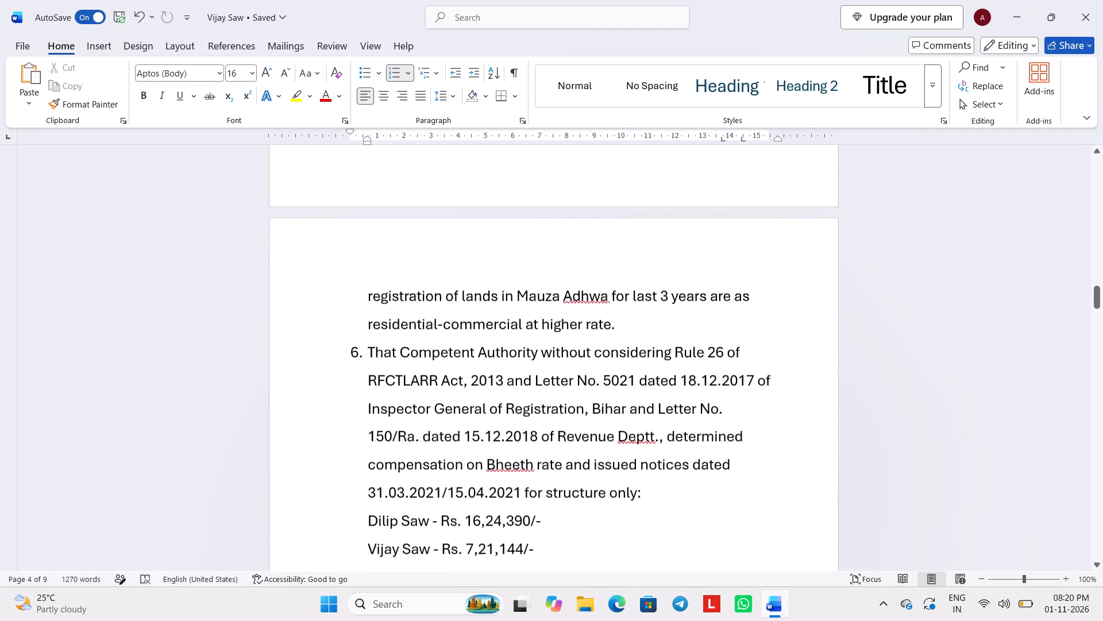
scroll(372, 507, "up", 5)
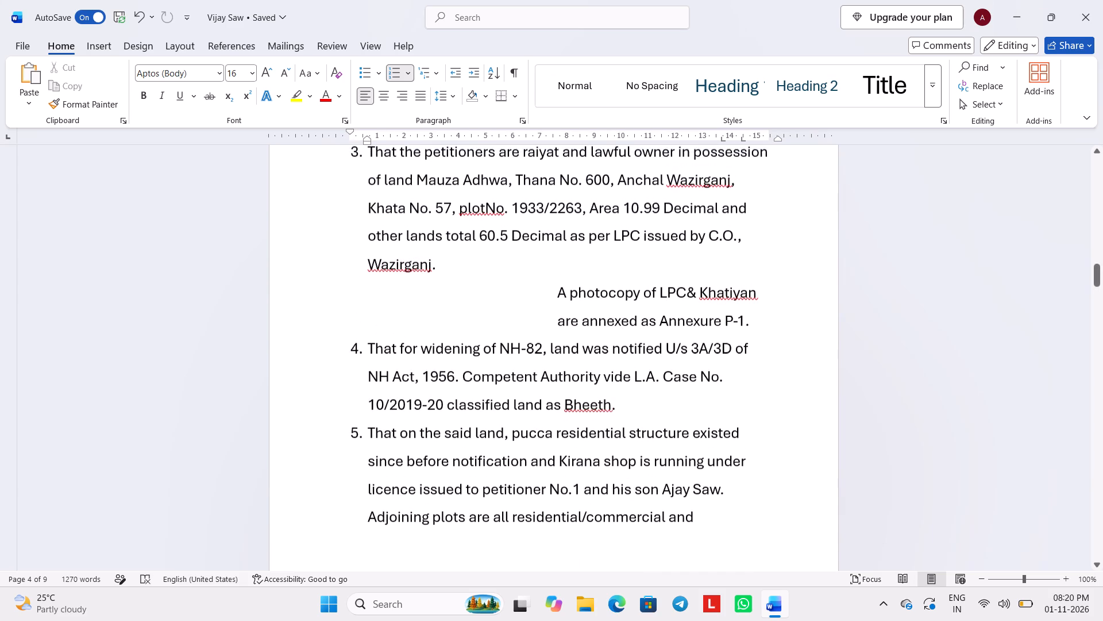
scroll(372, 507, "up", 1)
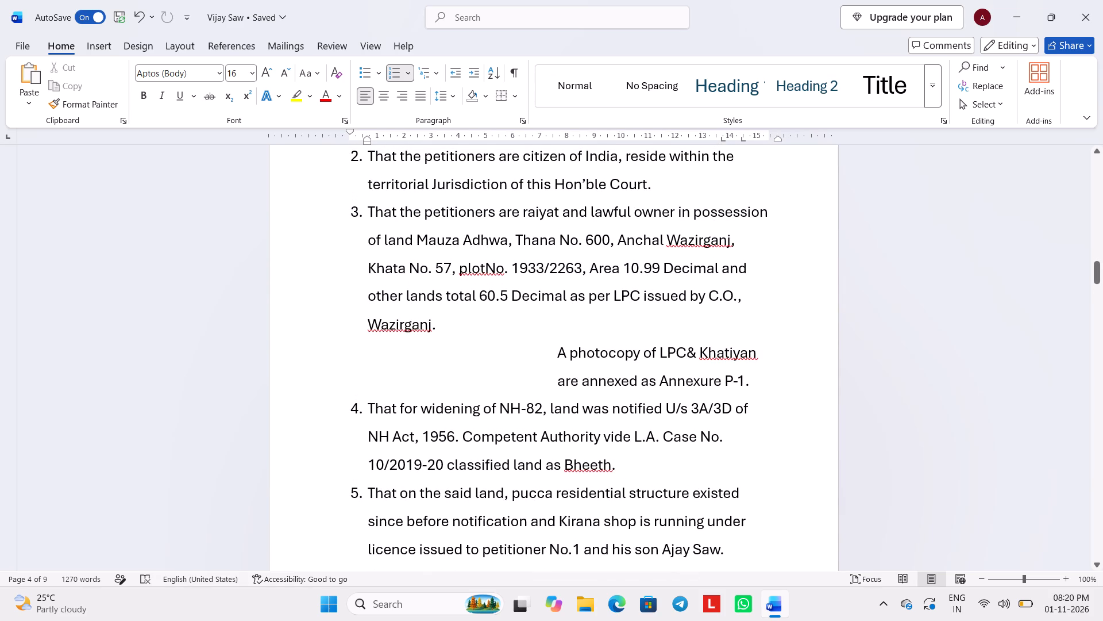
scroll(372, 507, "down", 5)
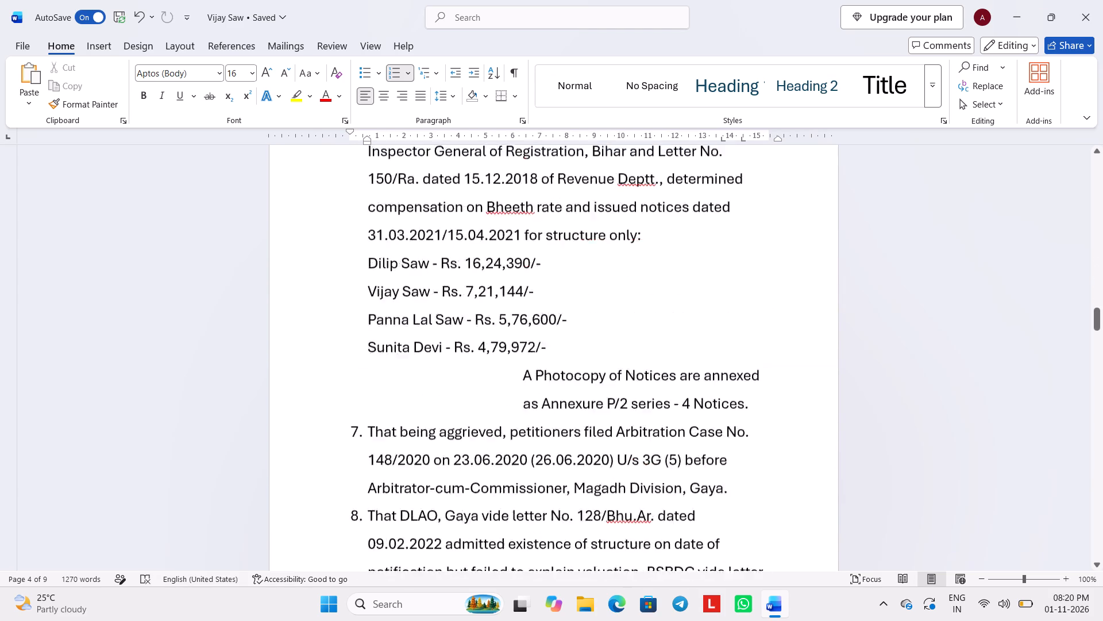
scroll(372, 507, "down", 5)
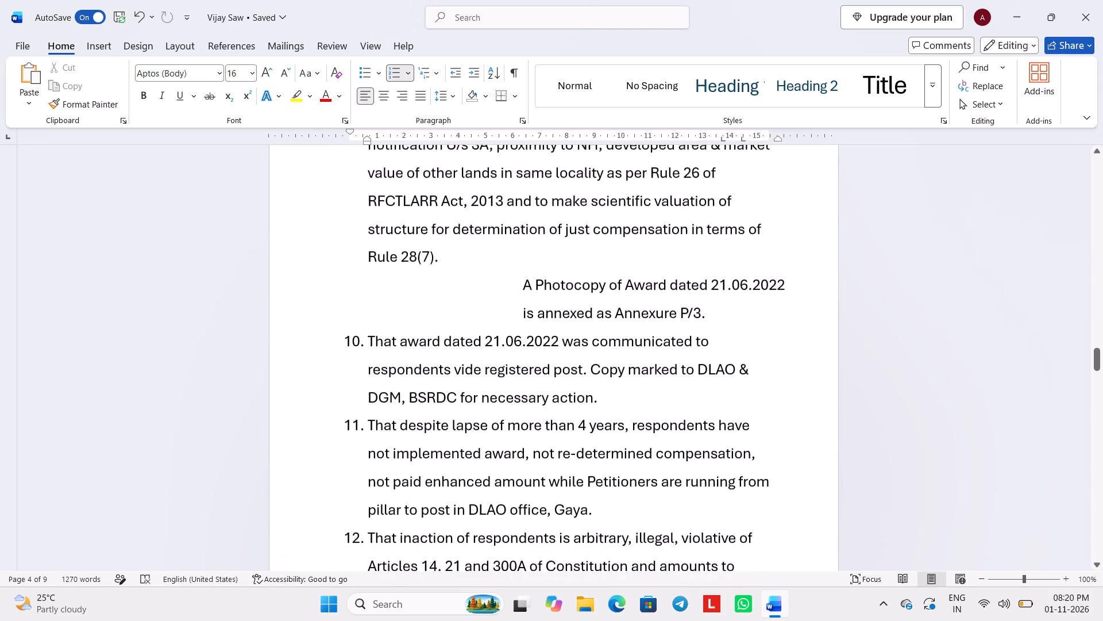
scroll(372, 507, "down", 6)
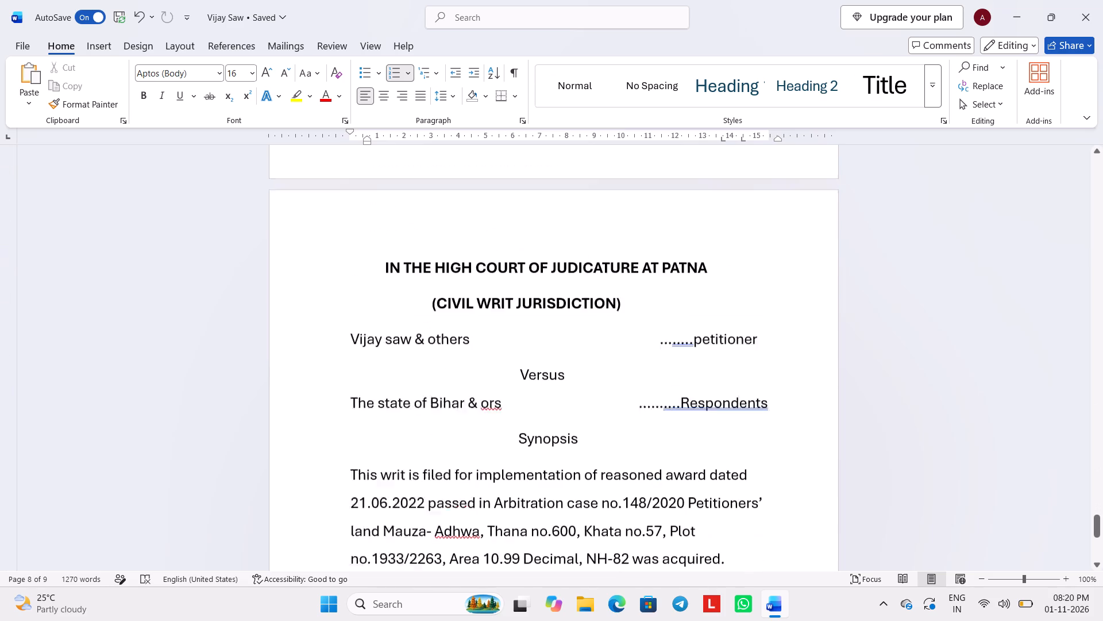
scroll(372, 507, "down", 2)
scroll(372, 507, "up", 3)
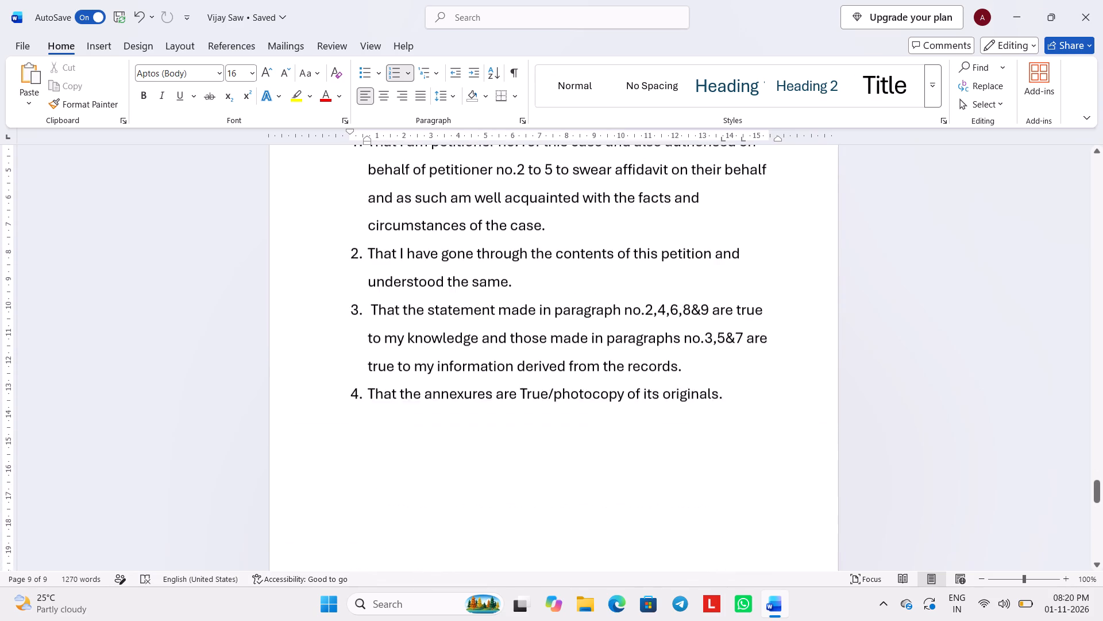
scroll(372, 507, "up", 2)
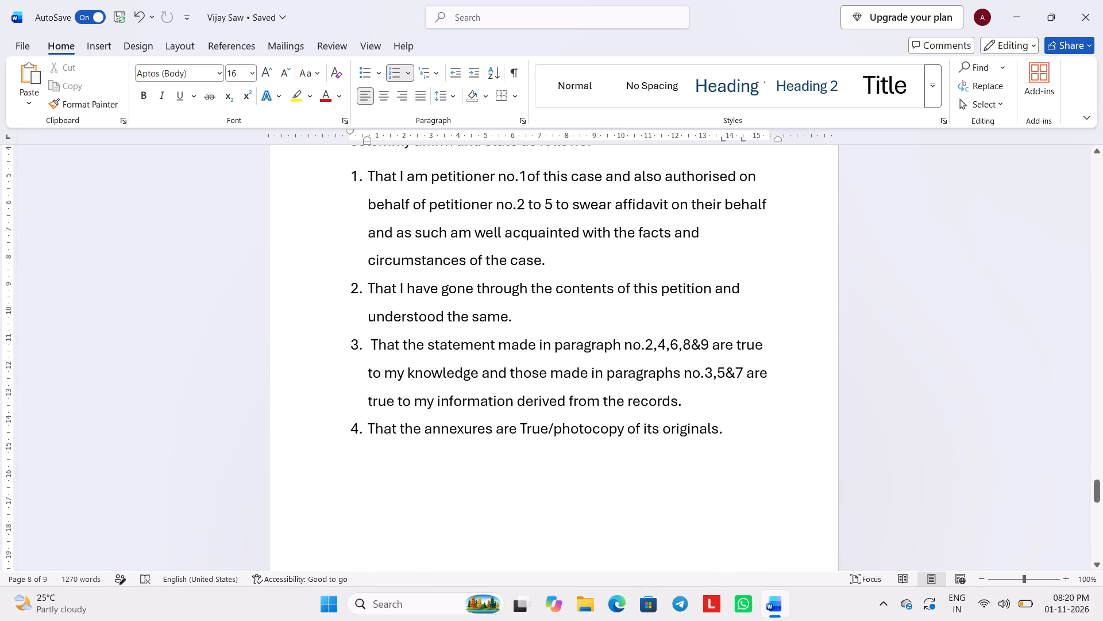
In affidavit item 3, change the paragraph numbers stated as true to information derived from the records to "3,6&9".
left_click(716, 371)
key("6")
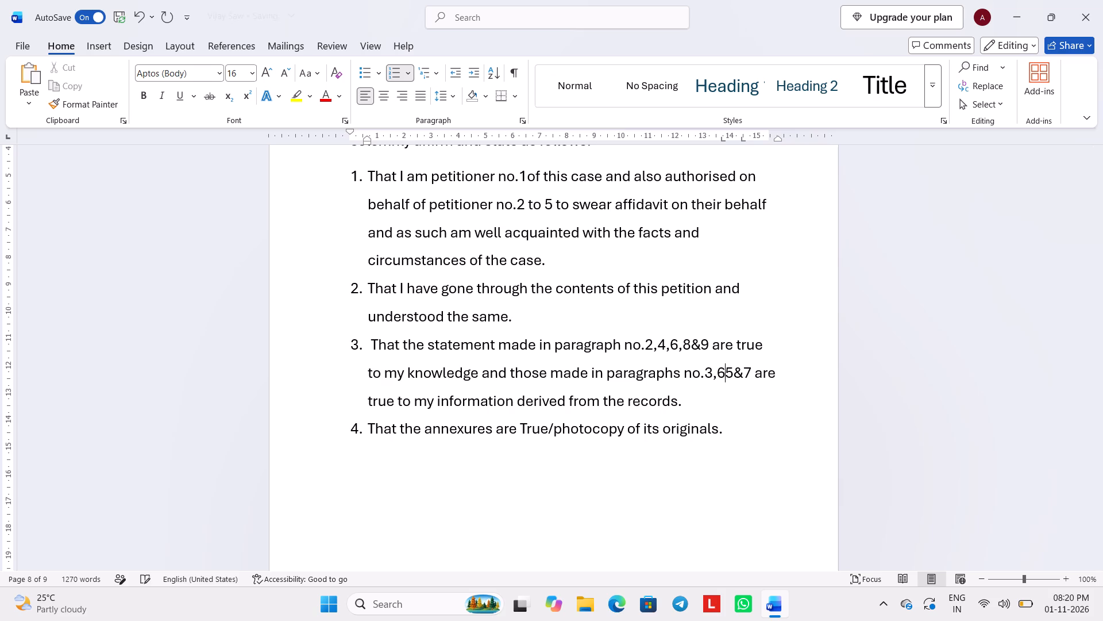
key("Delete")
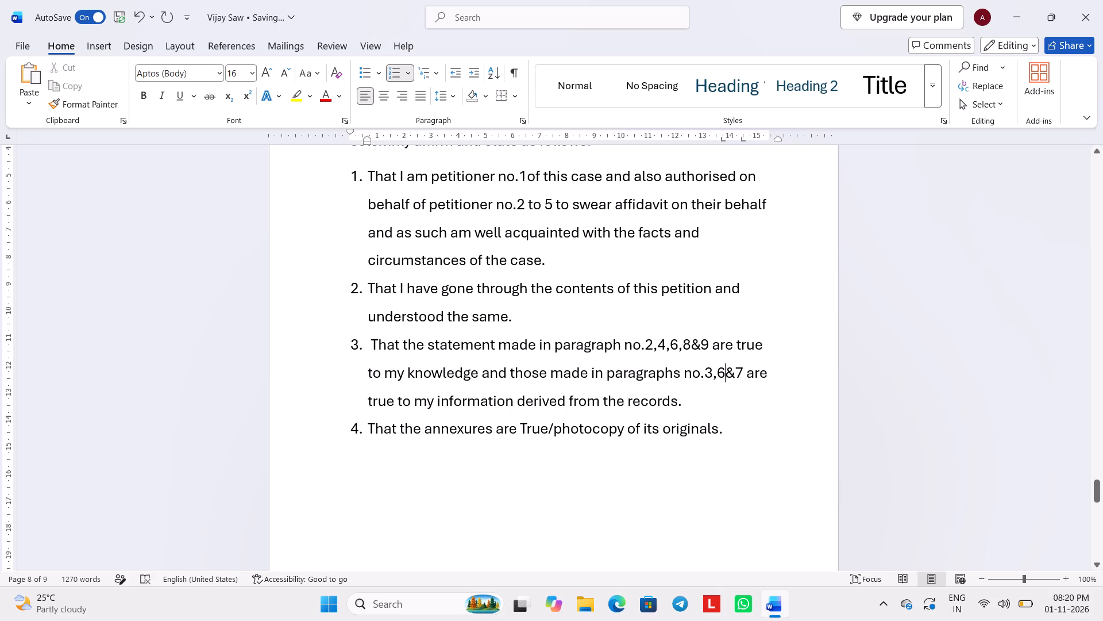
left_click(736, 369)
key("9")
key("Delete")
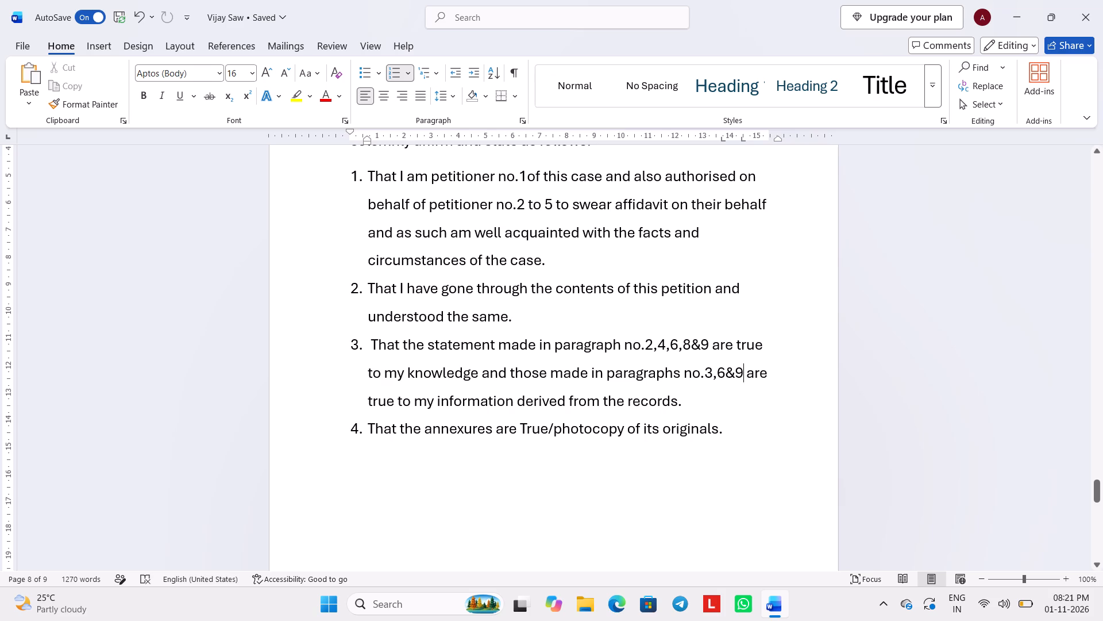
In affidavit item 3, revise the paragraph numbers stated as true to knowledge to begin "2,4,5,7,8&10 to".
left_click(670, 344)
key("5")
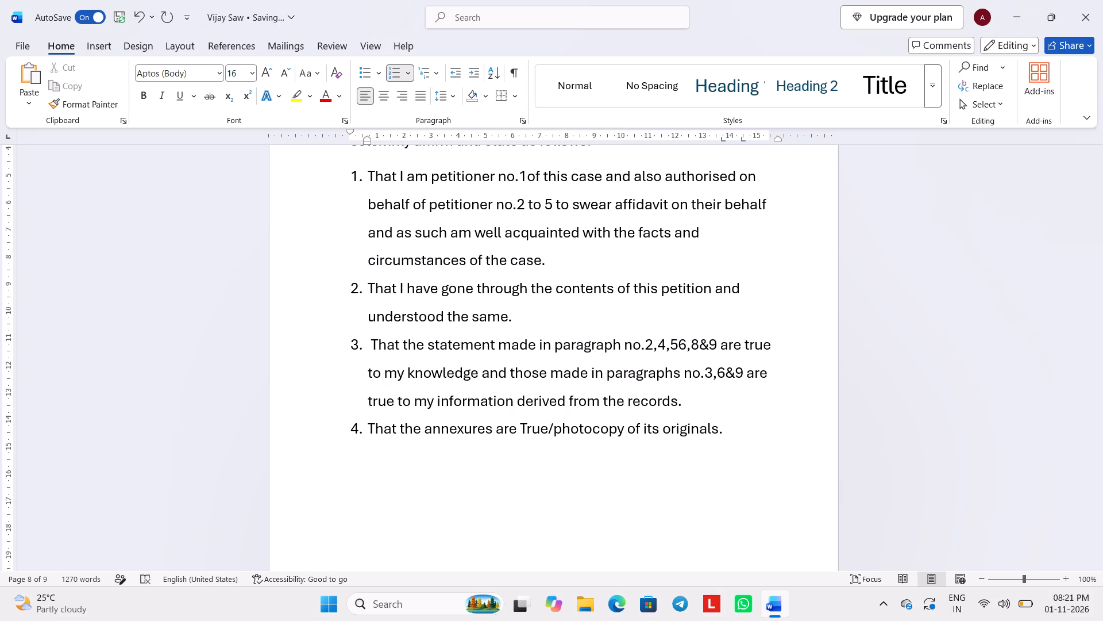
key("Delete")
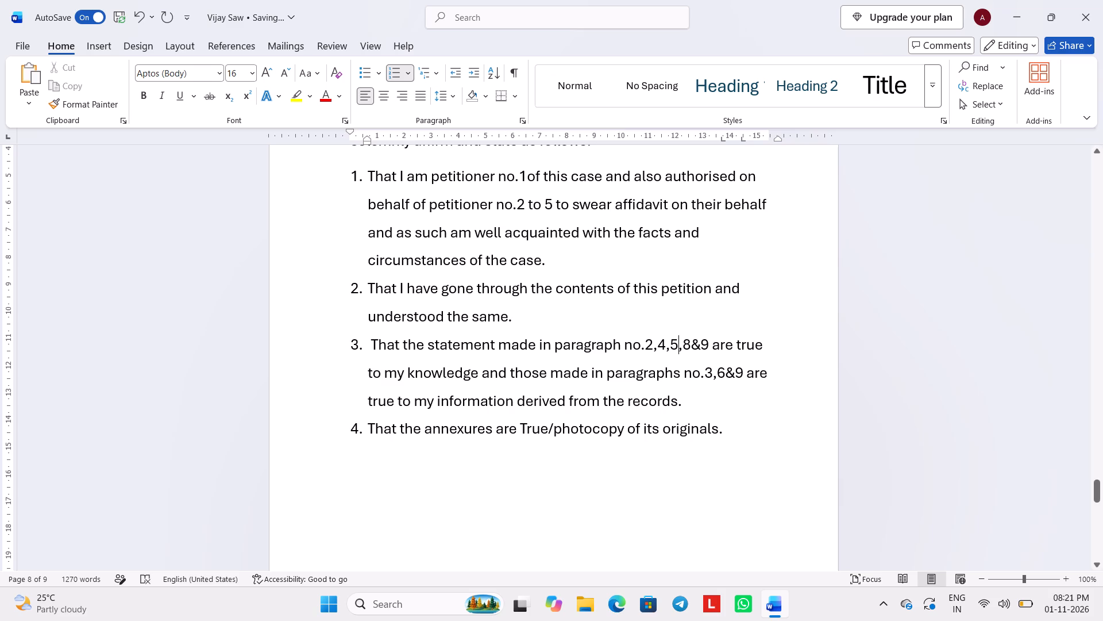
left_click(684, 343)
key("7")
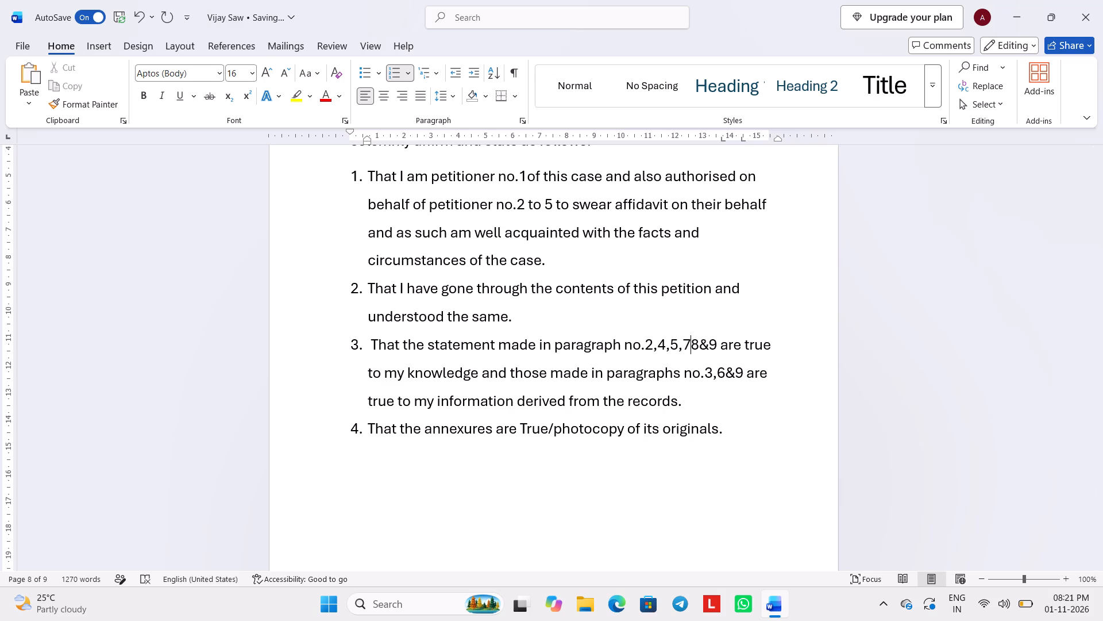
key("Delete")
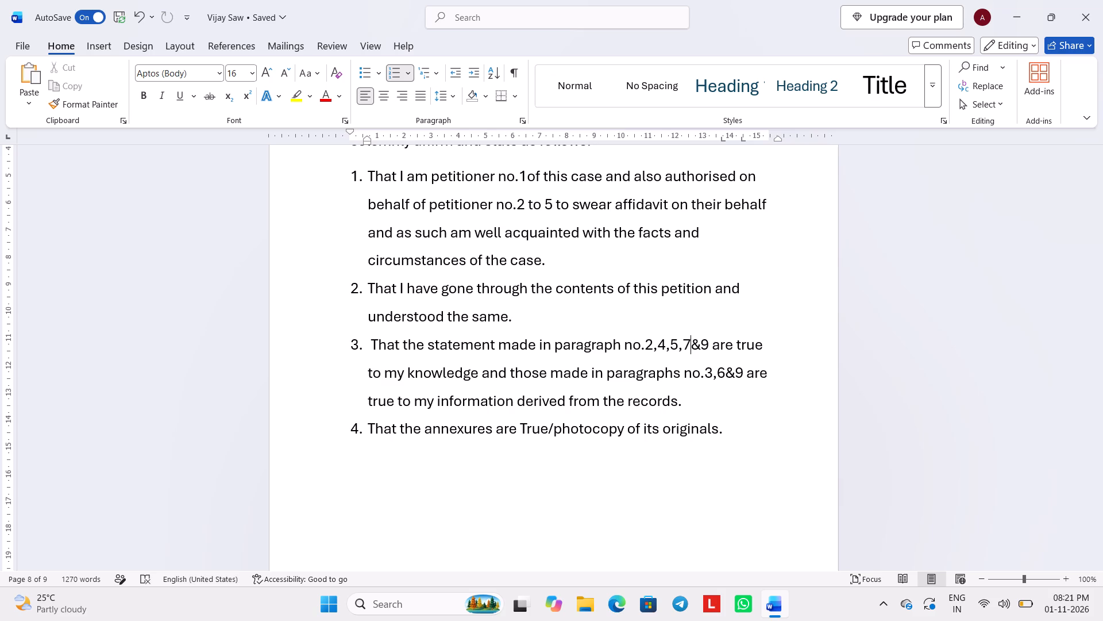
key("minus")
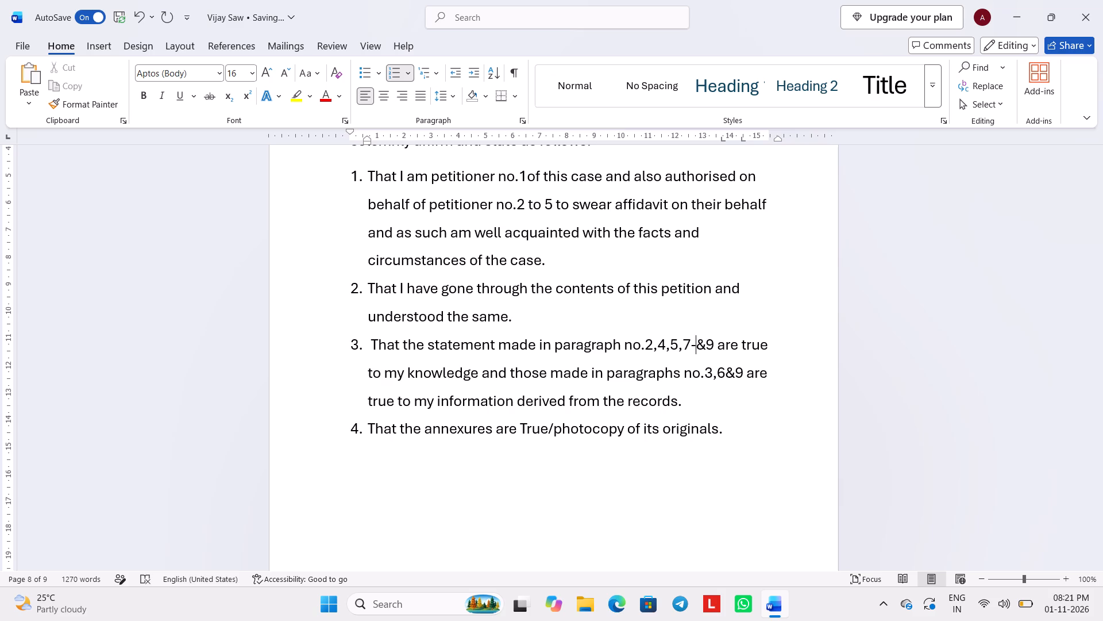
key("Delete")
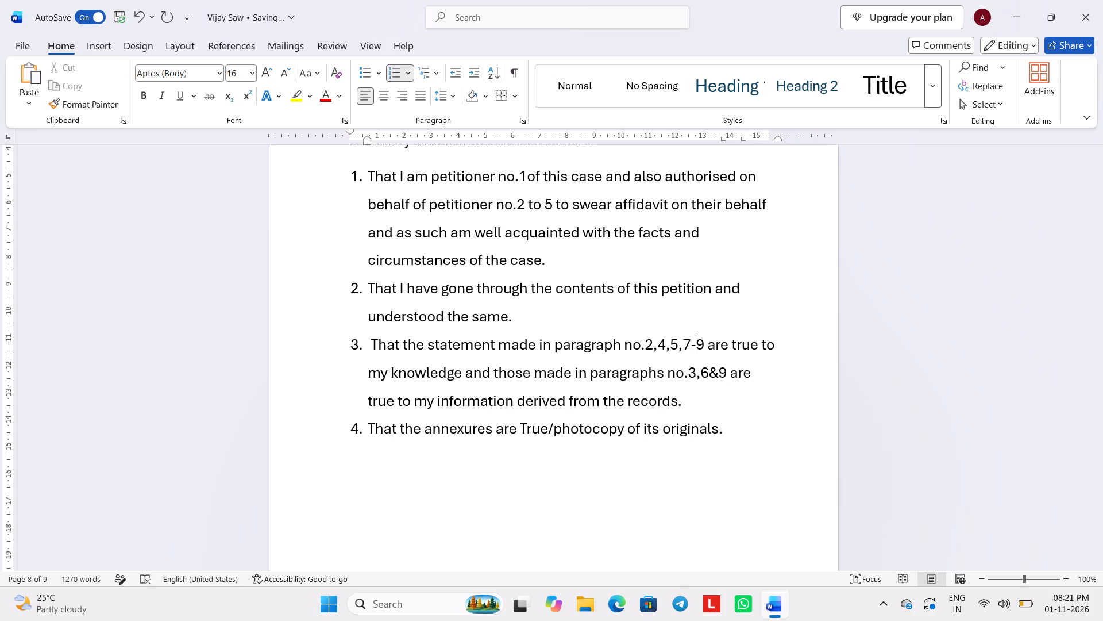
key("BackSpace")
key("comma")
key("8")
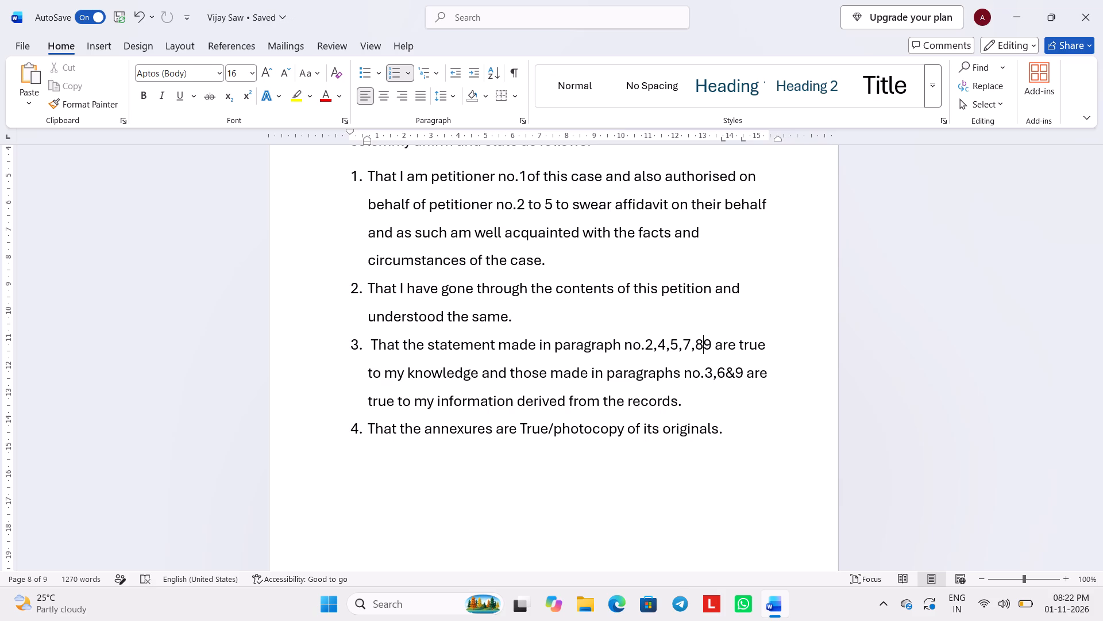
key("shift+ampersand")
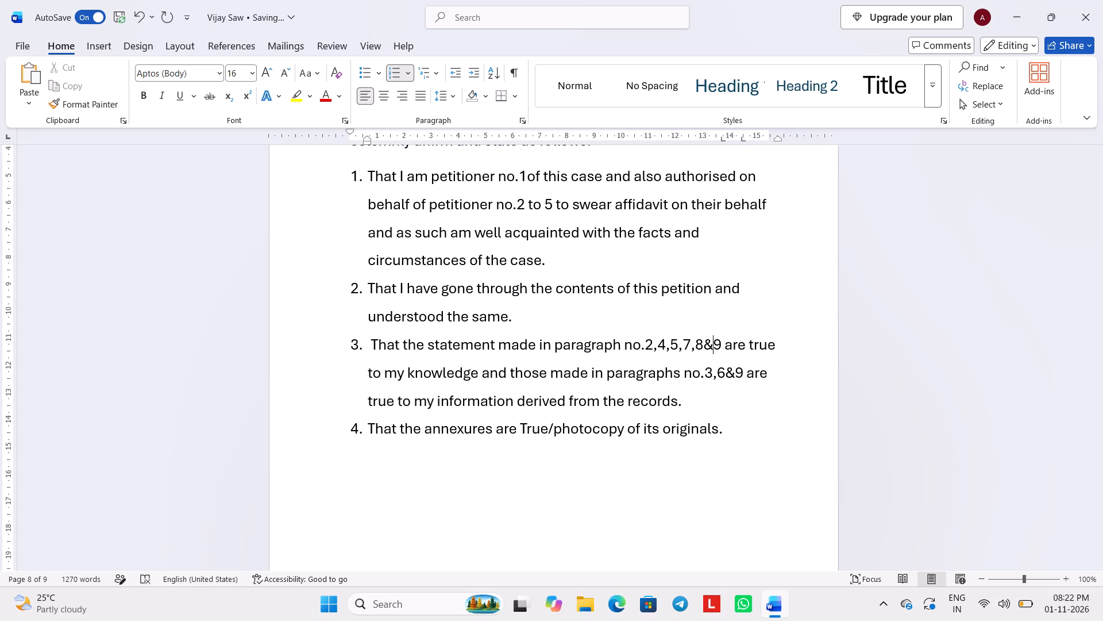
key("1")
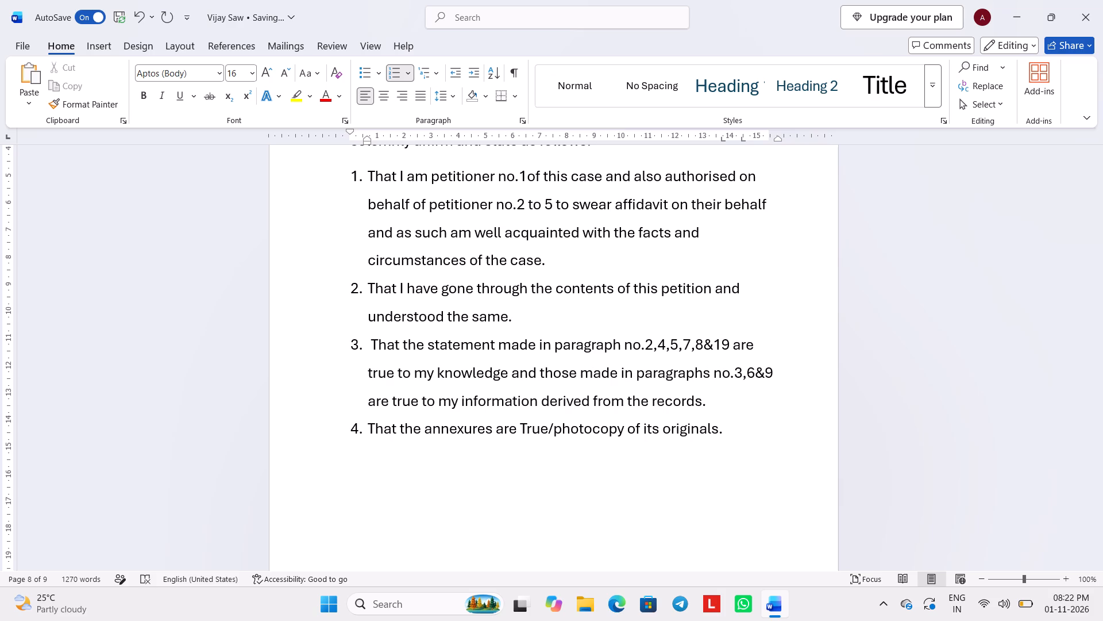
key("0")
key("space")
type("to")
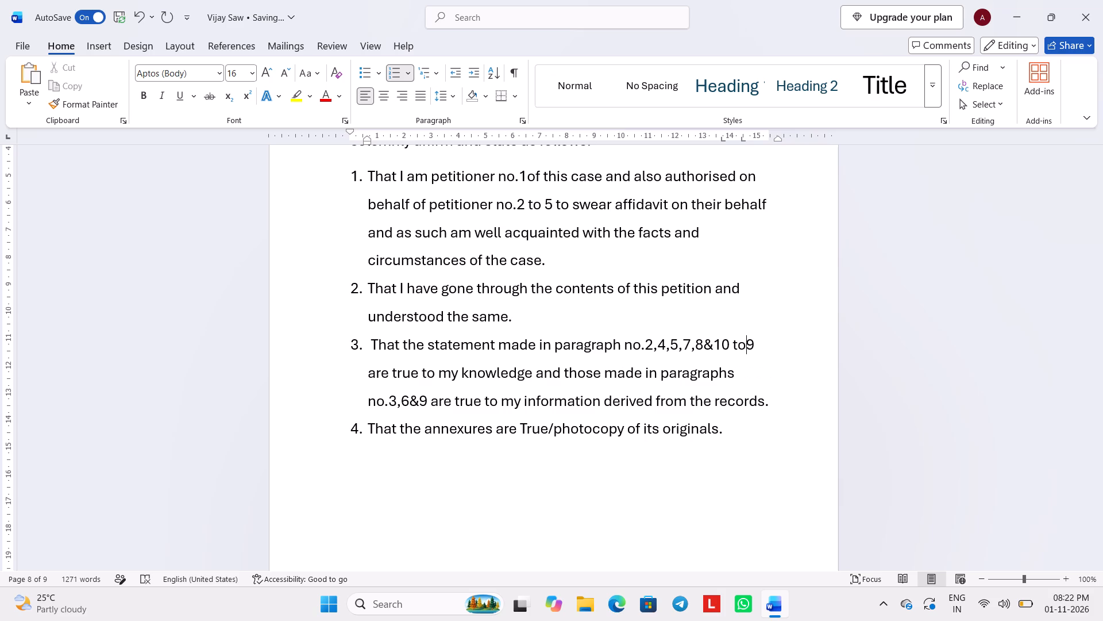
Look back at the end of the petition and complete the paragraph range in affidavit item 3 with 18.
scroll(684, 343, "up", 5)
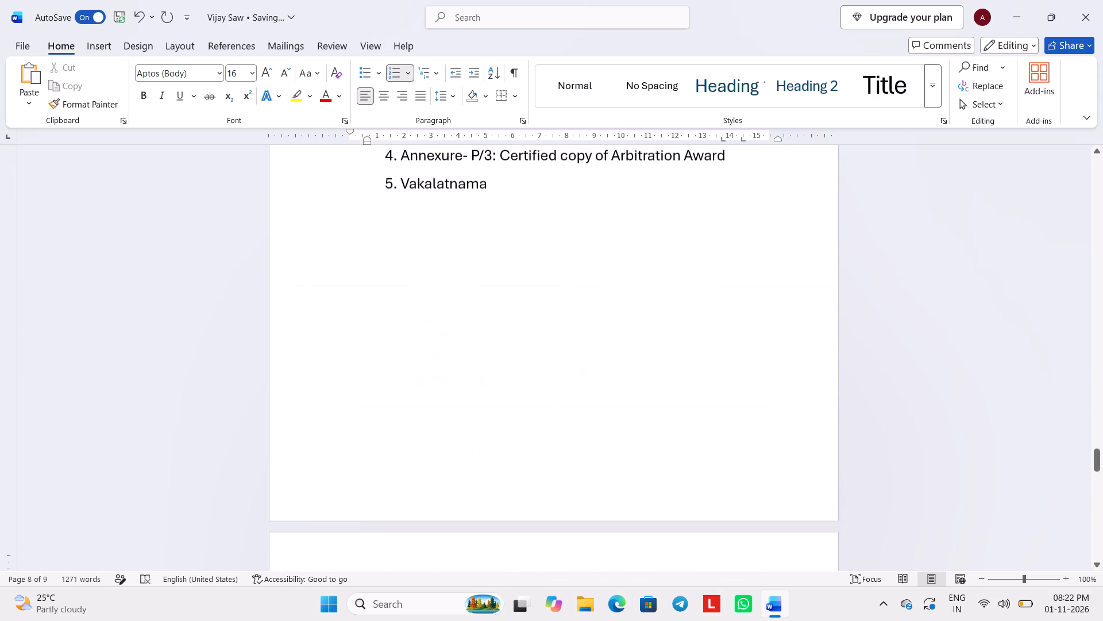
scroll(684, 343, "up", 6)
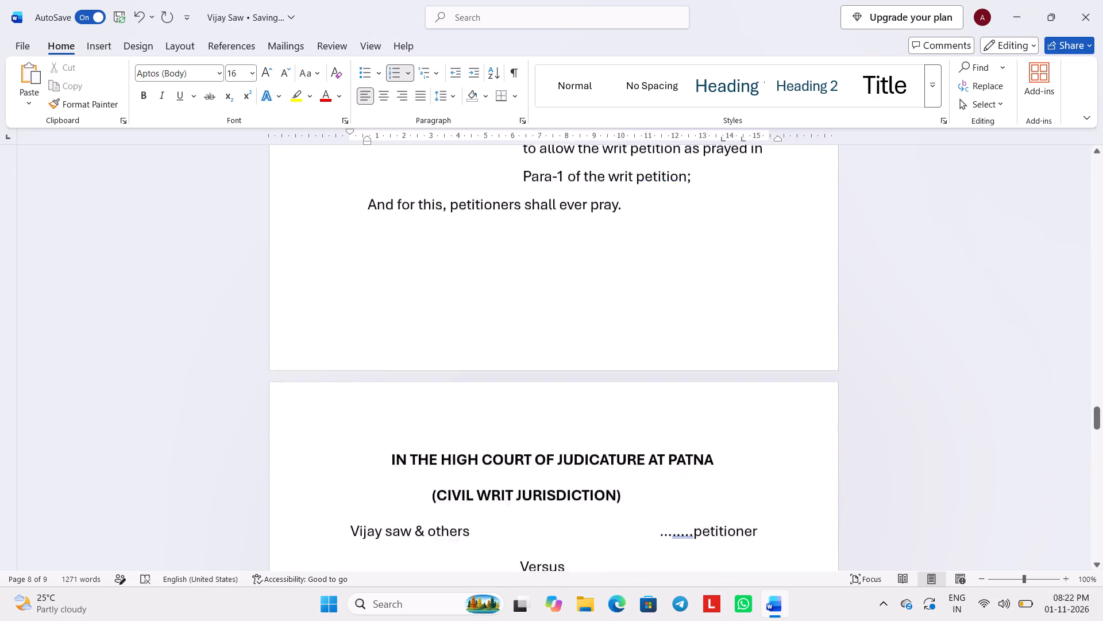
scroll(684, 343, "up", 2)
scroll(684, 343, "down", 1)
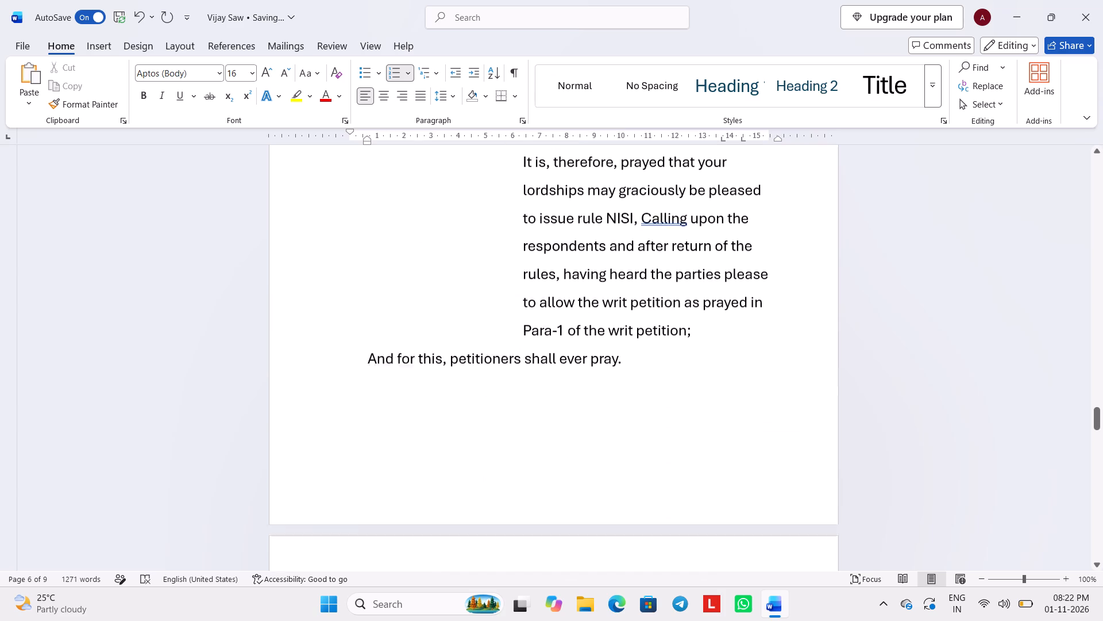
scroll(684, 343, "down", 7)
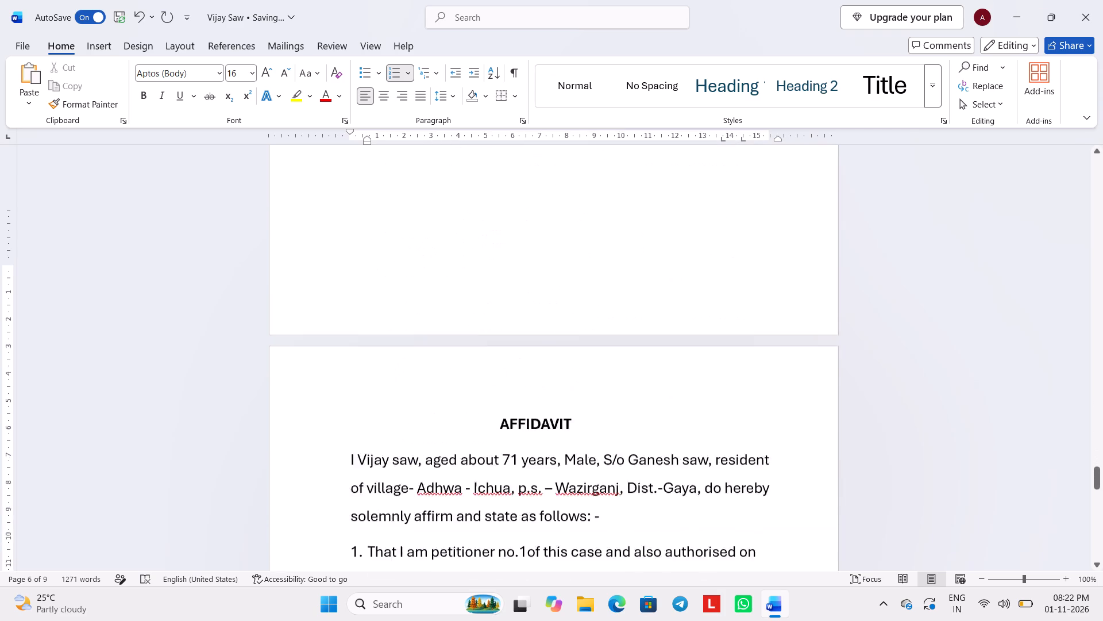
scroll(684, 343, "down", 4)
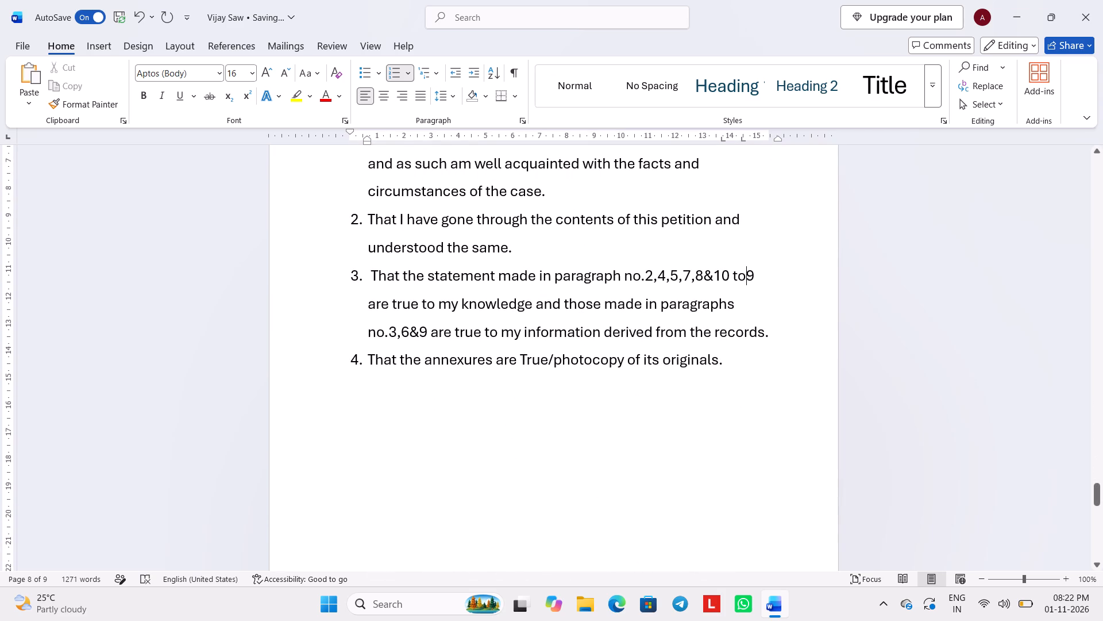
key("1")
key("8")
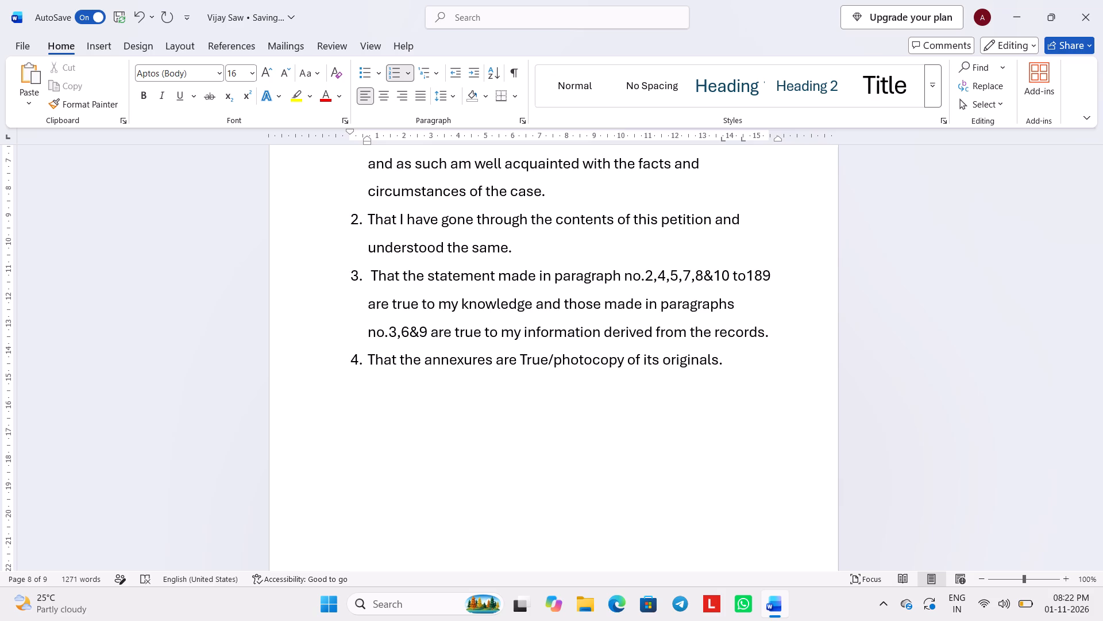
key("Delete")
Review the finished affidavit and the following page's synopsis down to the "Date and Event" heading.
scroll(749, 274, "down", 2)
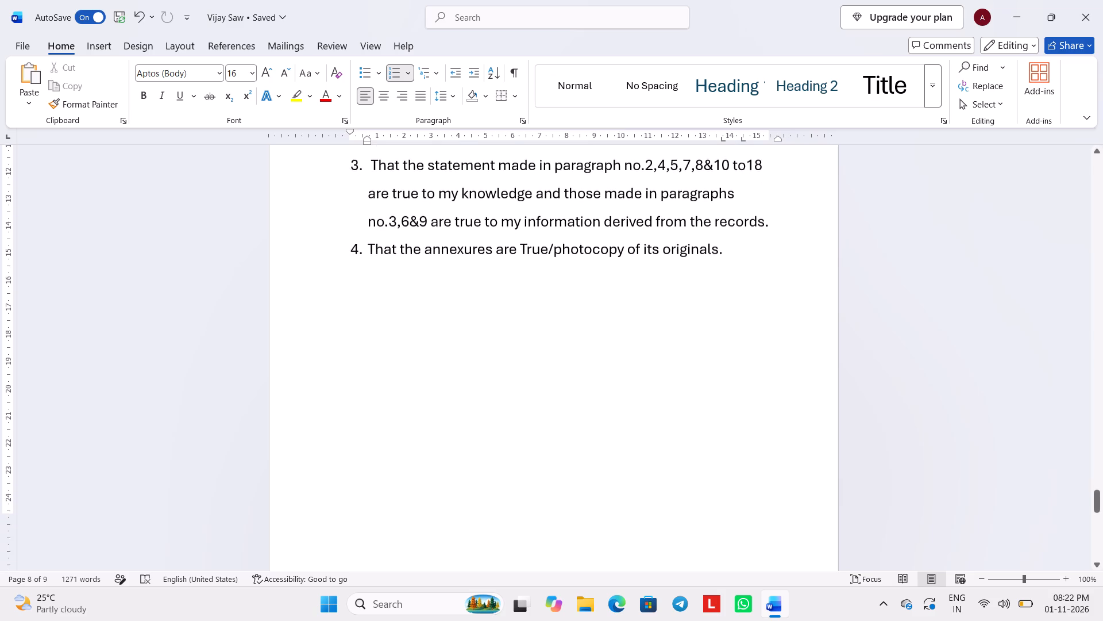
scroll(749, 274, "down", 1)
scroll(749, 274, "up", 3)
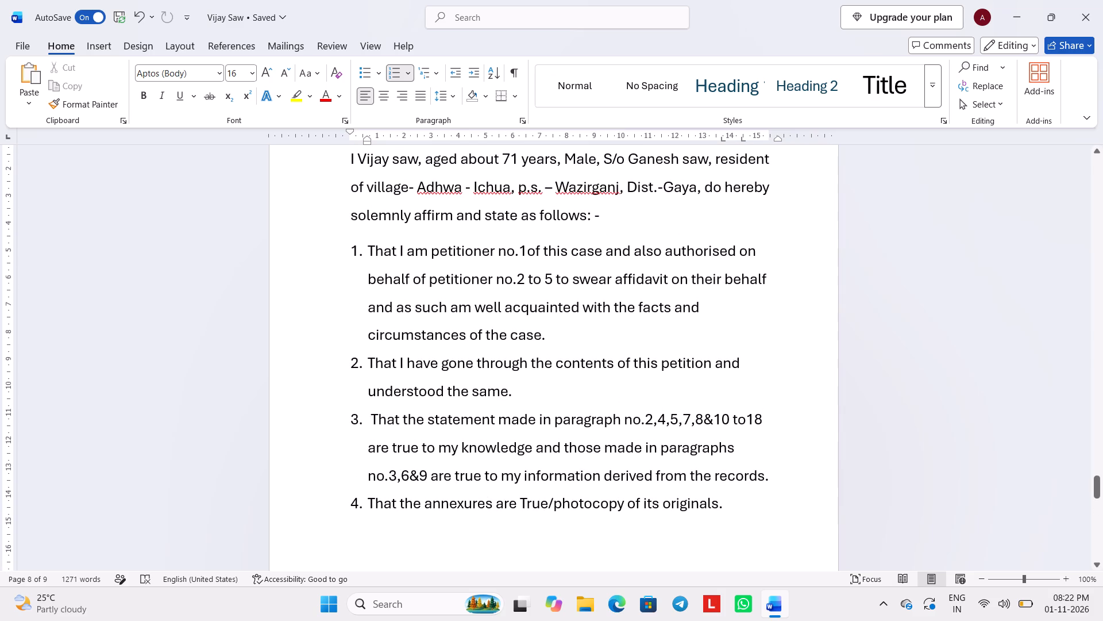
scroll(749, 274, "up", 1)
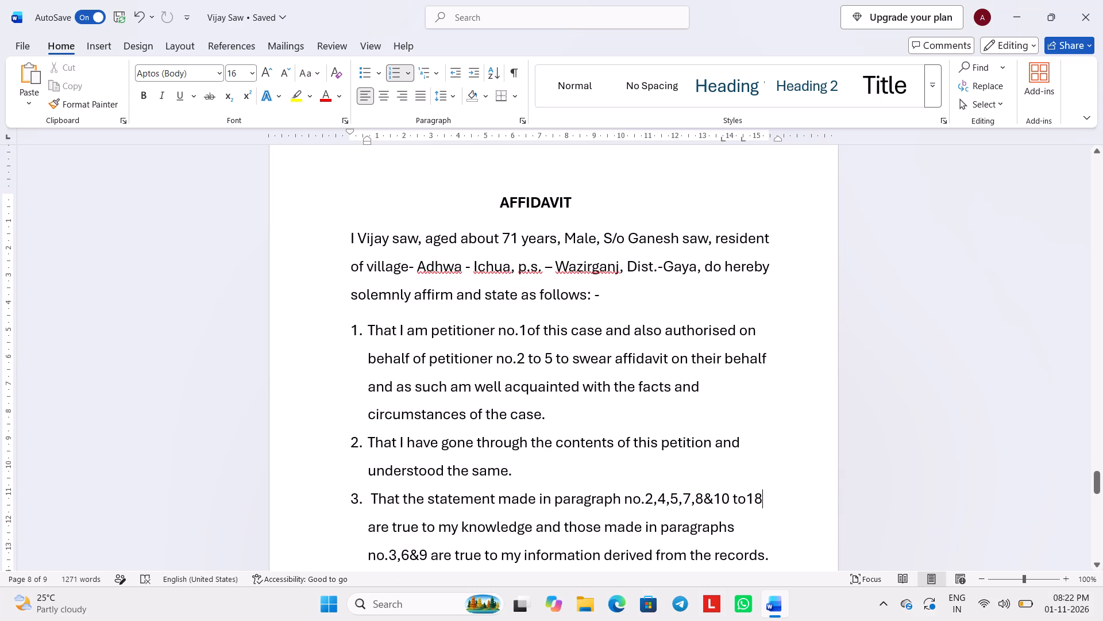
scroll(749, 274, "down", 4)
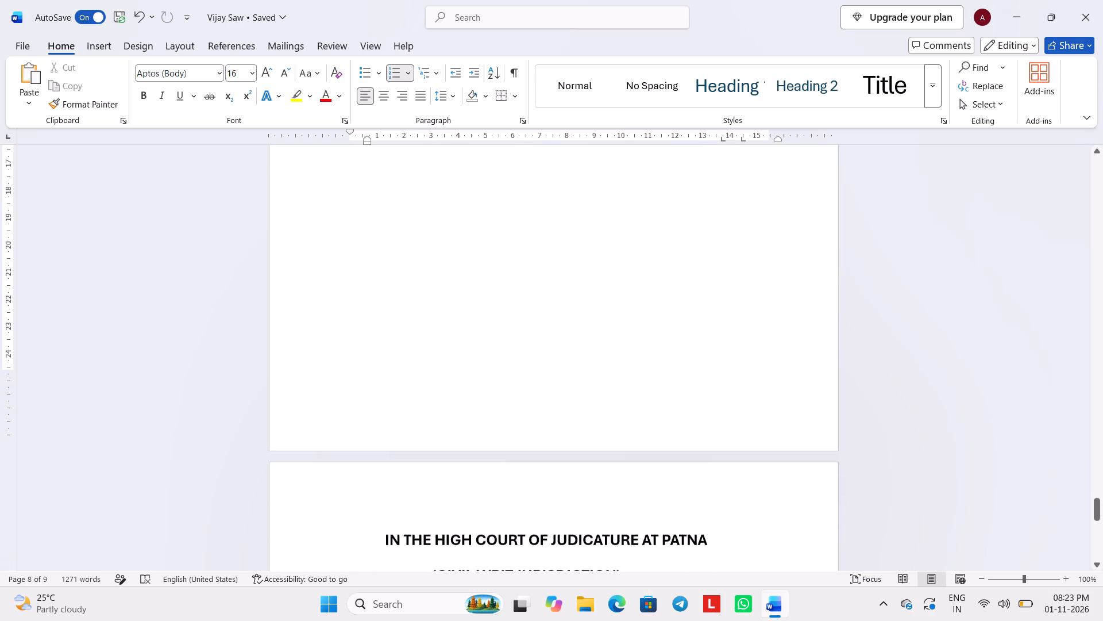
scroll(749, 274, "down", 4)
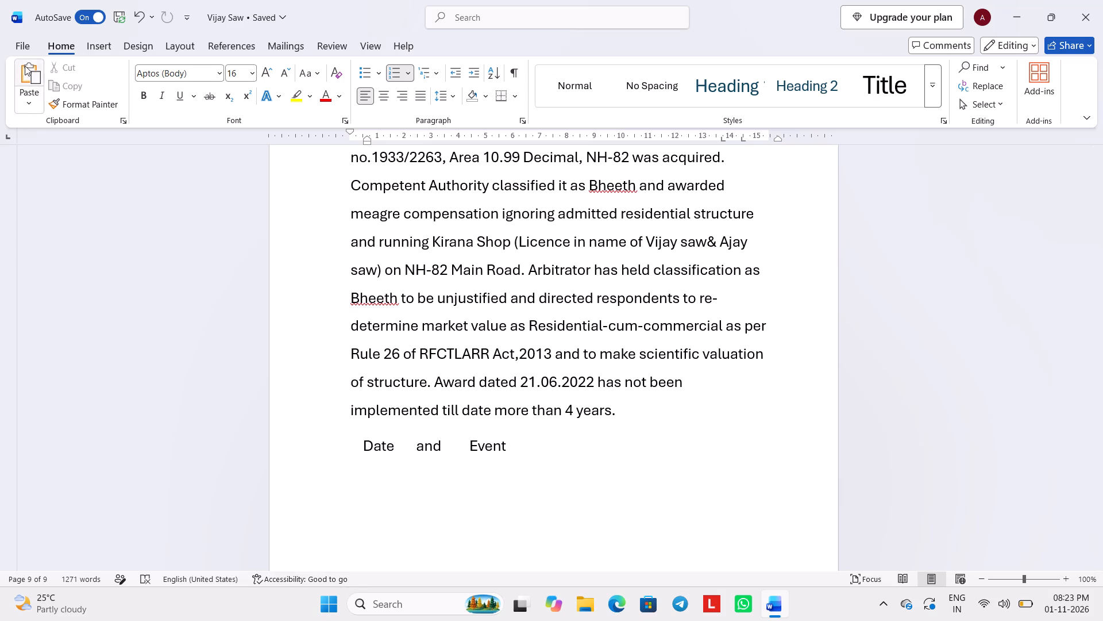
Open the other saved writ petition document, which concerns Arbitration Case No. 101/2020.
left_click(25, 51)
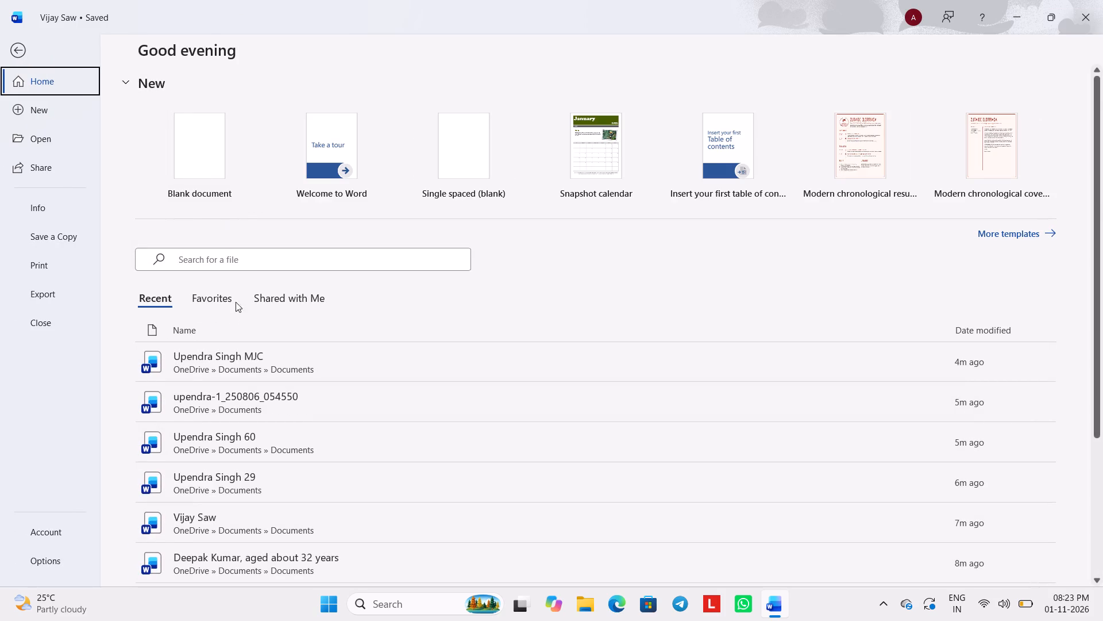
scroll(232, 315, "down", 1)
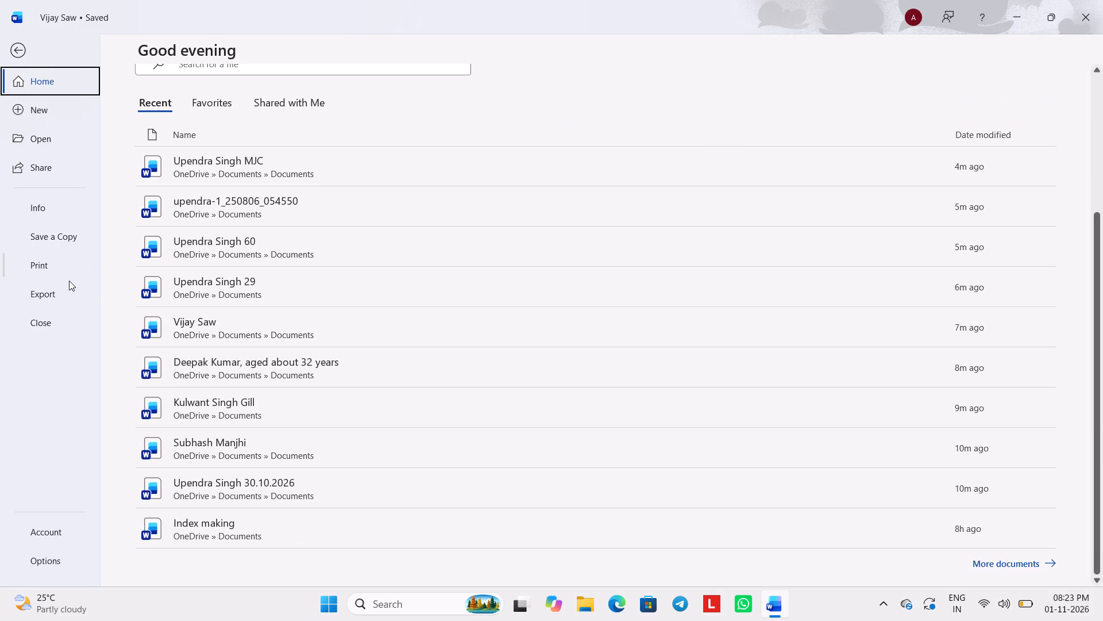
left_click(336, 619)
left_click(436, 380)
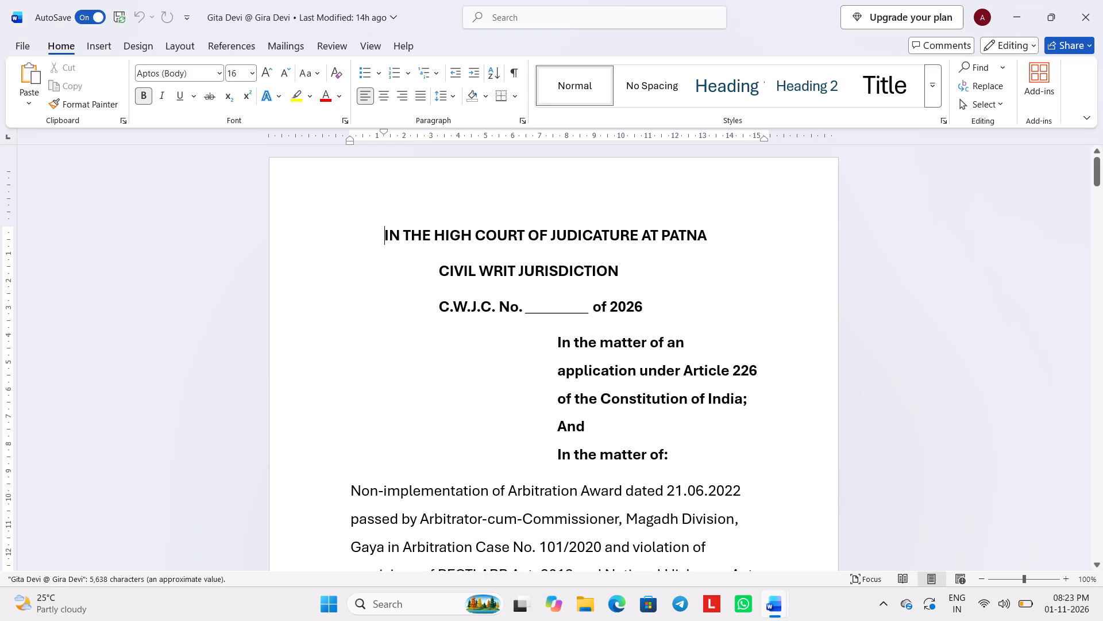
Look through the opened petition's numbered paragraphs, prayer, affidavit and list of documents to be attached.
scroll(436, 380, "down", 8)
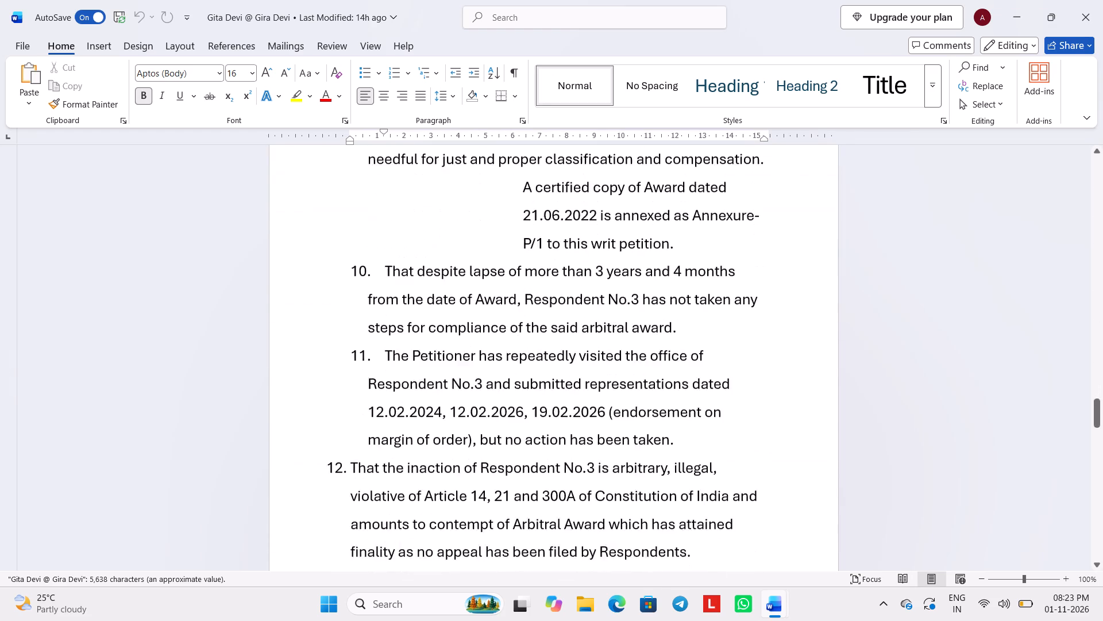
scroll(436, 380, "down", 13)
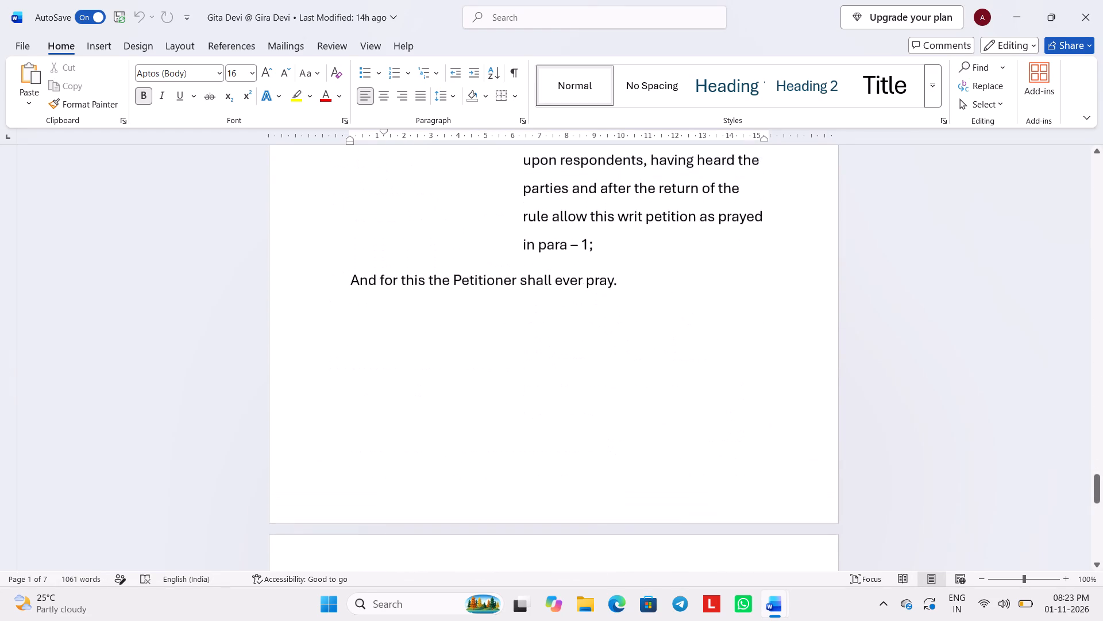
scroll(436, 380, "down", 2)
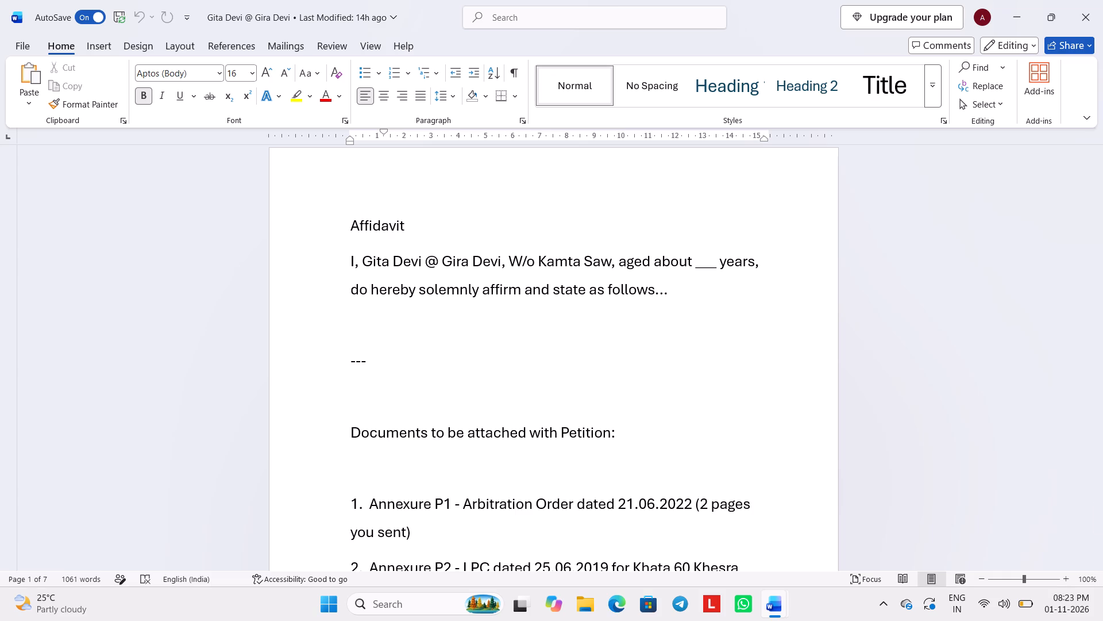
scroll(502, 332, "down", 2)
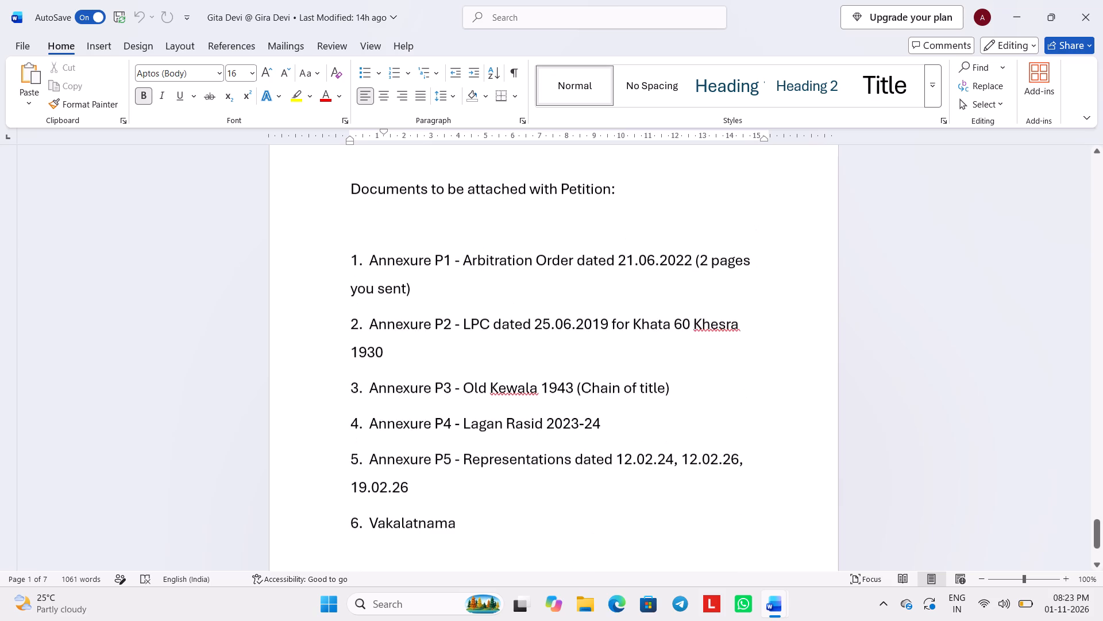
scroll(502, 332, "down", 4)
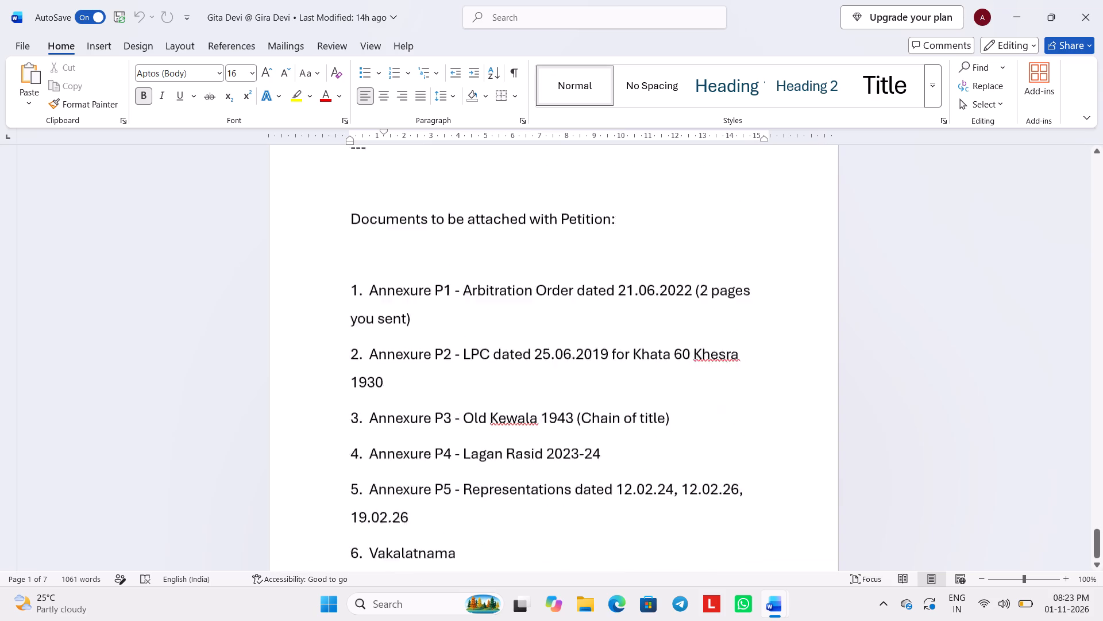
Look through the Arbitration Case No. 101/2020 petition again, from the cause title through the numbered paragraphs to the list of documents to be attached.
scroll(502, 332, "down", 1)
scroll(502, 332, "up", 20)
scroll(502, 332, "up", 18)
scroll(502, 332, "down", 1)
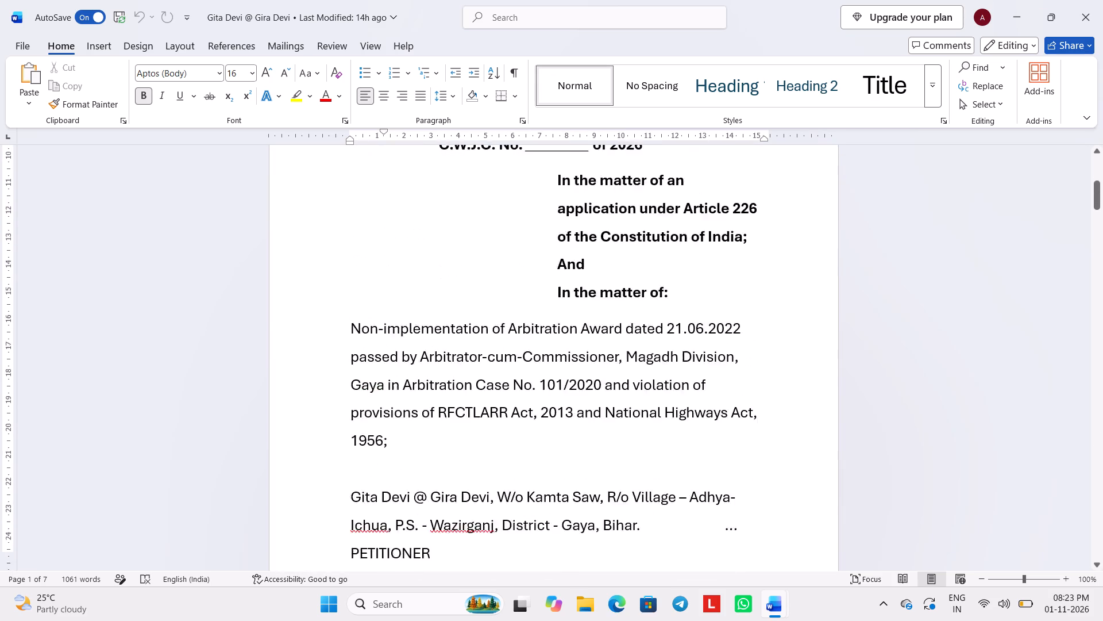
scroll(502, 332, "down", 9)
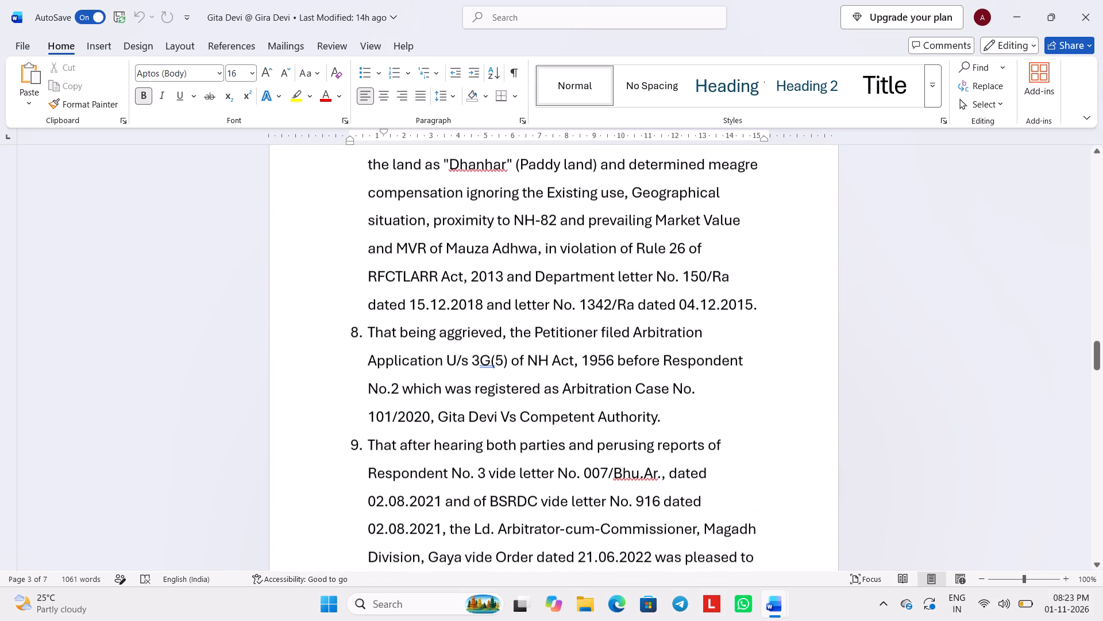
scroll(502, 332, "down", 10)
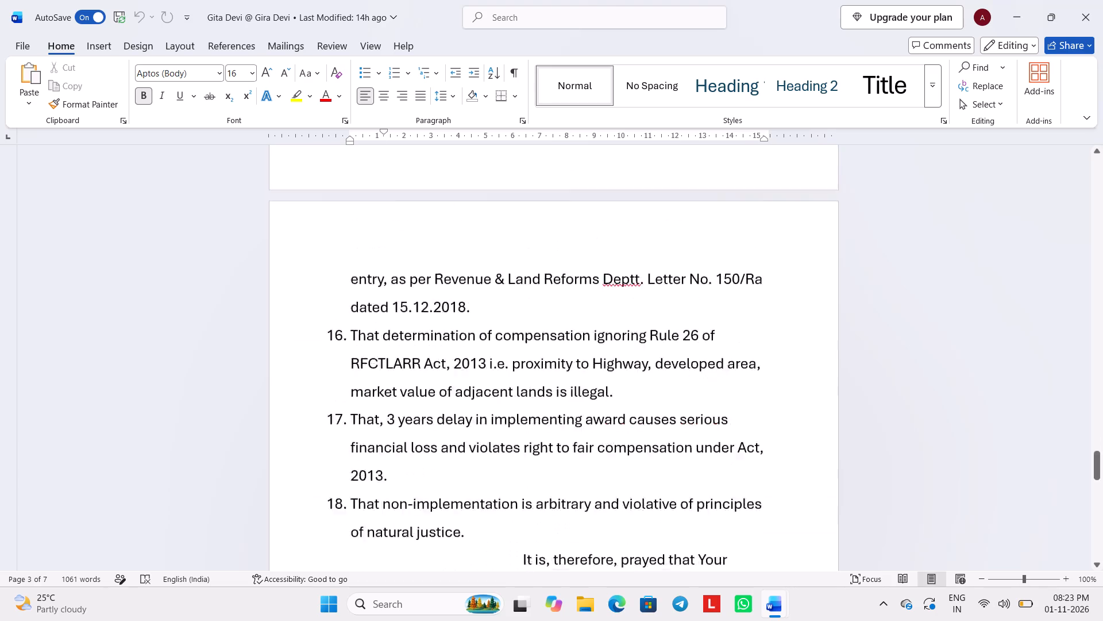
scroll(502, 332, "down", 5)
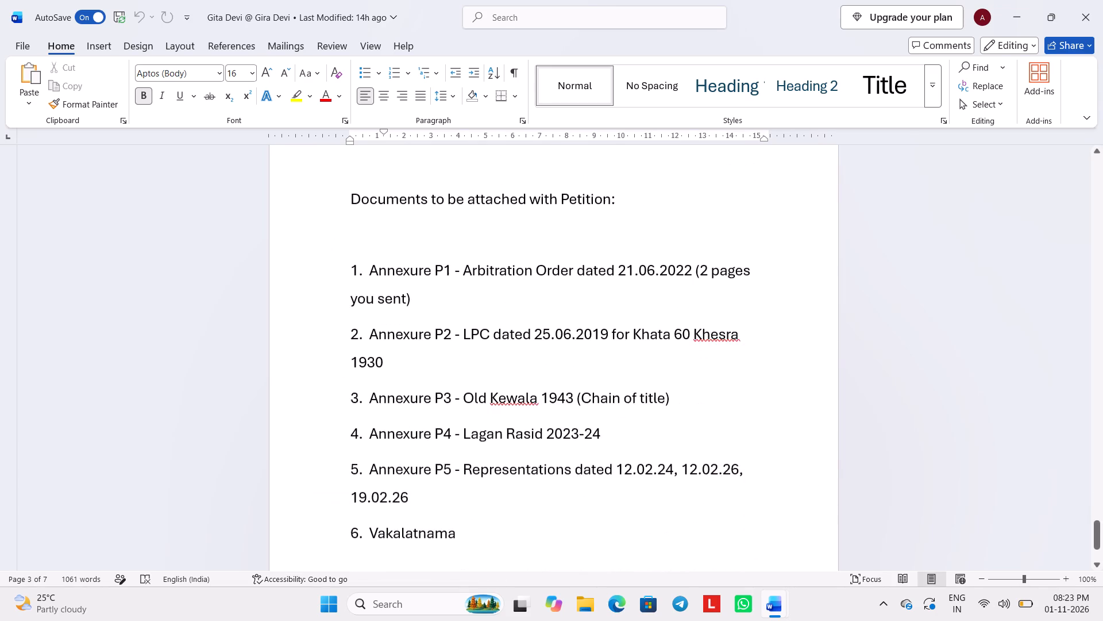
scroll(502, 332, "up", 19)
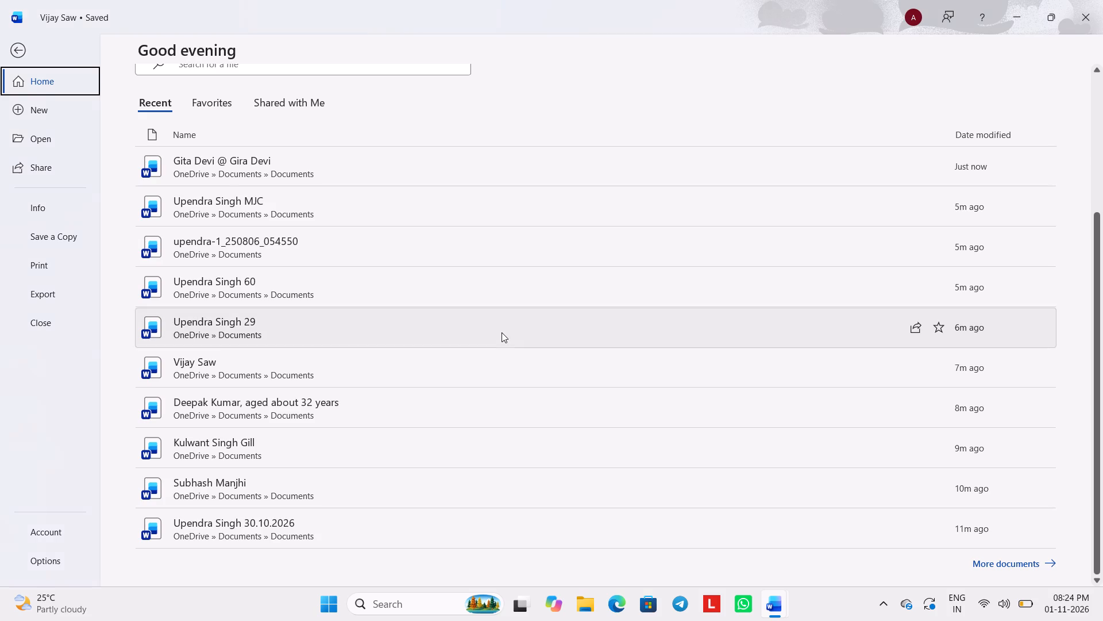
left_click(27, 44)
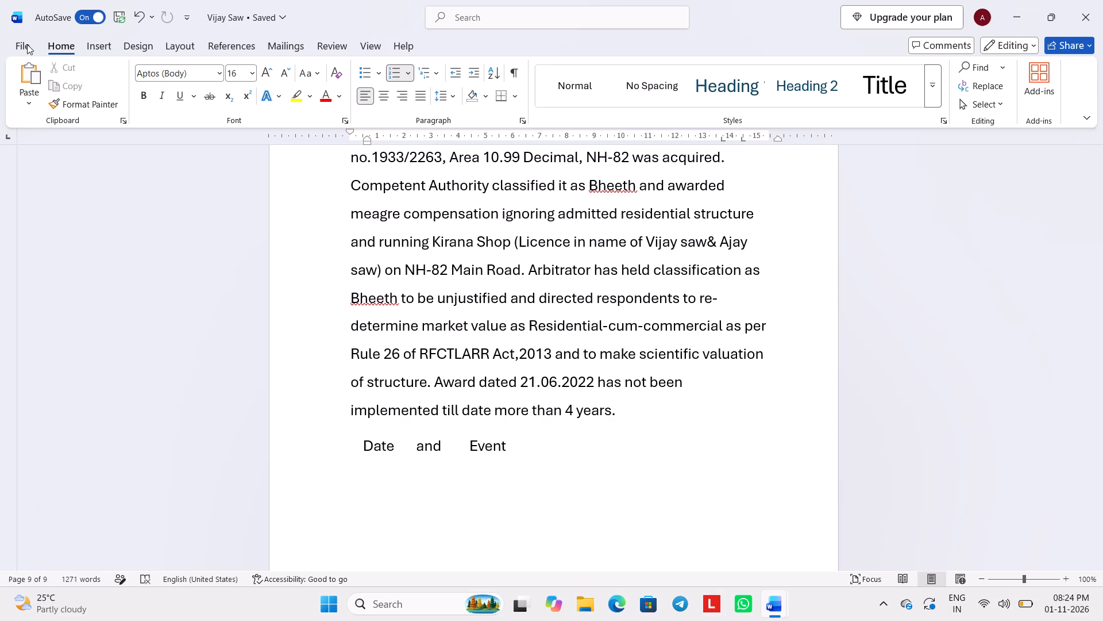
scroll(307, 298, "up", 3)
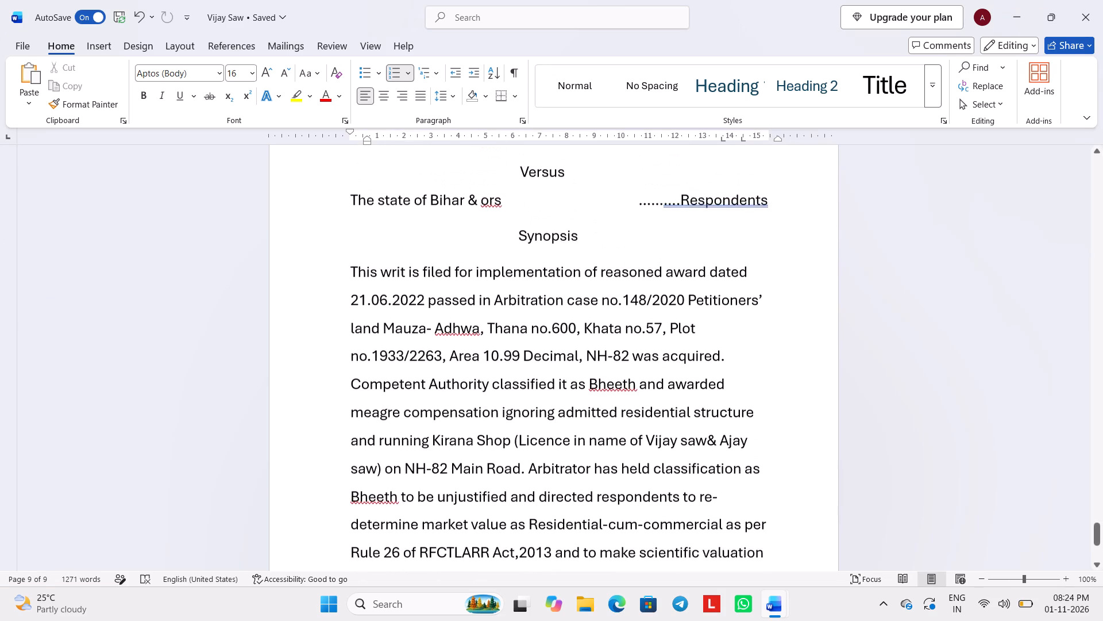
scroll(307, 298, "up", 2)
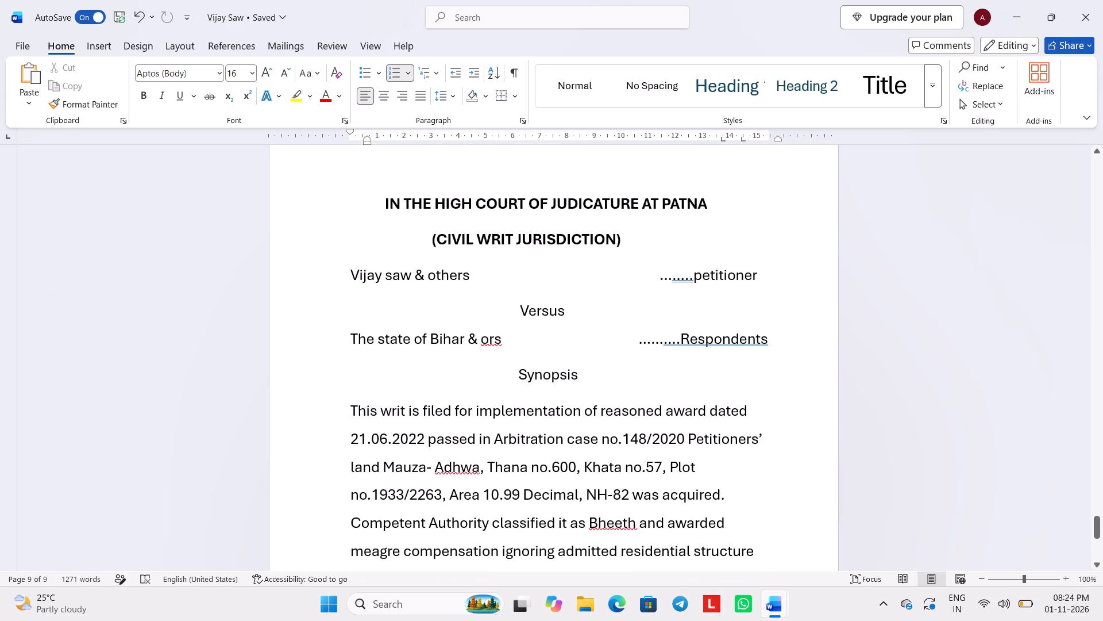
left_click_drag(605, 379, 517, 374)
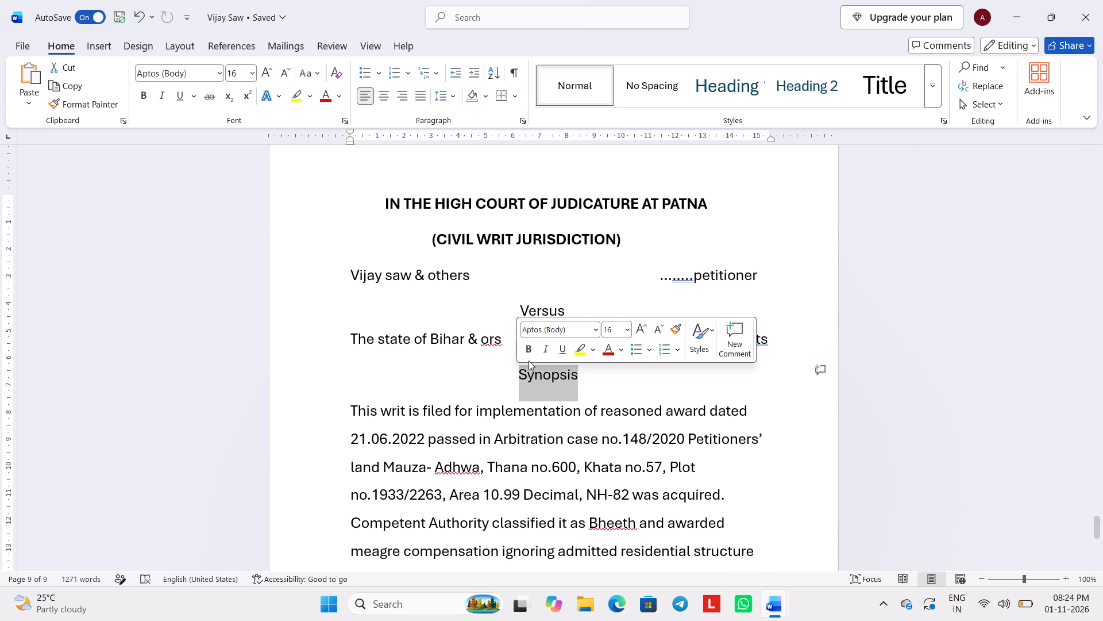
left_click(529, 361)
left_click(526, 355)
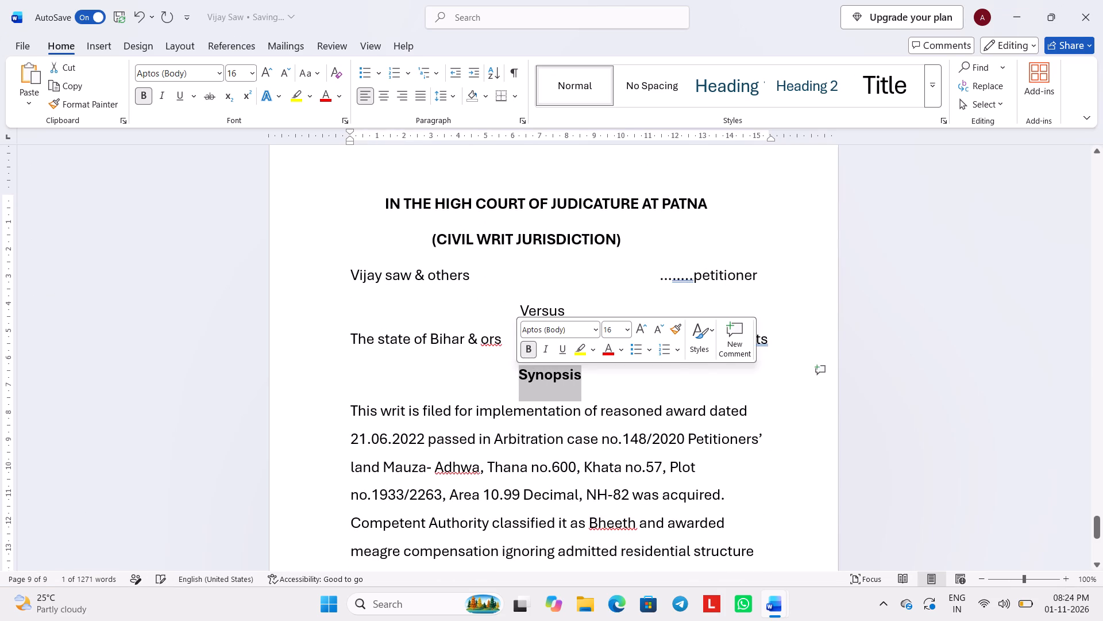
Replace the blank space before the "Synopsis" heading with a first-line indent of about 5.8 cm, keeping the heading on its own line.
left_click(512, 393)
left_click_drag(518, 385, 518, 384)
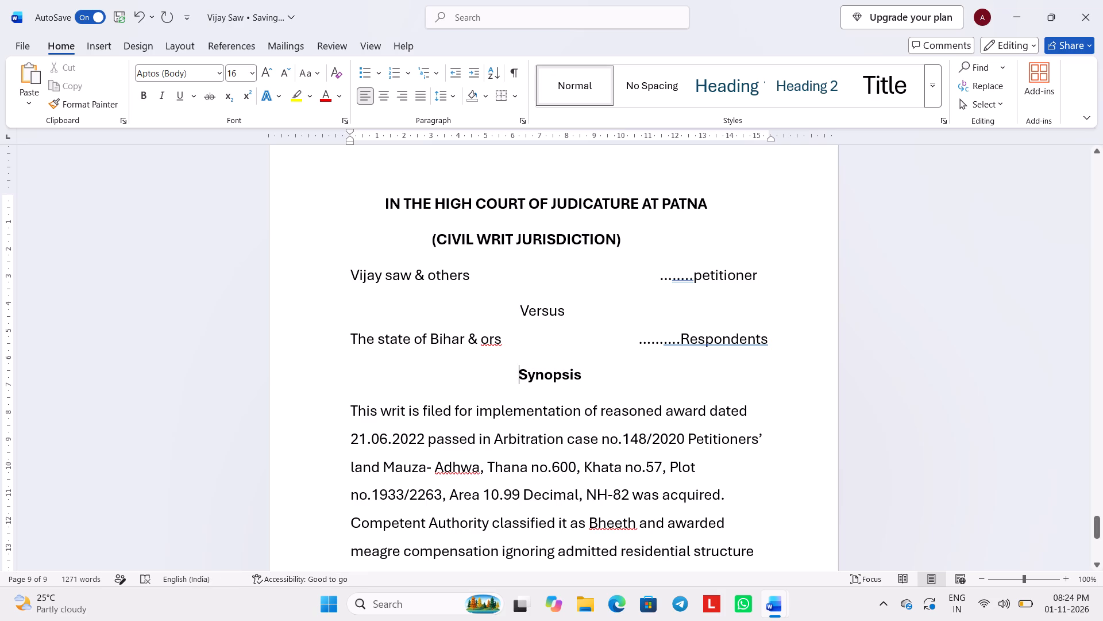
left_click_drag(518, 384, 826, 348)
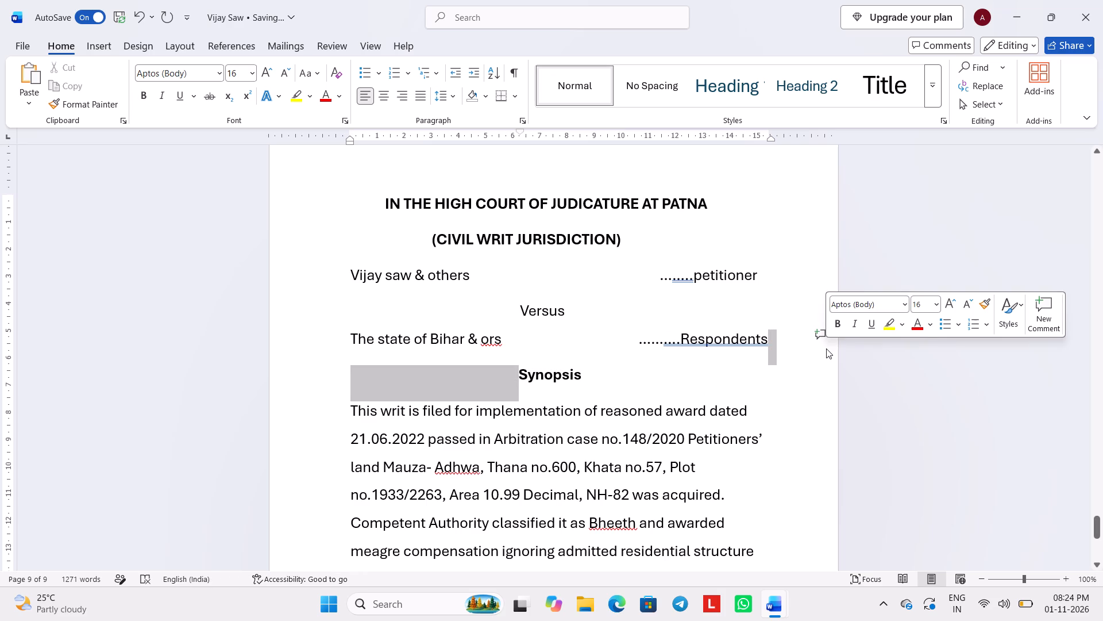
key("BackSpace")
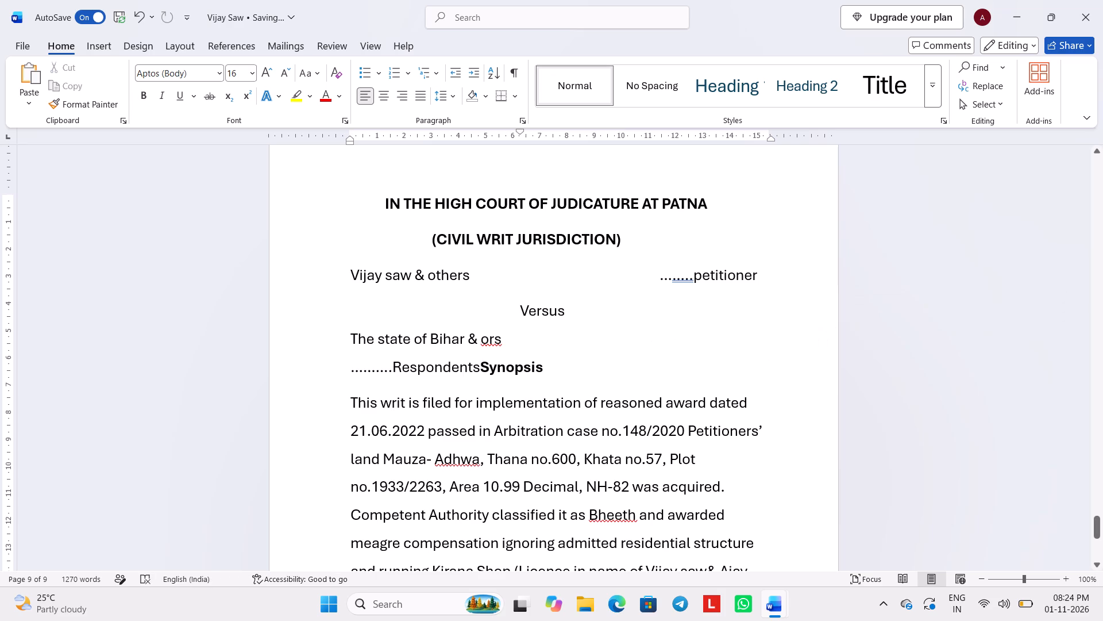
key("Return")
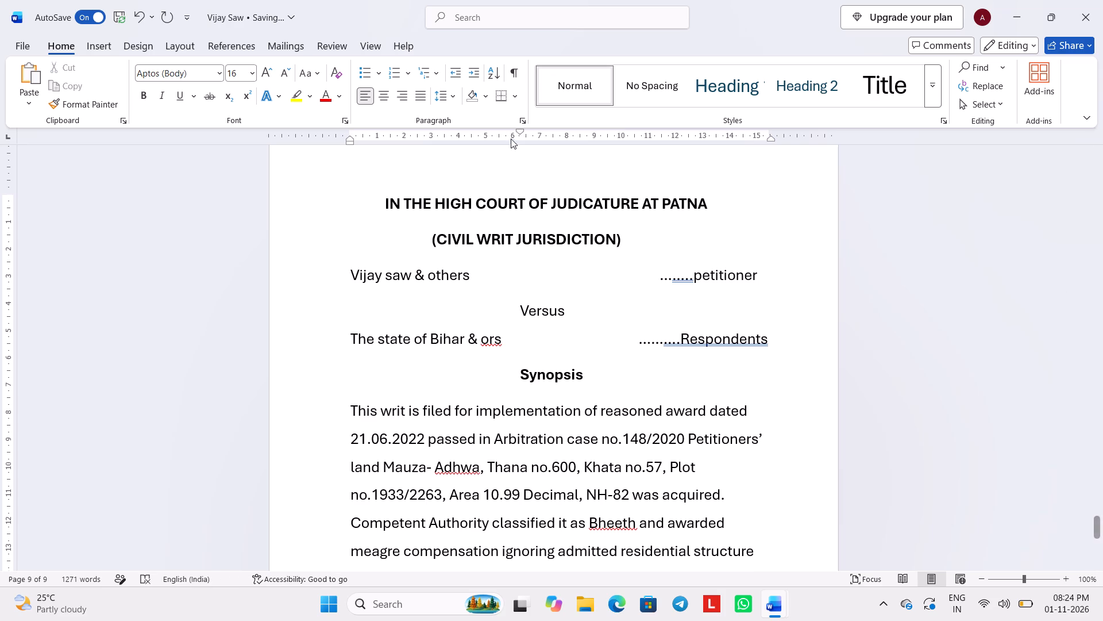
left_click_drag(520, 132, 511, 134)
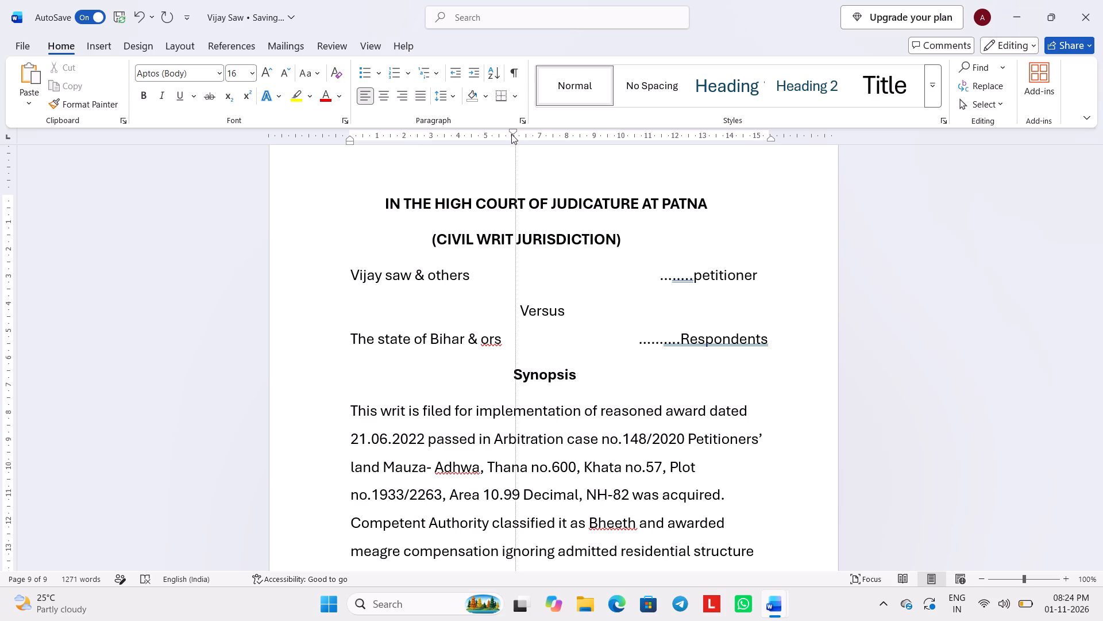
left_click_drag(511, 134, 507, 136)
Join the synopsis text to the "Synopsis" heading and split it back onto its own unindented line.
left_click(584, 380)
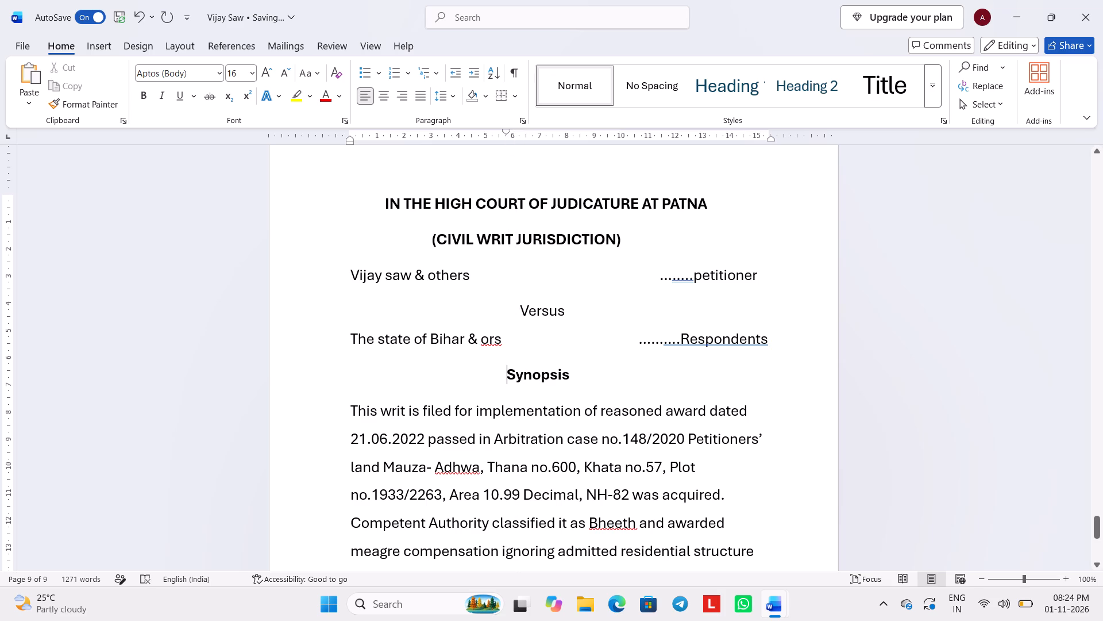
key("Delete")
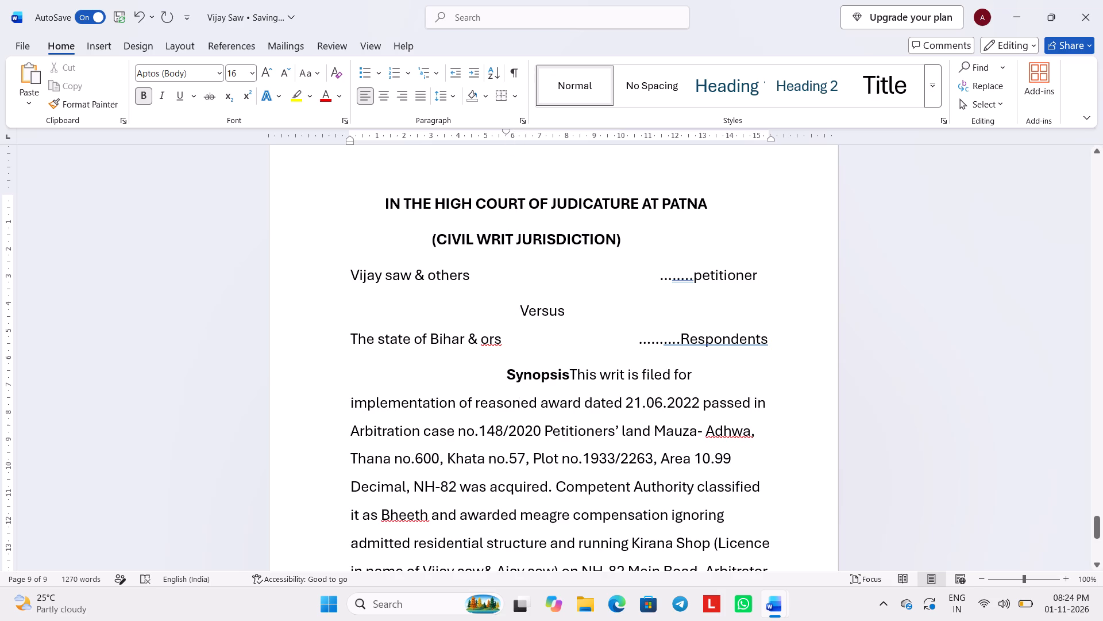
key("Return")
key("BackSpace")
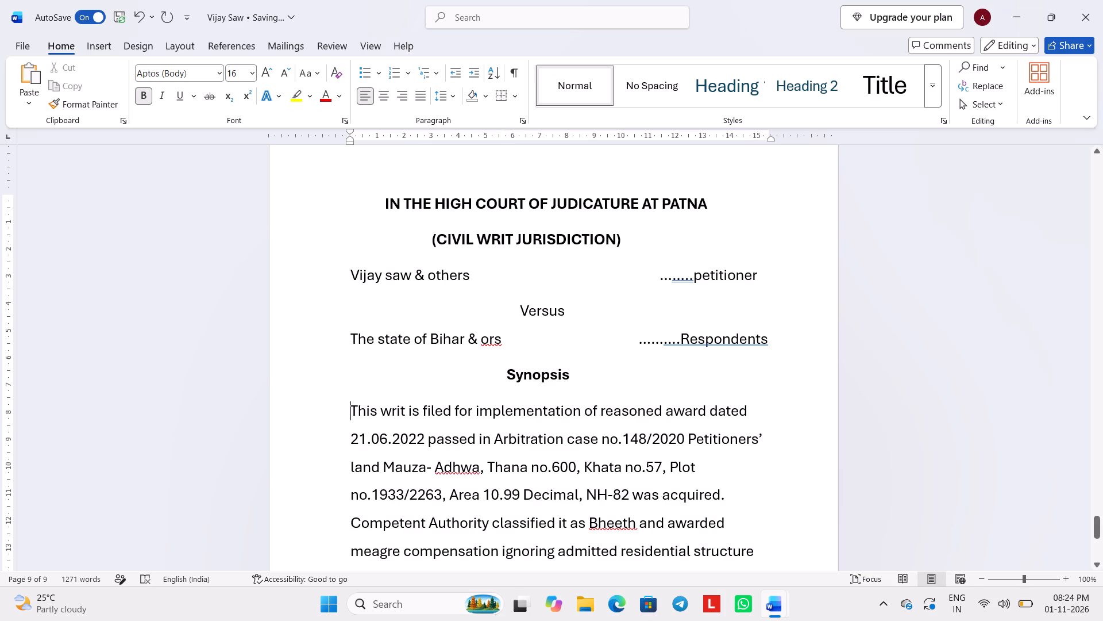
Select the "Date and Event" heading below the synopsis paragraph.
scroll(569, 396, "down", 4)
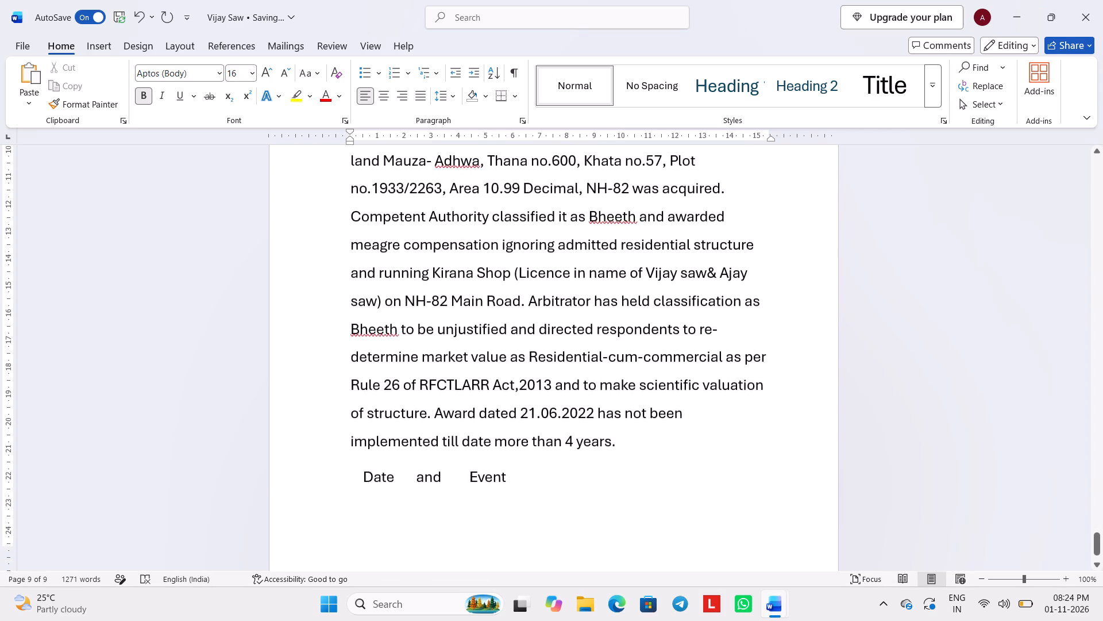
scroll(569, 396, "down", 1)
left_click_drag(362, 408, 578, 447)
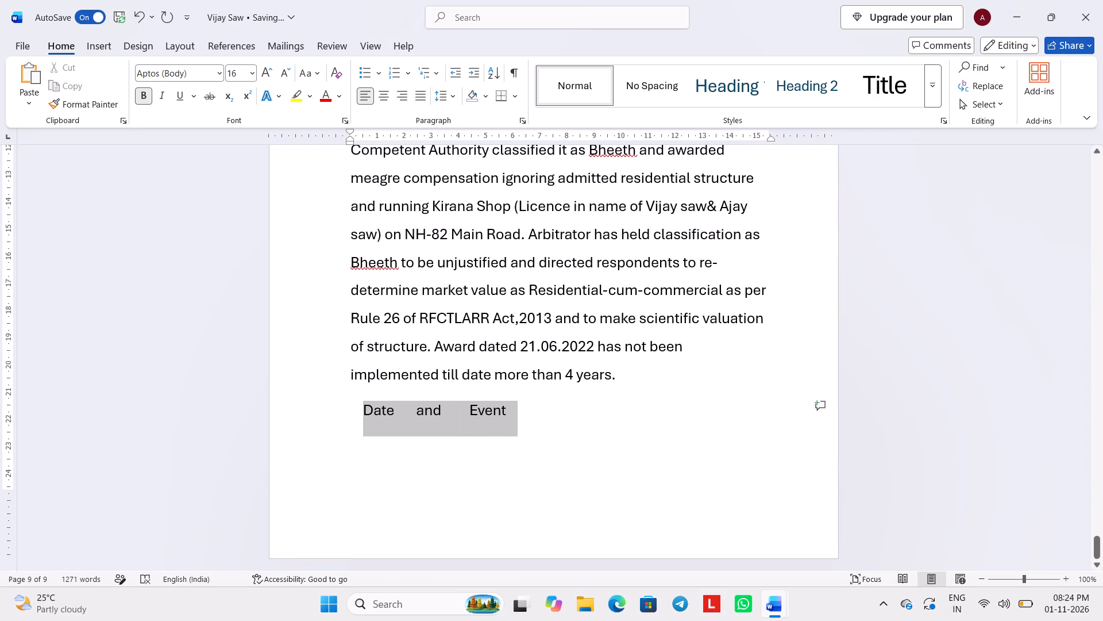
left_click_drag(578, 447, 603, 429)
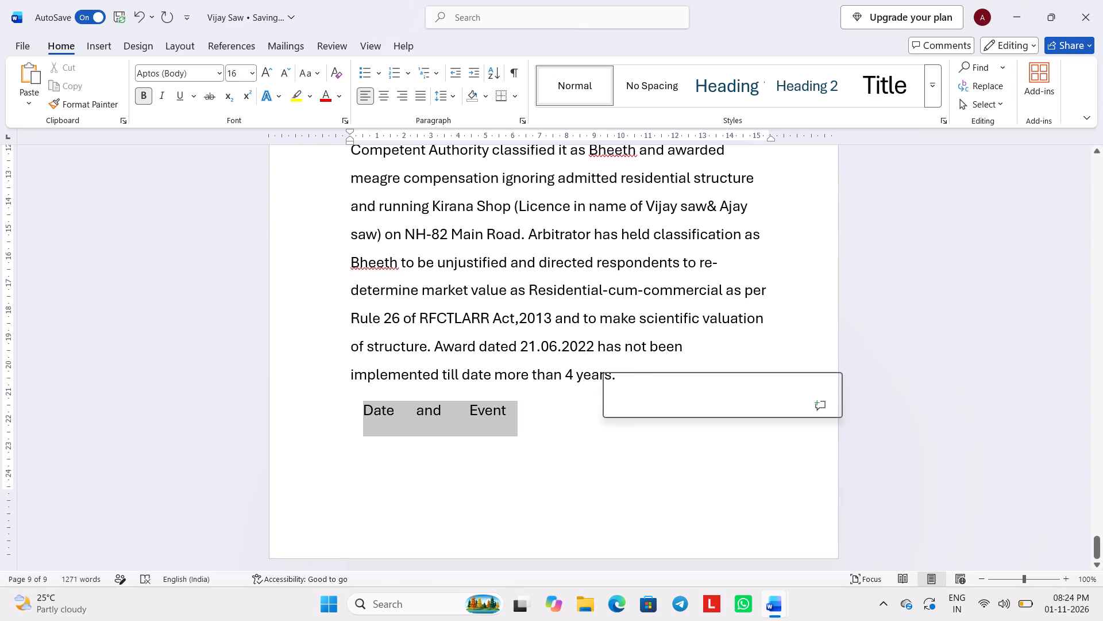
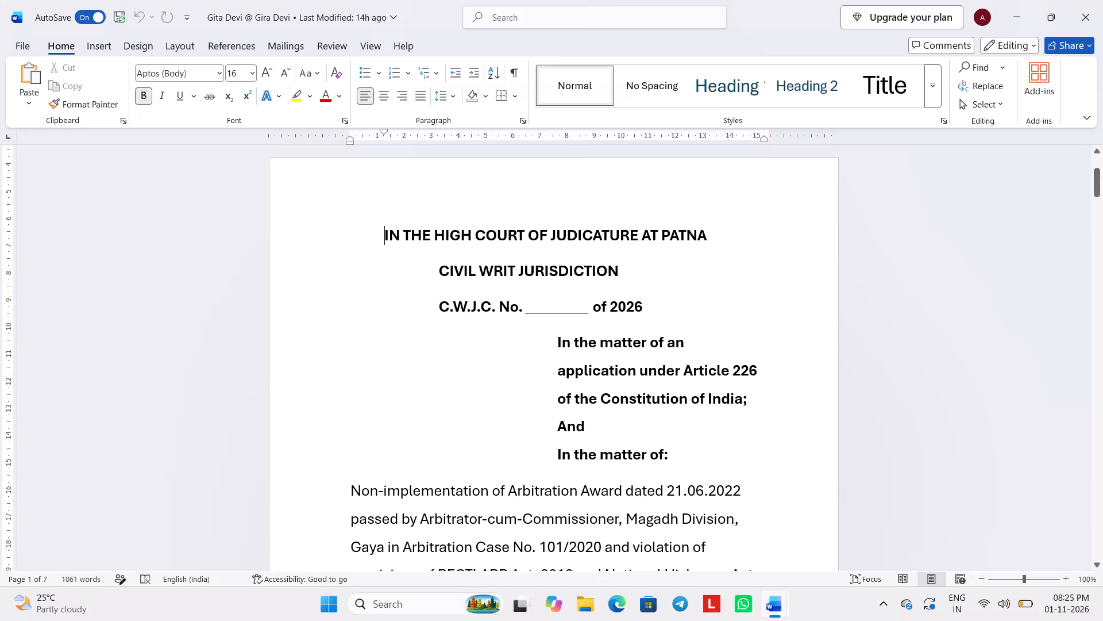
In the Arbitration Case No. 101/2020 petition, delete the first-page paragraph beginning "Non-implementation of Arbitration Award" and the blank line below it.
scroll(506, 358, "down", 1)
scroll(506, 358, "up", 6)
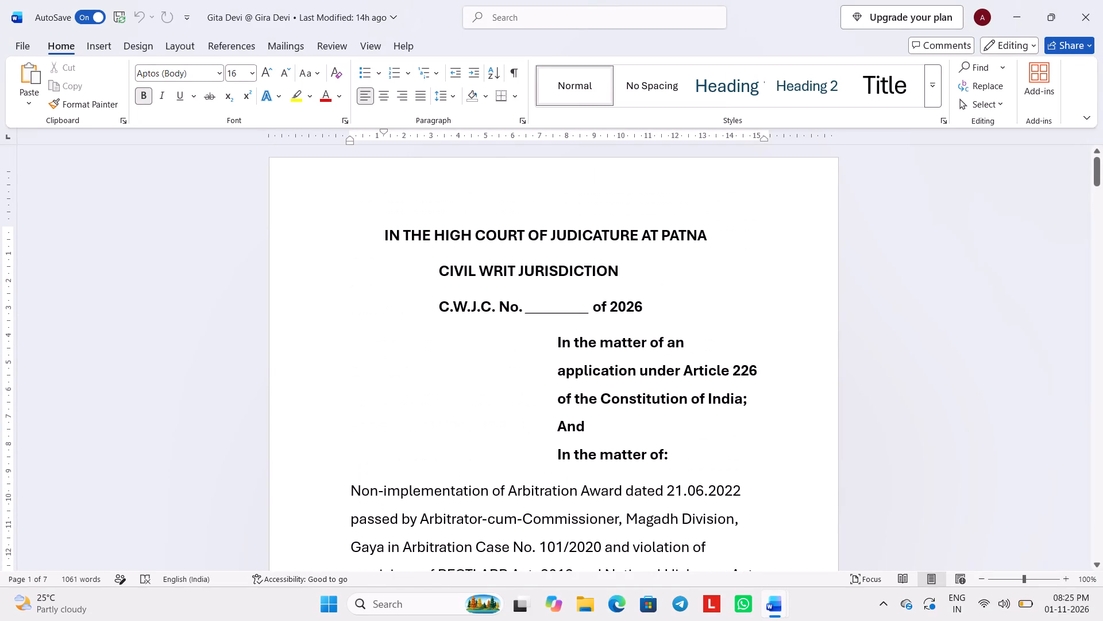
scroll(610, 483, "down", 5)
scroll(610, 483, "up", 7)
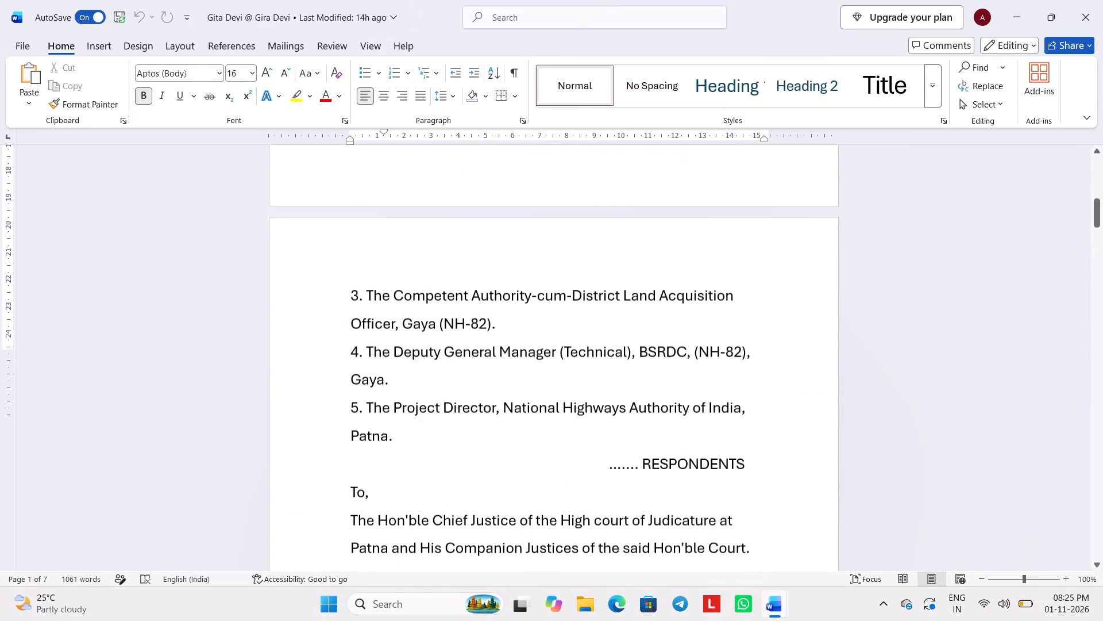
scroll(610, 483, "up", 7)
scroll(610, 483, "down", 2)
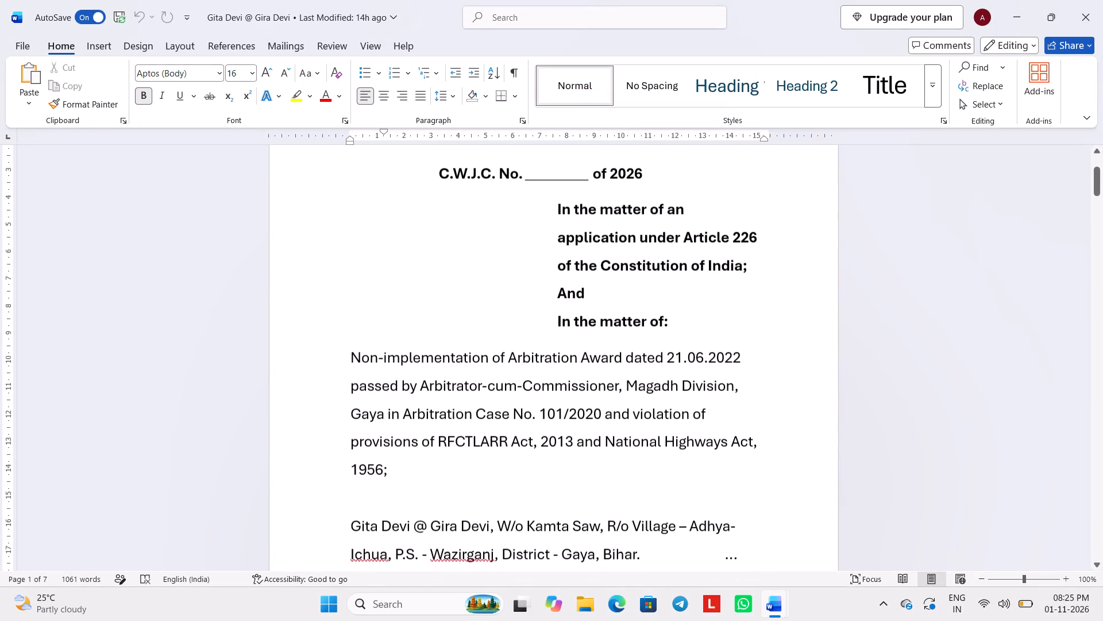
scroll(610, 483, "down", 1)
left_click_drag(353, 522, 329, 358)
key("BackSpace")
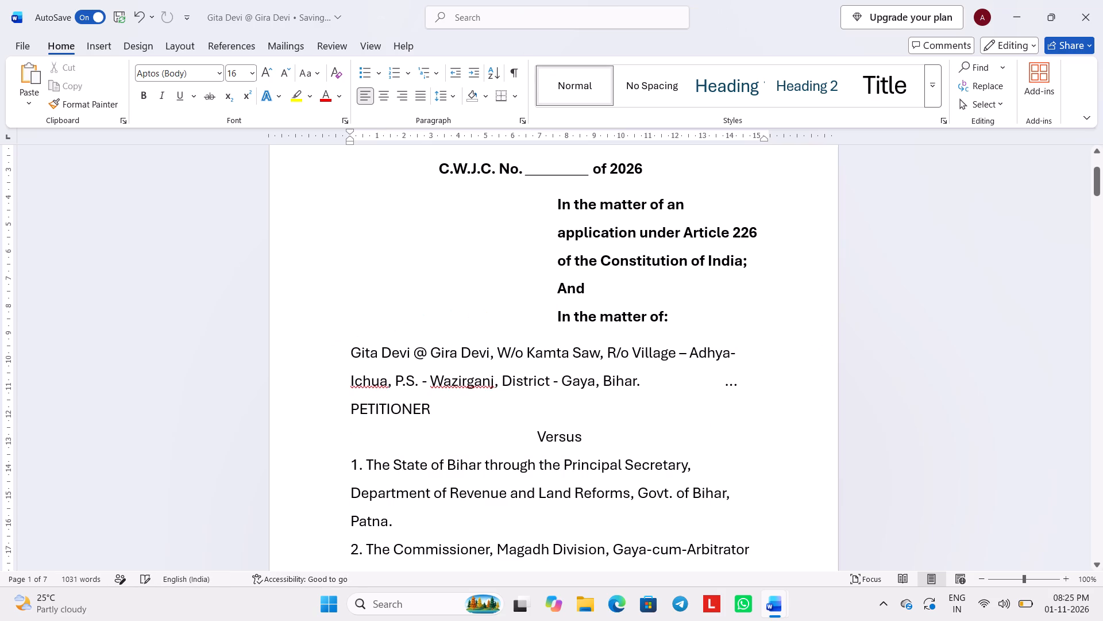
Remove the blank gap before "... PETITIONER" and put it on its own line below the petitioner's address.
scroll(404, 425, "down", 1)
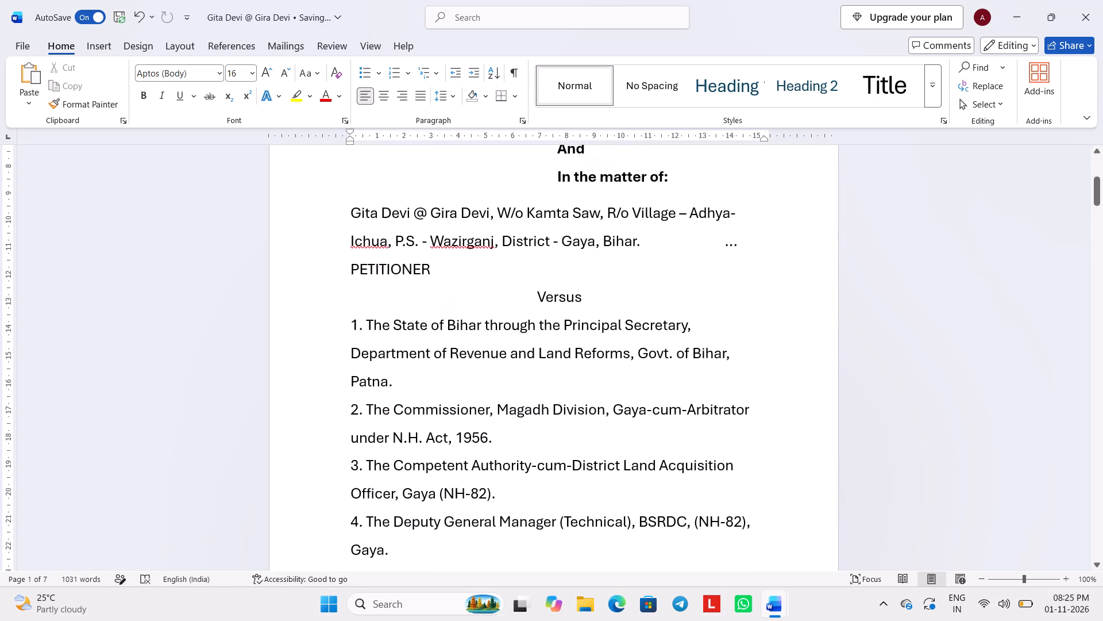
left_click(703, 252)
left_click_drag(724, 249, 681, 249)
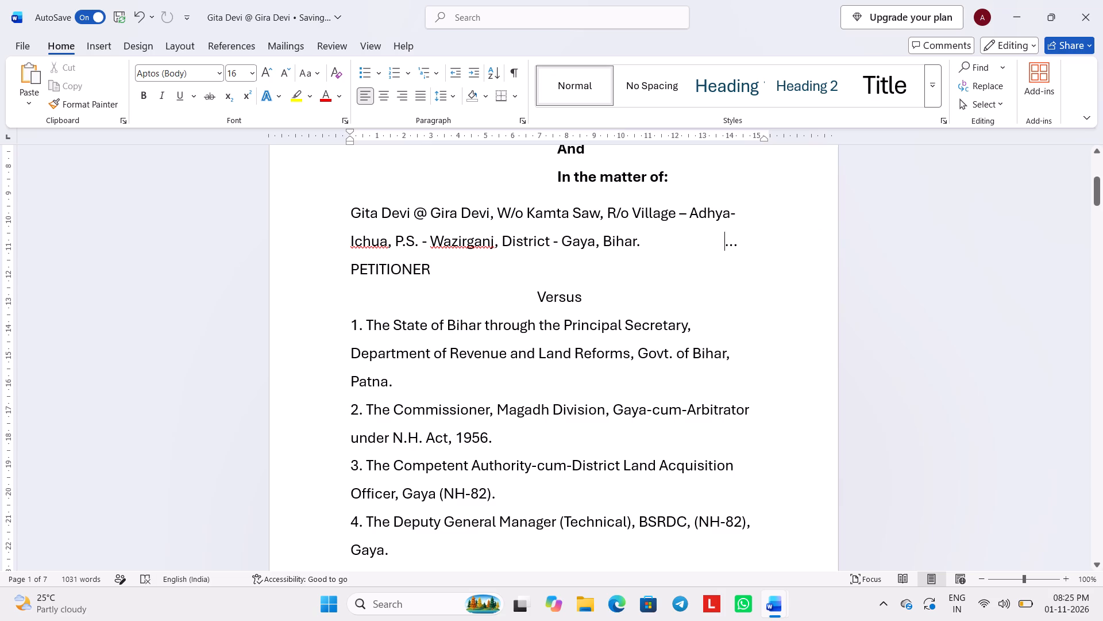
left_click_drag(681, 249, 647, 254)
key("BackSpace")
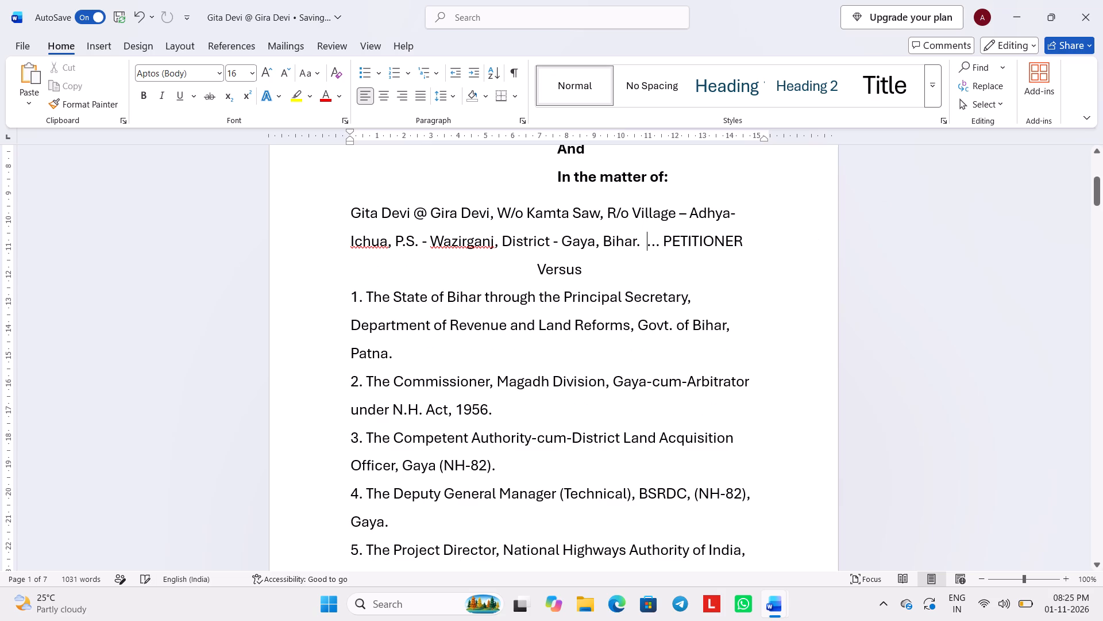
key("BackSpace")
key("BackSpace")
key("Return")
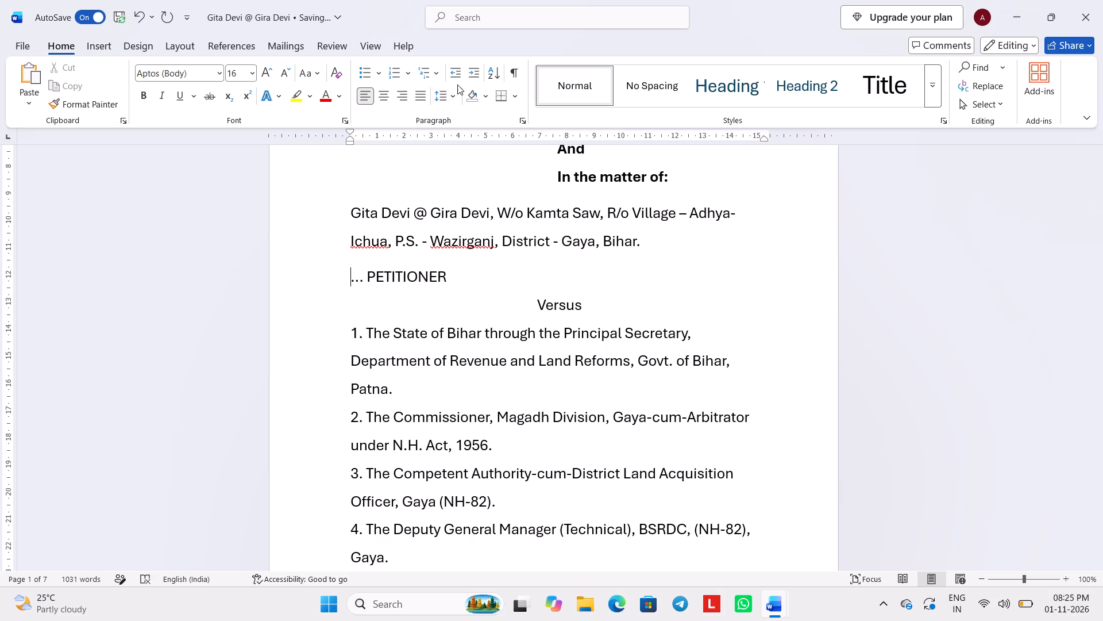
Give the PETITIONER line a first-line indent of about 9.5 cm and extend its leader with nine more dots.
left_click_drag(348, 132, 605, 166)
key("Right")
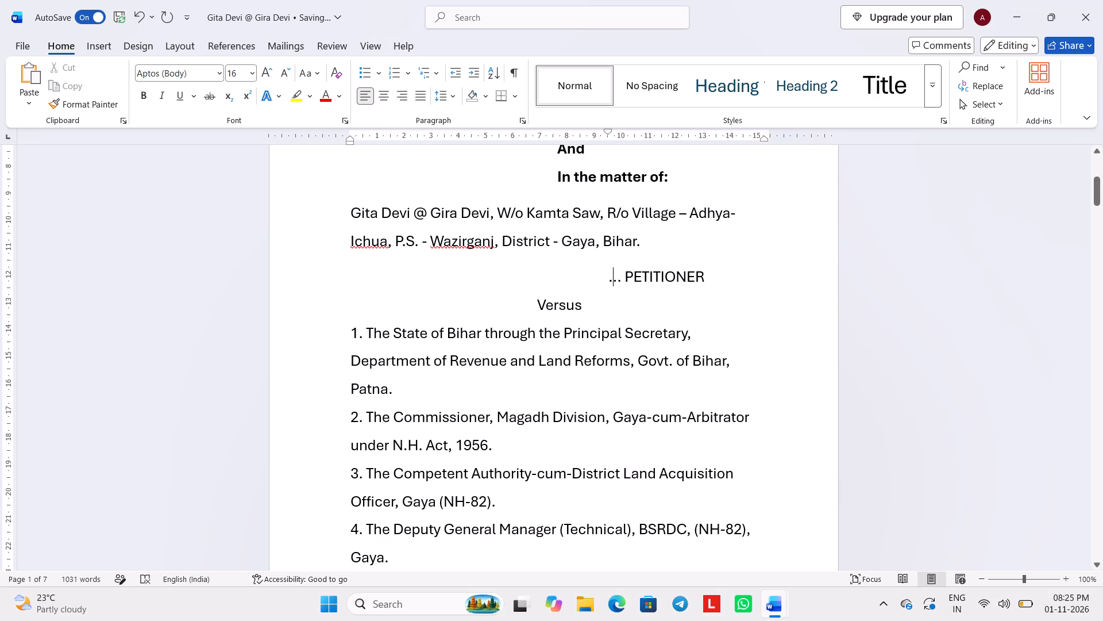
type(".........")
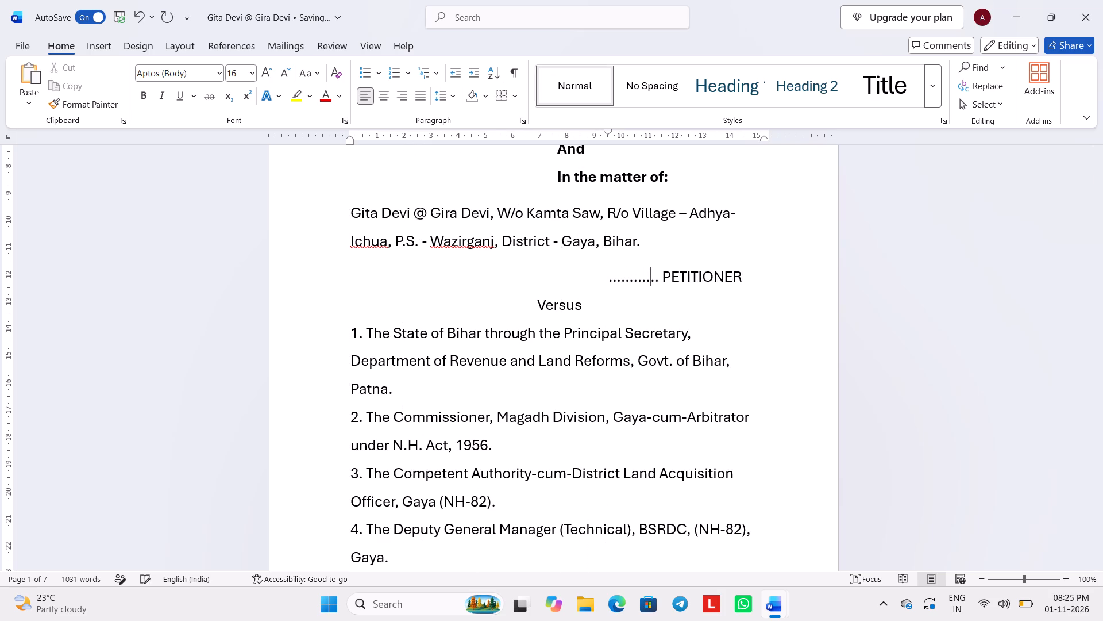
Switch to the Arbitration case no. 148/2020 petition and copy its whole synopsis page, from the court heading through "Date and Event".
scroll(637, 303, "down", 6)
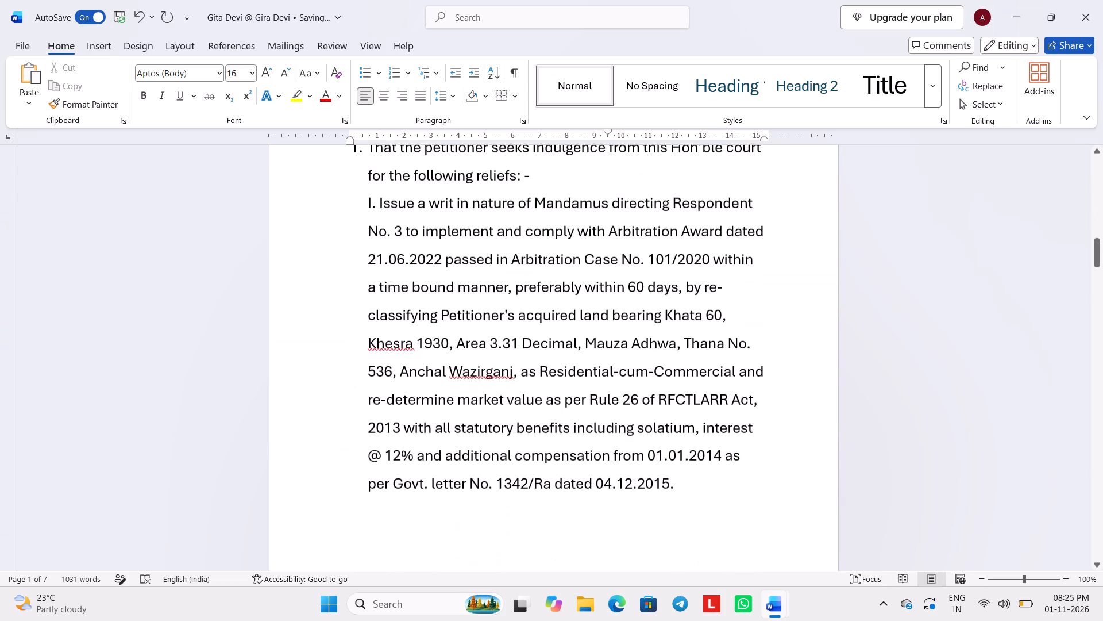
scroll(637, 303, "down", 8)
scroll(637, 303, "up", 17)
scroll(637, 303, "down", 1)
scroll(637, 303, "up", 7)
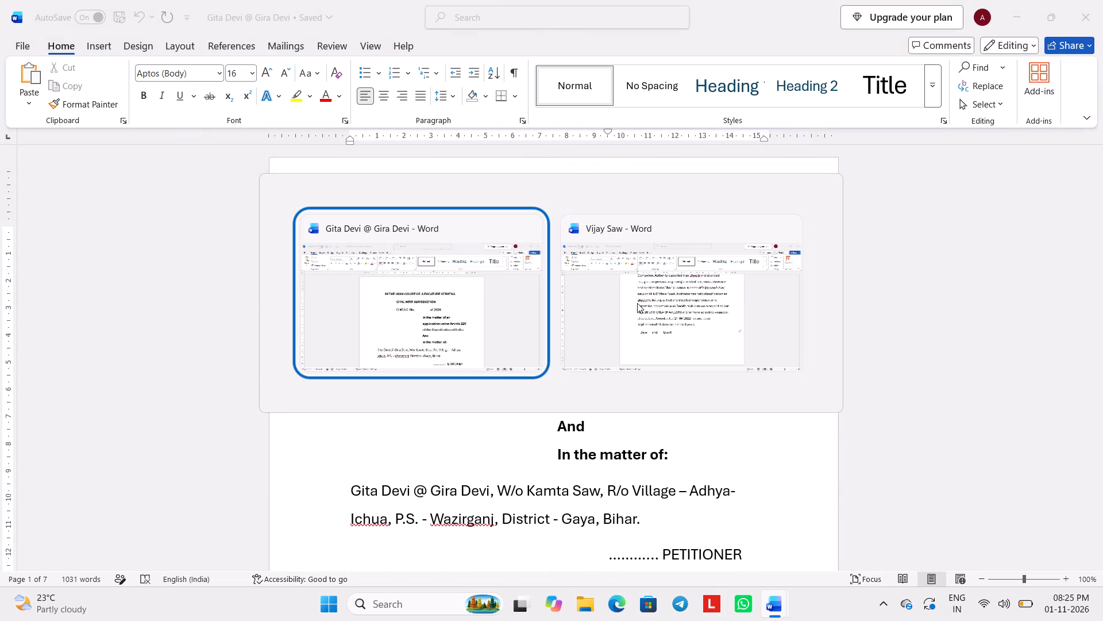
scroll(482, 397, "up", 3)
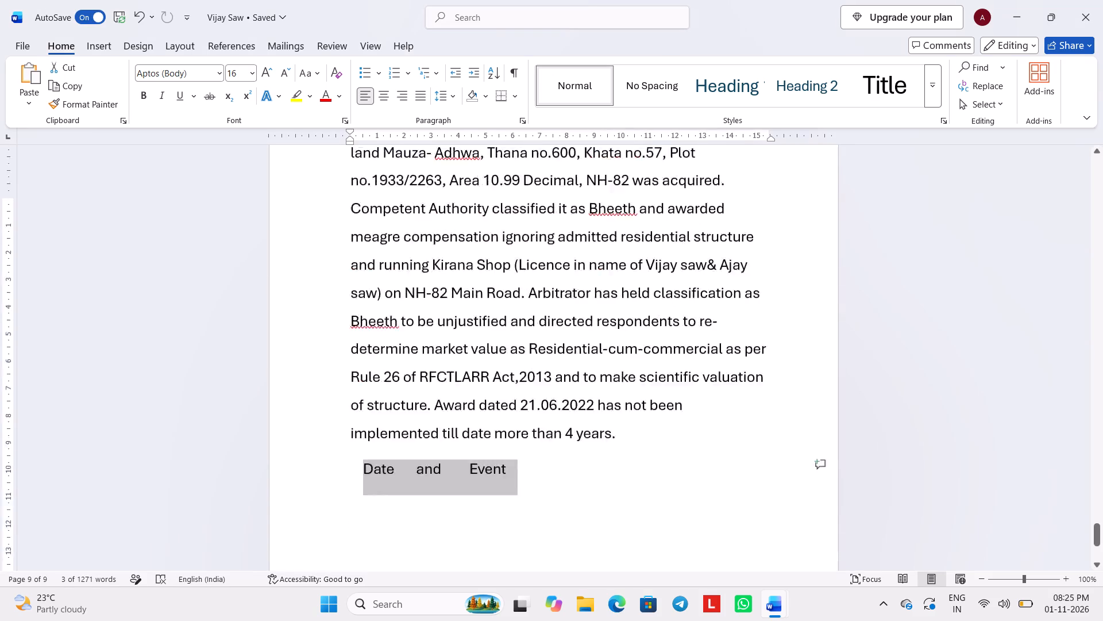
scroll(482, 397, "up", 7)
scroll(482, 397, "down", 20)
scroll(482, 397, "down", 3)
scroll(482, 397, "up", 1)
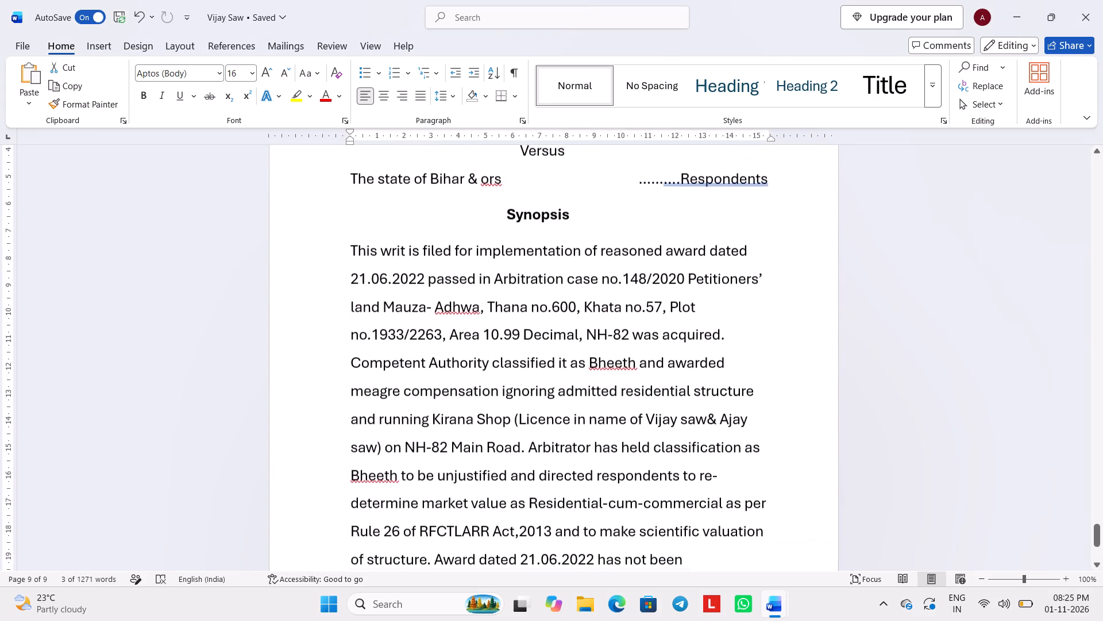
scroll(482, 397, "up", 1)
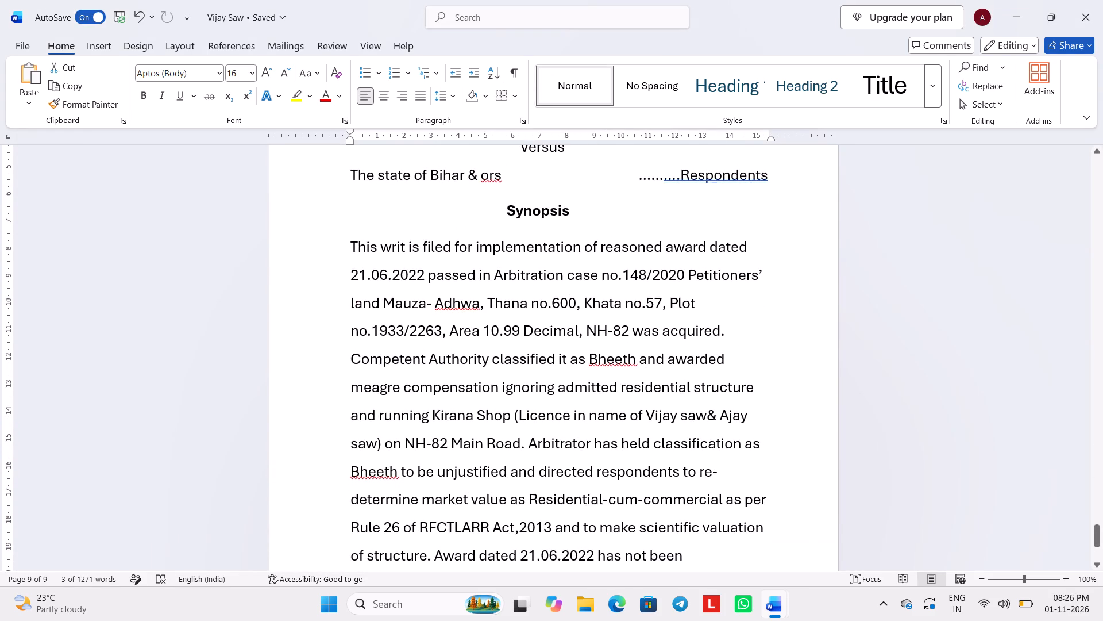
scroll(524, 424, "up", 1)
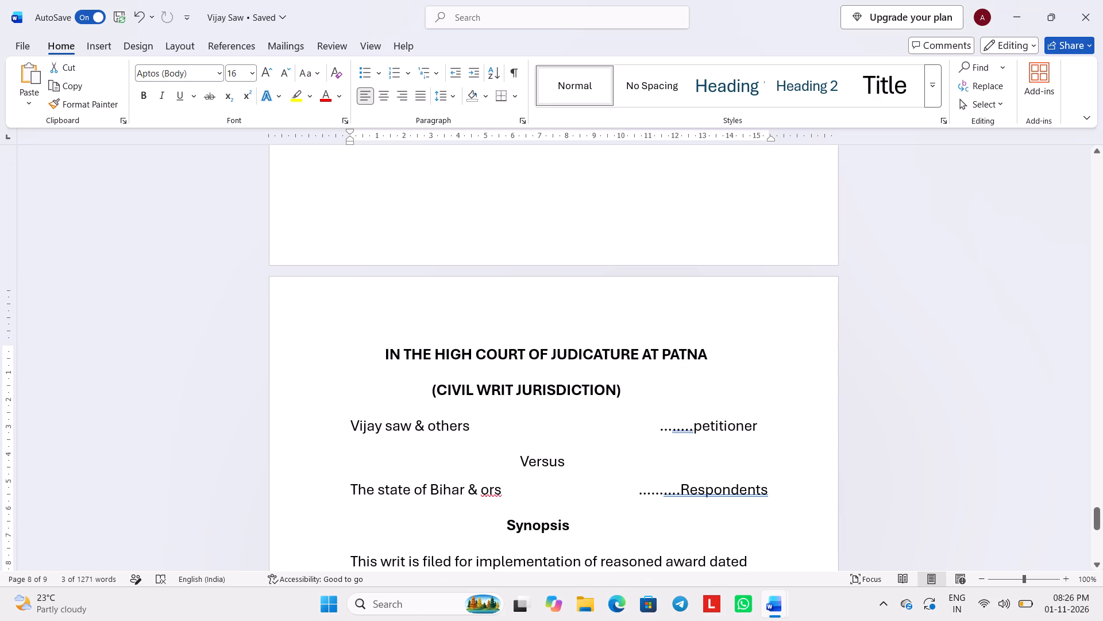
left_click_drag(381, 355, 667, 620)
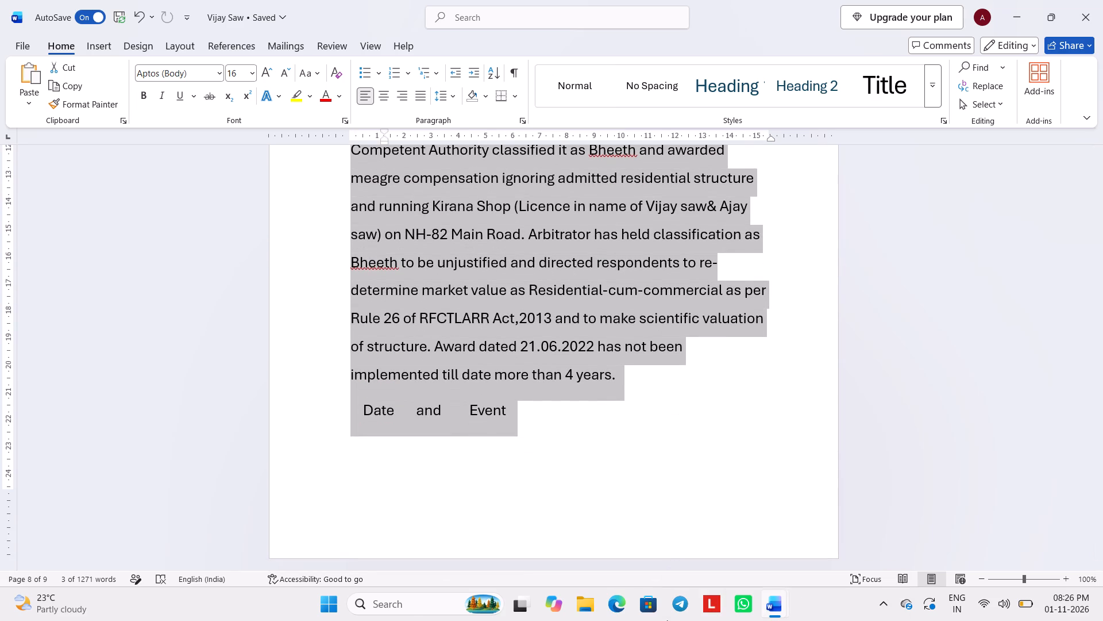
key("ctrl+c")
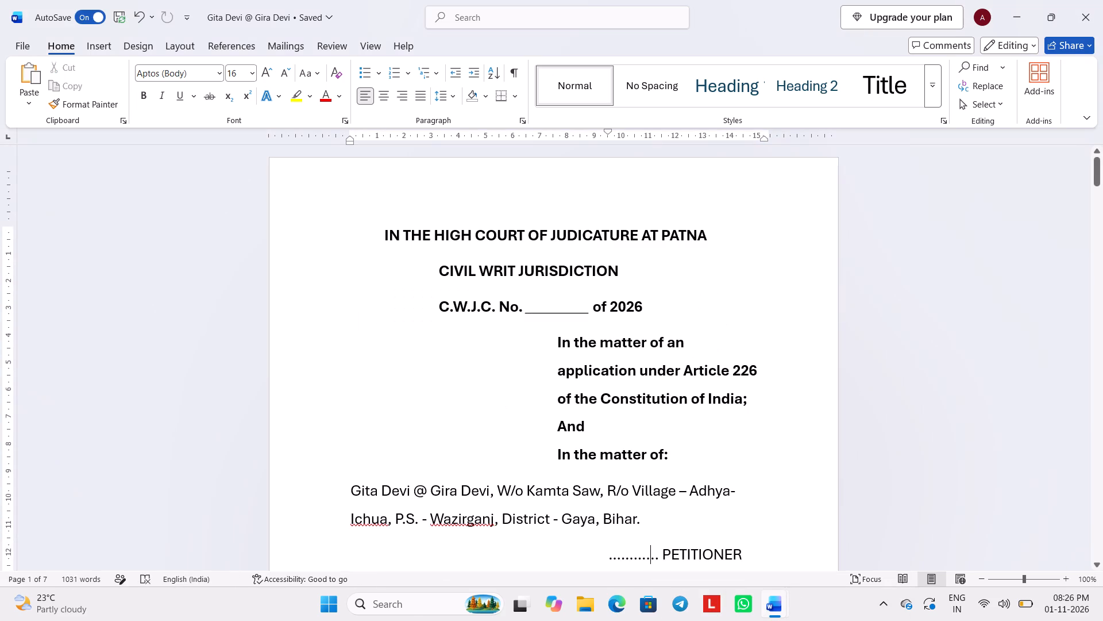
Back in the Arbitration Case No. 101/2020 petition, insert a page break above "Documents to be attached with Petition:" and paste the copied synopsis page there.
scroll(551, 451, "down", 20)
scroll(551, 451, "down", 4)
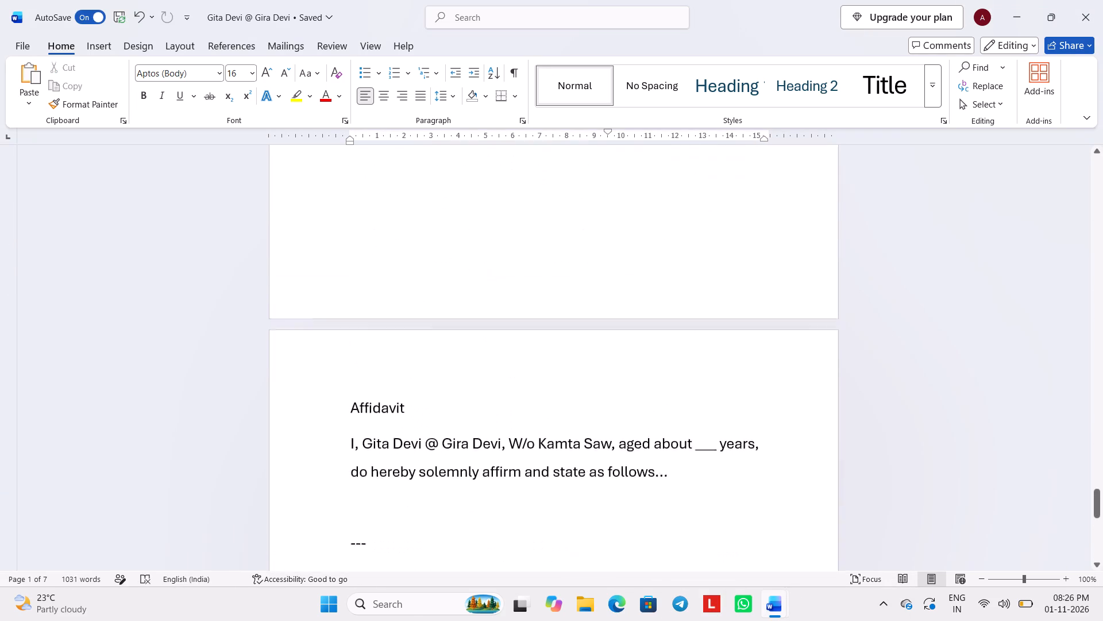
scroll(618, 344, "up", 1)
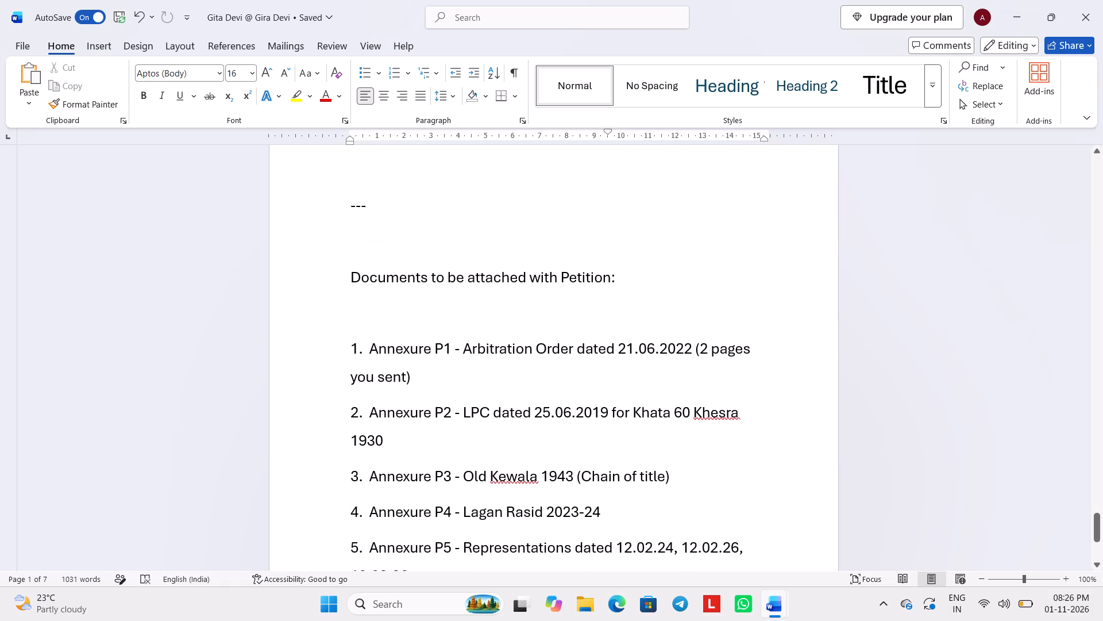
left_click(415, 216)
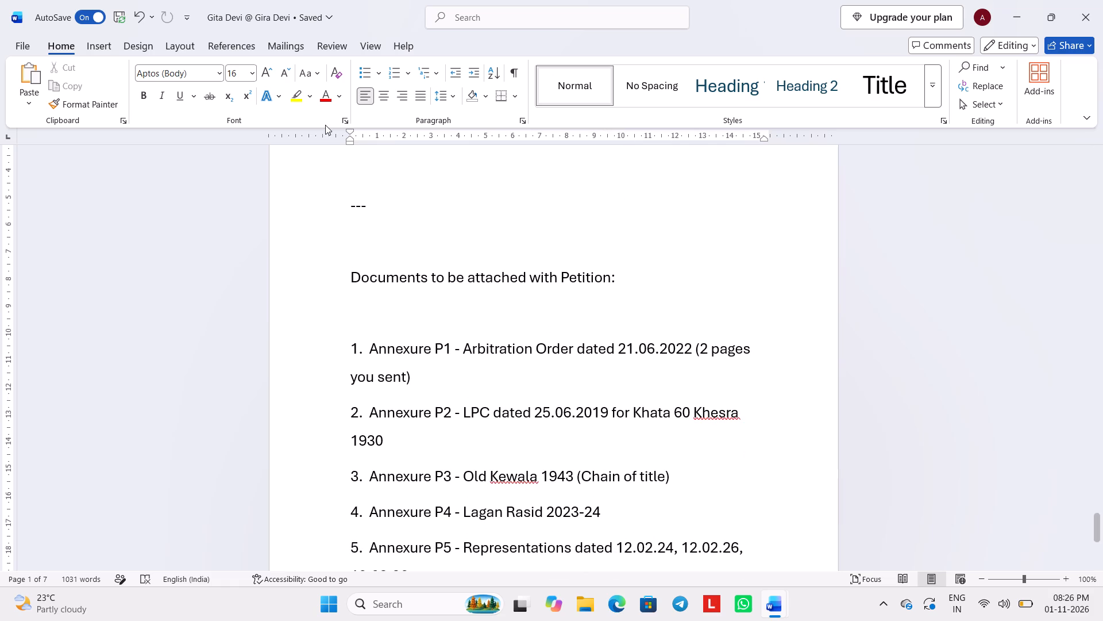
left_click(107, 43)
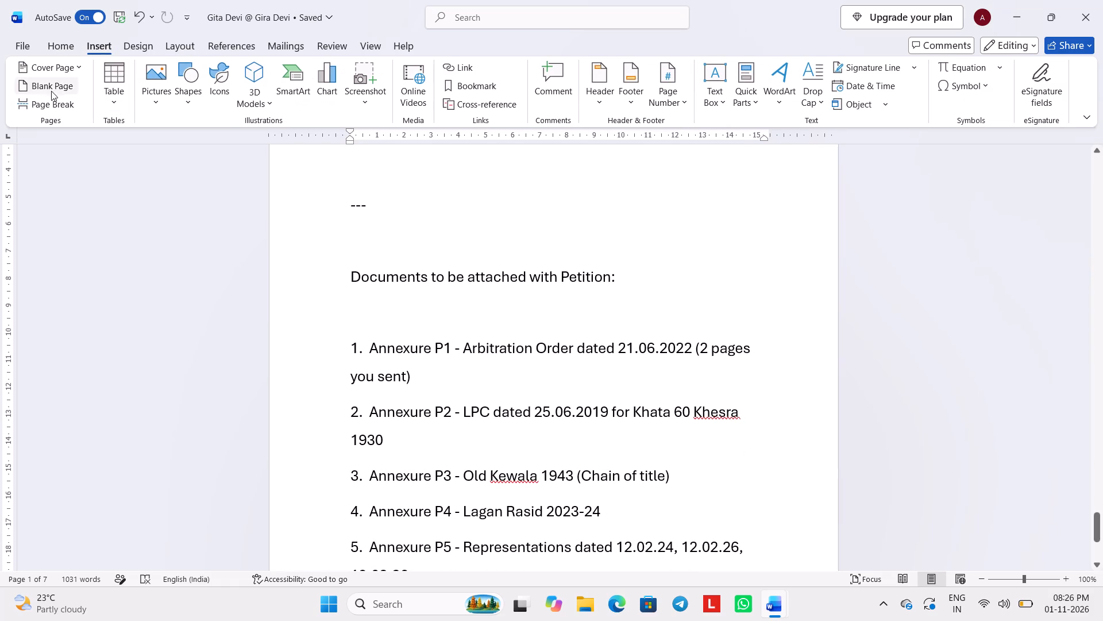
left_click(54, 101)
scroll(362, 274, "down", 1)
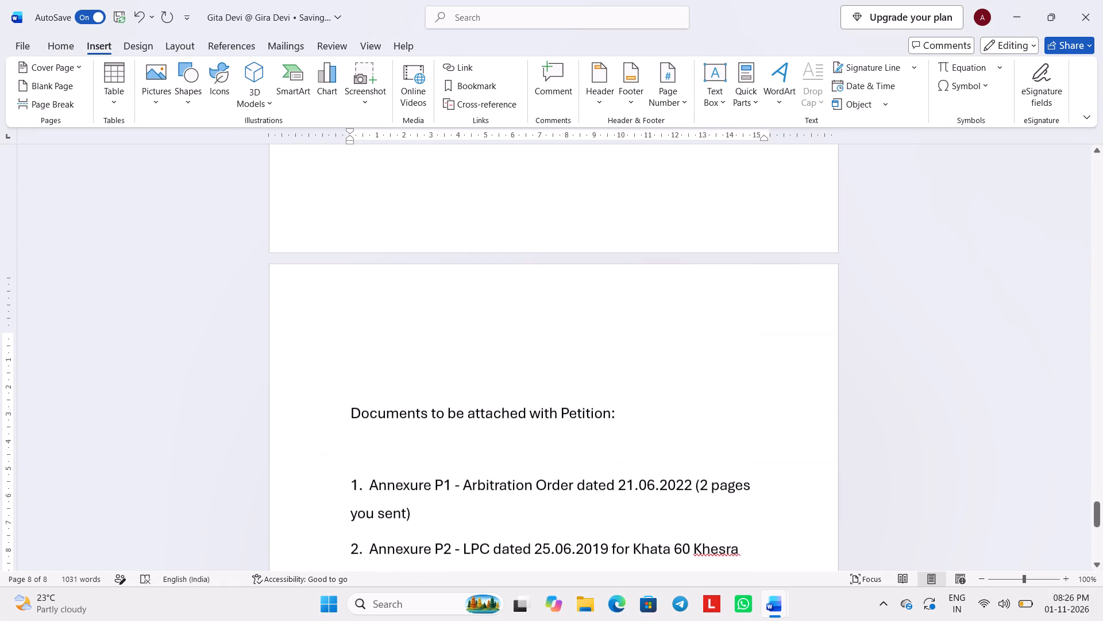
key("ctrl+v")
Copy the petitioner's name, without the alias, from the party details on the first page.
scroll(569, 420, "up", 10)
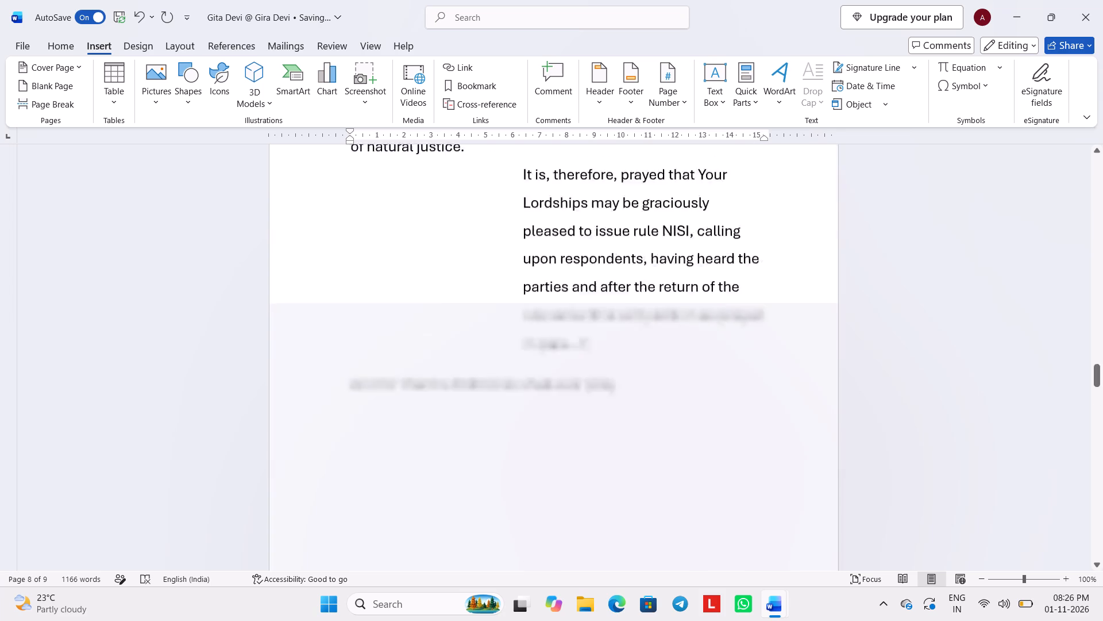
scroll(569, 420, "up", 15)
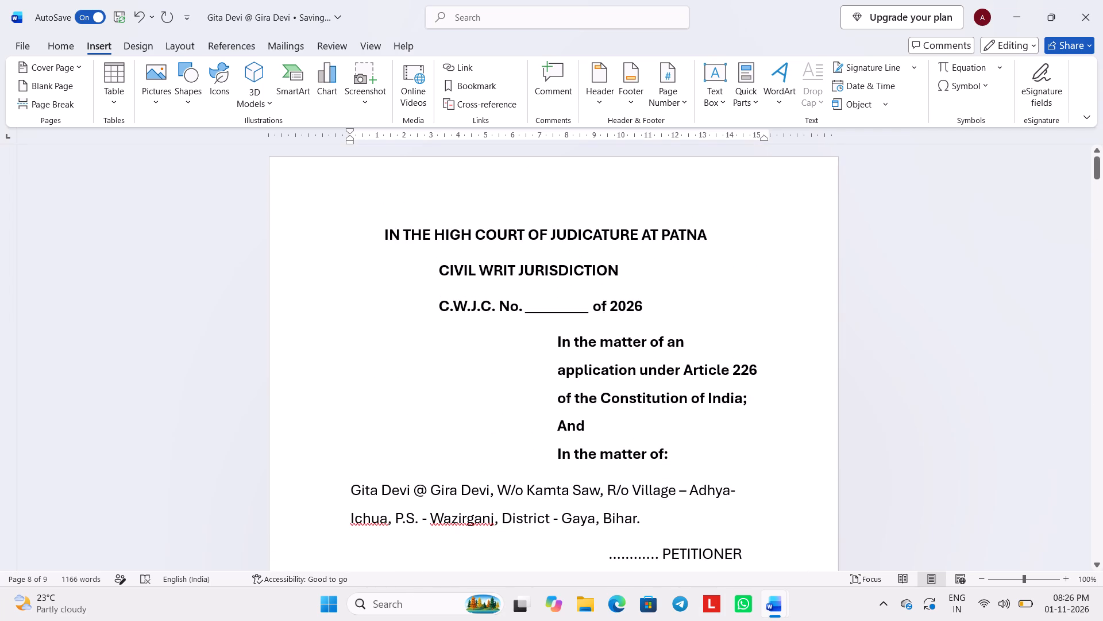
left_click_drag(651, 317, 367, 237)
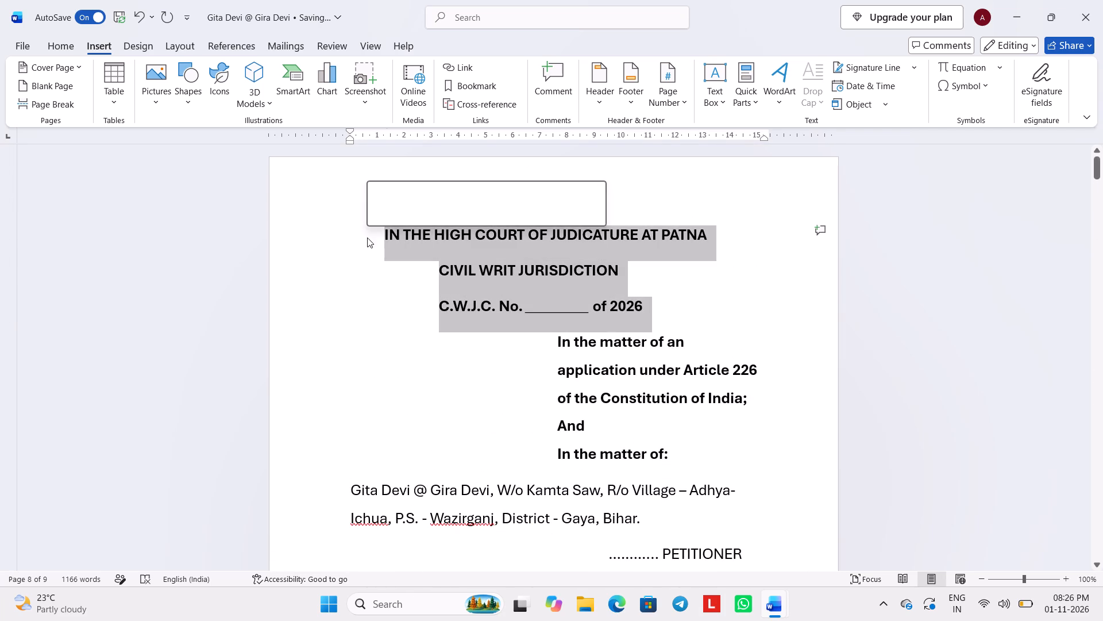
left_click(510, 342)
scroll(510, 342, "down", 2)
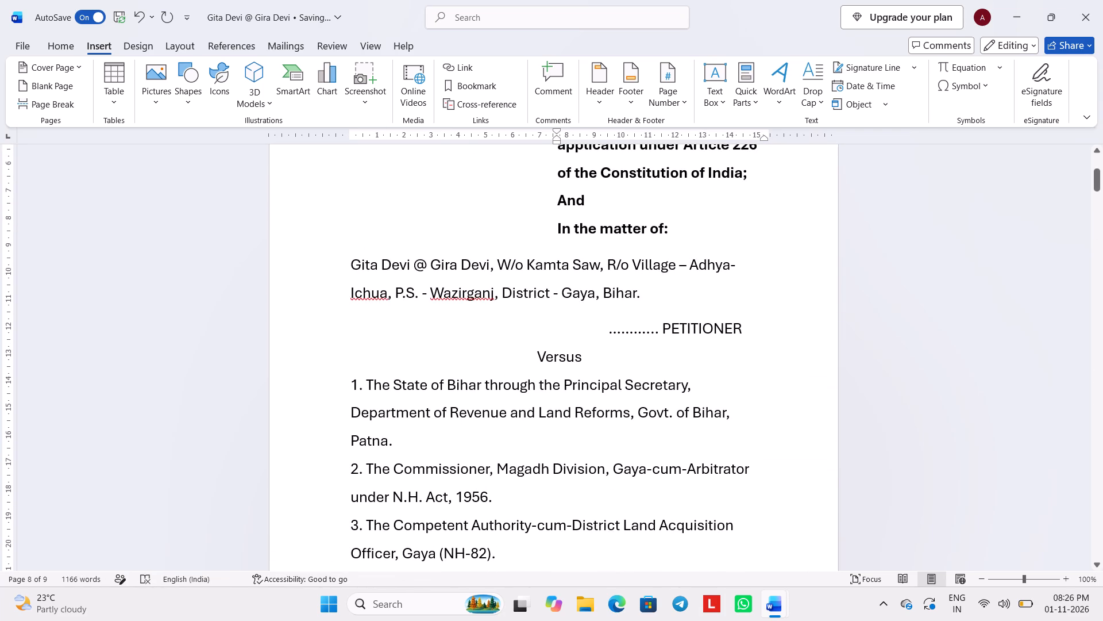
left_click_drag(350, 262, 415, 275)
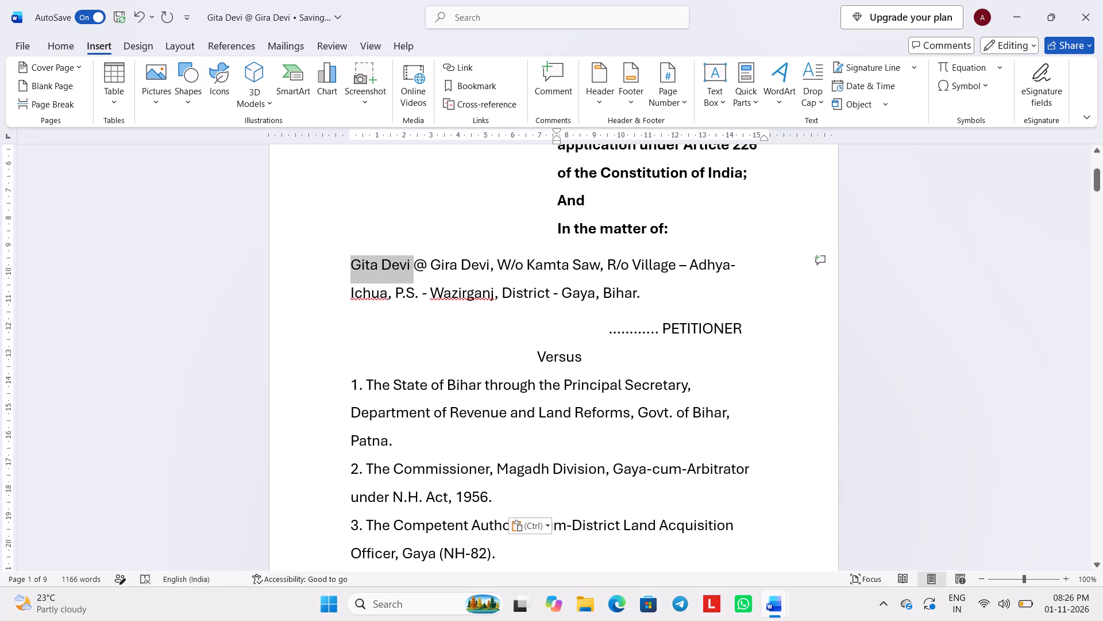
left_click_drag(415, 275, 410, 275)
left_click_drag(410, 275, 408, 275)
left_click_drag(408, 275, 410, 271)
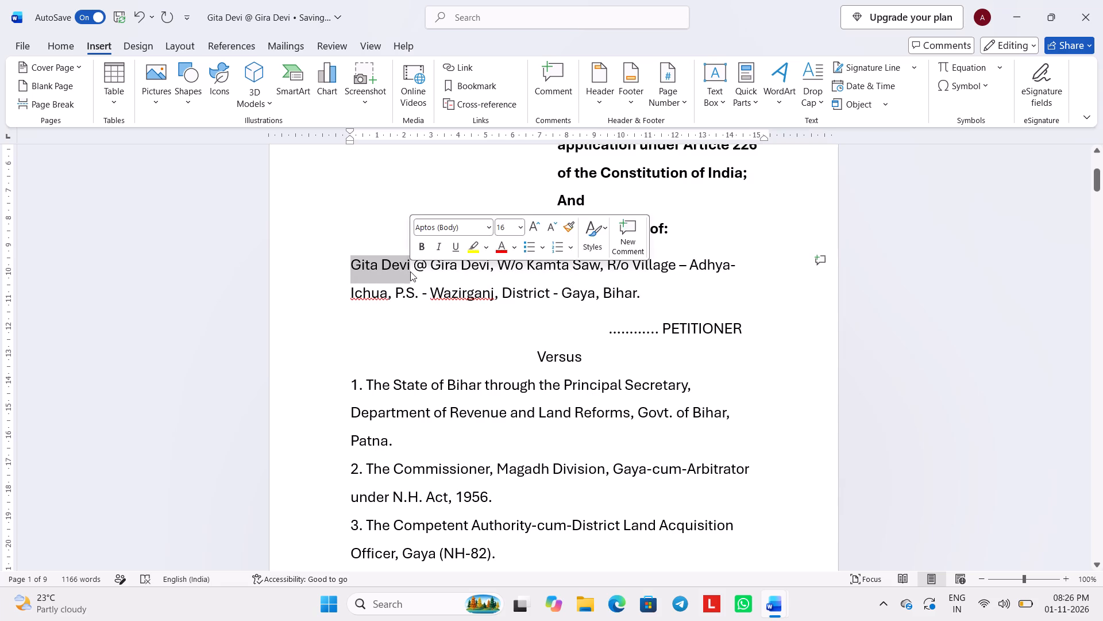
key("ctrl+c")
key("ctrl+c")
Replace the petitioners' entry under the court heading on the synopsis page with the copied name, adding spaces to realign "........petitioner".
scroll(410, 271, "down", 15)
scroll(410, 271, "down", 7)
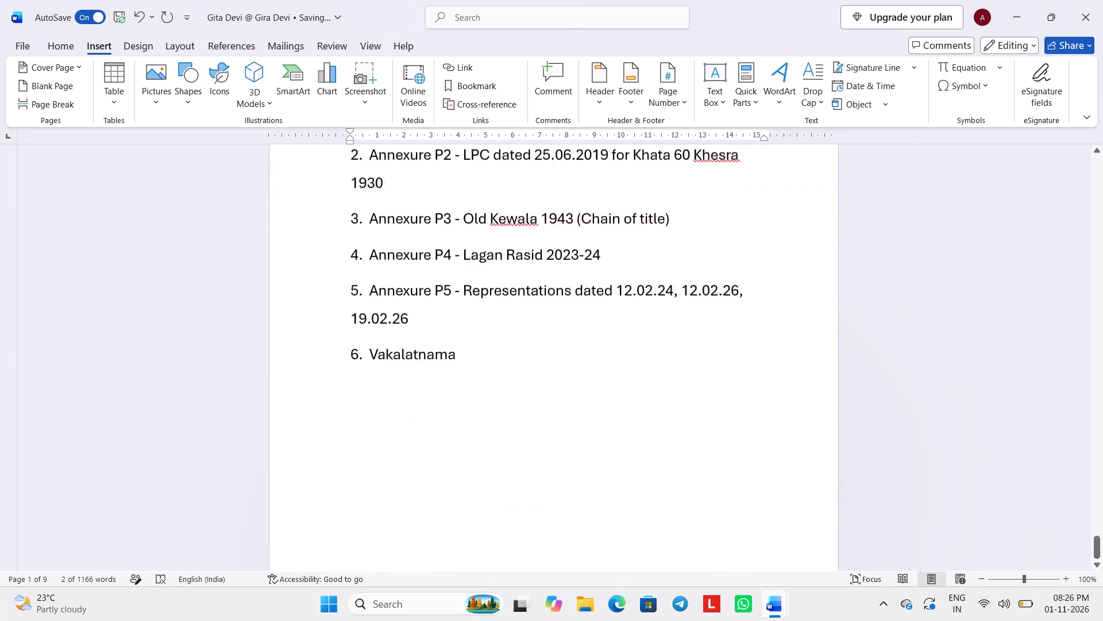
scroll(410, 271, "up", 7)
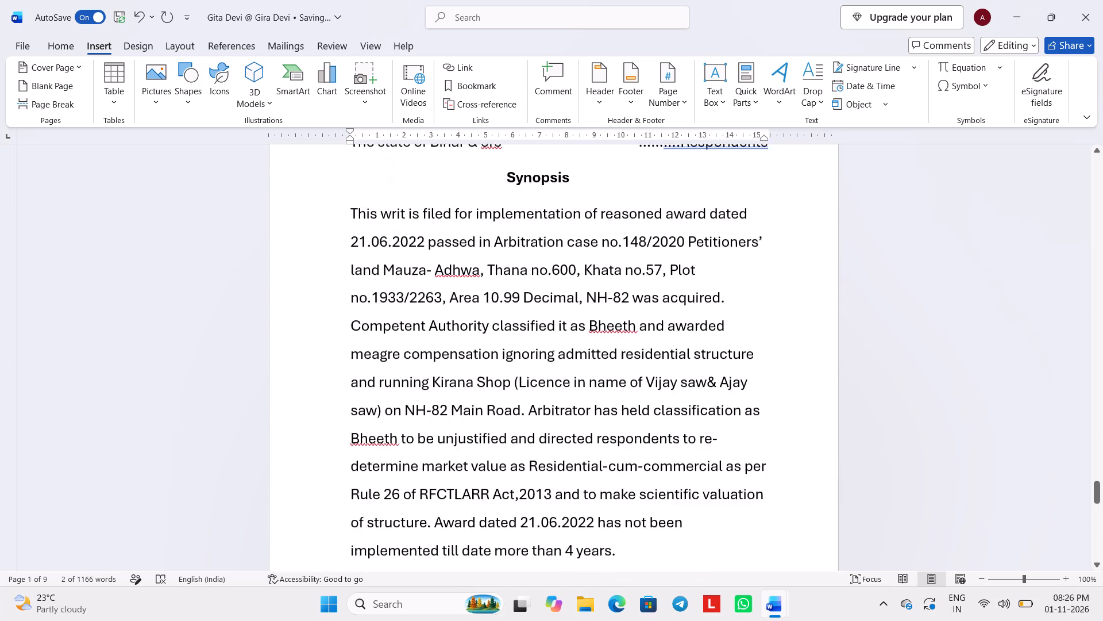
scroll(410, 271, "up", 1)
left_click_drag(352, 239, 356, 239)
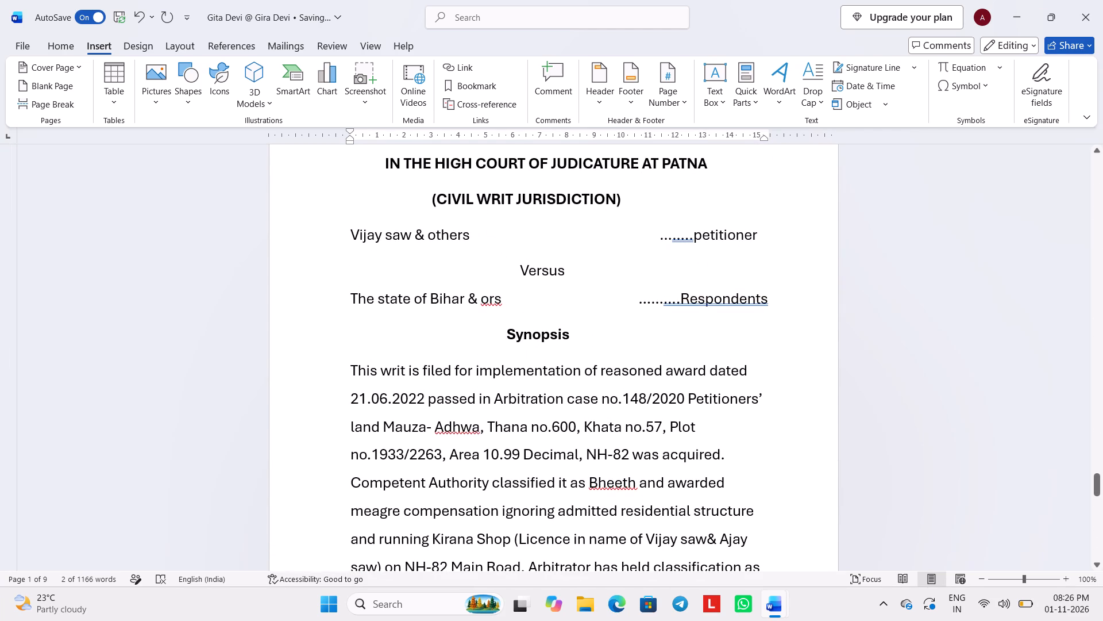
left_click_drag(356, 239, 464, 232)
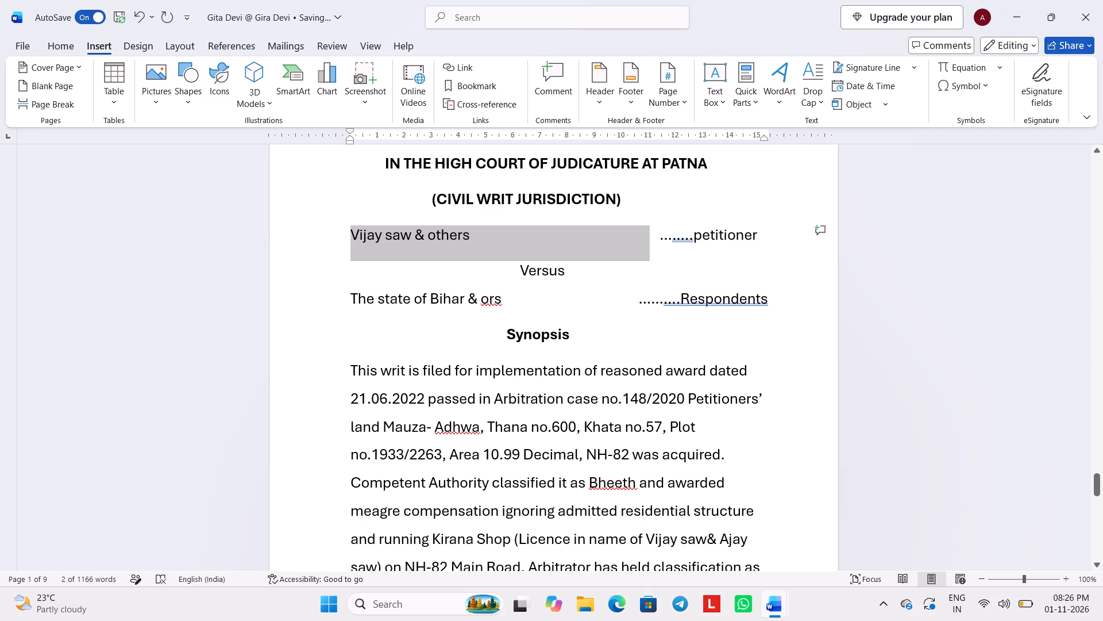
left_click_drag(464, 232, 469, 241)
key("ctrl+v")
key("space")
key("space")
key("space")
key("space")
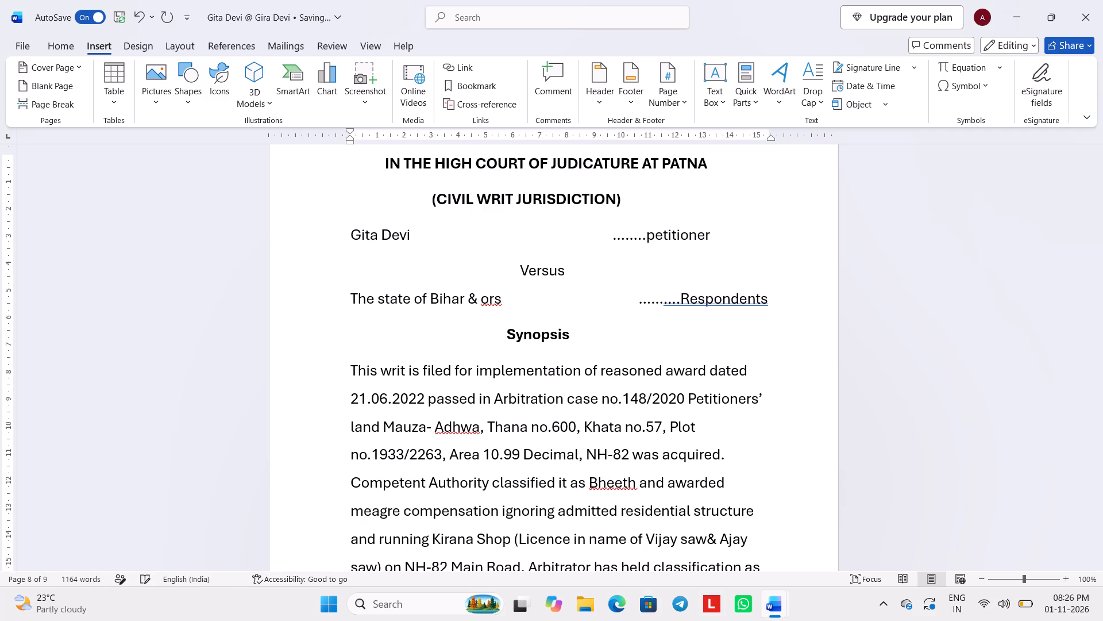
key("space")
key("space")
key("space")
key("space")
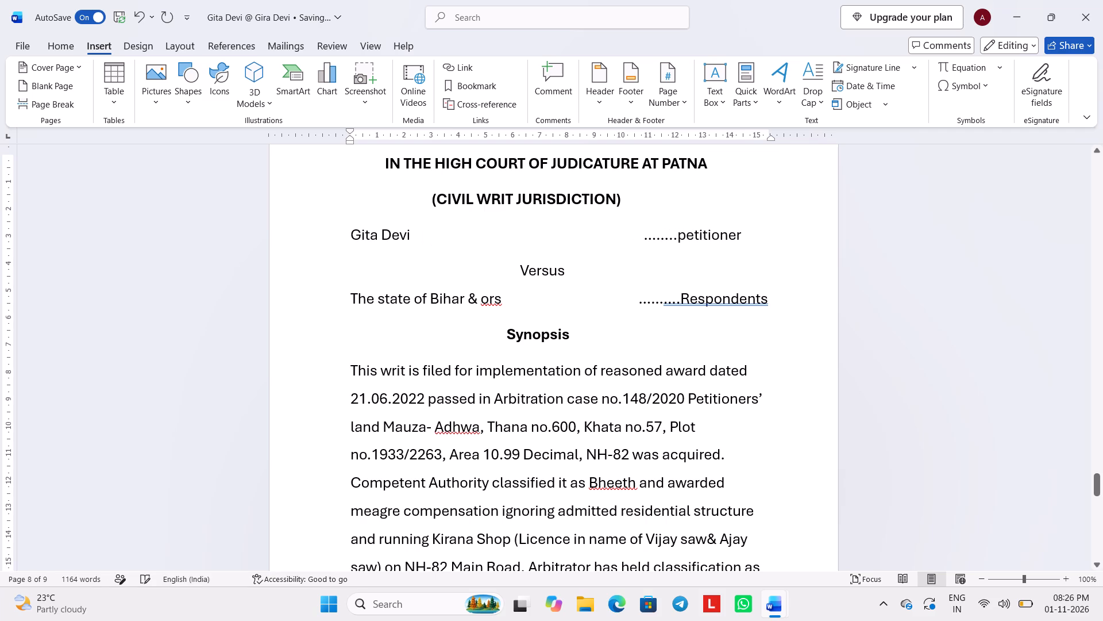
Copy the petitioner's full name and address details from the first page over the affidavit's deponent details through "years,", ending with a comma.
scroll(484, 307, "down", 1)
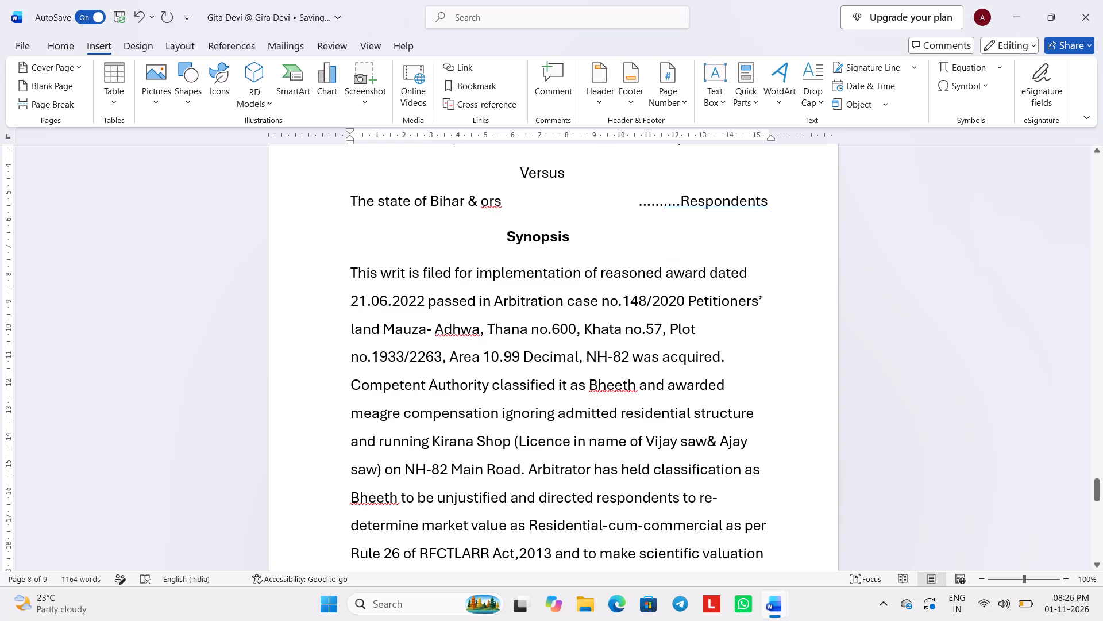
scroll(484, 307, "up", 20)
scroll(484, 307, "up", 7)
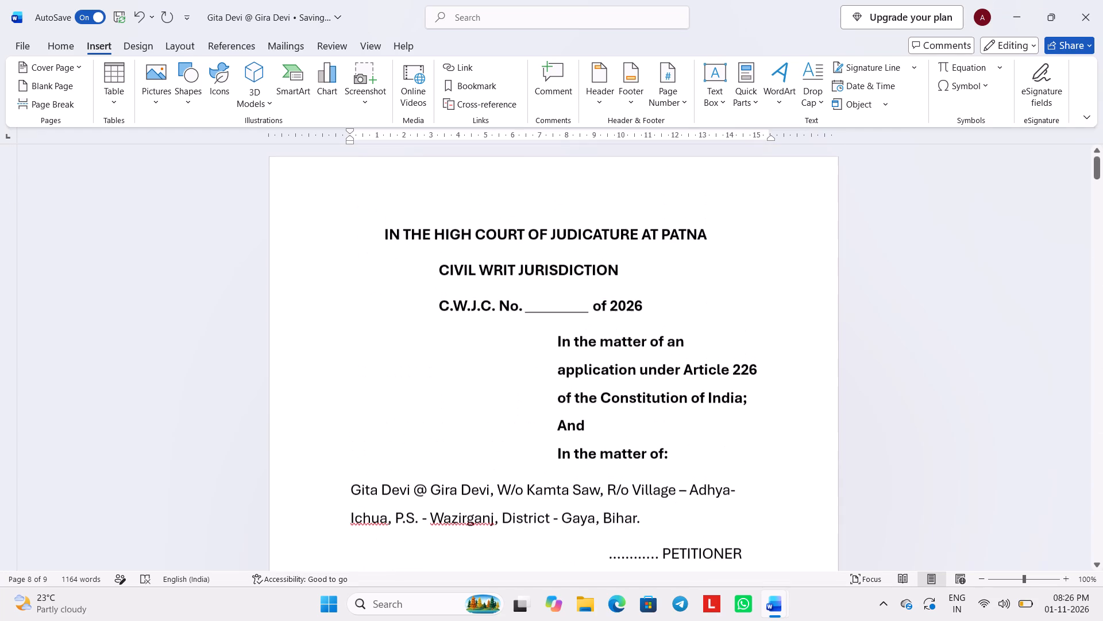
scroll(484, 307, "down", 1)
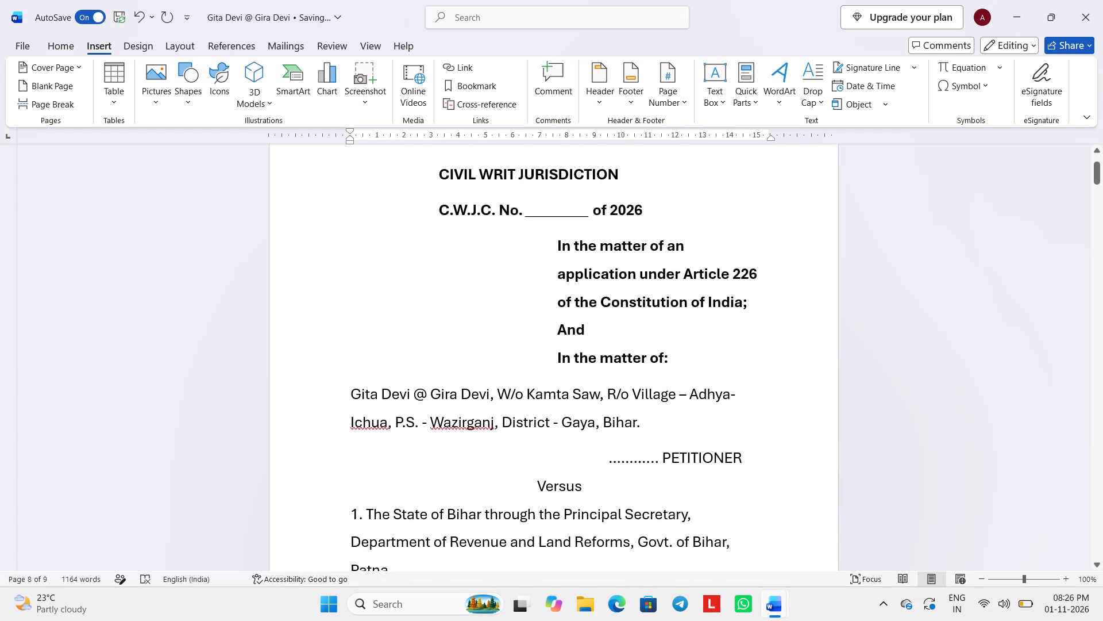
left_click_drag(352, 393, 627, 427)
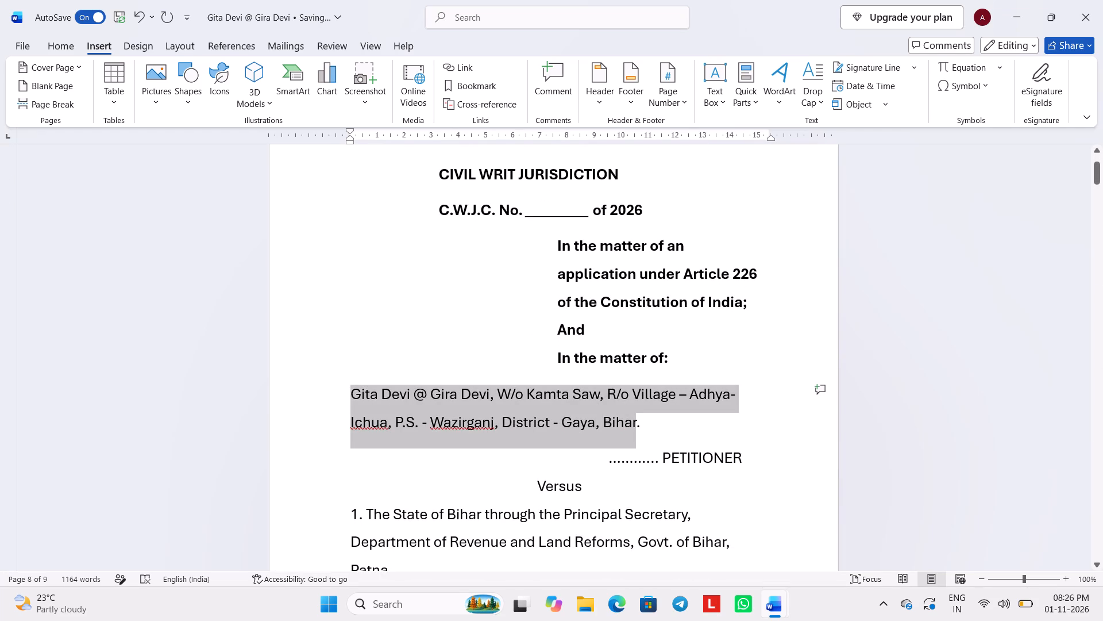
left_click_drag(627, 427, 637, 426)
key("ctrl+c")
scroll(637, 426, "down", 18)
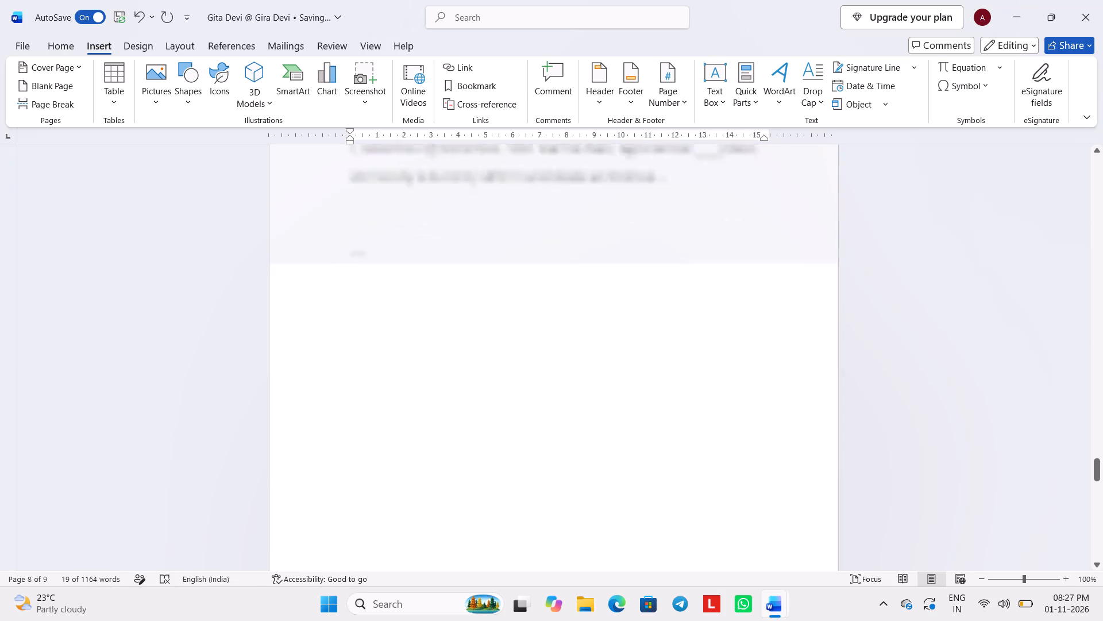
scroll(637, 426, "down", 1)
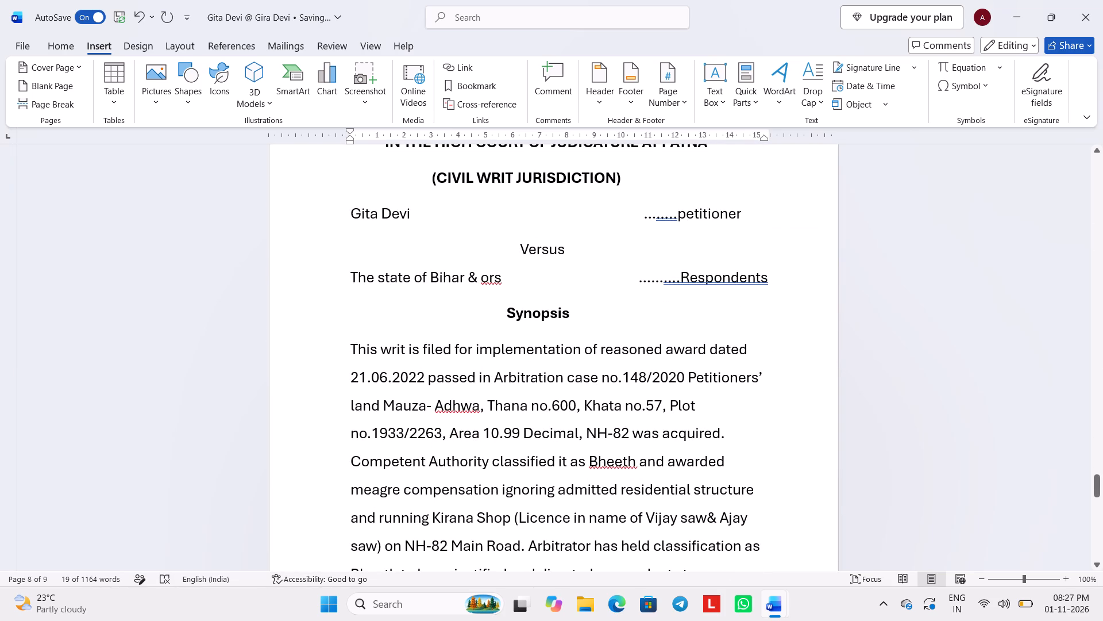
scroll(562, 388, "up", 6)
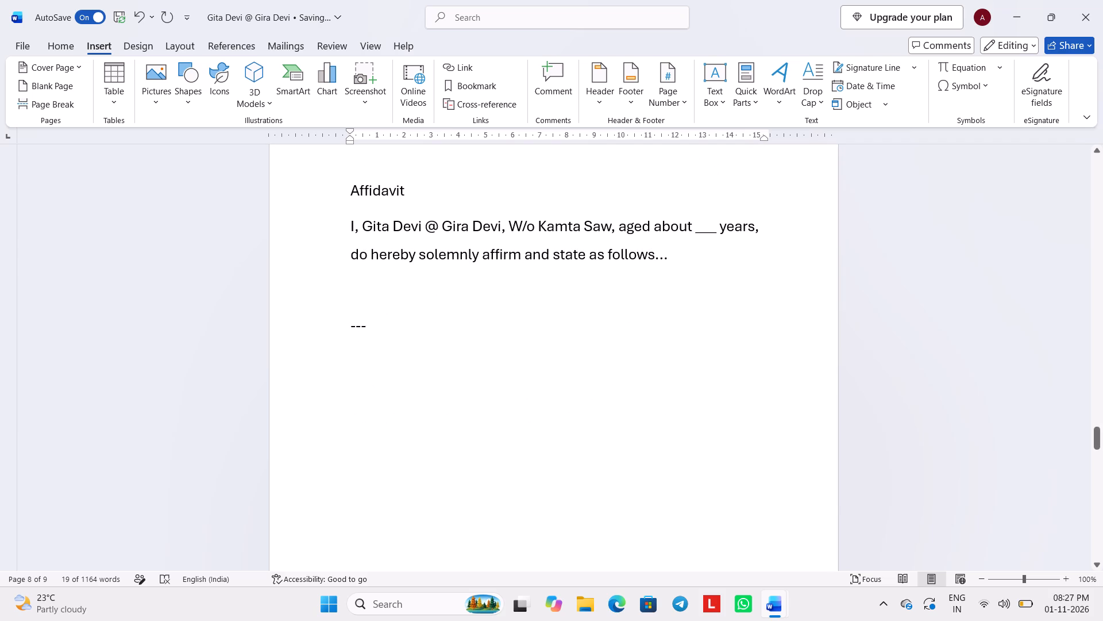
left_click_drag(363, 225, 508, 250)
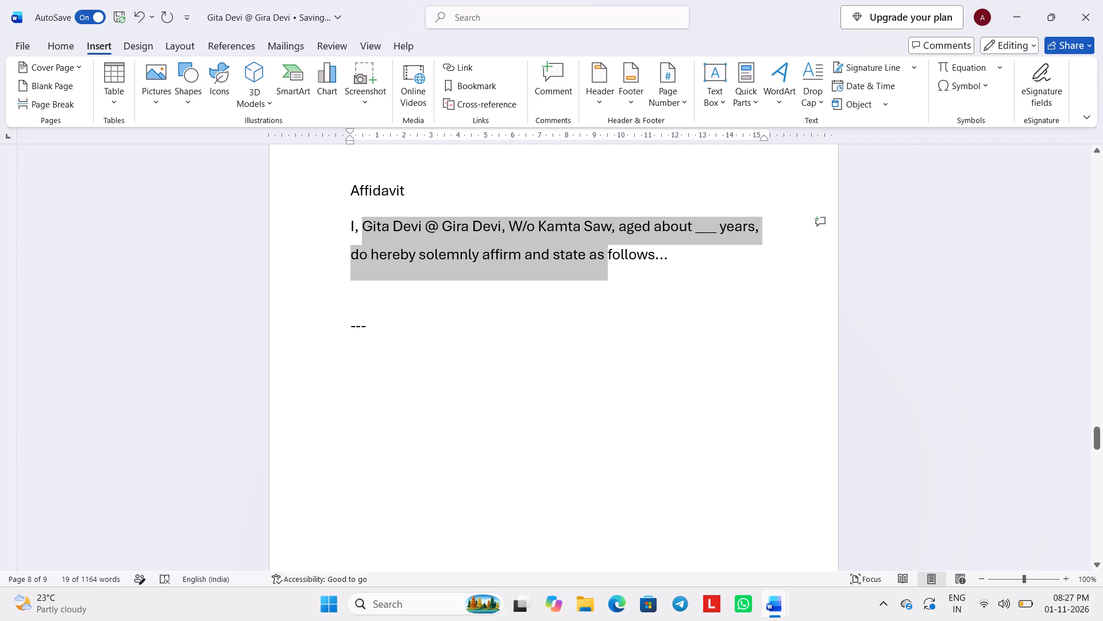
left_click_drag(508, 250, 759, 222)
key("ctrl+v")
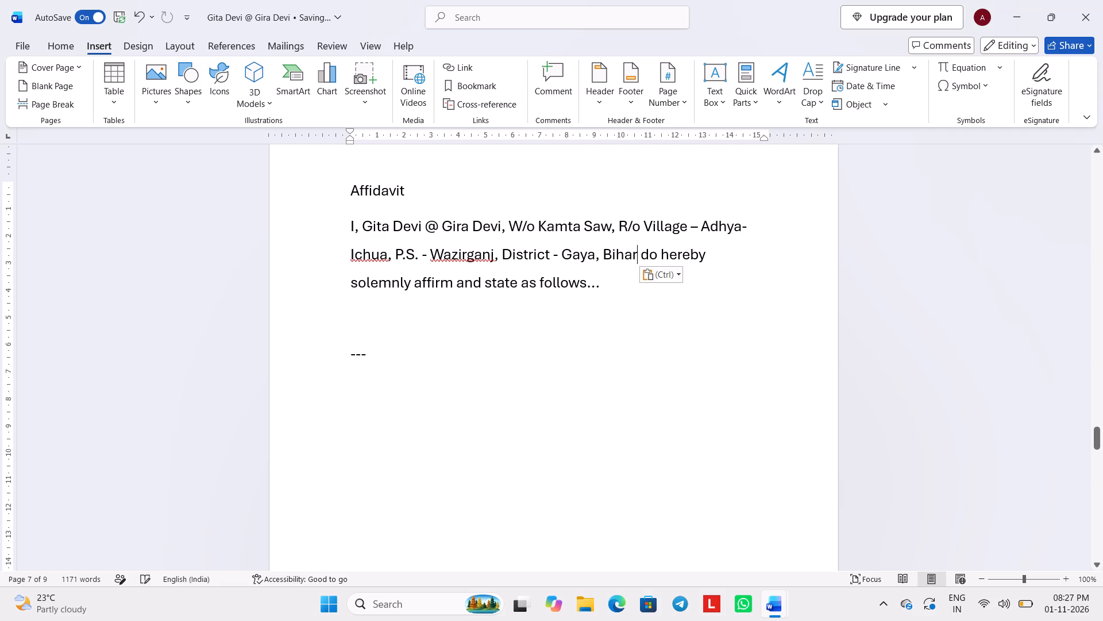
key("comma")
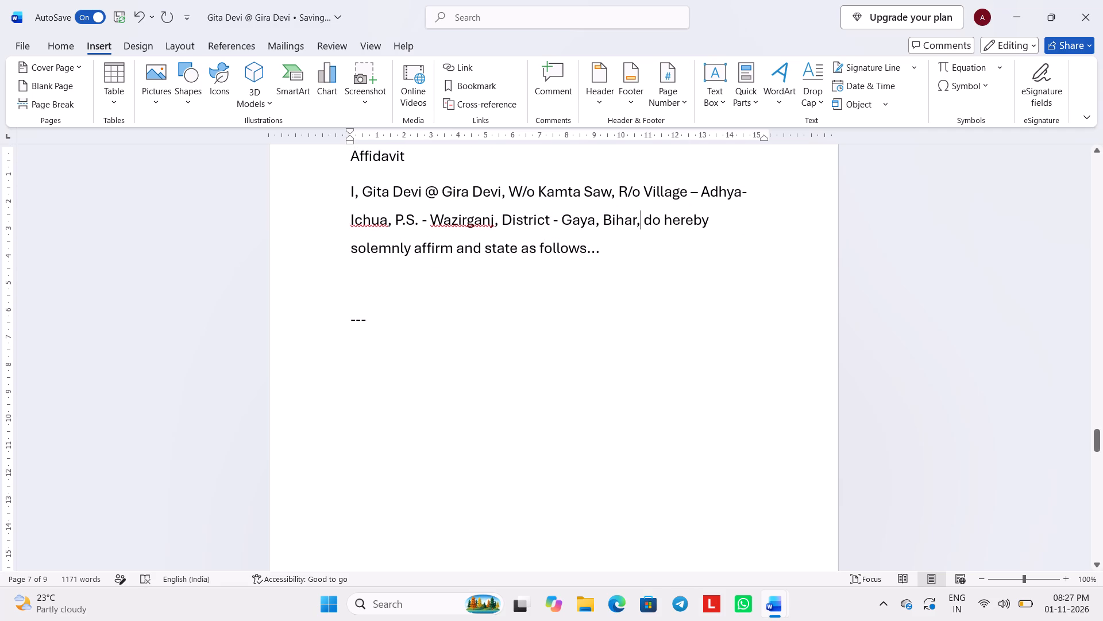
Copy the petitioner's name with its alias from the affidavit and paste it over the petitioner's name on the synopsis page.
left_click_drag(361, 191, 476, 199)
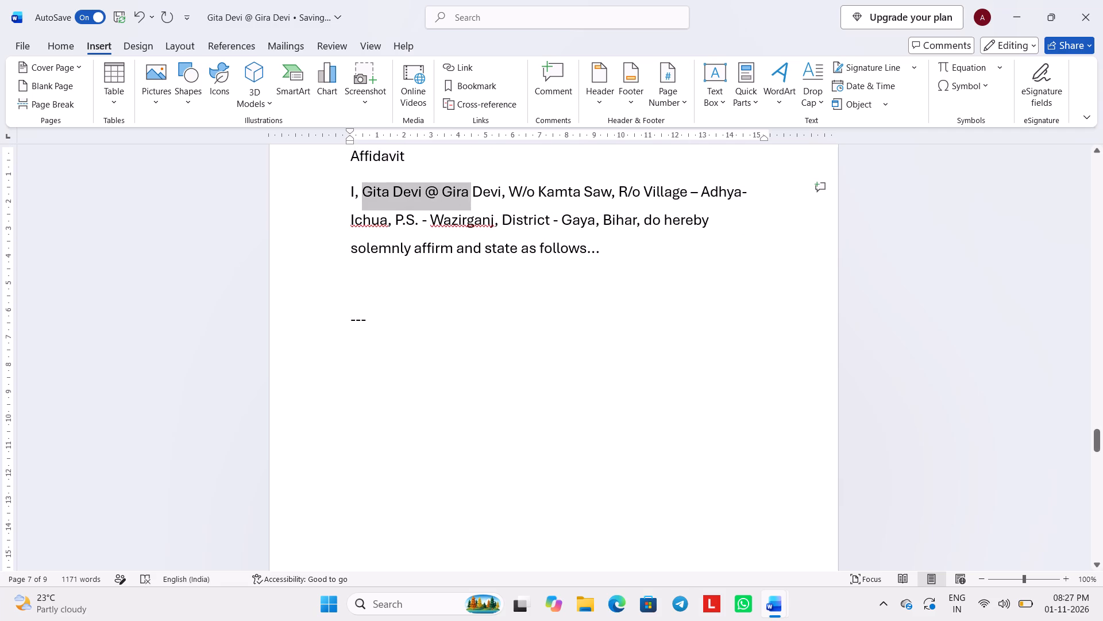
left_click_drag(476, 199, 488, 202)
key("ctrl+c")
scroll(488, 202, "down", 1)
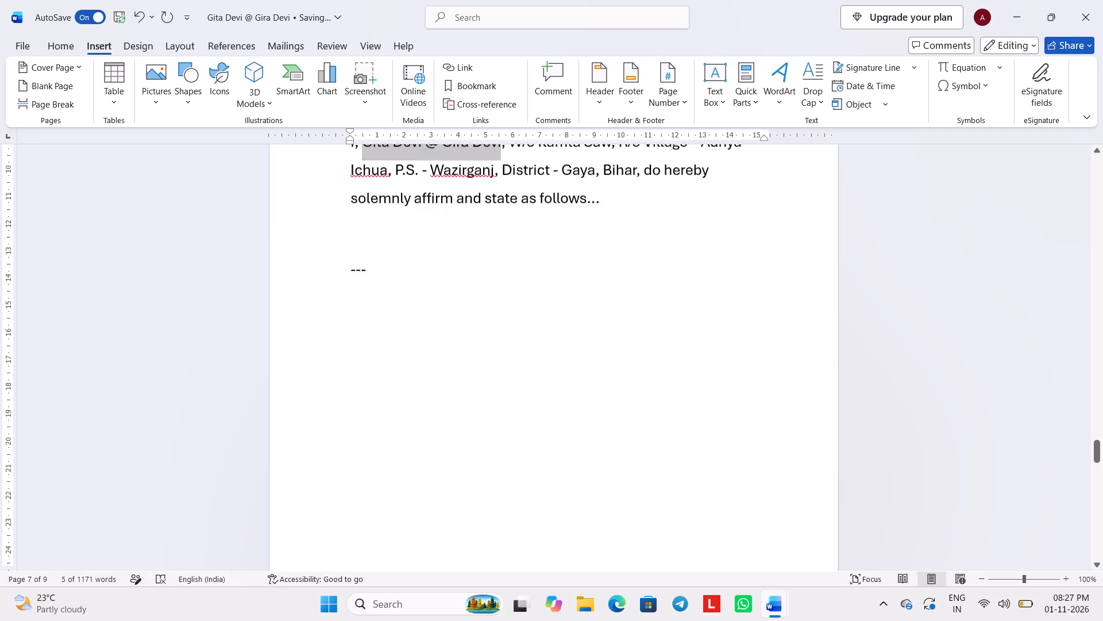
scroll(488, 202, "down", 3)
left_click(356, 256)
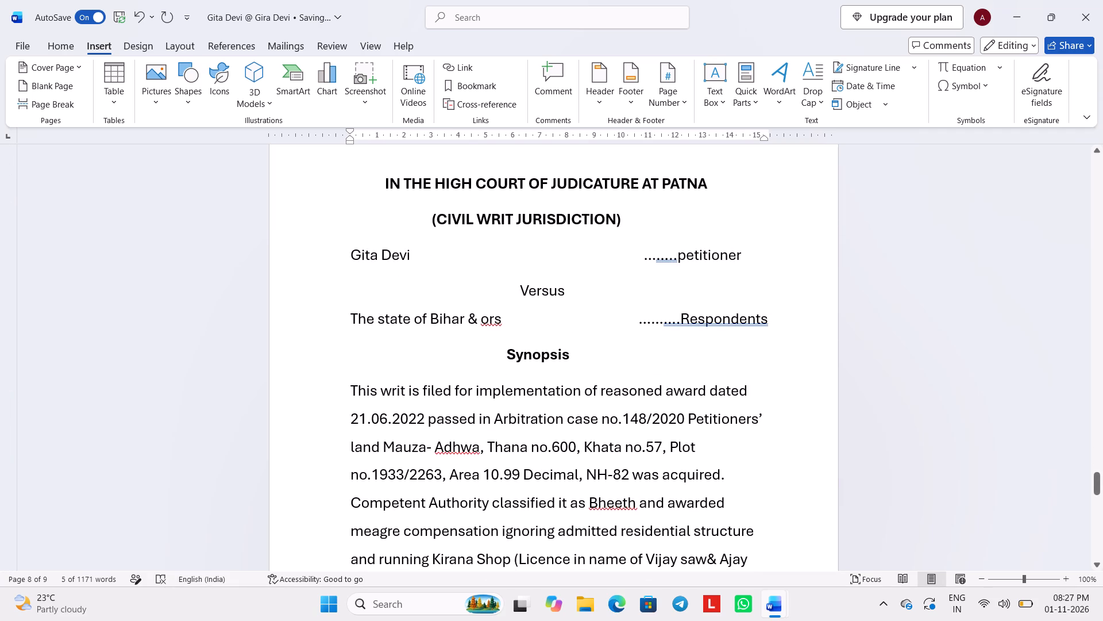
left_click_drag(356, 256, 404, 262)
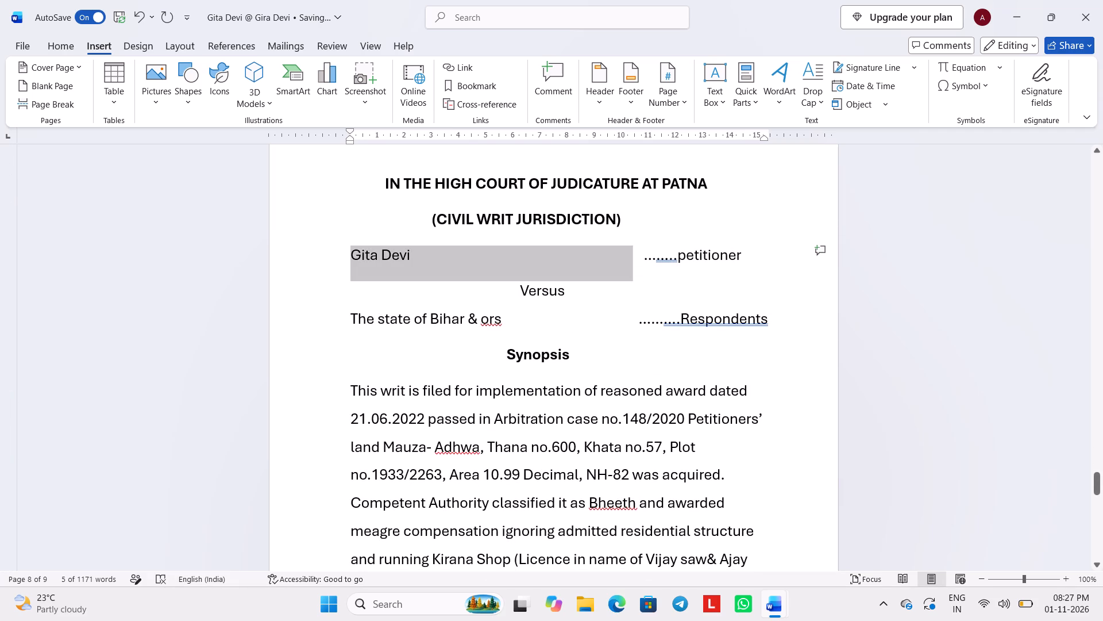
left_click_drag(404, 262, 401, 260)
left_click(401, 260)
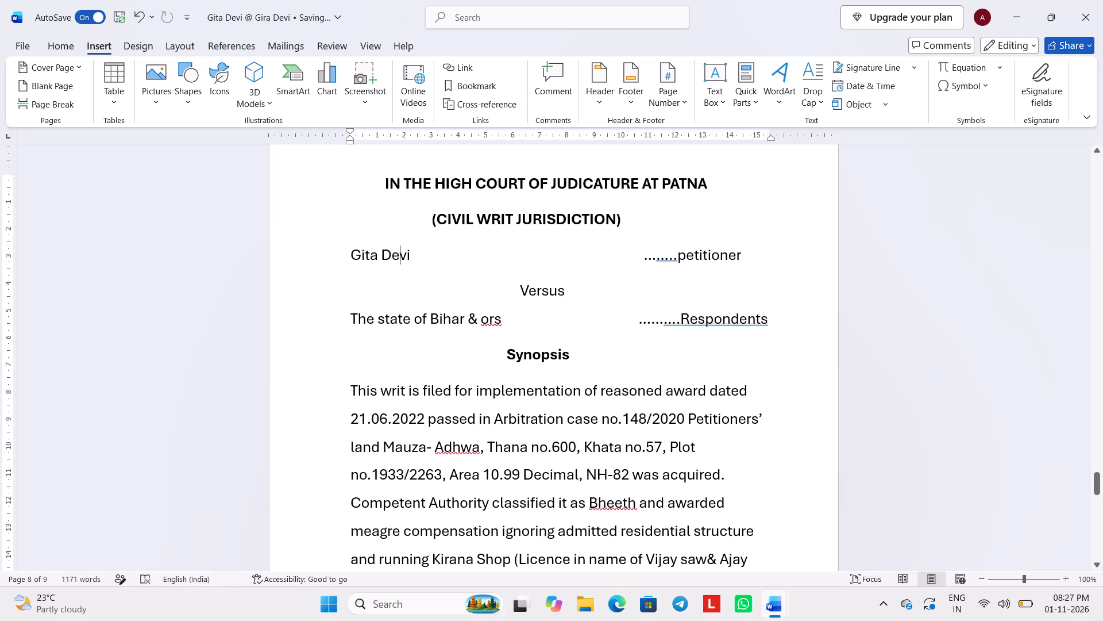
left_click_drag(411, 259, 400, 263)
left_click_drag(400, 263, 353, 262)
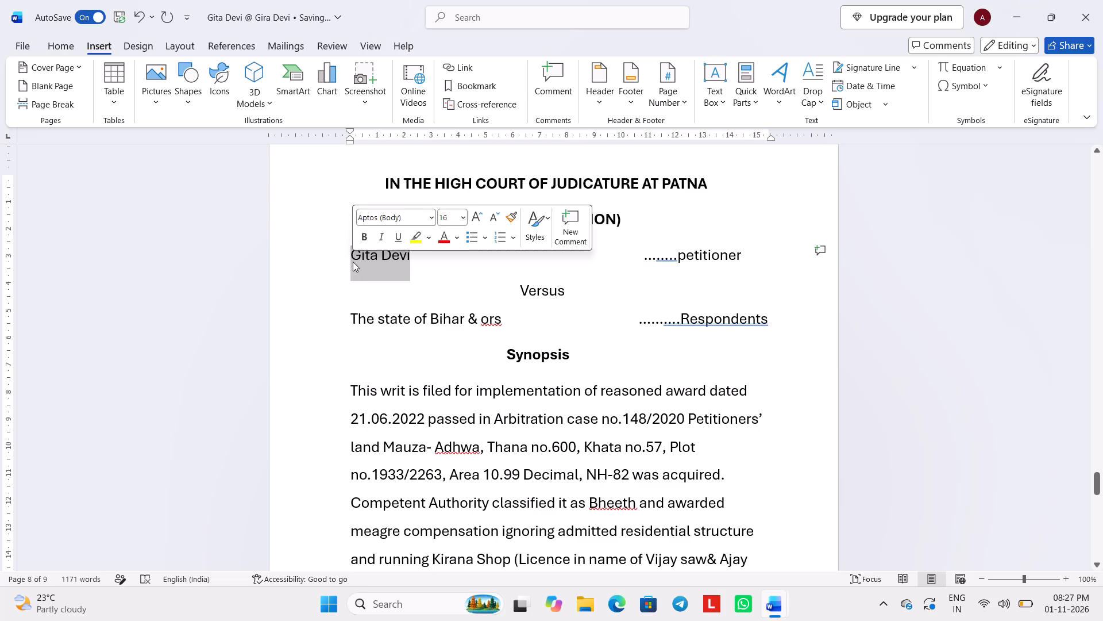
key("ctrl+v")
Delete the surplus spaces before "........petitioner" on the synopsis page so it sits on the same line as the petitioner's name.
key("Delete")
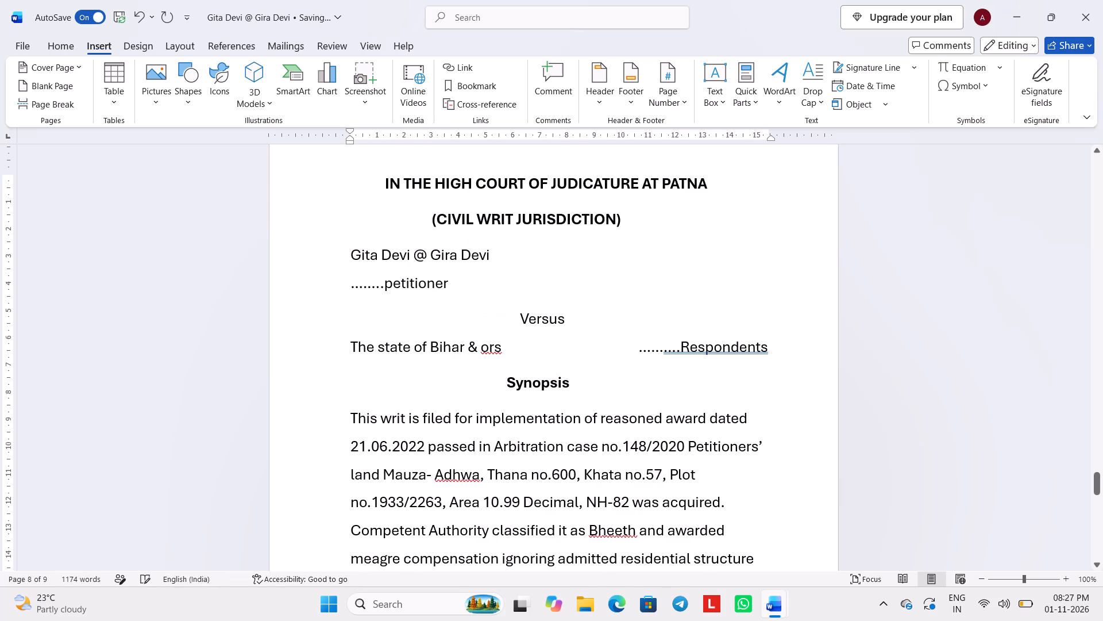
key("Delete")
key("Delete")
key("Delete")
key("Delete")
key("Delete")
key("Delete")
key("Delete")
key("Delete")
key("Delete")
key("Delete")
key("Delete")
key("Delete")
key("Delete")
key("Delete")
key("Delete")
key("Delete")
key("Delete")
key("Delete")
key("Delete")
key("Delete")
key("Delete")
key("Delete")
key("Delete")
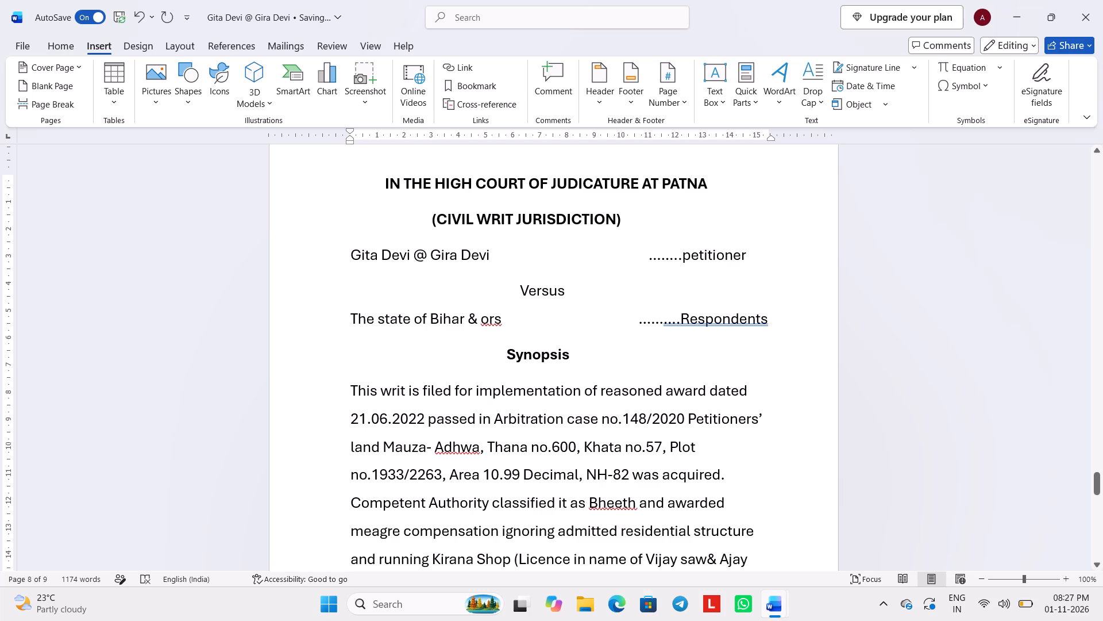
Switch to the Arbitration case no. 148/2020 petition and copy numbered statements 1 to 4 from its affidavit.
scroll(362, 389, "up", 5)
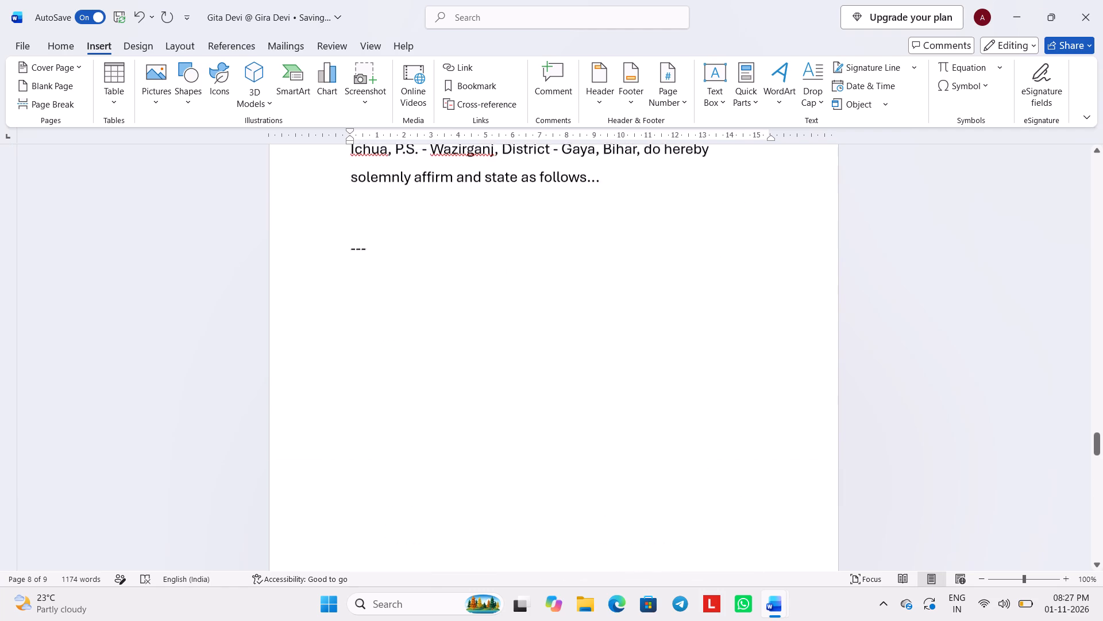
scroll(362, 389, "up", 1)
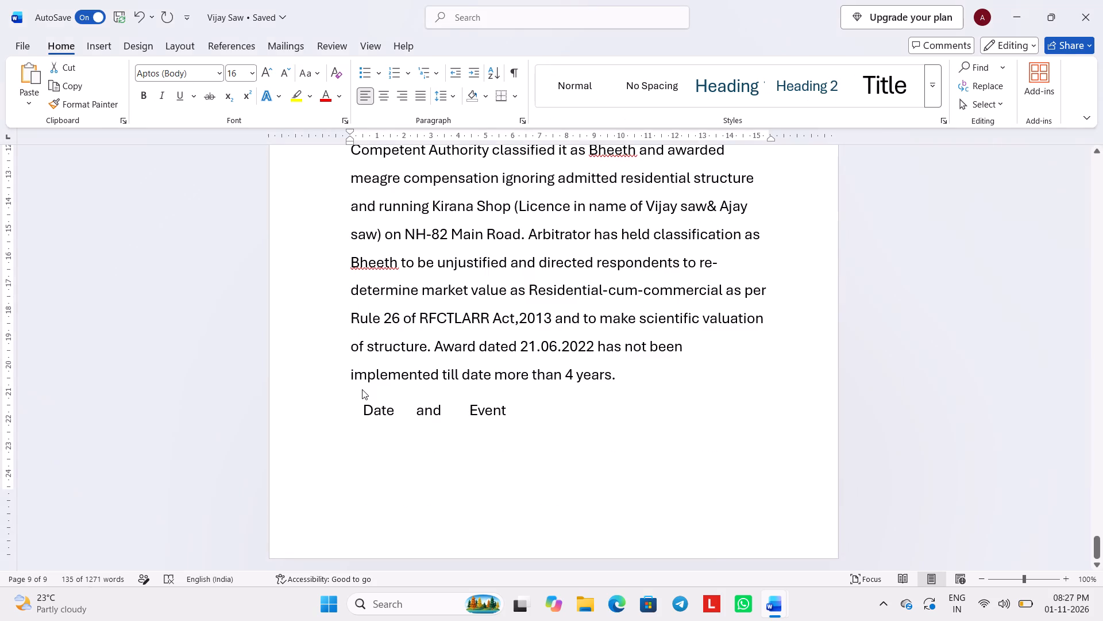
scroll(511, 365, "up", 6)
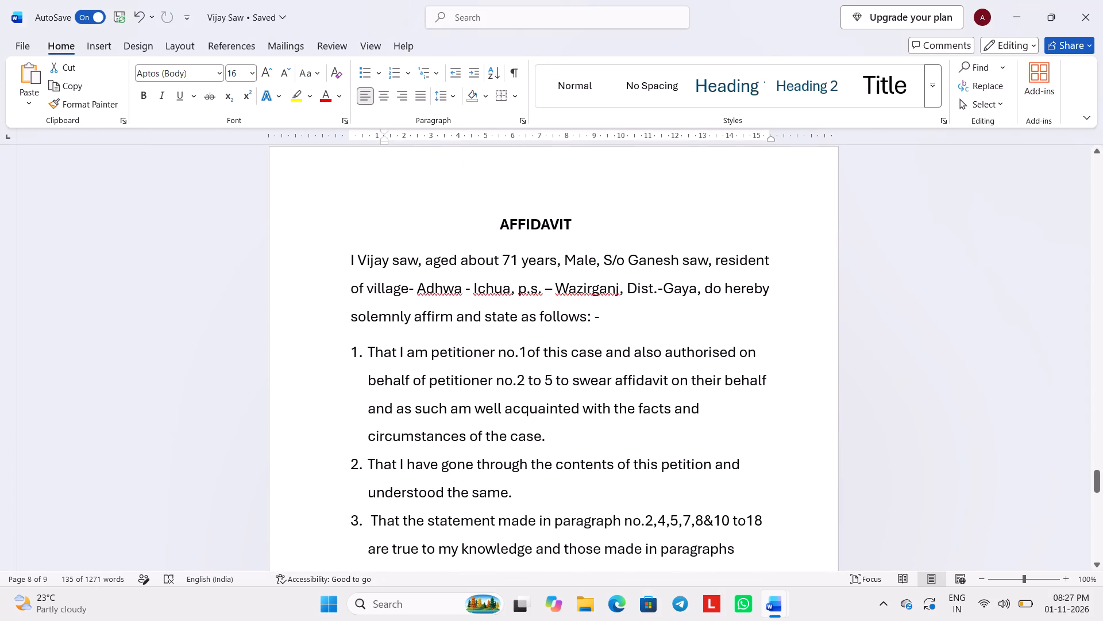
left_click_drag(351, 350, 337, 517)
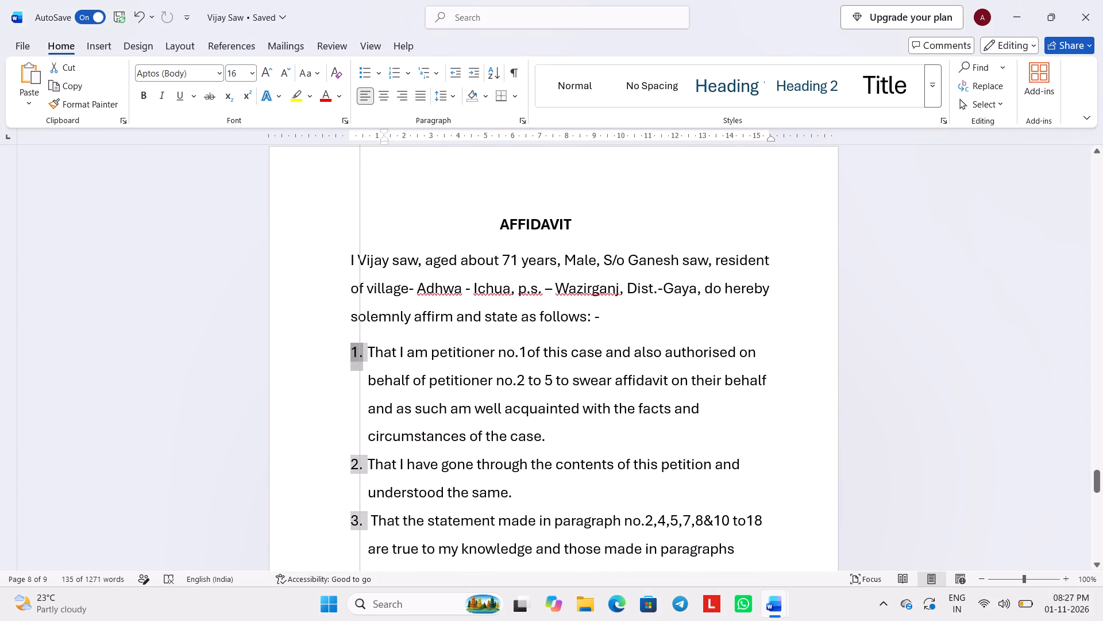
left_click_drag(337, 517, 313, 520)
scroll(573, 358, "down", 1)
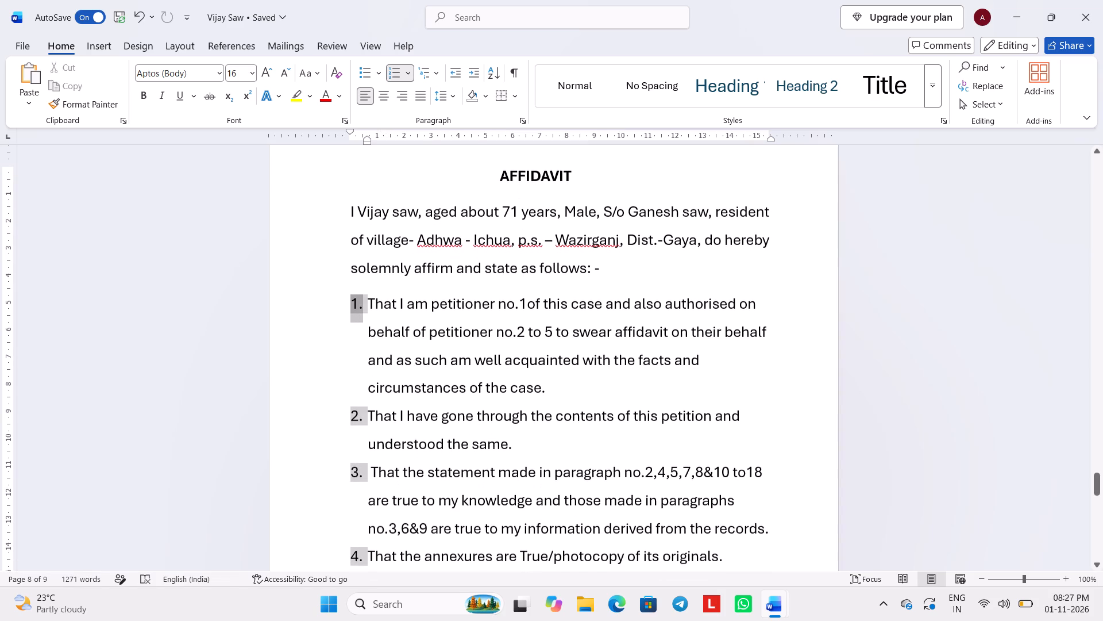
scroll(658, 484, "down", 1)
left_click_drag(756, 502, 507, 351)
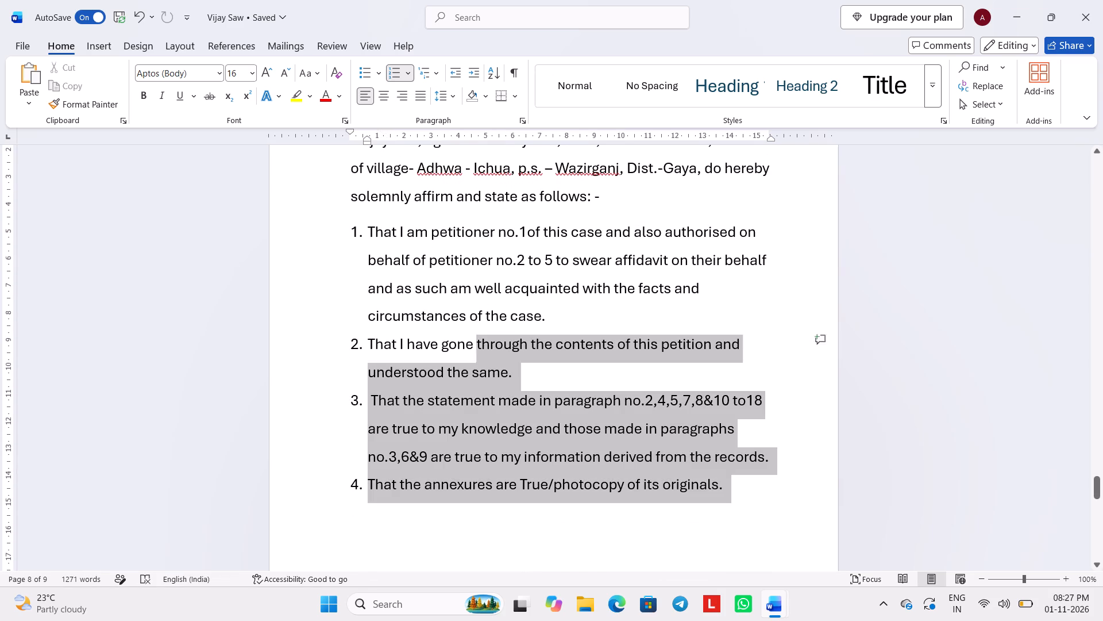
left_click_drag(507, 351, 304, 228)
key("ctrl+c")
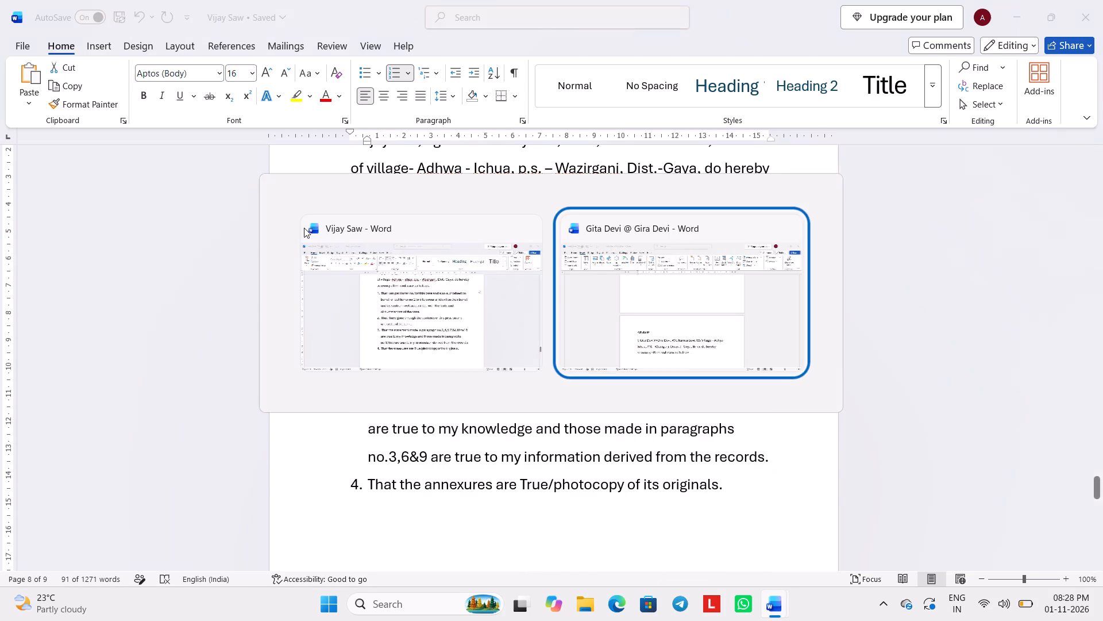
Back in the Arbitration Case No. 101/2020 petition, remove the trailing dots after "solemnly affirm and state as follows" in the affidavit.
scroll(430, 322, "down", 1)
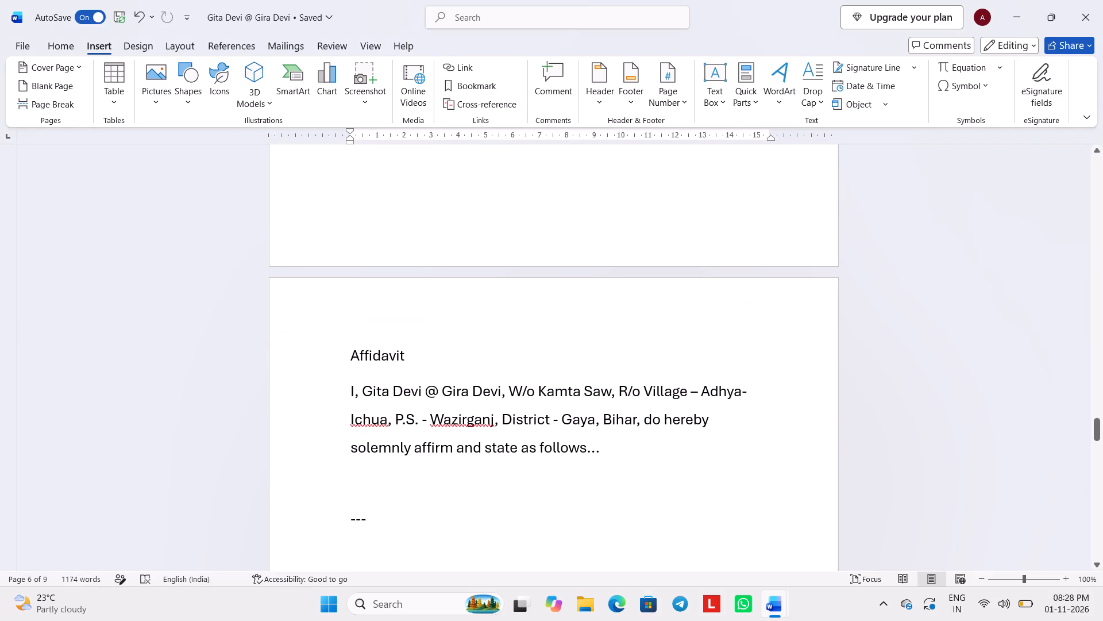
left_click(617, 451)
left_click(617, 451)
key("BackSpace")
key("BackSpace")
key("BackSpace")
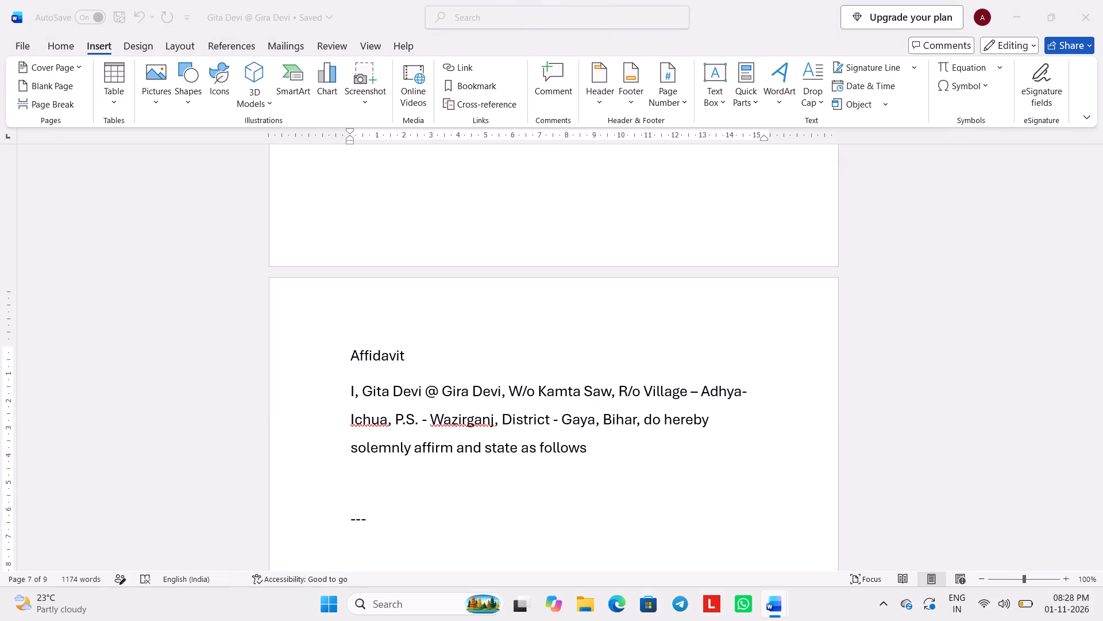
End the affidavit's opening sentence "state as follows" with " :-" and start a new line below it.
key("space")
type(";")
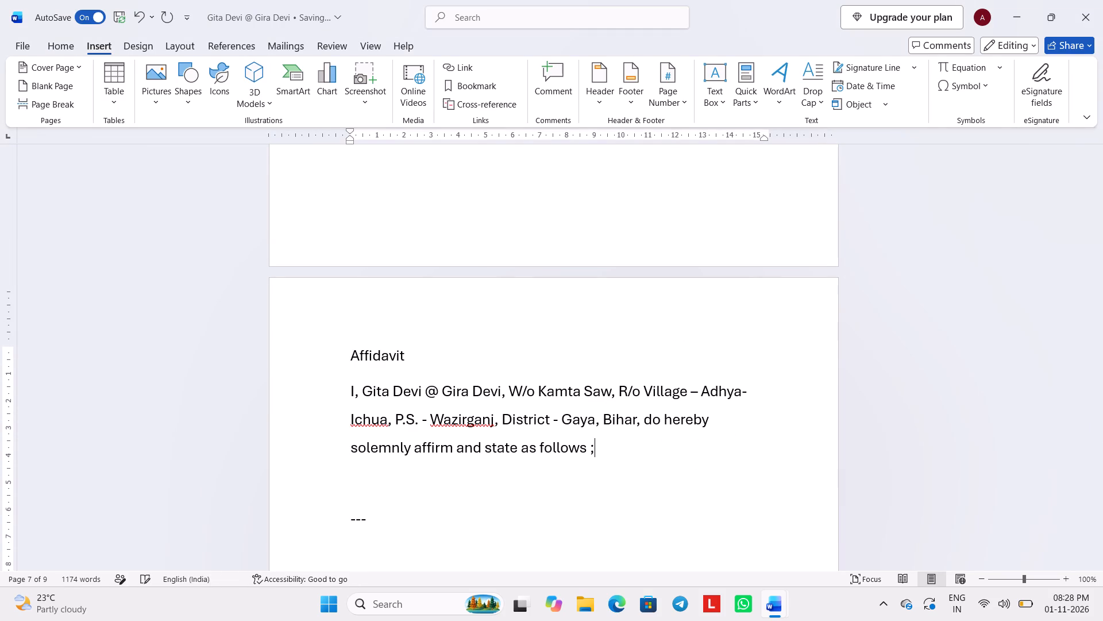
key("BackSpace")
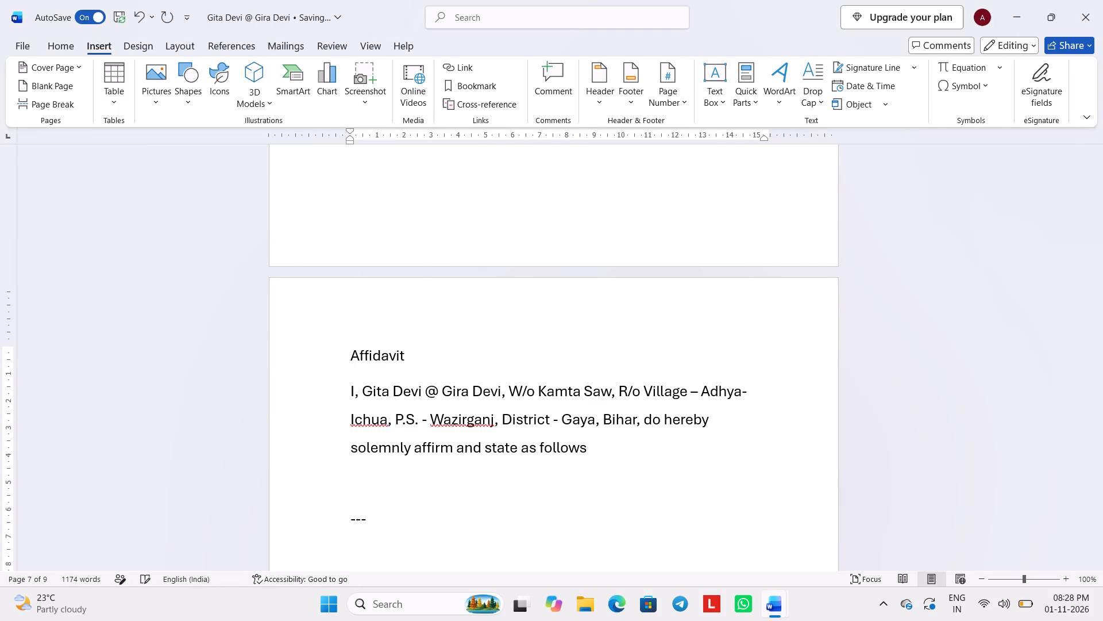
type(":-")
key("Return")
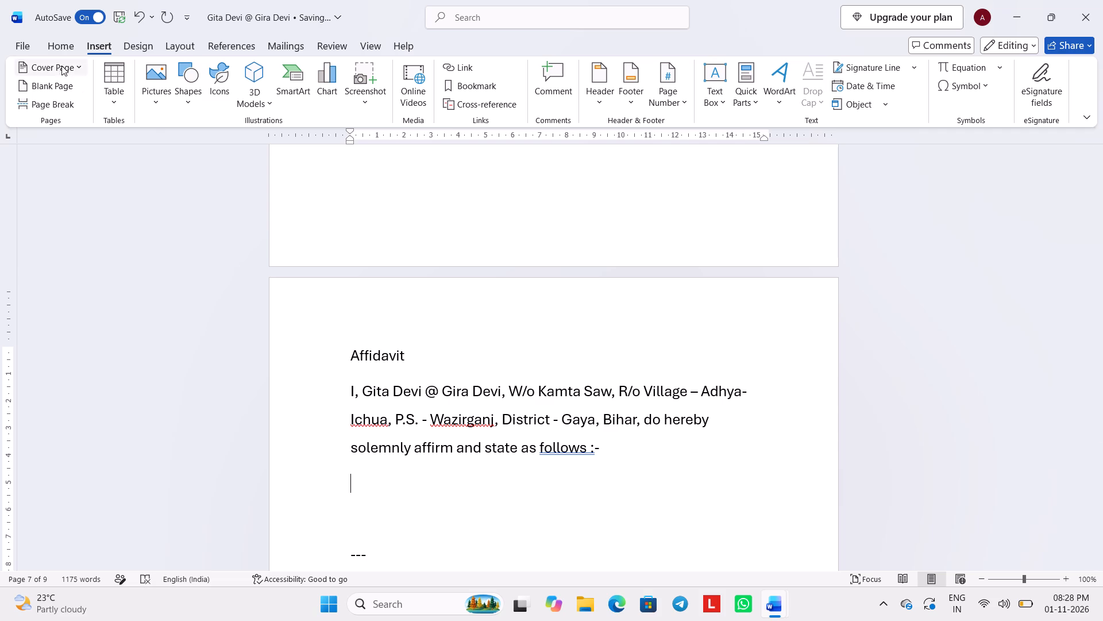
Start a numbered list on the new line, paste the copied affidavit statements 1 to 4, and remove the surplus blank lines after them.
left_click(56, 44)
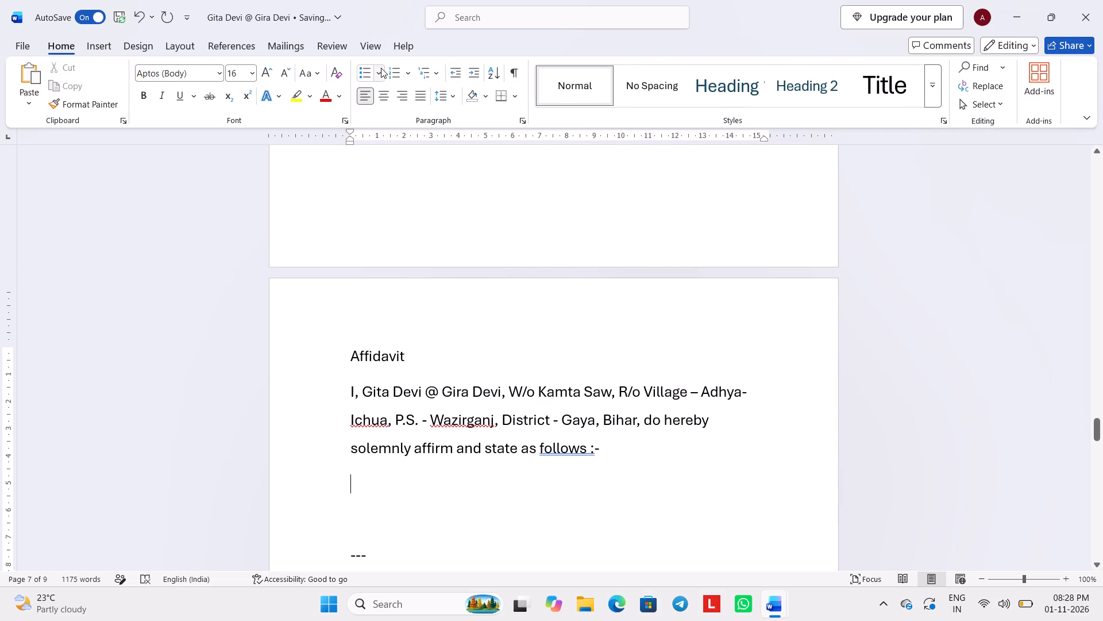
left_click(393, 70)
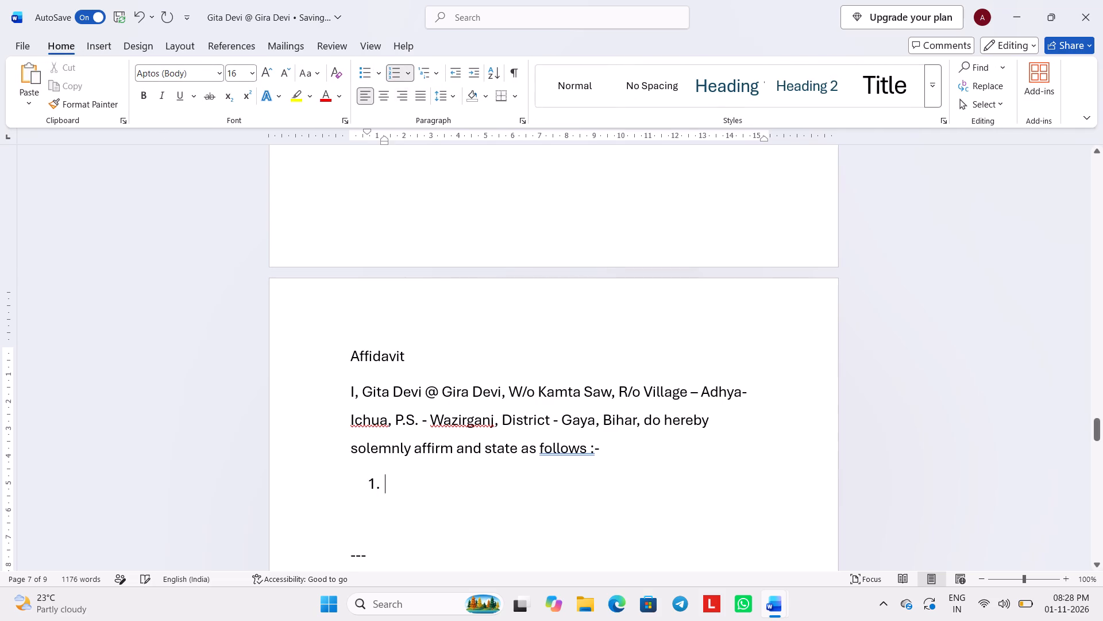
left_click(373, 483)
left_click_drag(373, 483, 326, 487)
left_click(406, 494)
key("ctrl+v")
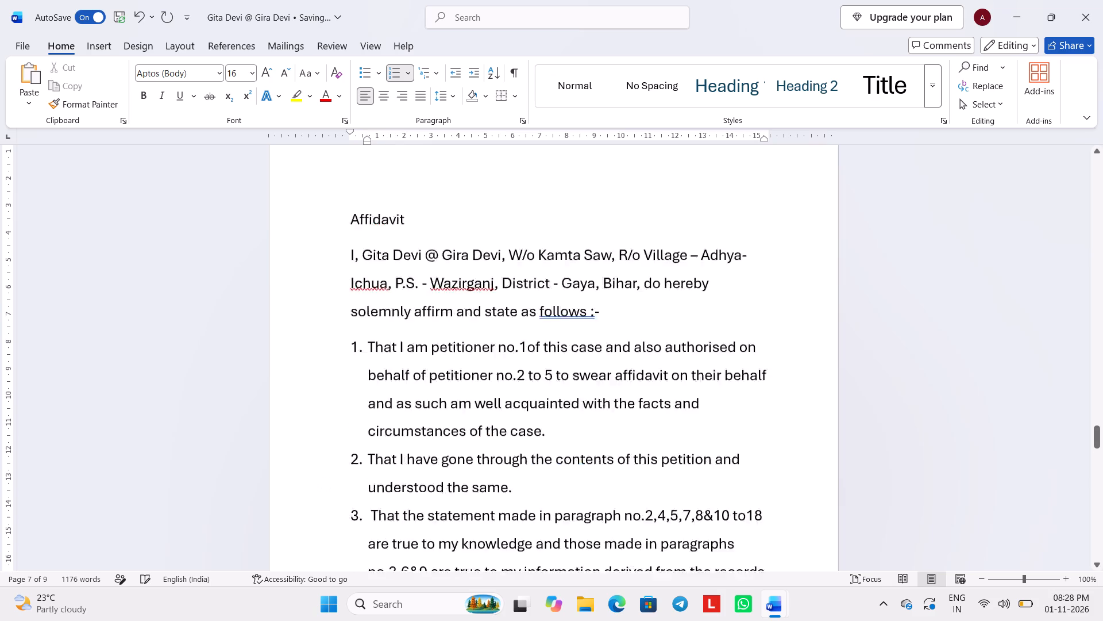
key("BackSpace")
key("BackSpace")
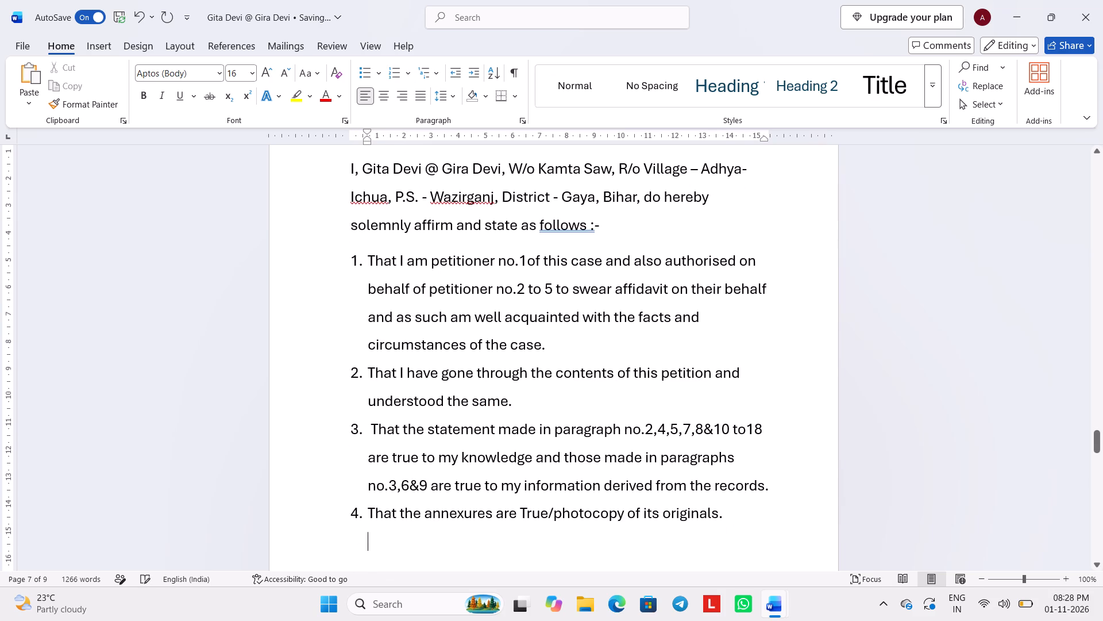
key("BackSpace")
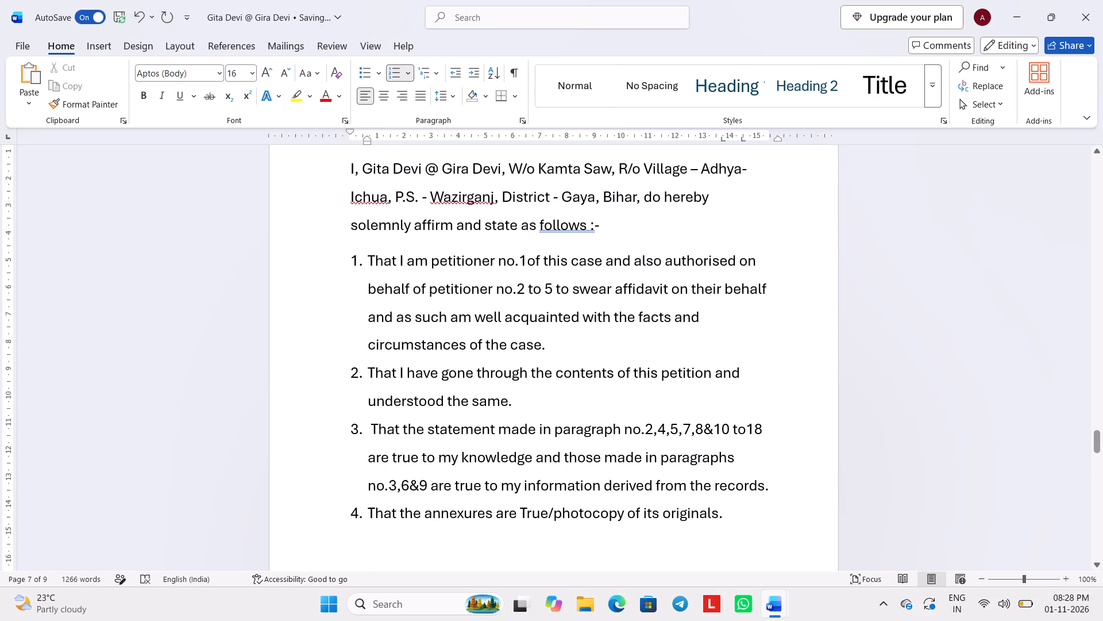
Shift the "Affidavit" heading toward the page centre with a first-line indent of about 5 cm.
scroll(402, 550, "down", 2)
scroll(402, 550, "up", 1)
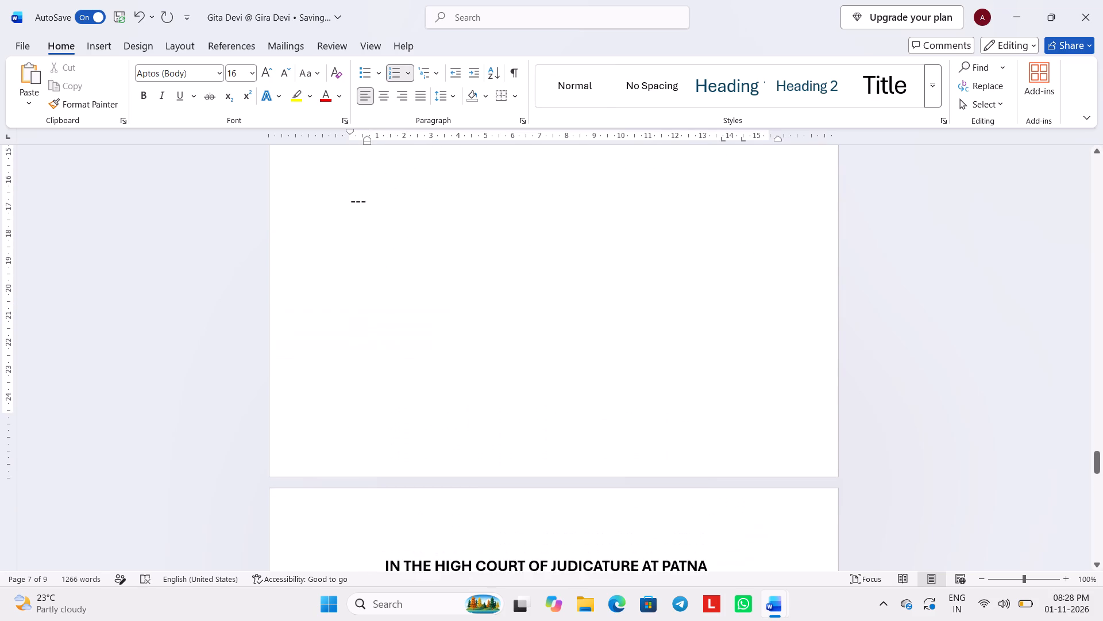
scroll(407, 466, "down", 3)
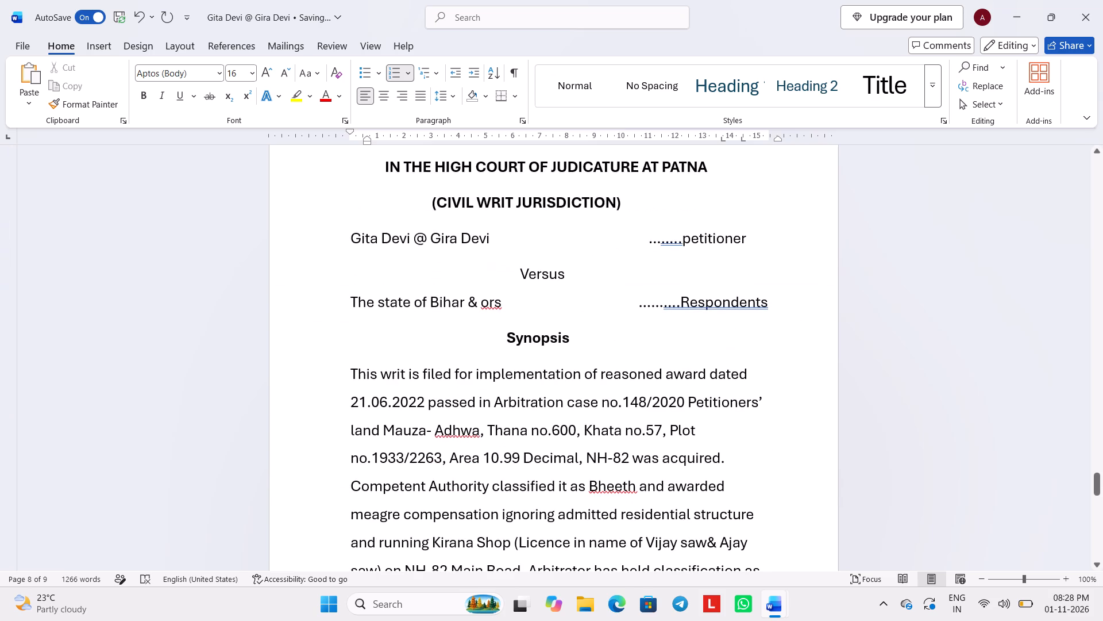
scroll(407, 466, "up", 1)
scroll(407, 466, "down", 1)
scroll(407, 466, "up", 5)
scroll(407, 466, "down", 1)
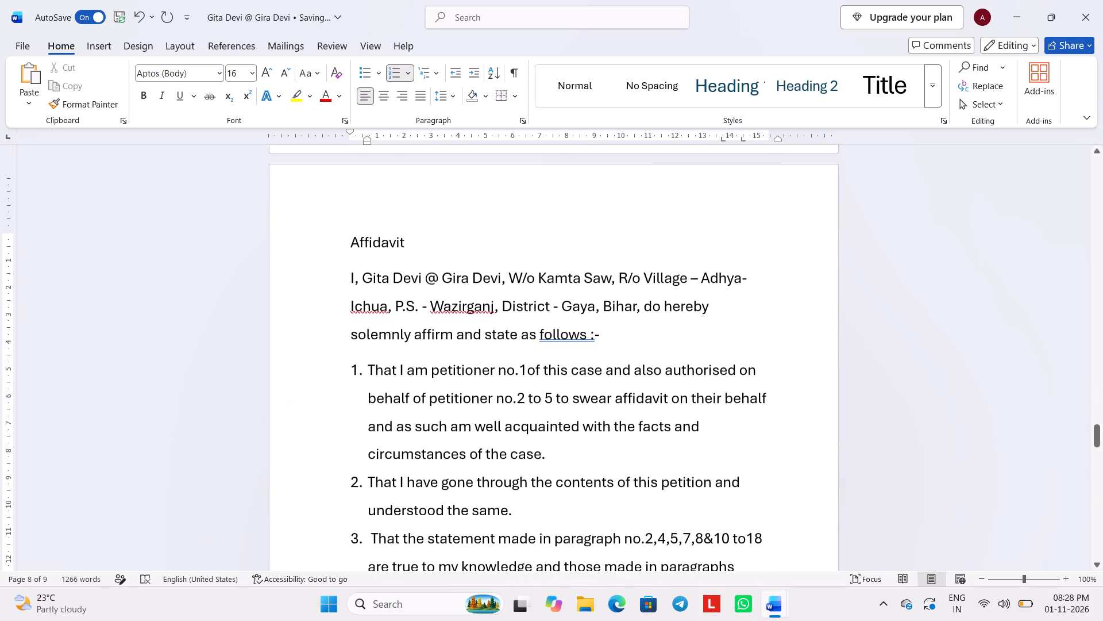
left_click(338, 247)
left_click(341, 247)
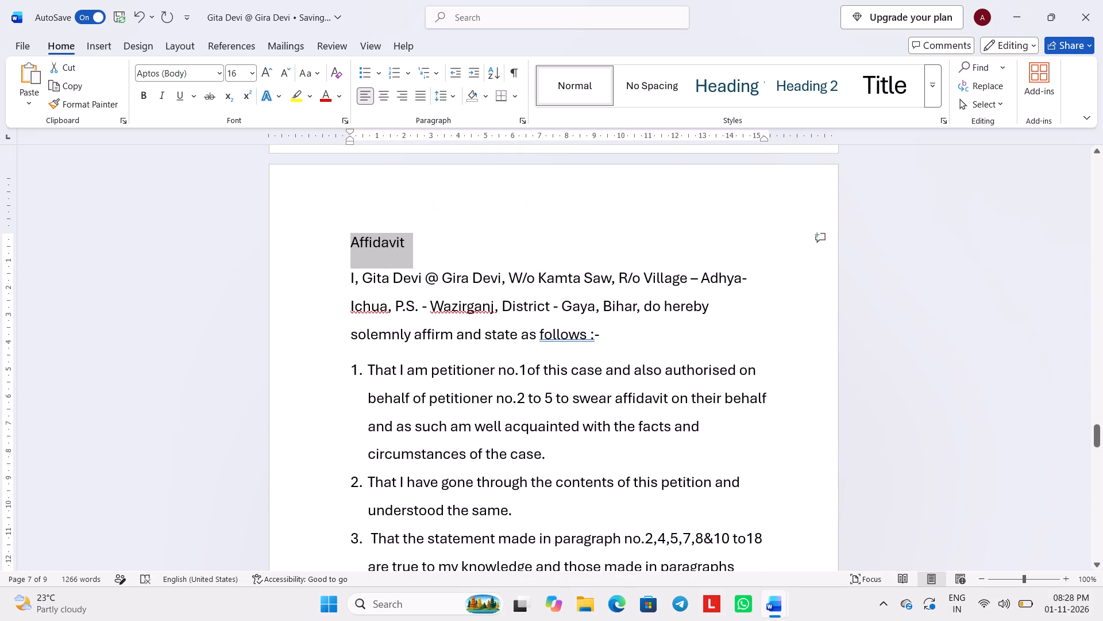
left_click(349, 246)
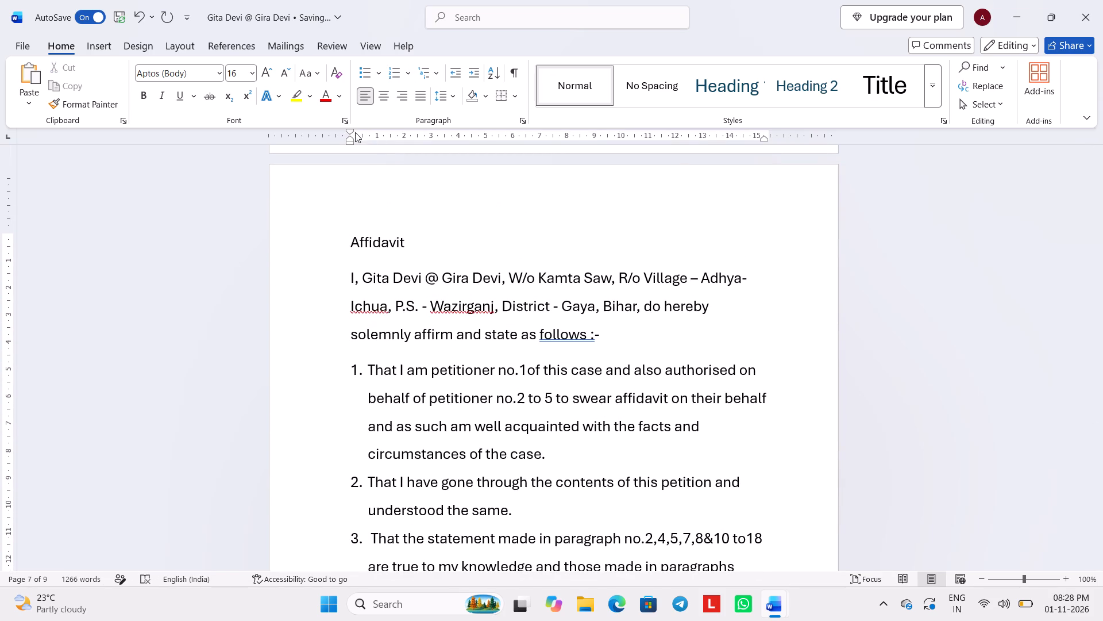
left_click_drag(349, 131, 419, 145)
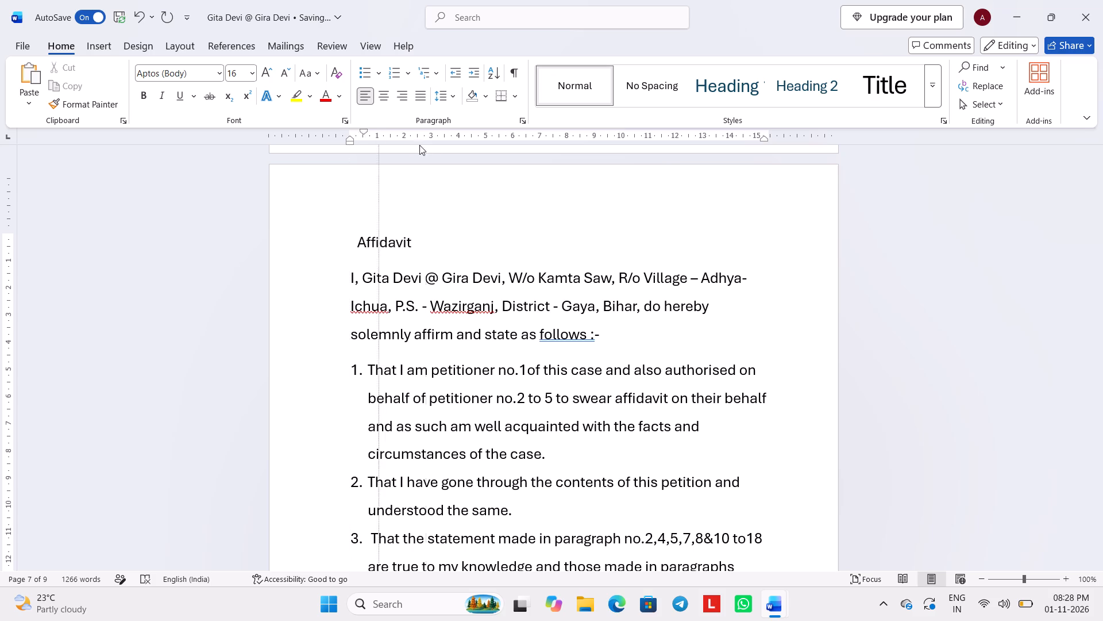
left_click_drag(419, 145, 488, 152)
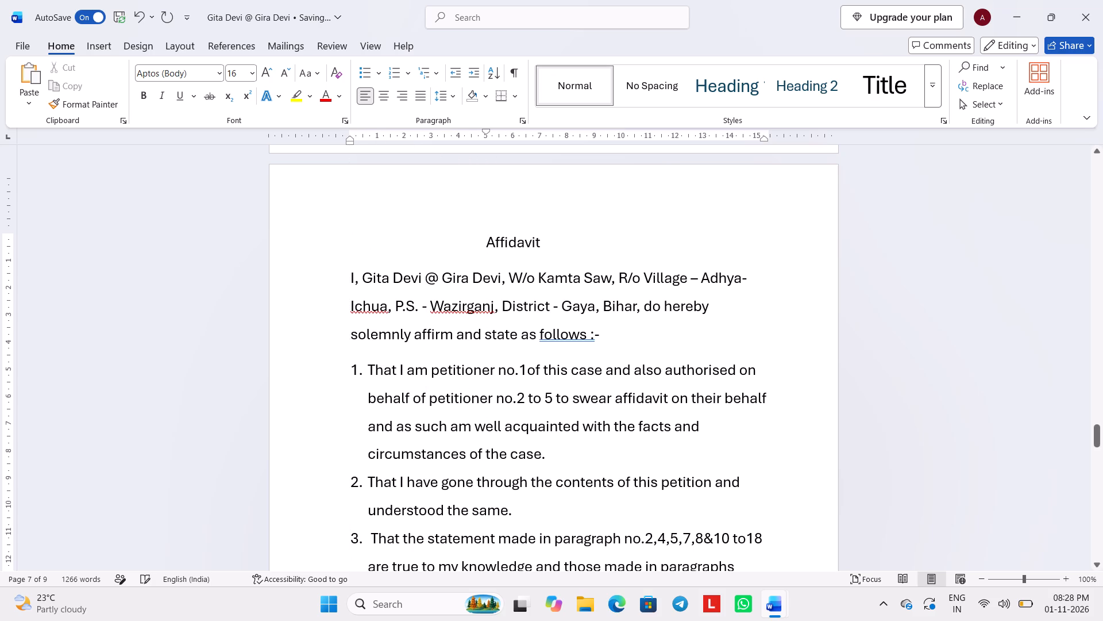
Check the related petition's index page, and copy the court heading and party lines from the Arbitration Case No. 101/2020 petition's synopsis page.
scroll(536, 240, "down", 1)
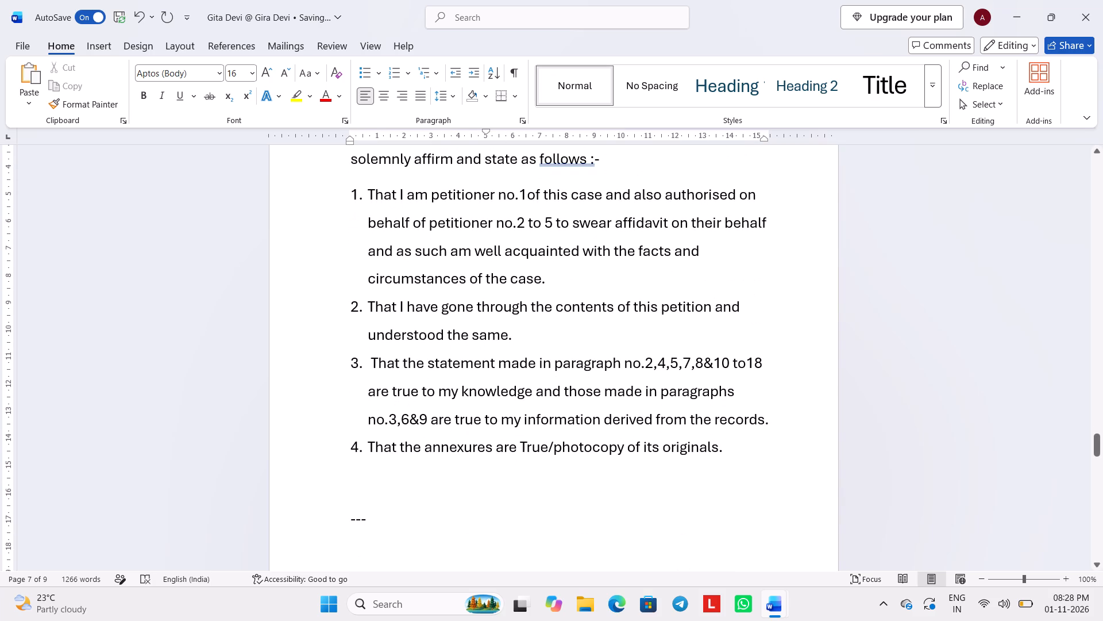
scroll(536, 240, "down", 8)
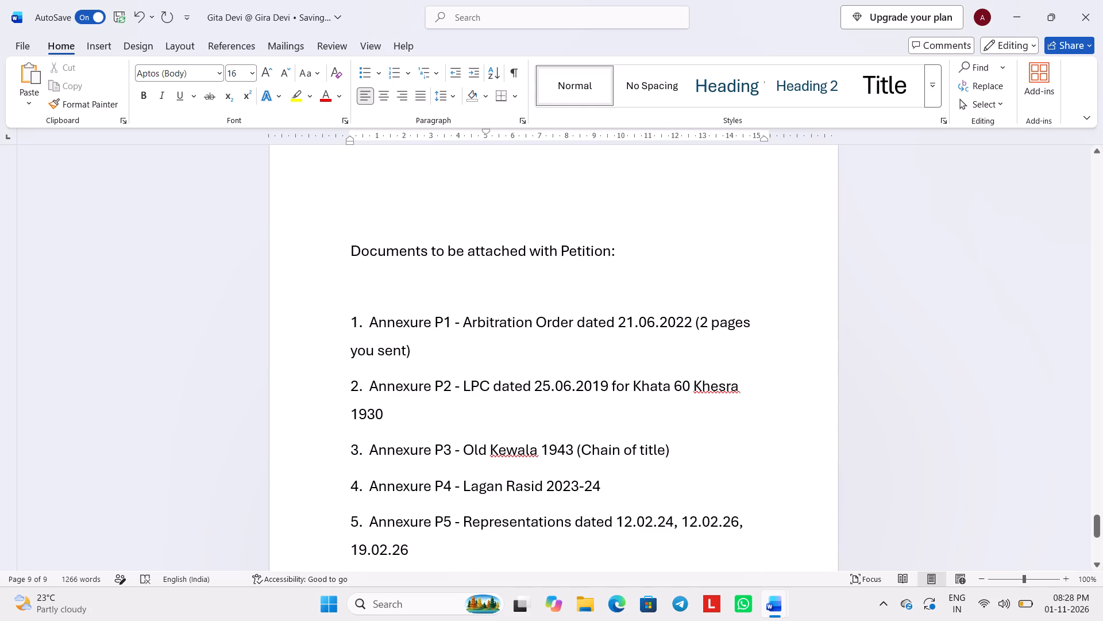
scroll(381, 377, "down", 1)
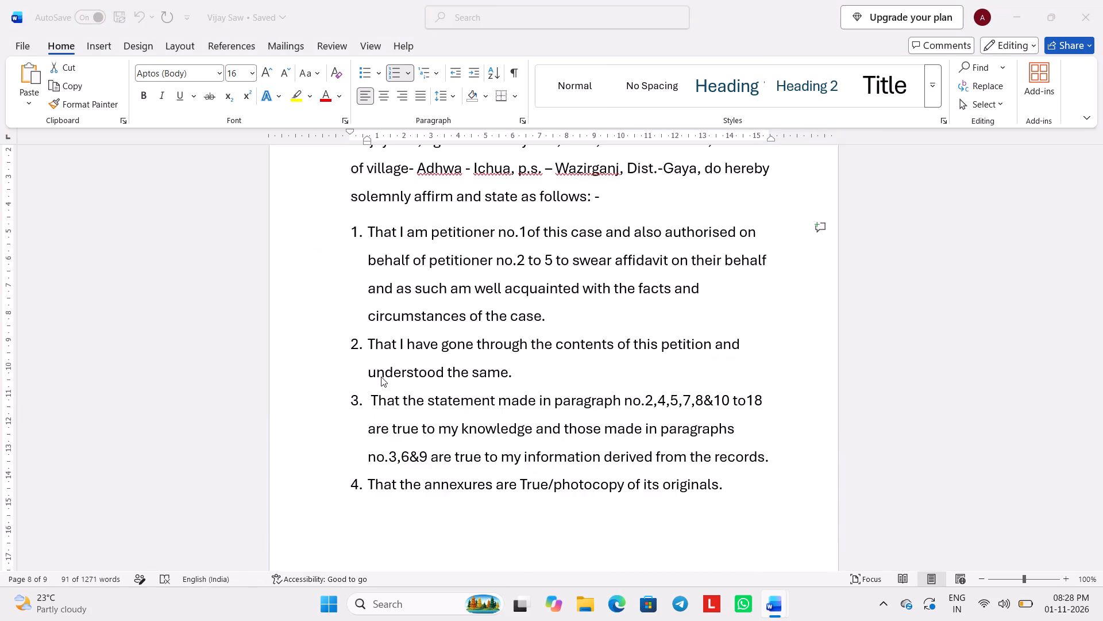
scroll(488, 360, "up", 5)
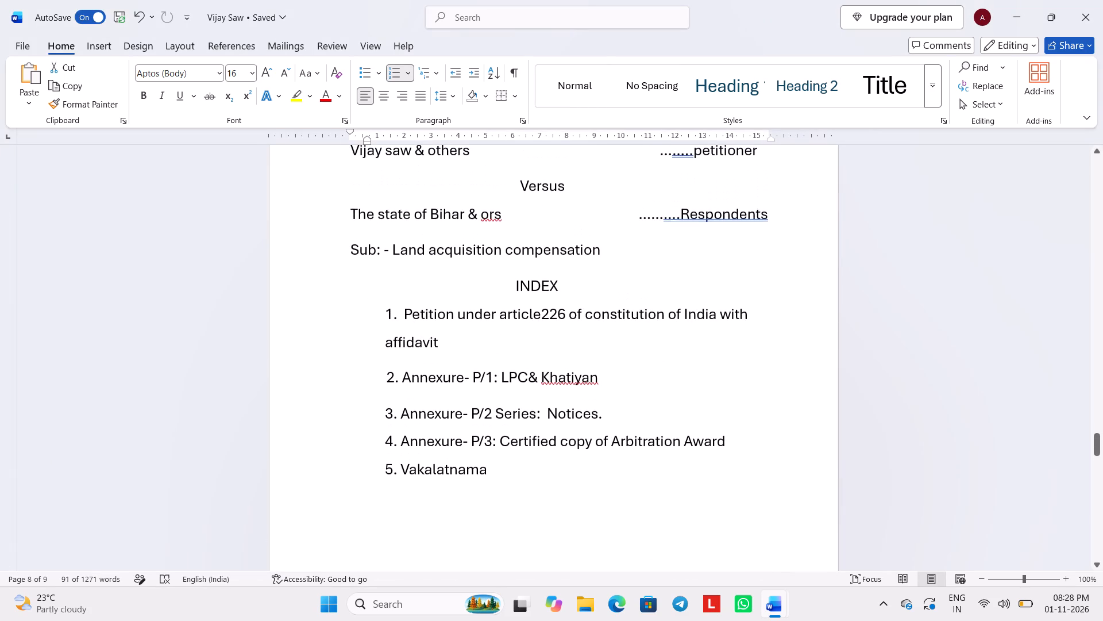
scroll(461, 306, "up", 1)
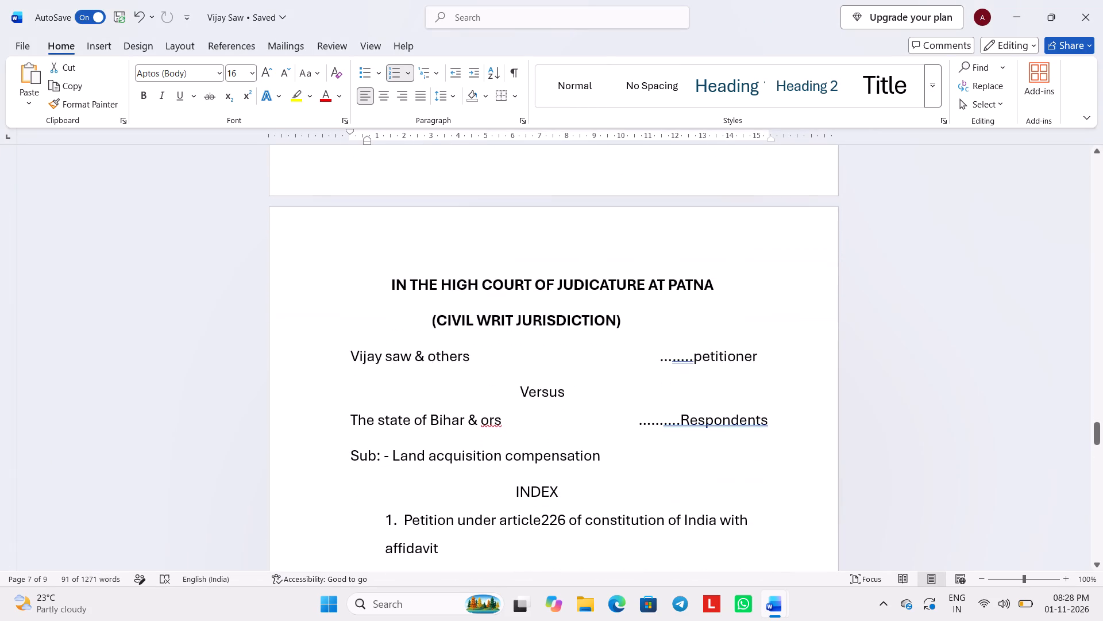
scroll(461, 306, "up", 5)
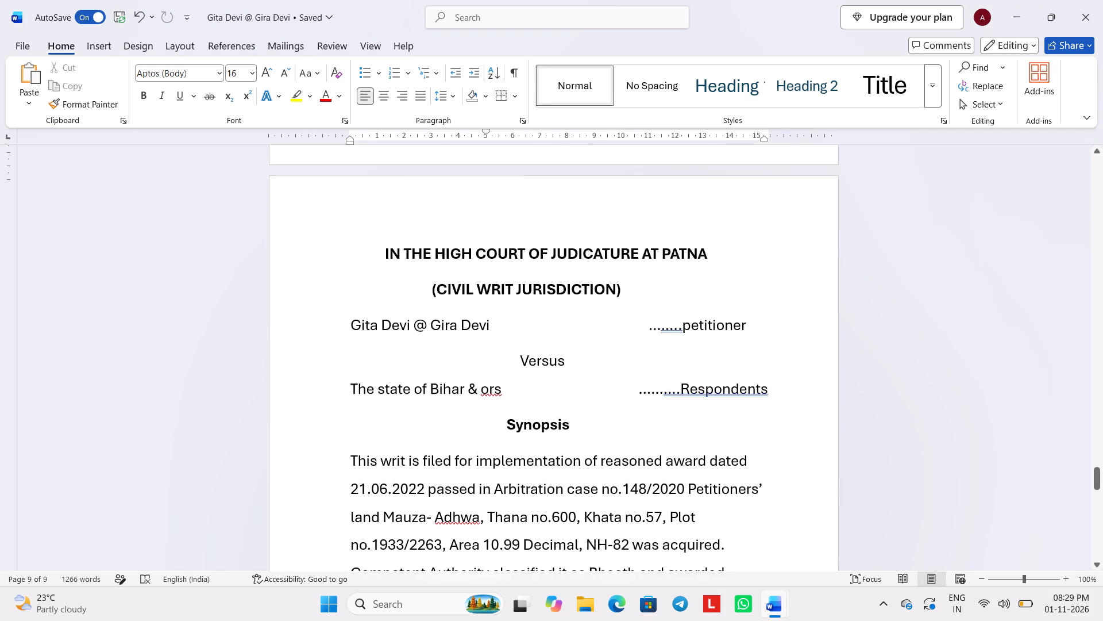
scroll(461, 306, "up", 1)
left_click_drag(783, 411, 586, 365)
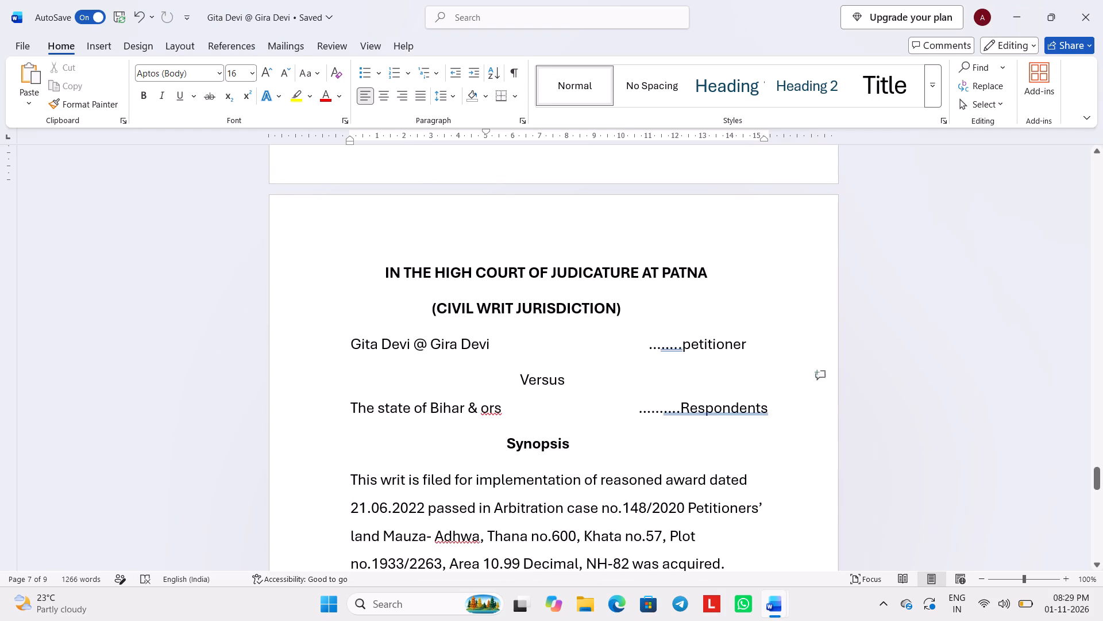
left_click_drag(586, 365, 358, 236)
key("ctrl+c")
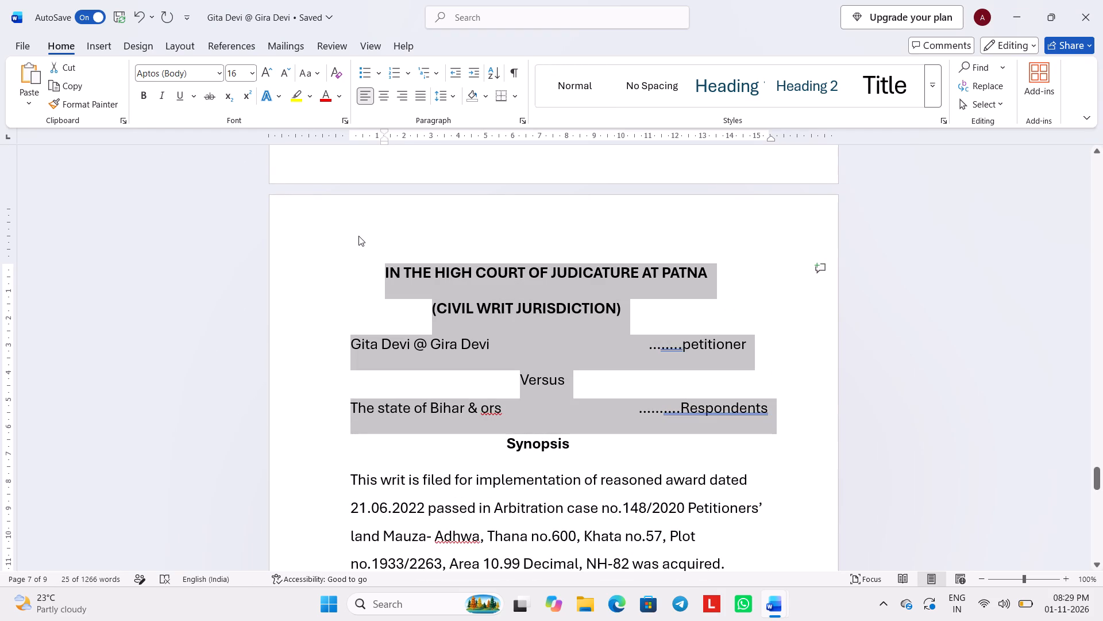
Insert a page break after the "Date and Event" line and paste the court heading and party lines on the new page.
scroll(358, 236, "down", 7)
scroll(358, 236, "up", 1)
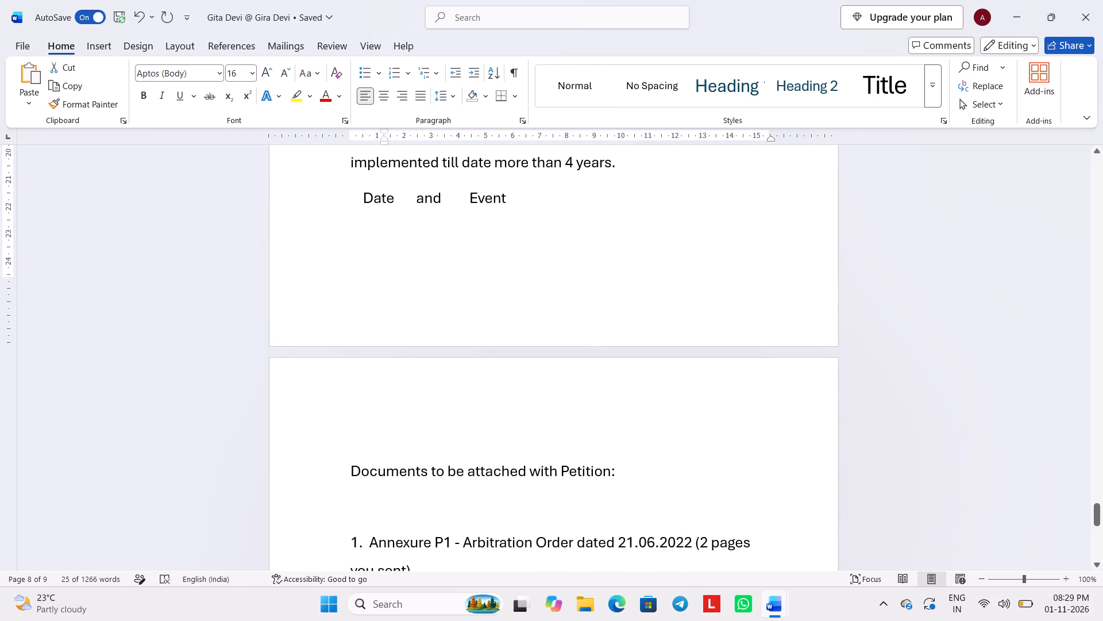
left_click(530, 203)
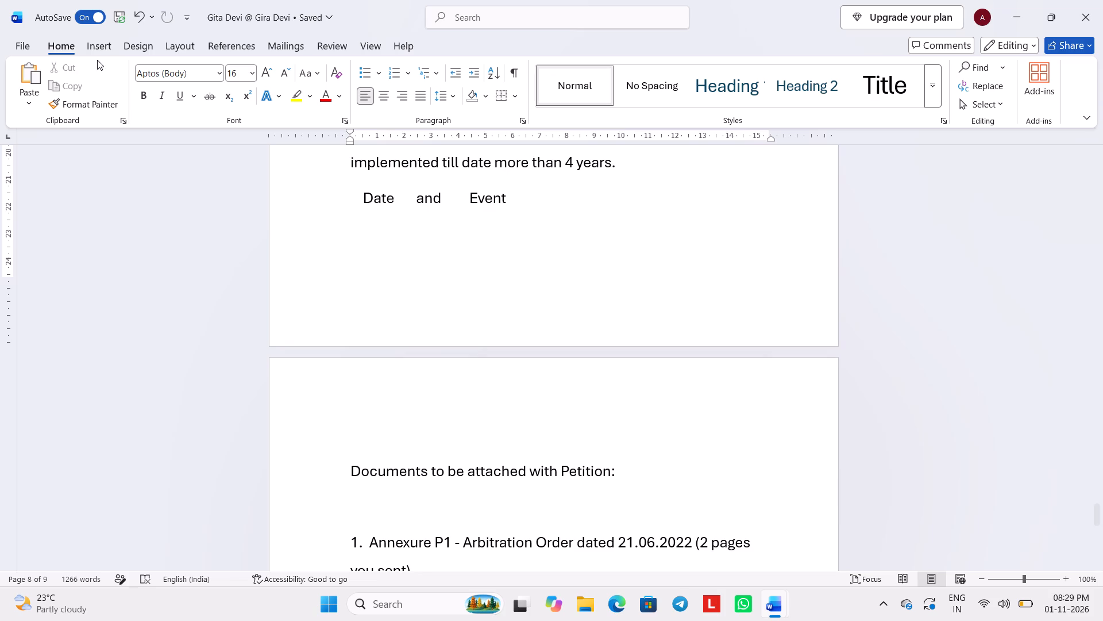
left_click(103, 43)
left_click(64, 106)
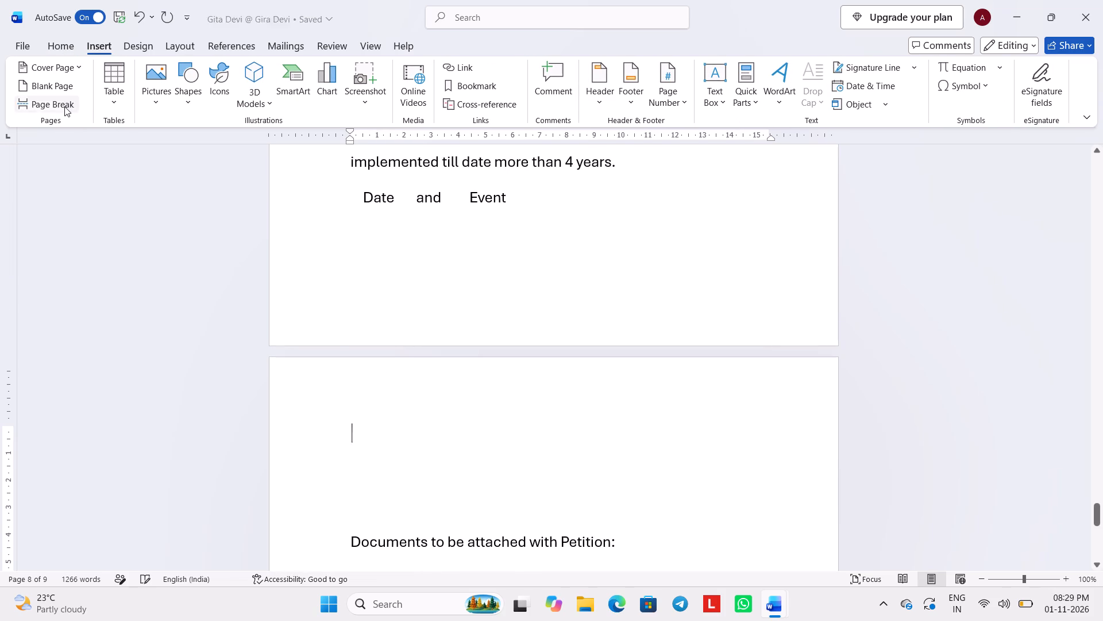
key("ctrl+v")
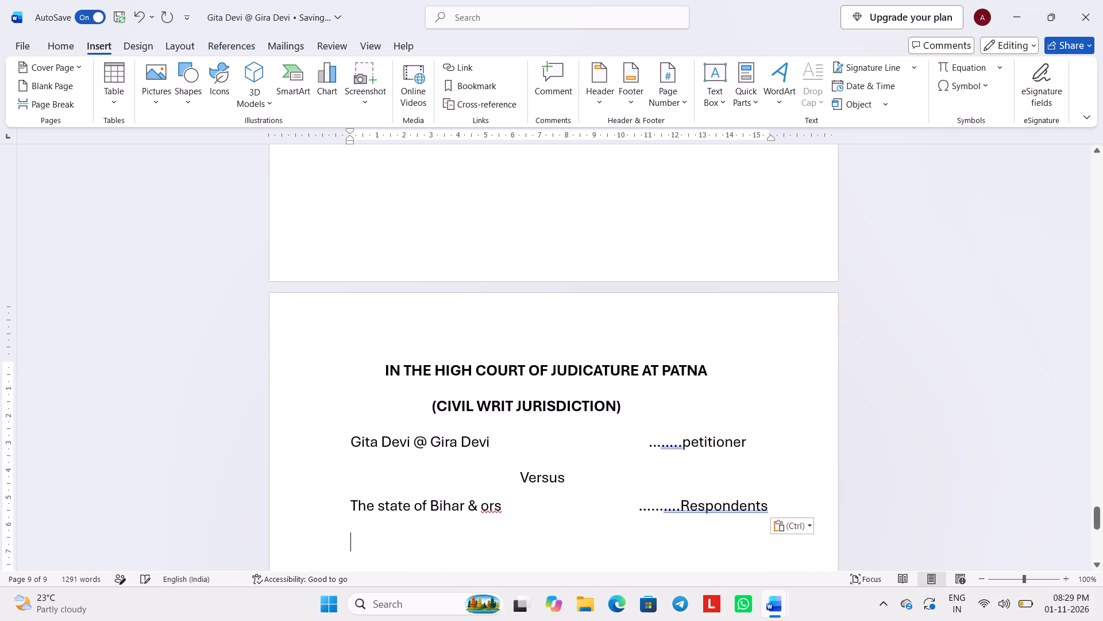
Delete the blank lines between the pasted Respondents line and "Documents to be attached with Petition:".
scroll(399, 469, "down", 1)
key("Delete")
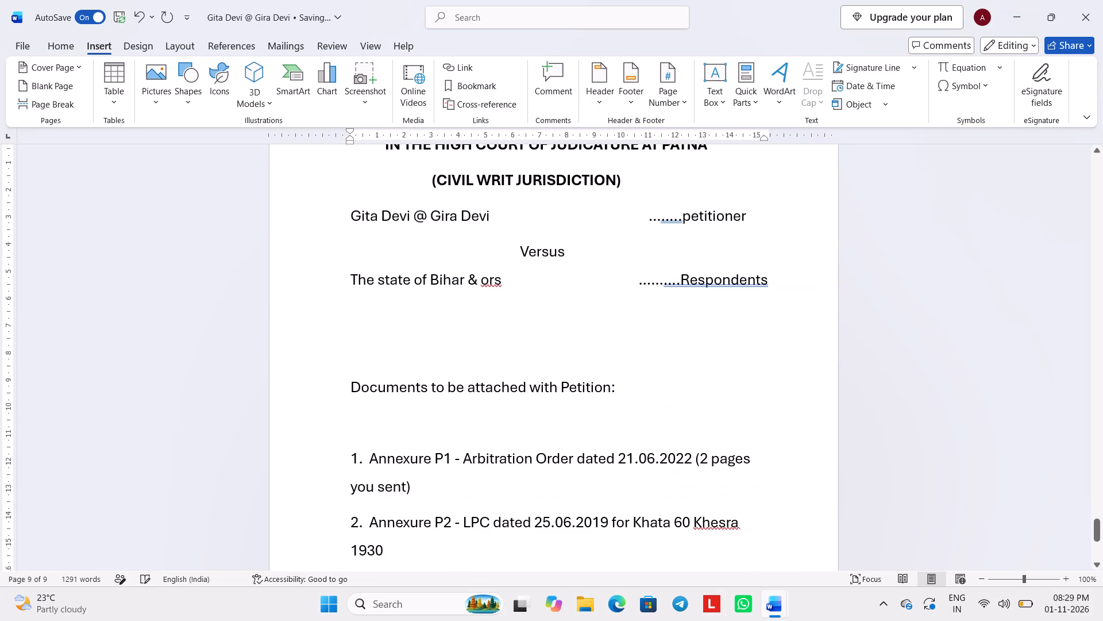
key("Delete")
key("Delete")
key("Delete")
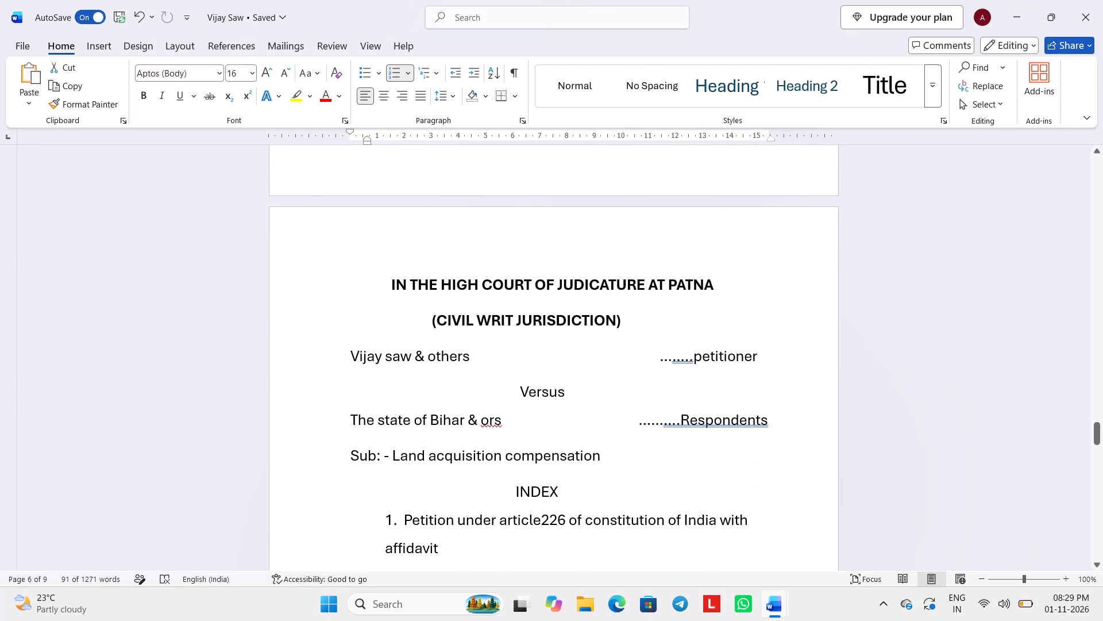
Copy "Sub: - Land acquisition compensation" and "INDEX" from the related petition and paste them over the "Documents to be attached with Petition:" line.
left_click_drag(344, 453, 564, 504)
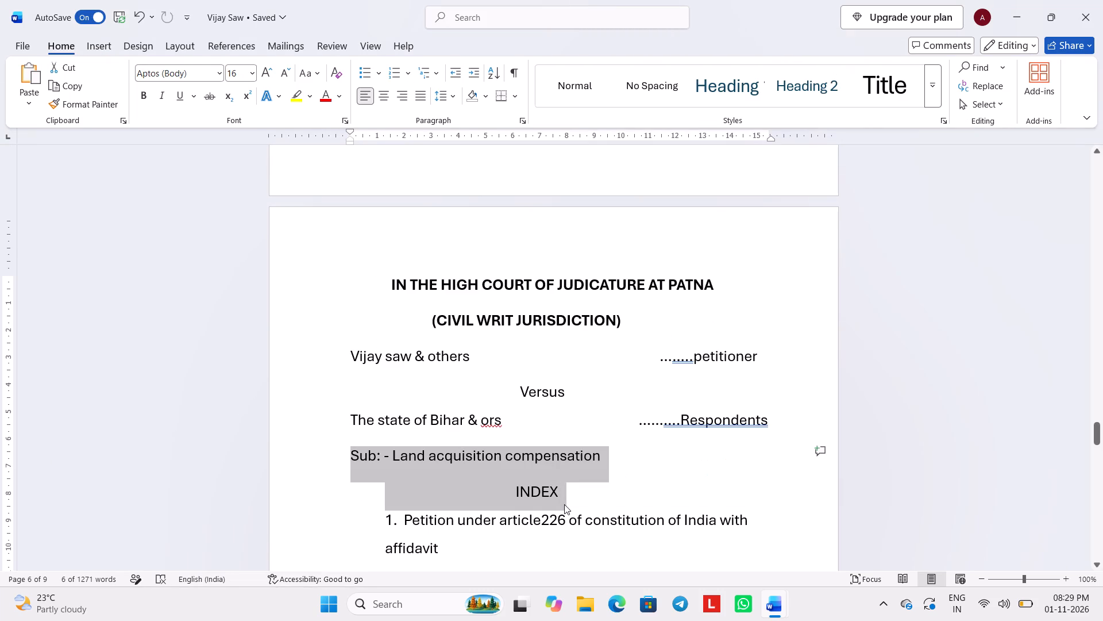
key("ctrl+c")
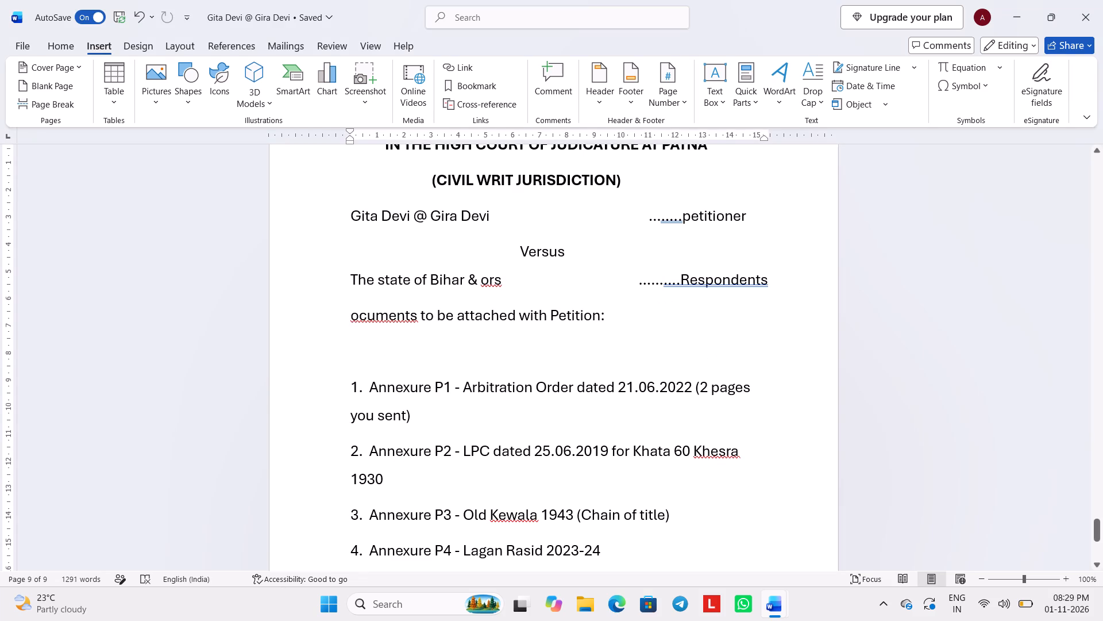
left_click_drag(346, 317, 551, 370)
key("ctrl+v")
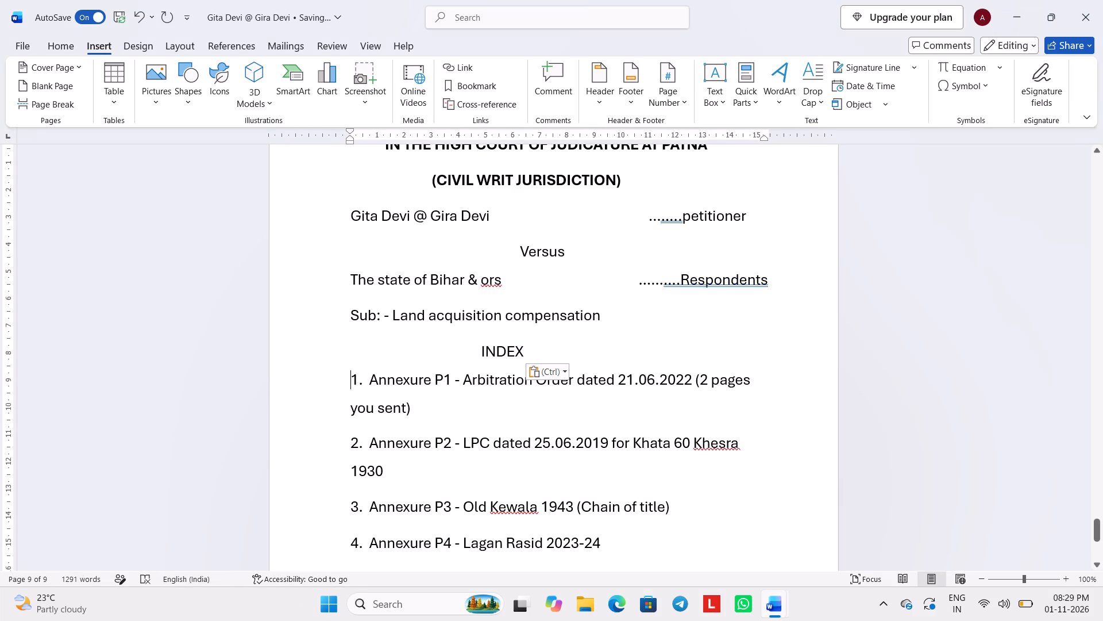
Go back through the petition to its first page.
scroll(514, 344, "up", 9)
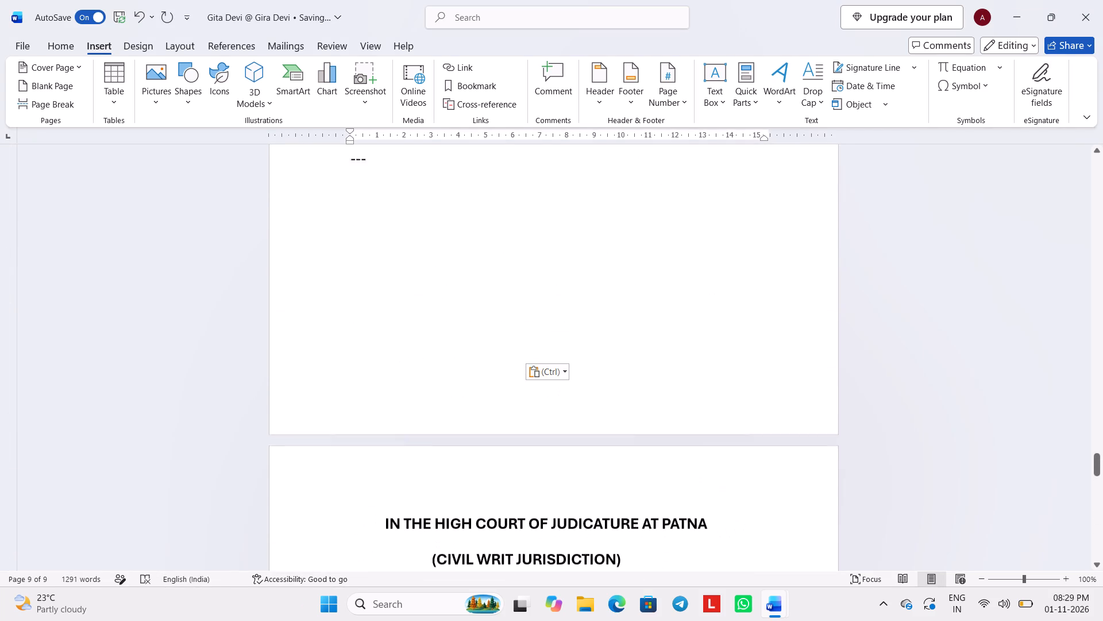
scroll(514, 344, "up", 15)
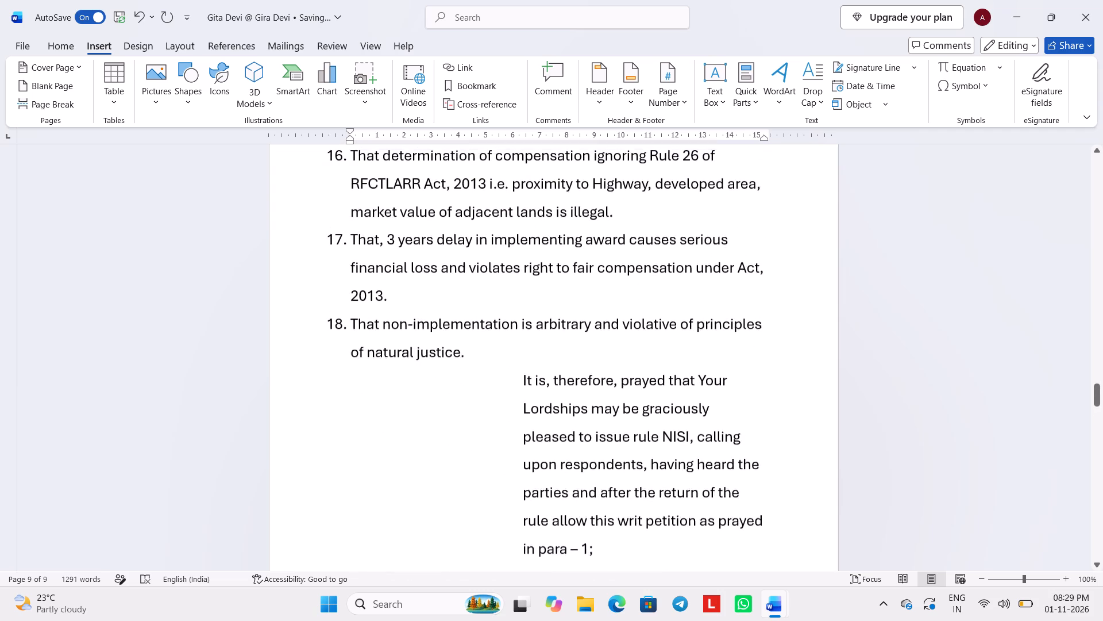
scroll(514, 344, "up", 14)
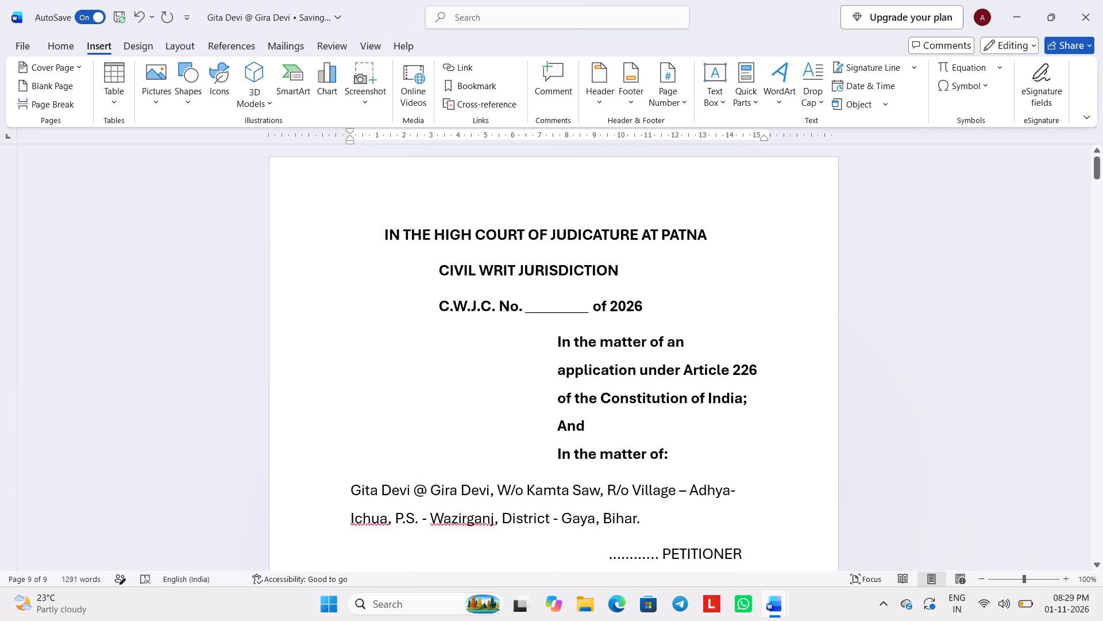
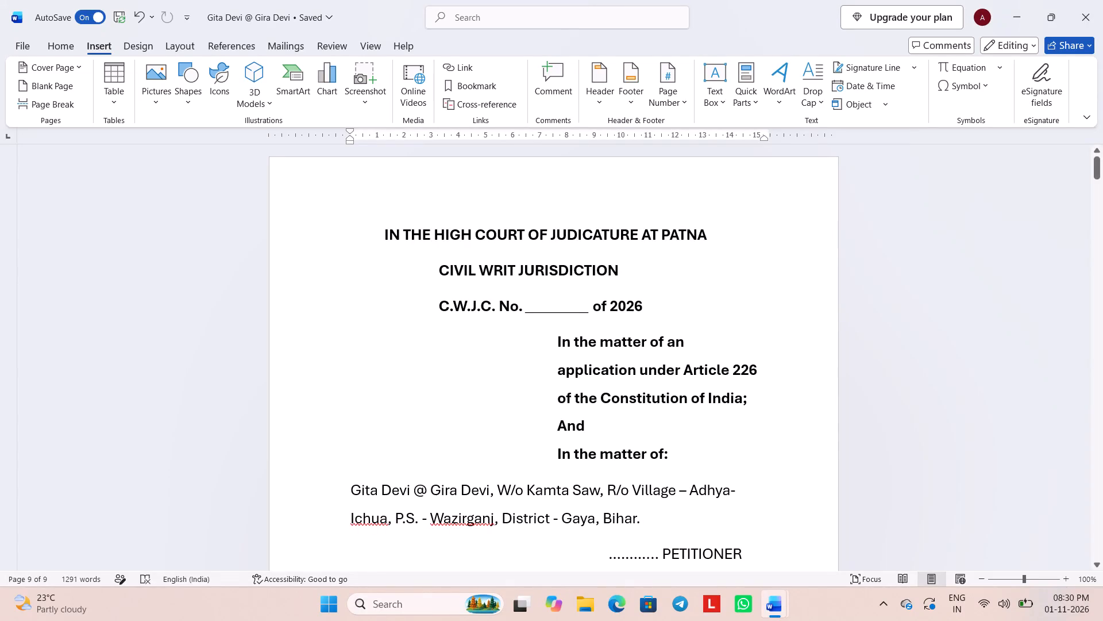
Insert "aged about", a blank gap for the age and "years," after the petitioner's name on the first page.
left_click(496, 490)
key("a")
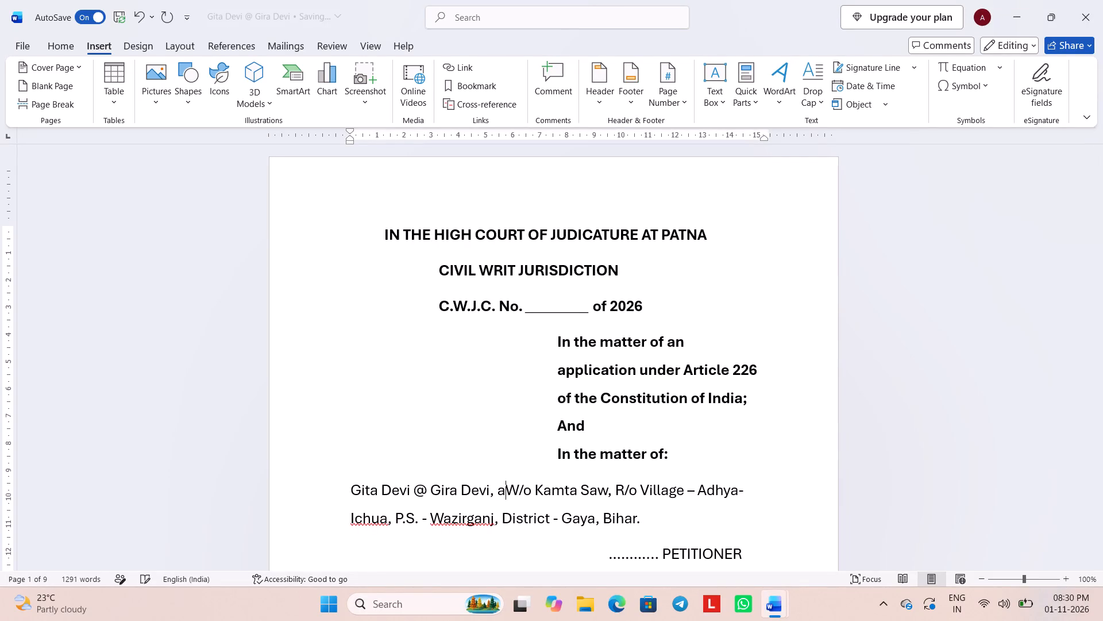
type("ged")
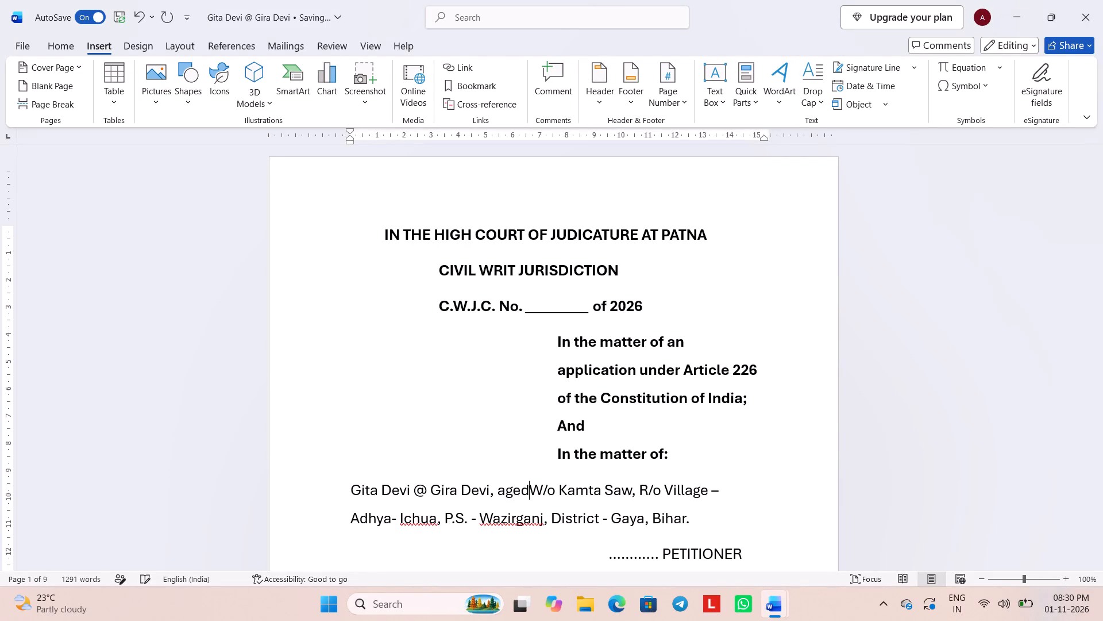
key("space")
key("a")
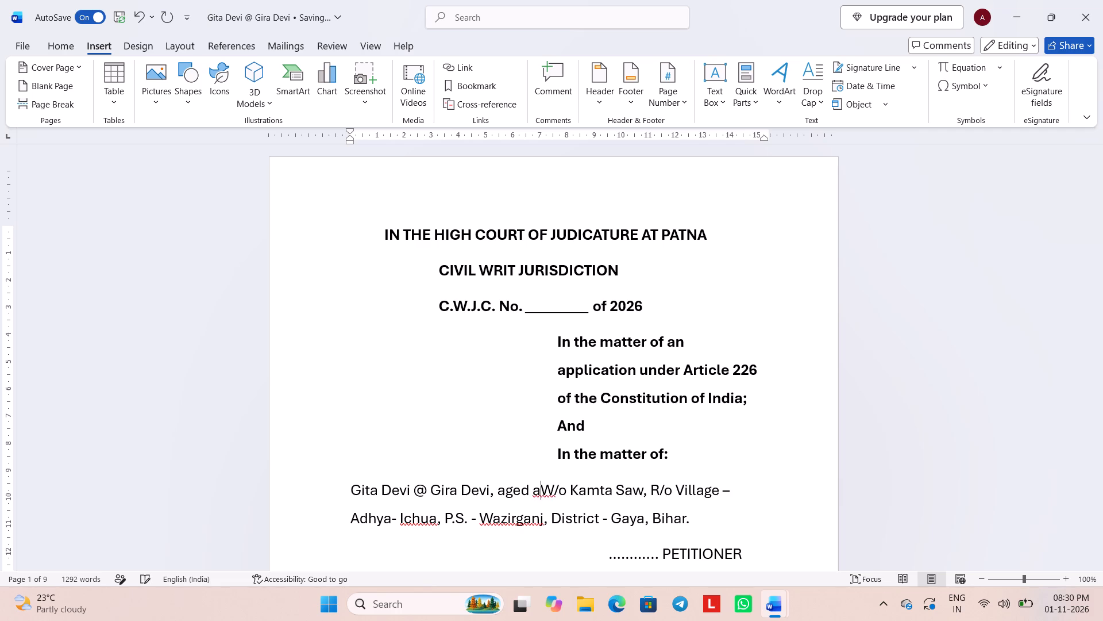
type("bout")
key("space")
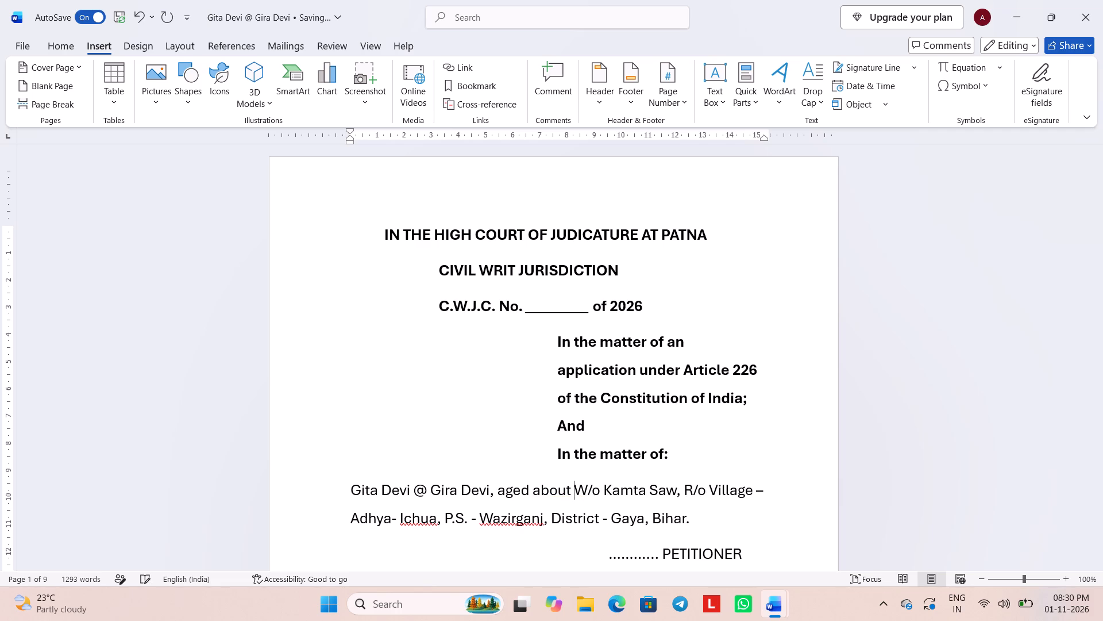
key("space")
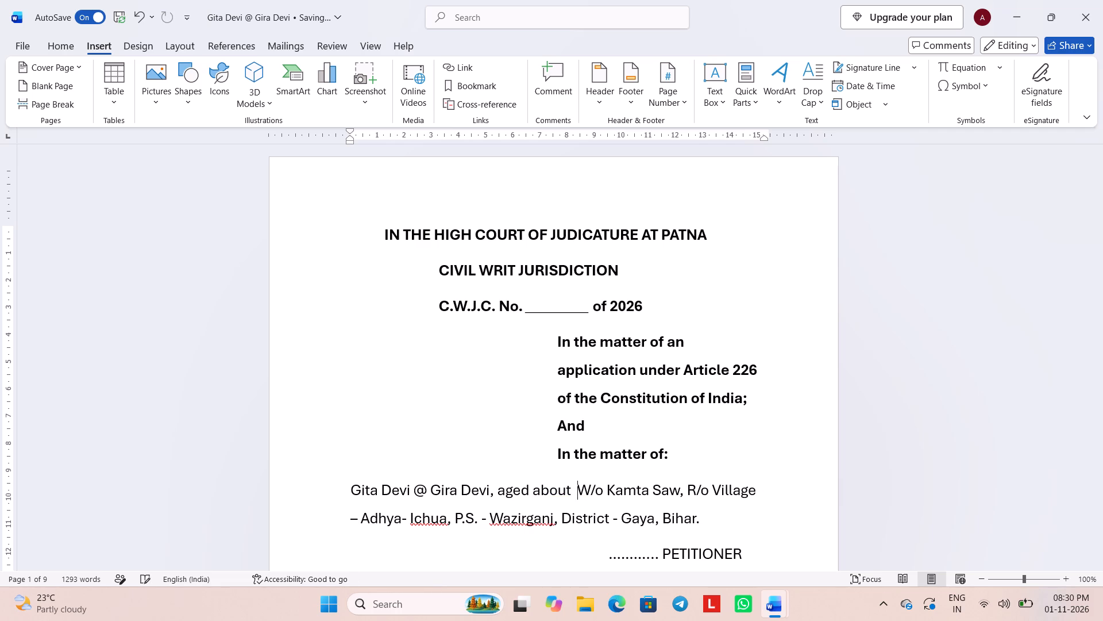
key("space")
key("space")
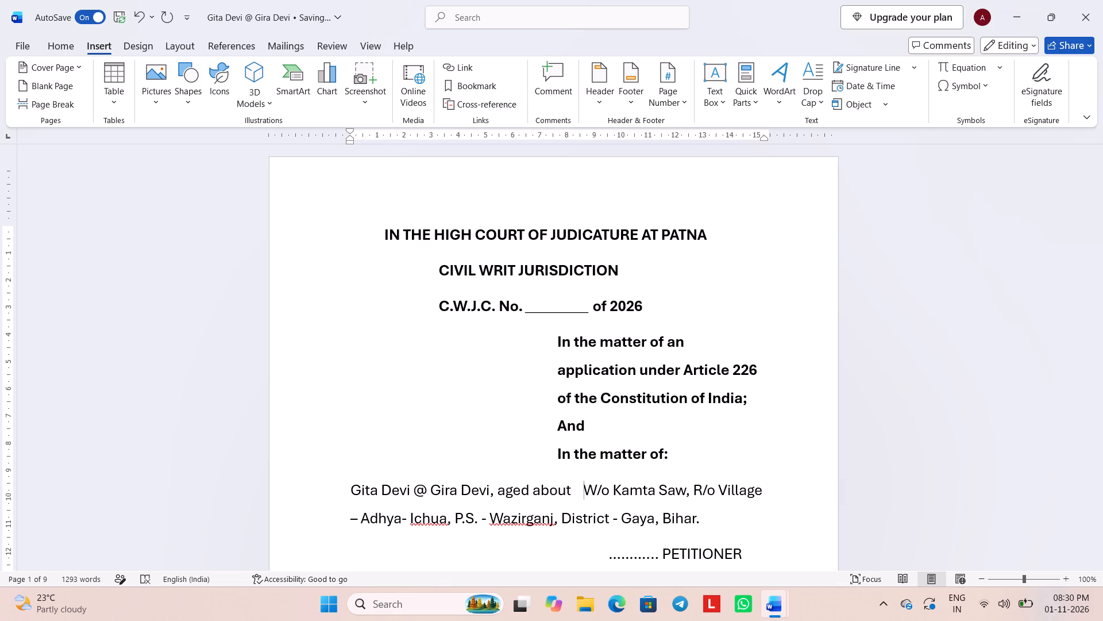
type("yea")
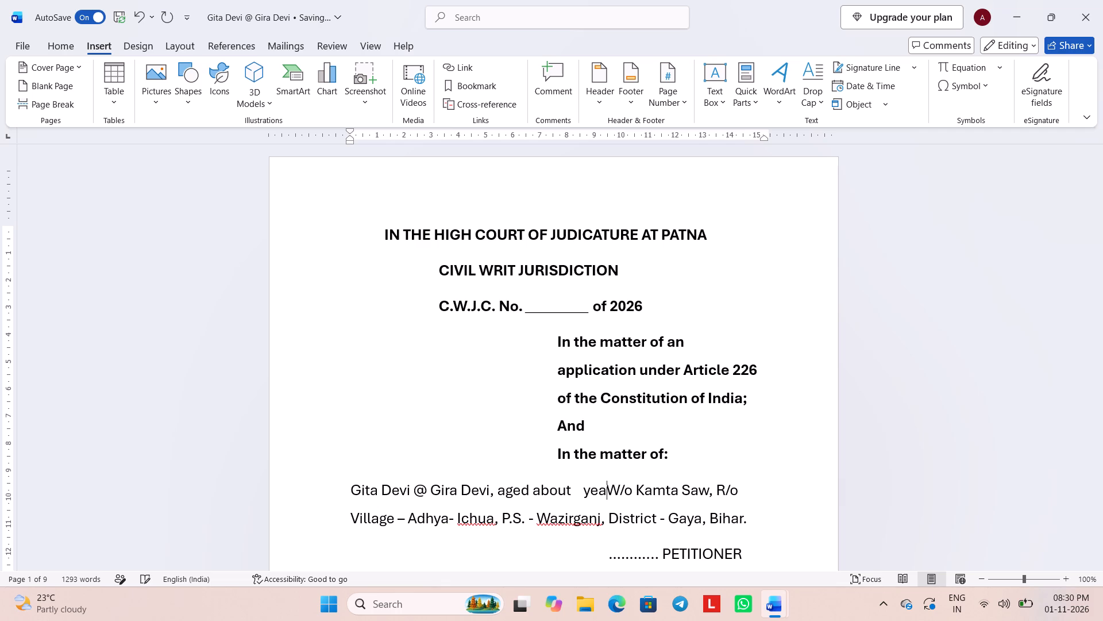
key("r")
key("s")
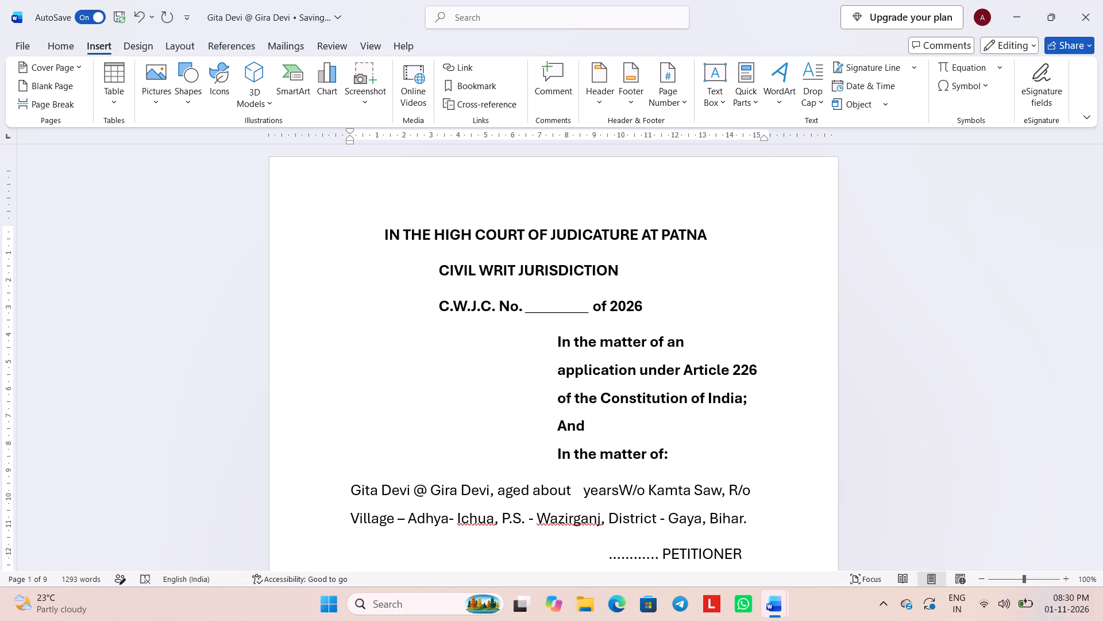
key("comma")
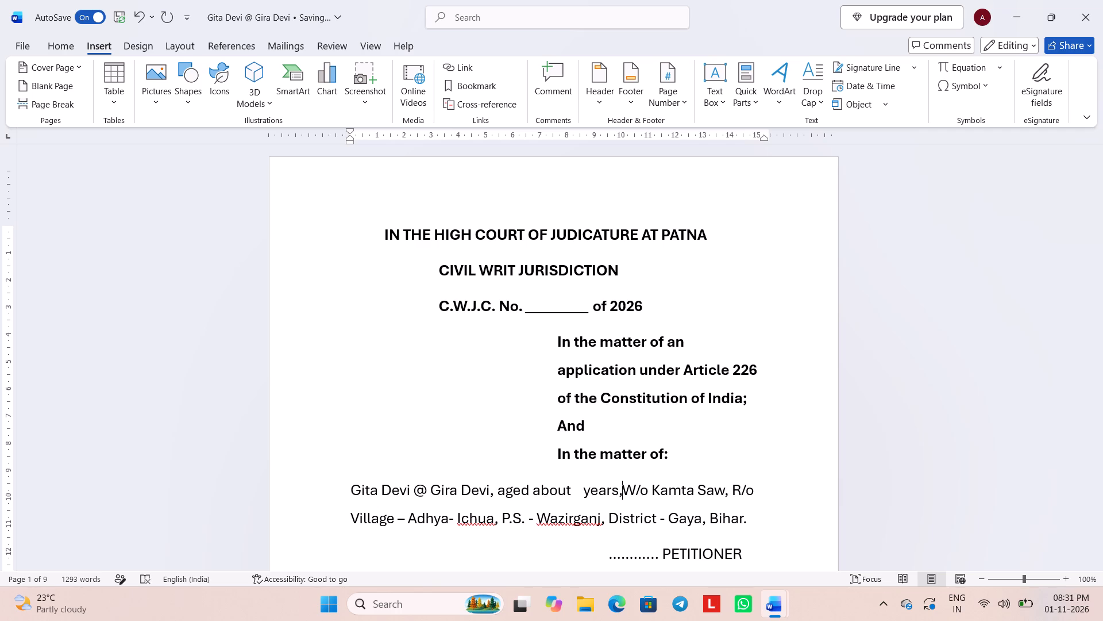
Add the petitioner's gender as "Femal," between "years," and "W/o".
key("shift+f")
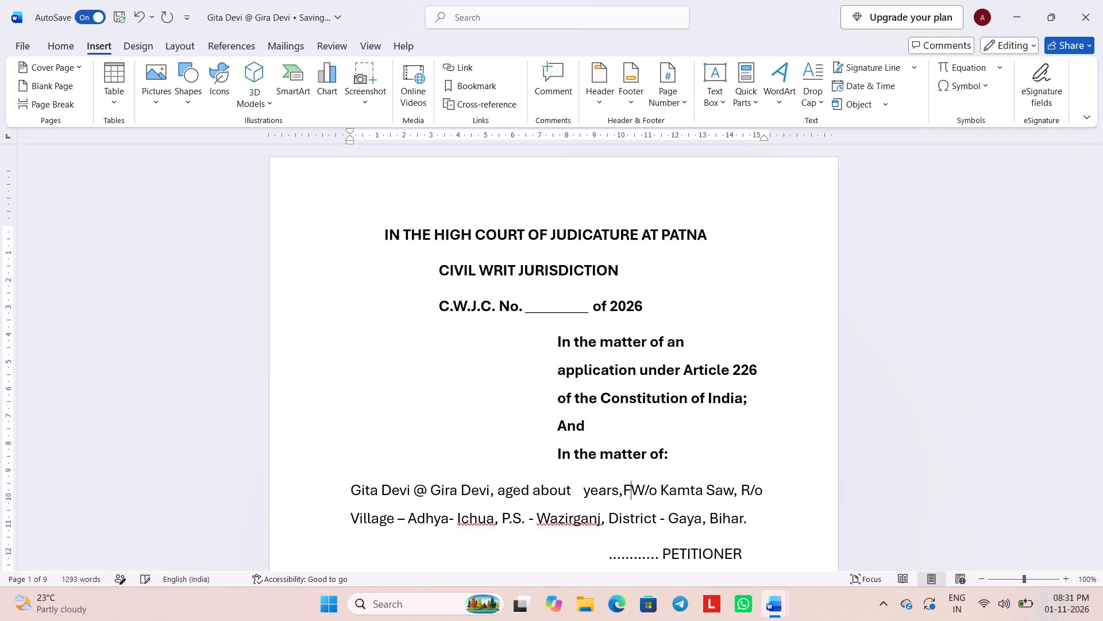
key("e")
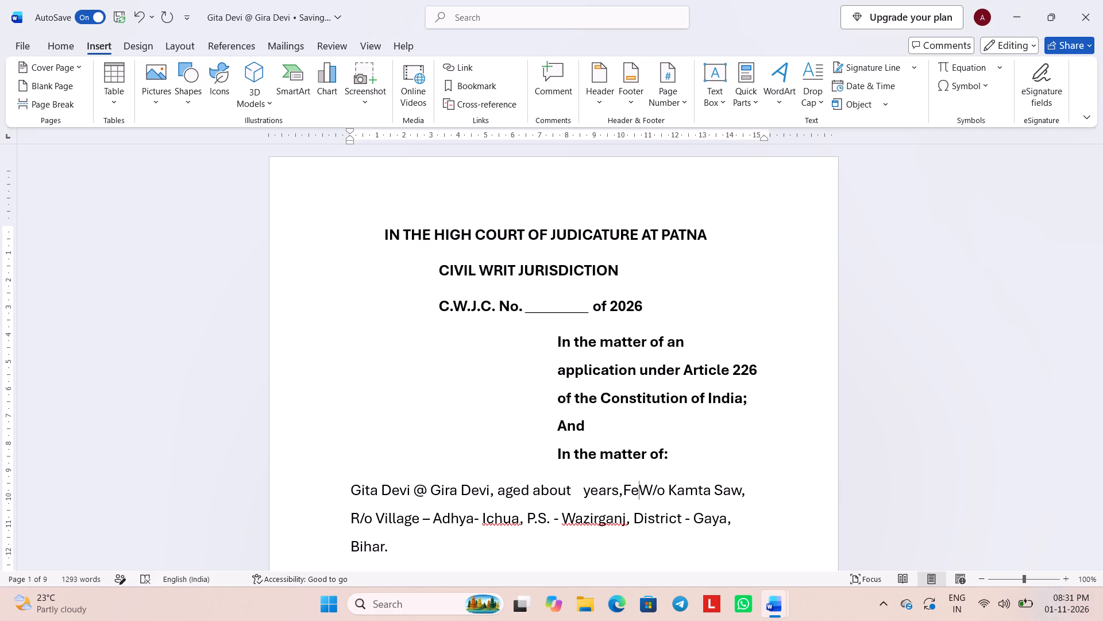
type("ma")
key("l")
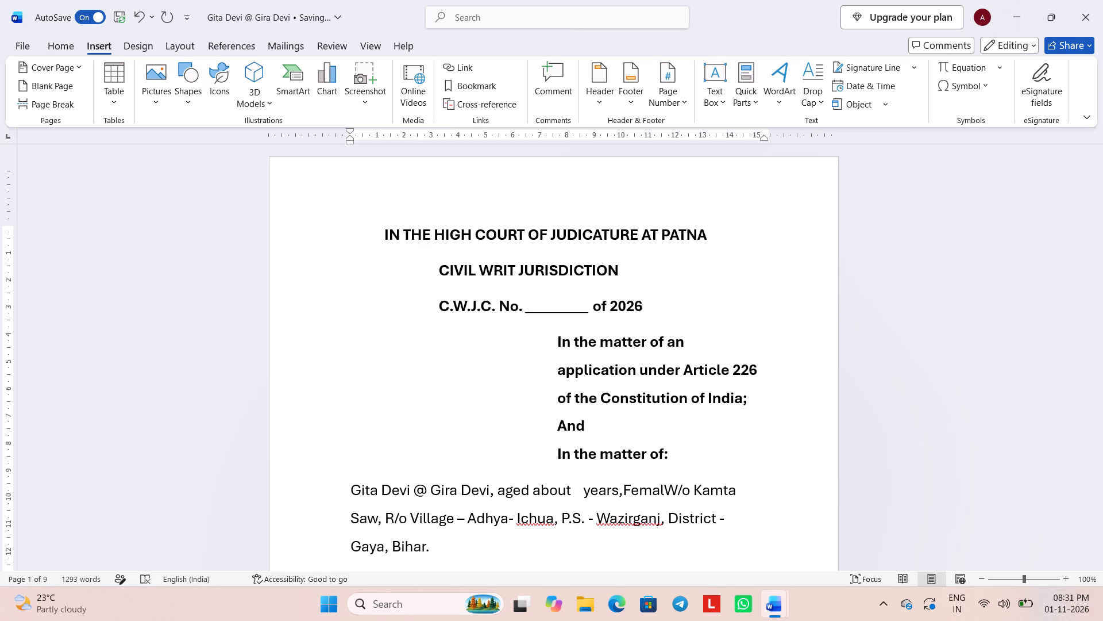
key("comma")
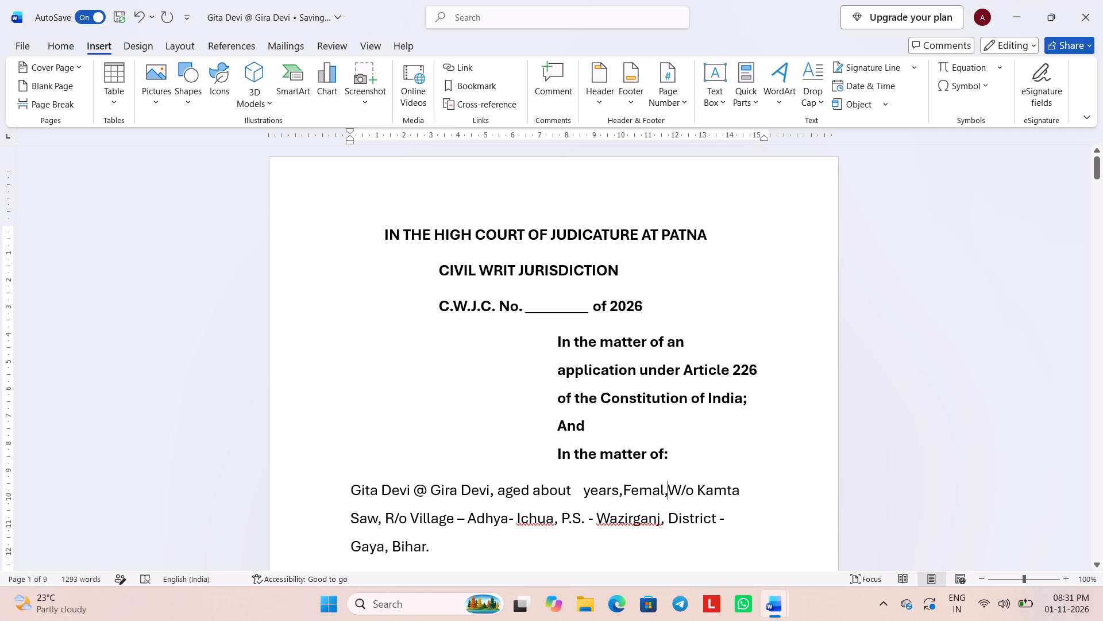
Add a hyphen after "W/o" and ":-" after "R/o" in the petitioner's description.
left_click(695, 490)
key("minus")
scroll(695, 490, "down", 1)
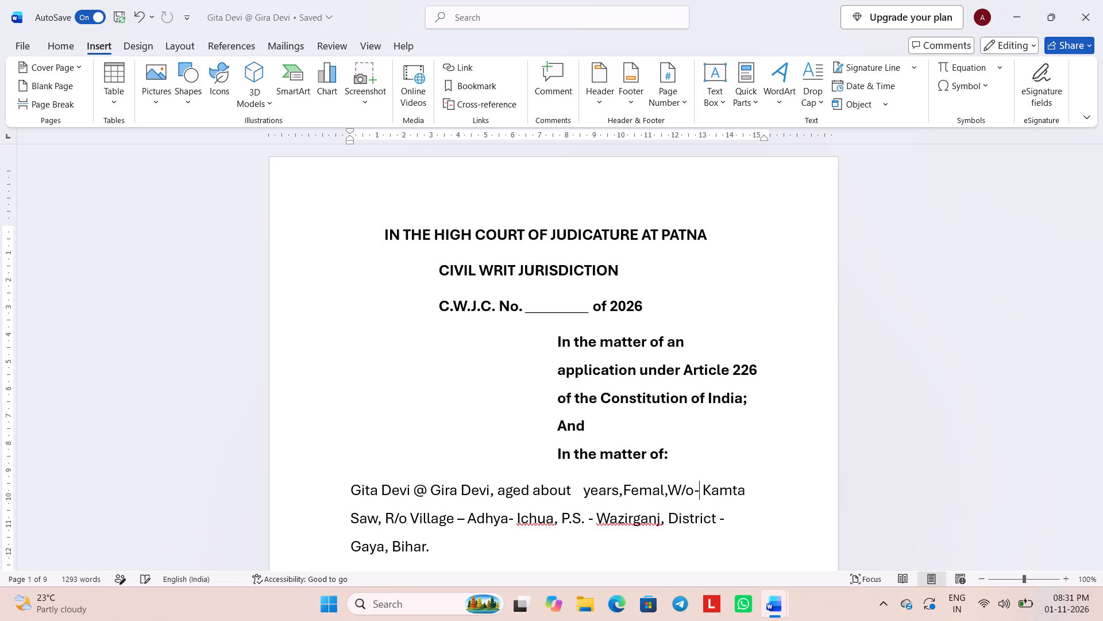
scroll(695, 490, "down", 1)
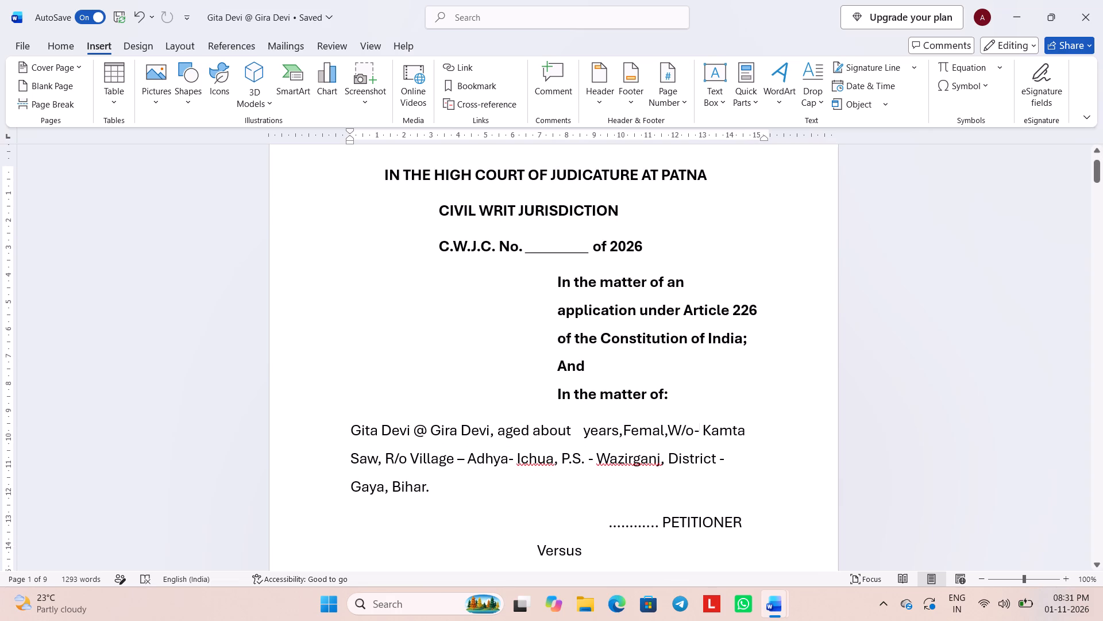
left_click(408, 458)
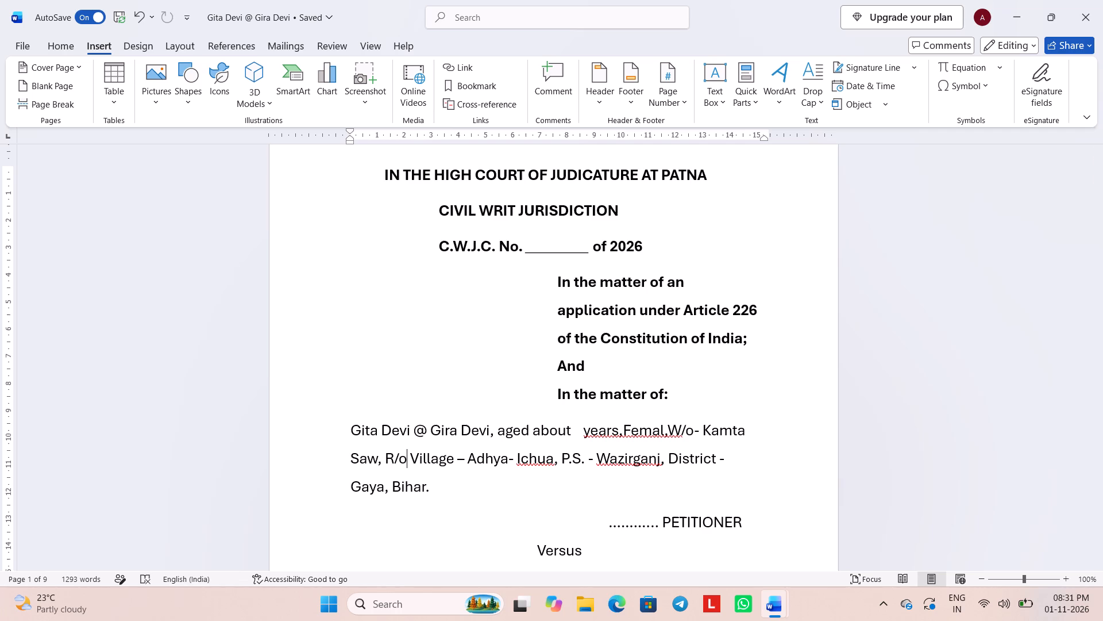
key("shift+colon")
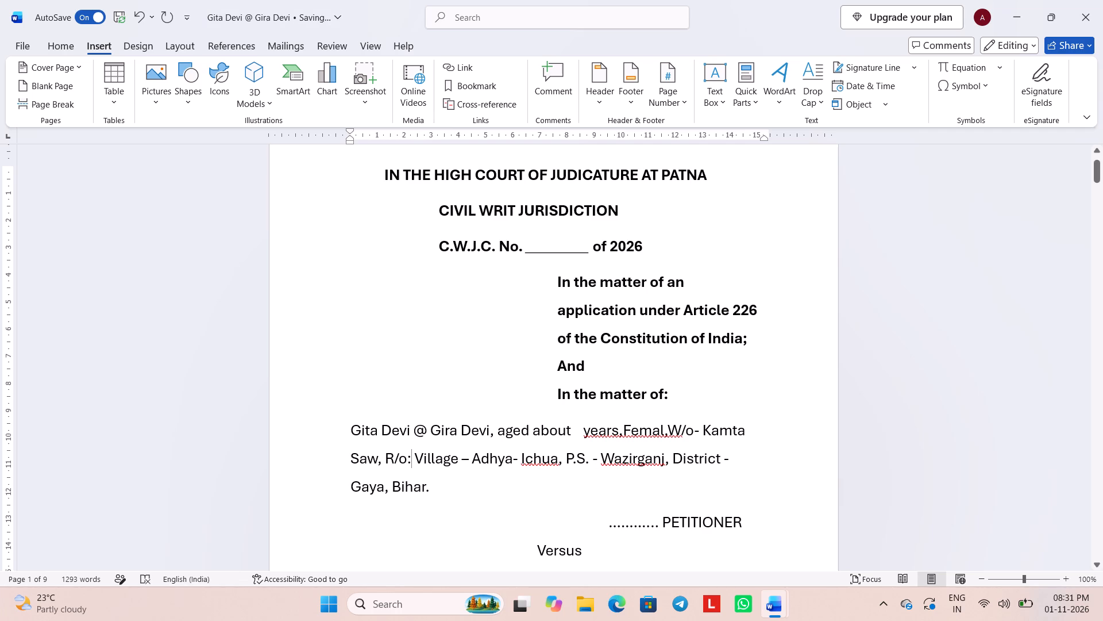
key("minus")
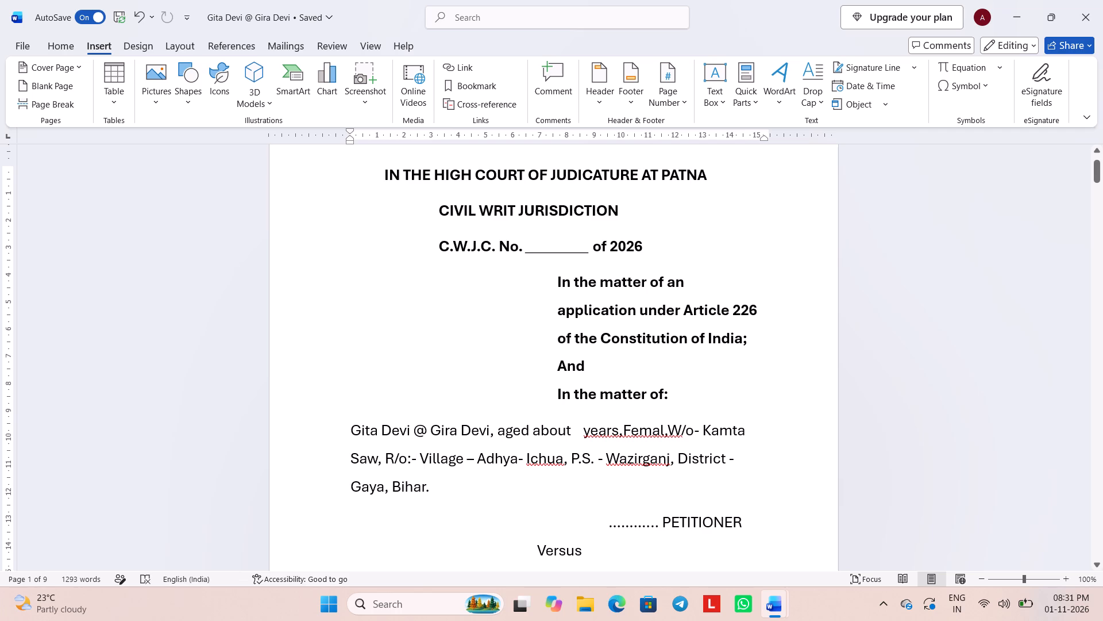
Review the numbered list of respondents below "Versus" and its continuation on the second page.
scroll(561, 495, "down", 2)
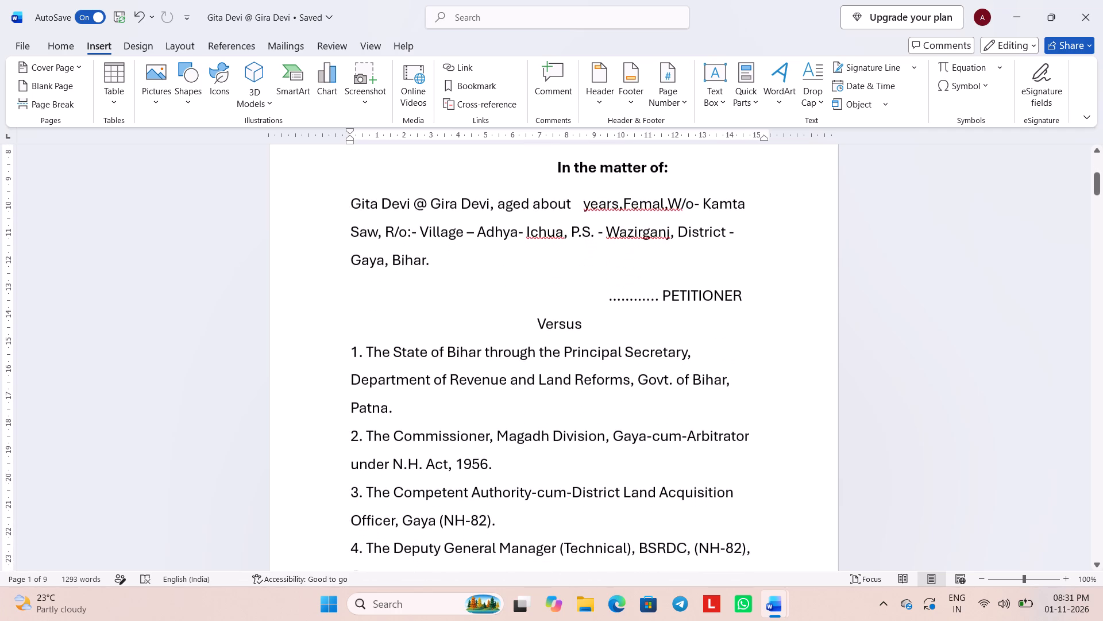
scroll(561, 495, "down", 4)
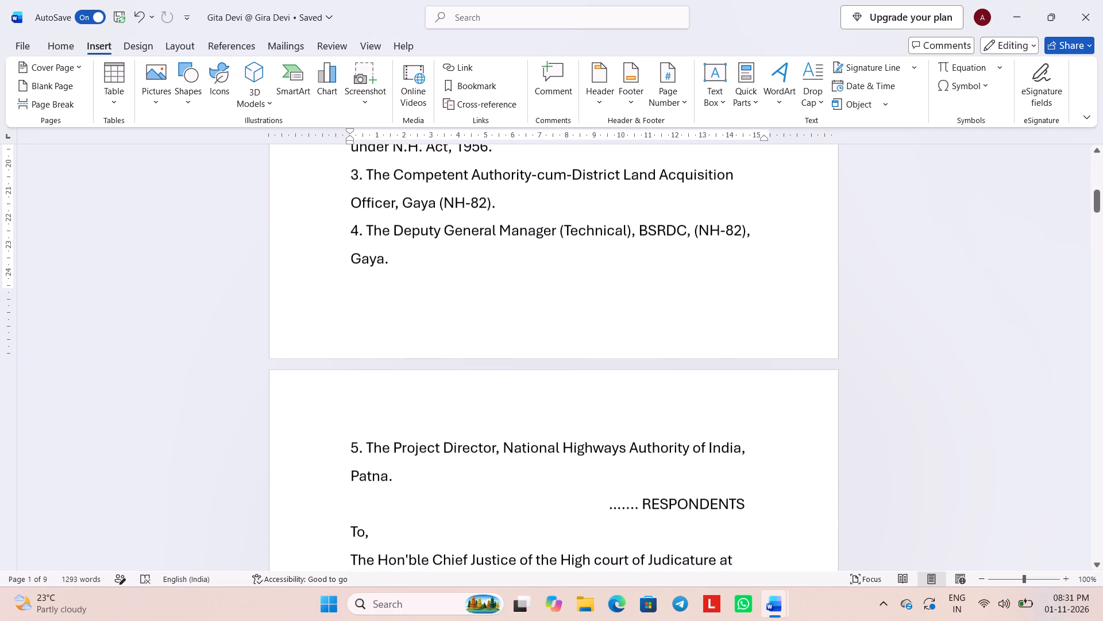
scroll(561, 495, "down", 1)
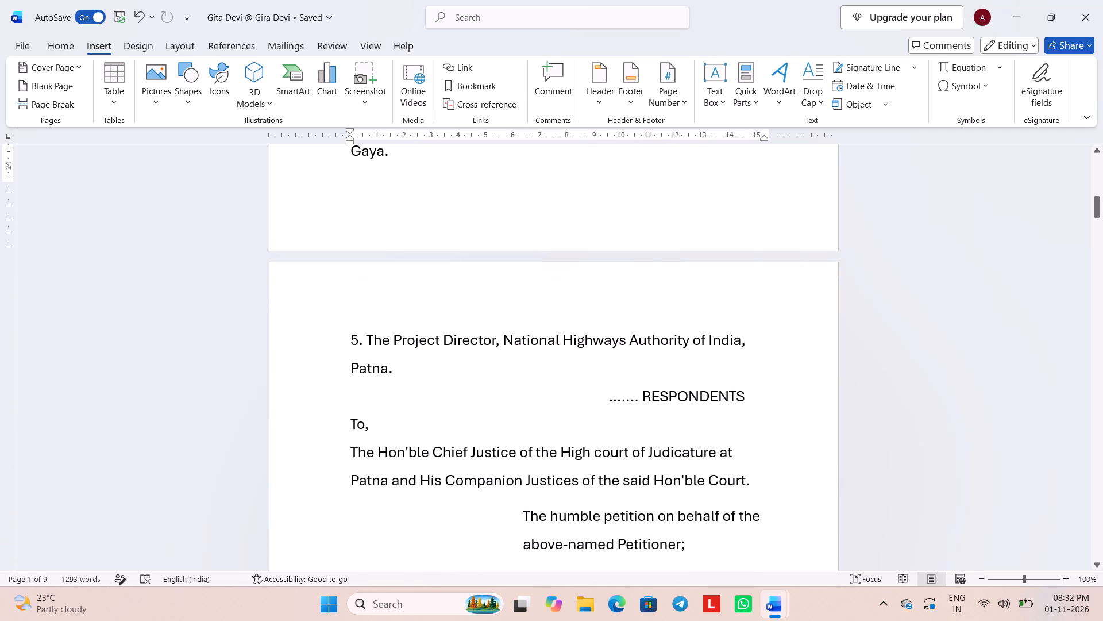
scroll(561, 495, "up", 2)
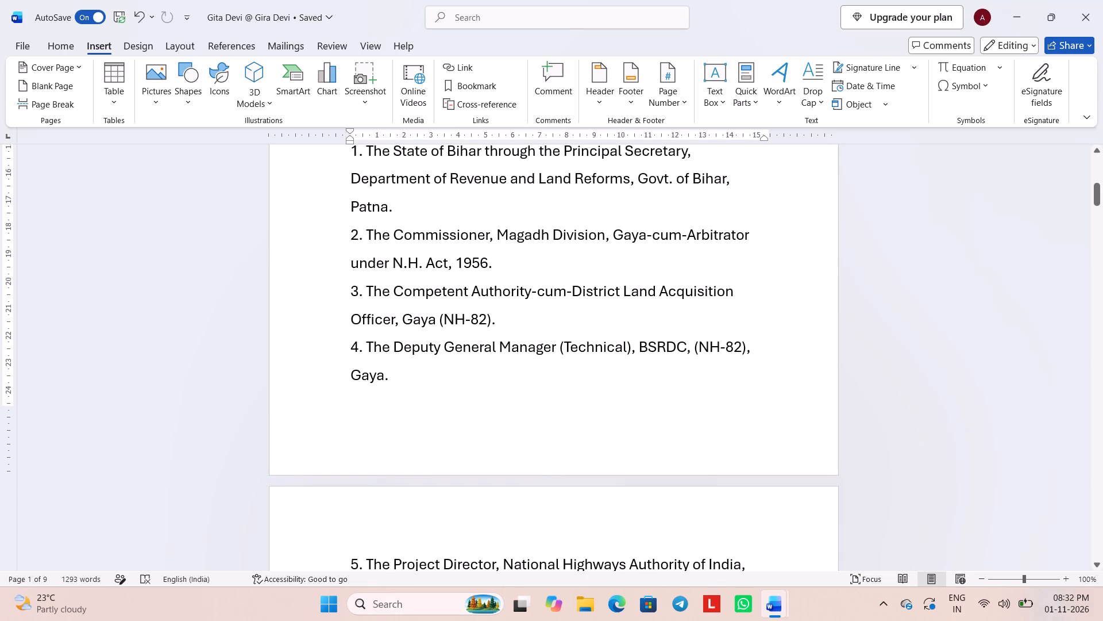
scroll(561, 495, "up", 1)
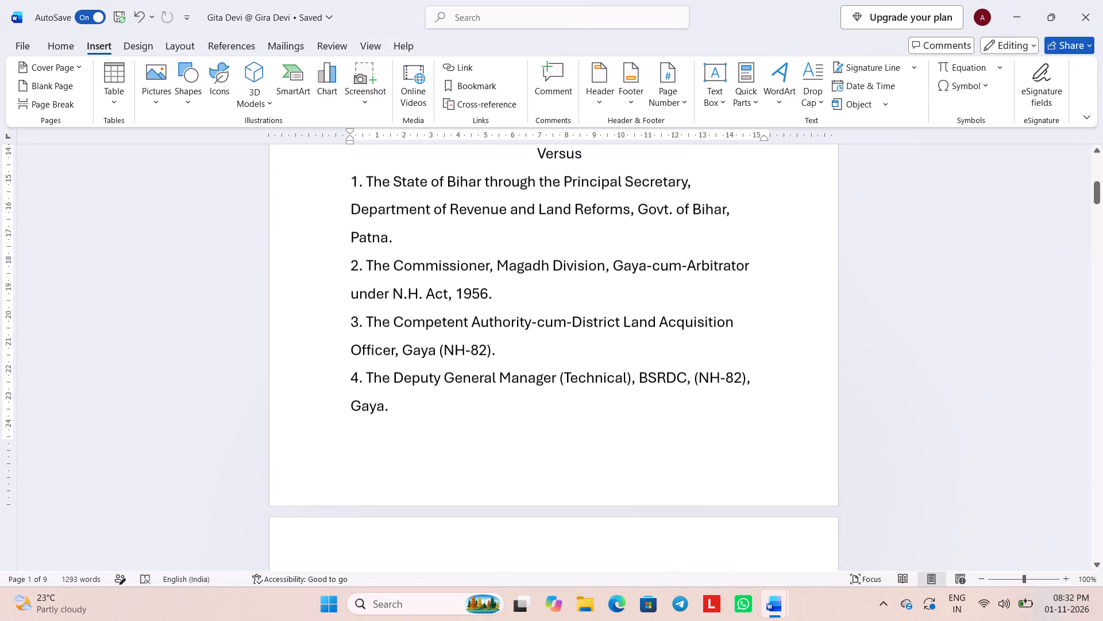
scroll(561, 495, "up", 1)
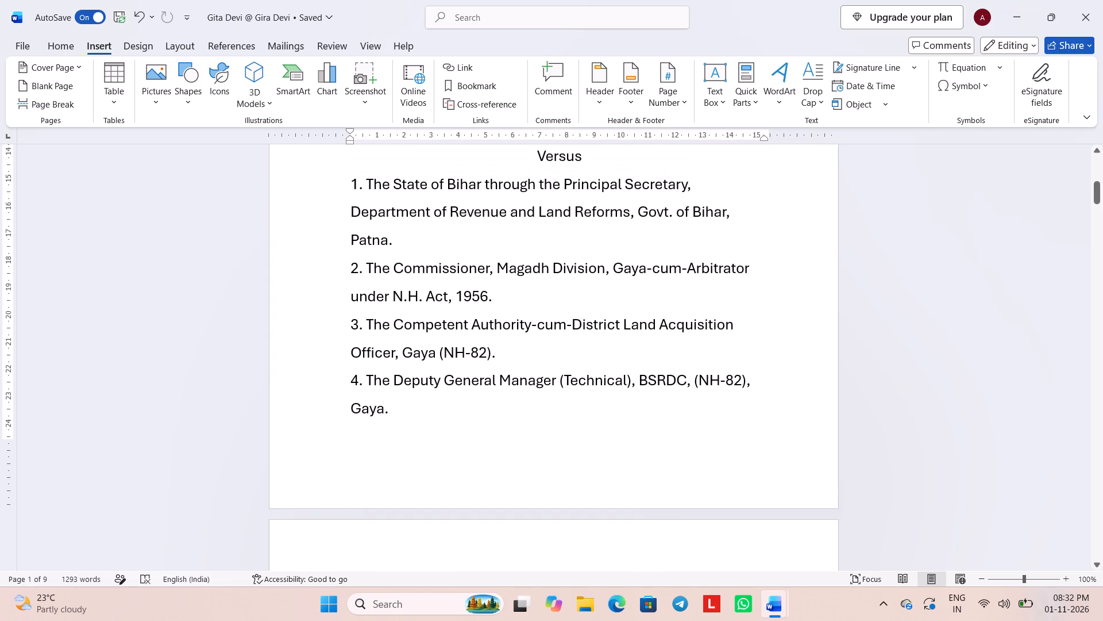
Start a sixth respondent entry reading "6. The Secretary" below the Project Director's entry, at the beginning of the "RESPONDENTS" line.
scroll(561, 495, "down", 1)
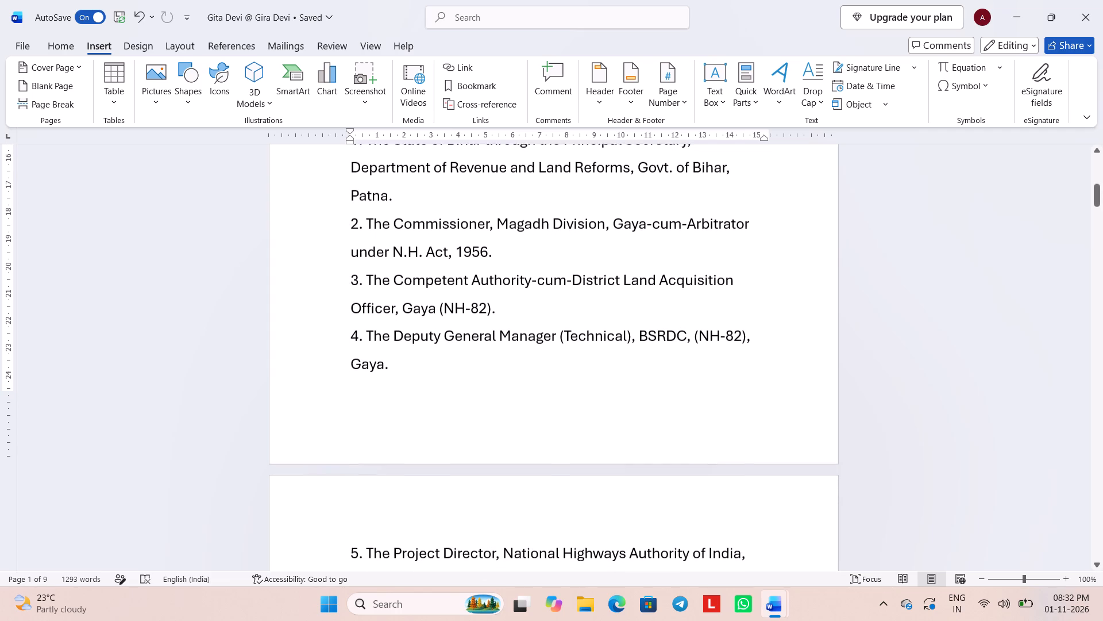
scroll(561, 495, "down", 1)
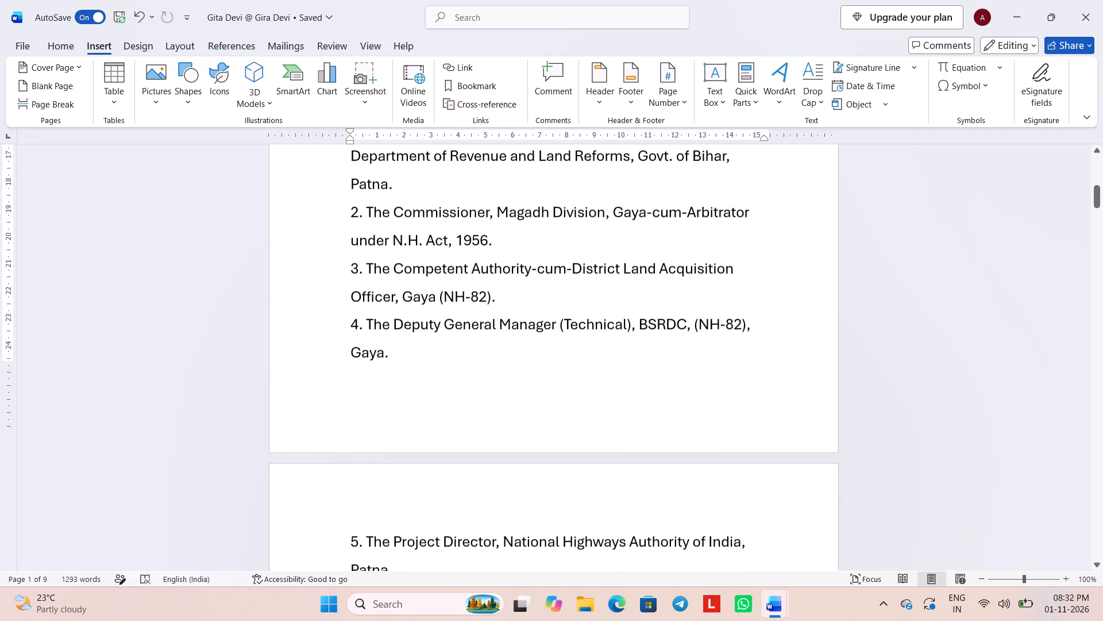
scroll(561, 495, "down", 1)
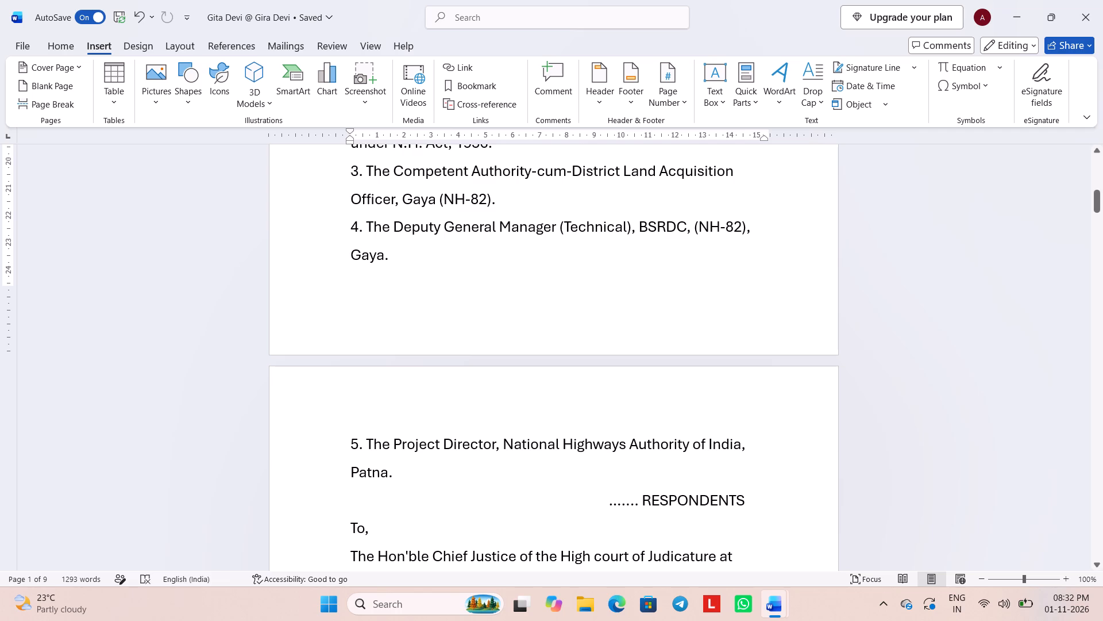
left_click(353, 494)
key("6")
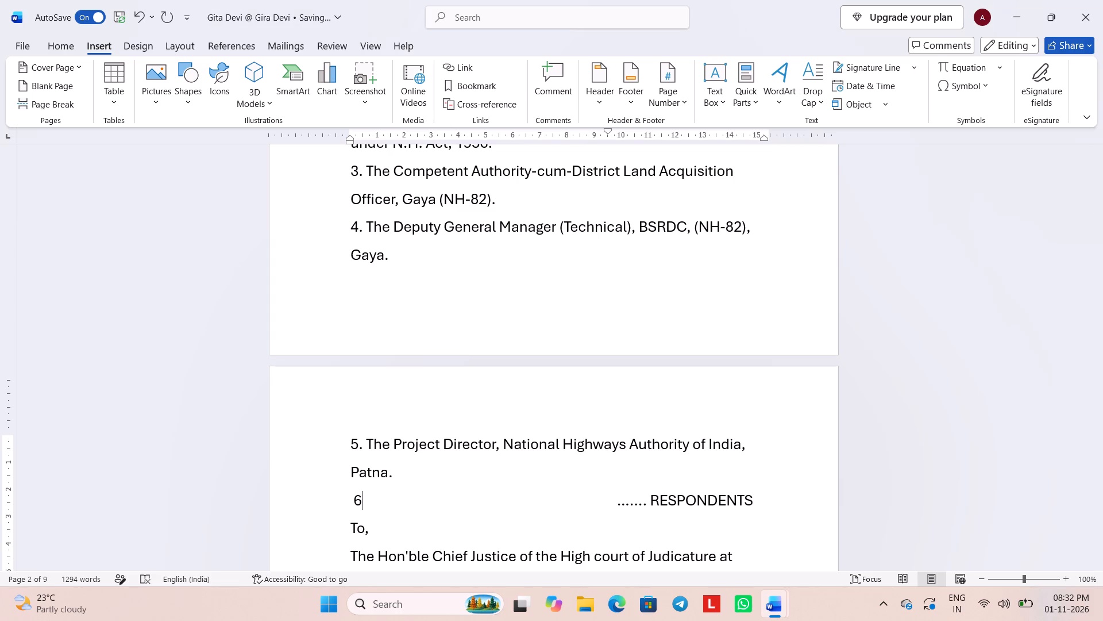
key("period")
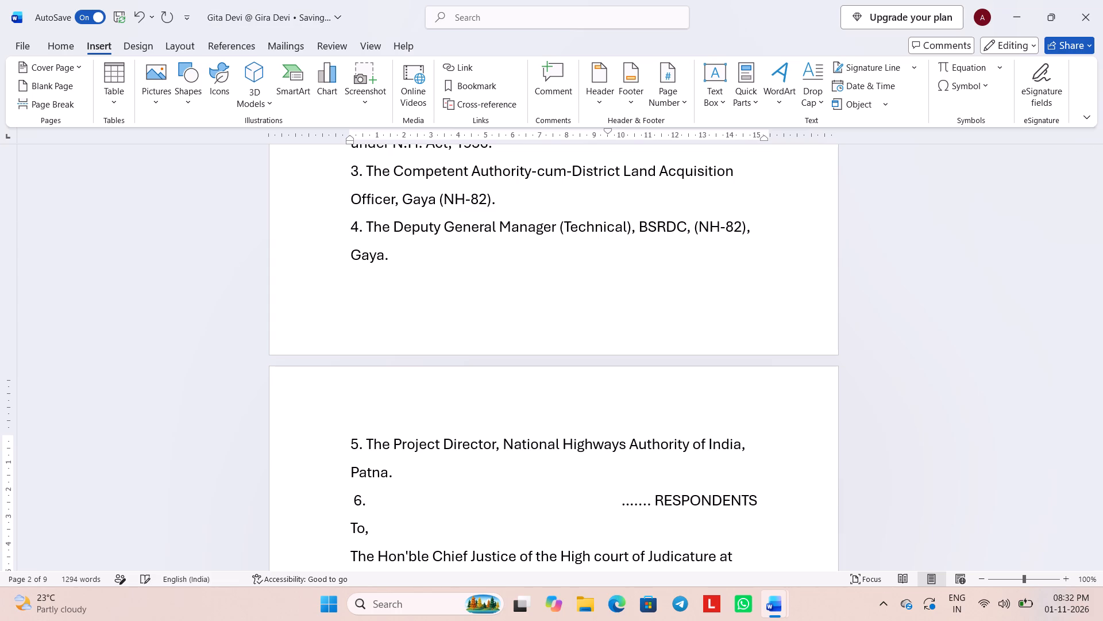
key("space")
type("t")
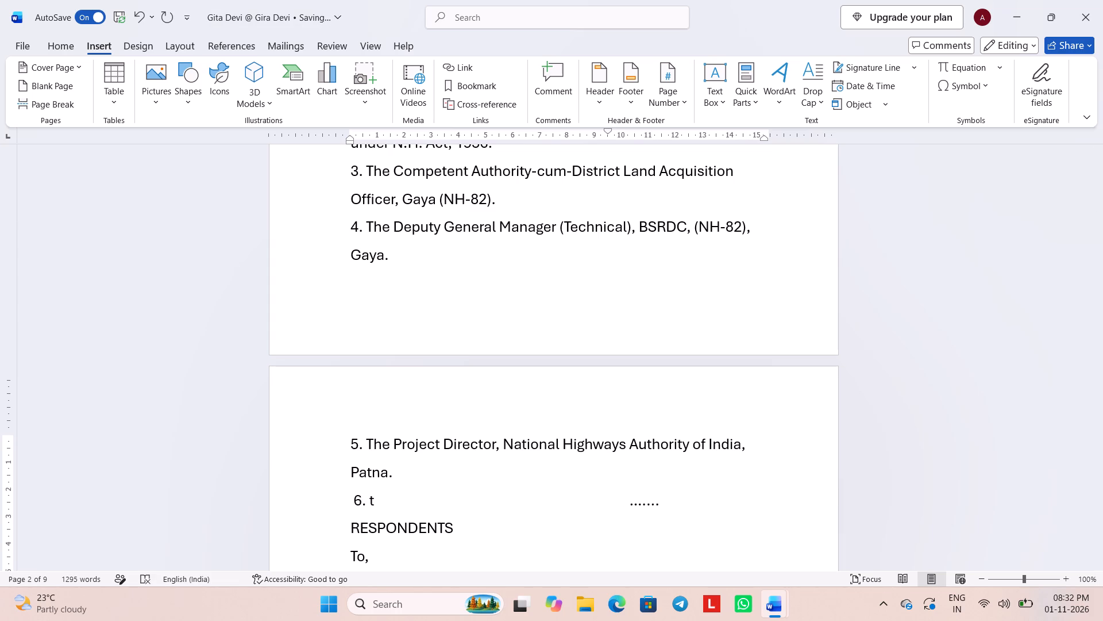
key("BackSpace")
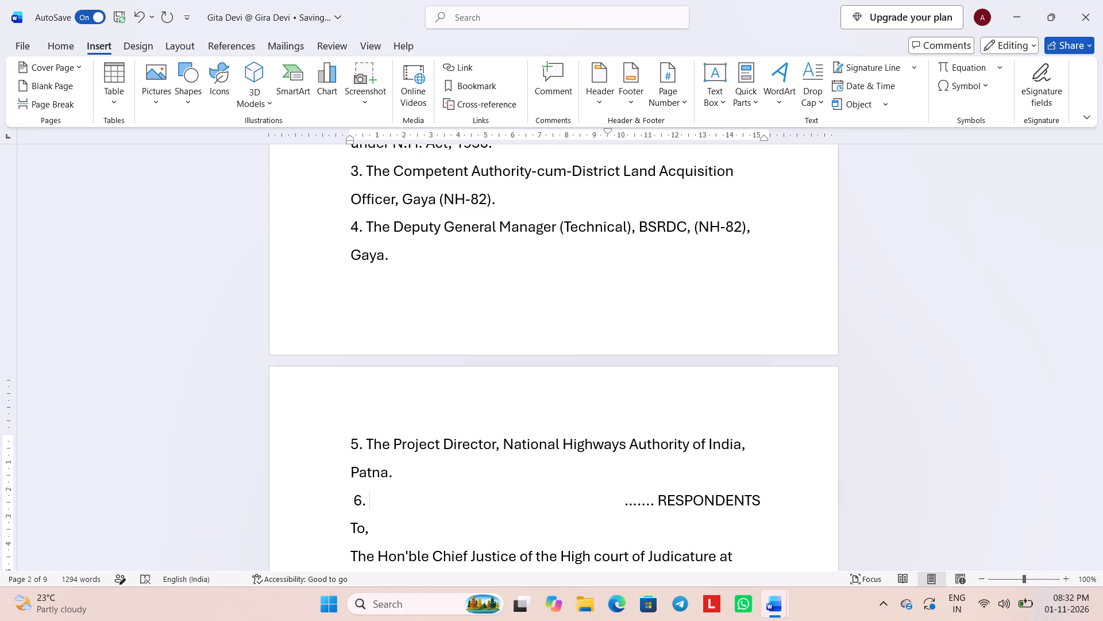
key("shift+t")
type("he")
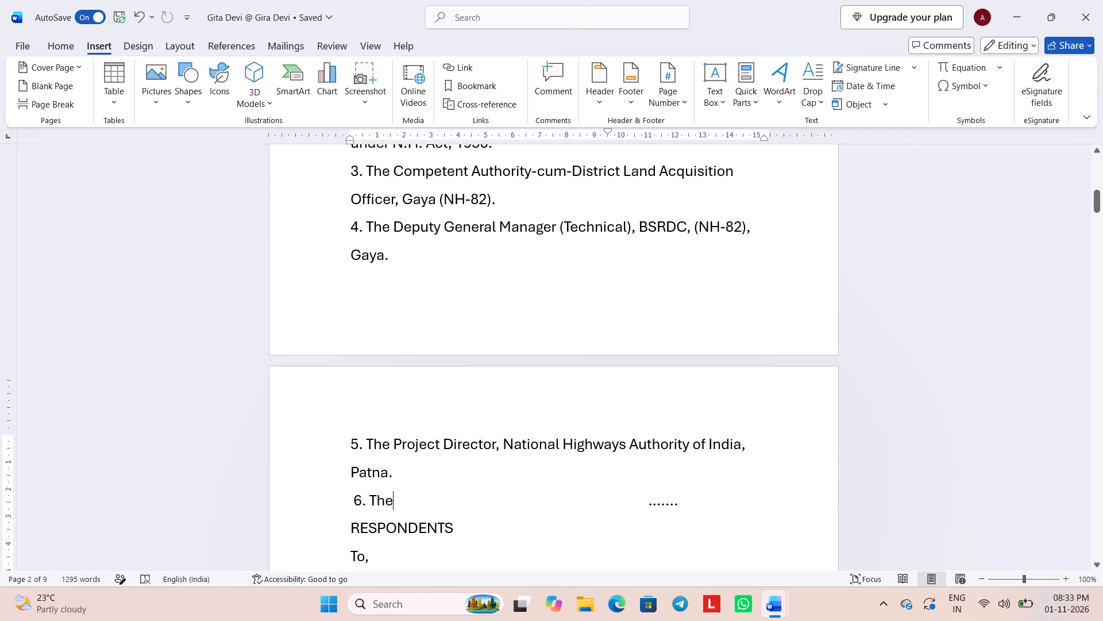
key("space")
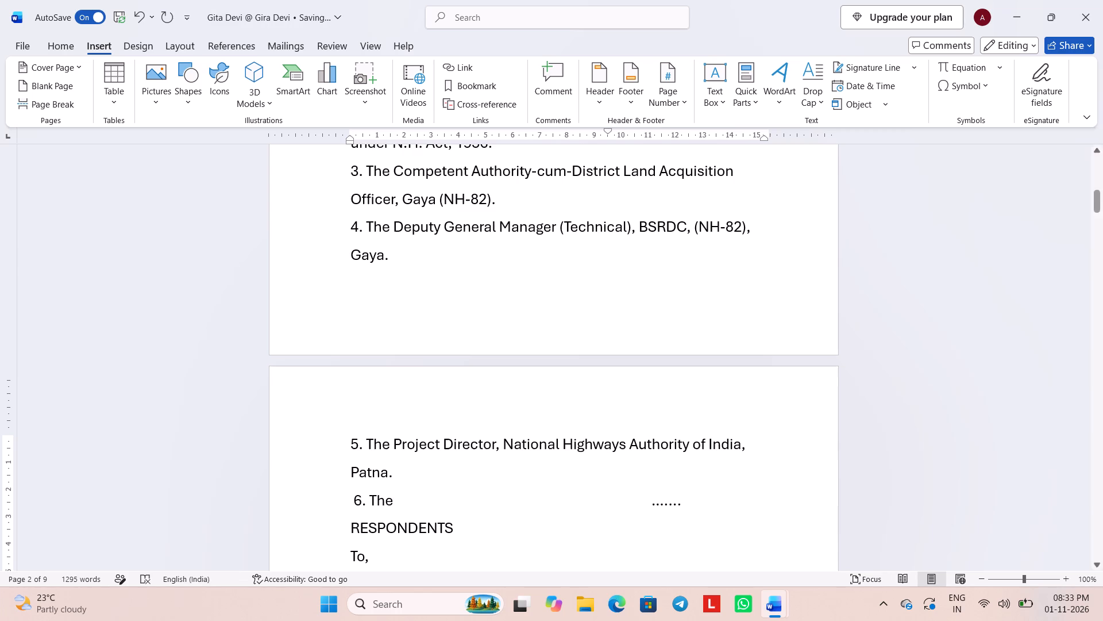
key("shift+s")
key("e")
type("cre")
key("t")
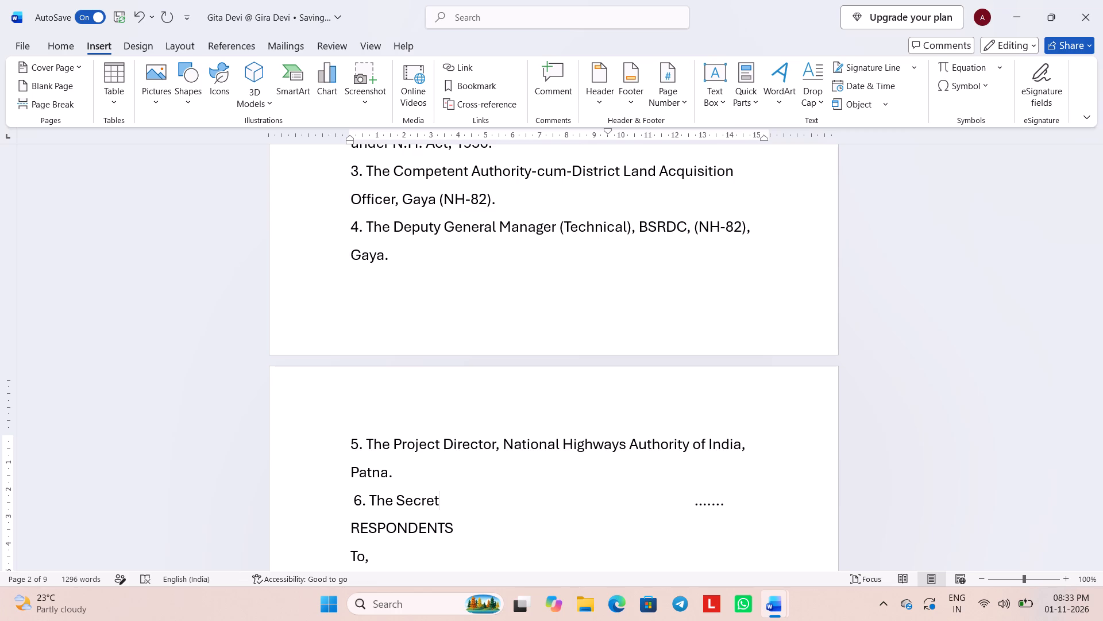
key("a")
key("r")
key("y")
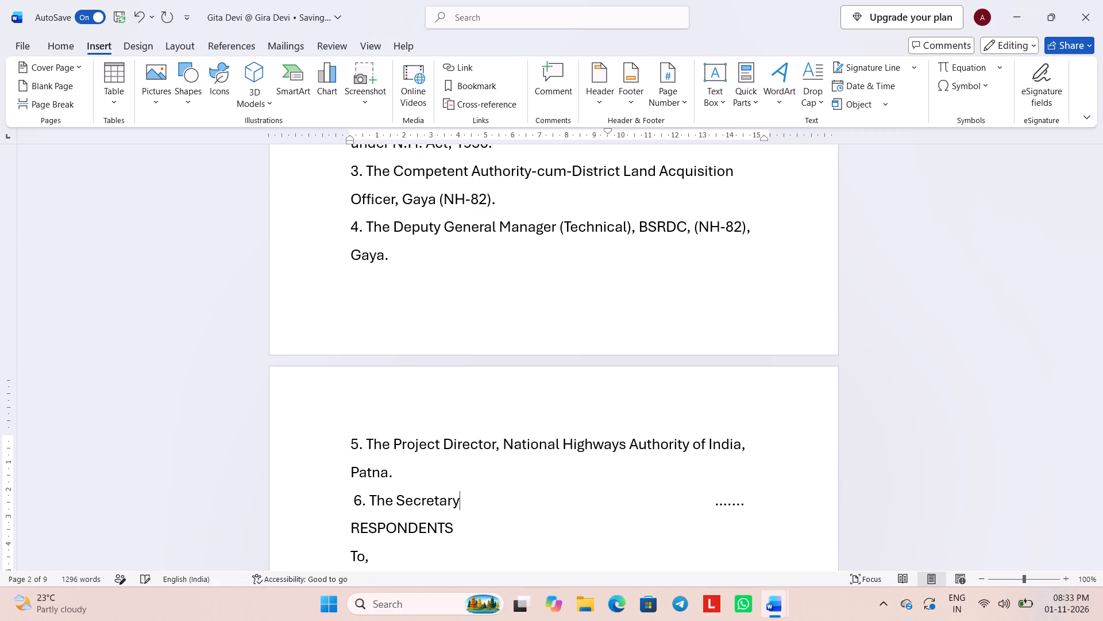
Add a comma after "The Secretary" in the sixth respondent entry.
left_click(413, 496)
key("comma")
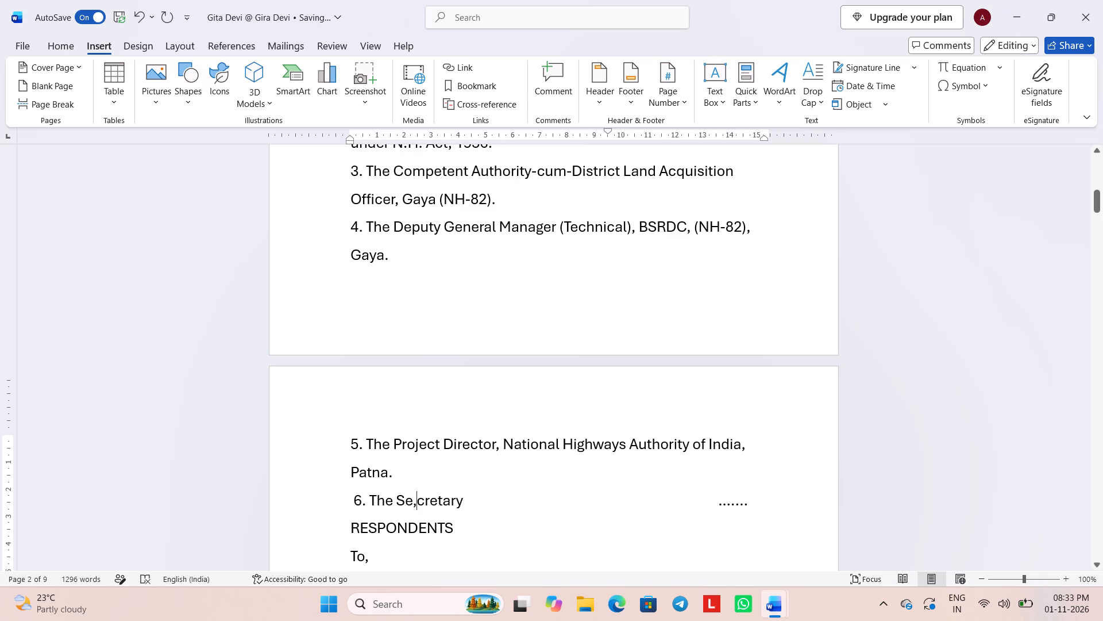
key("BackSpace")
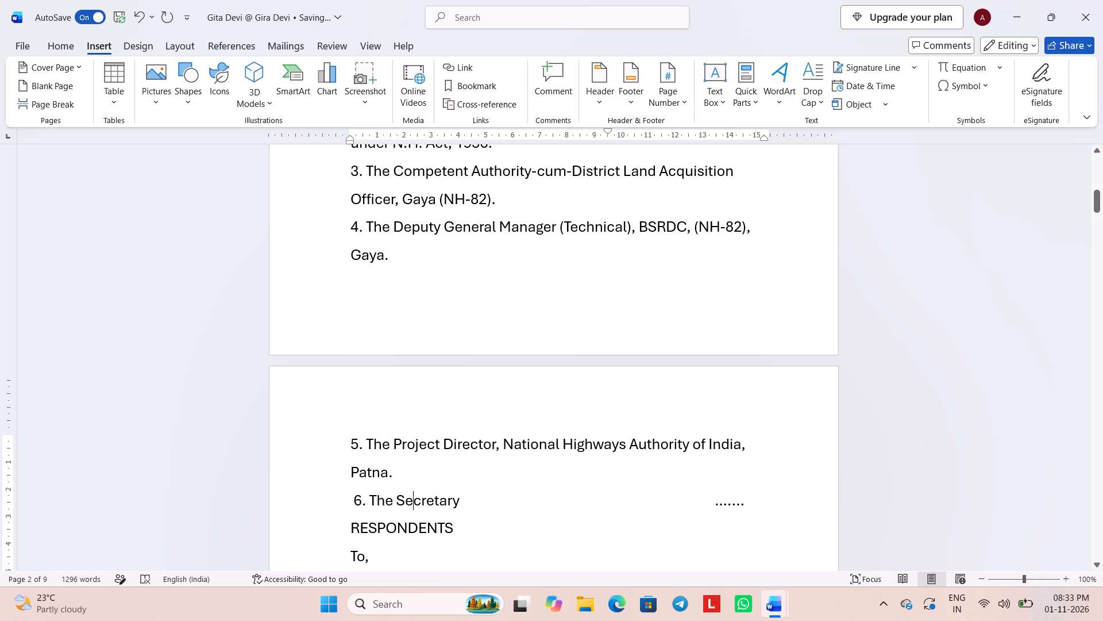
left_click(461, 497)
key("comma")
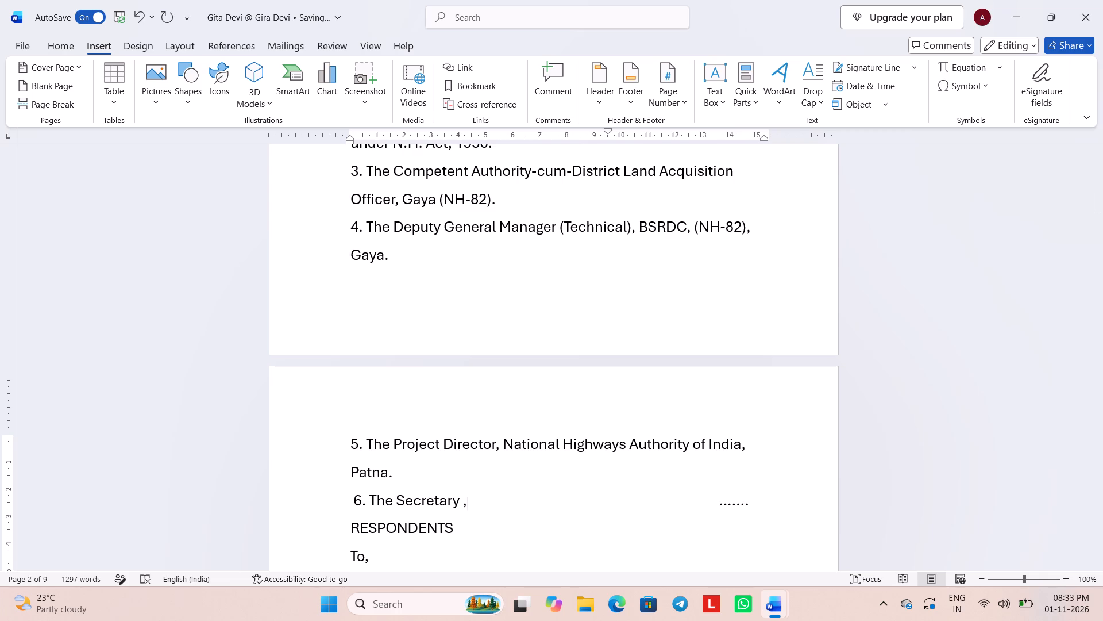